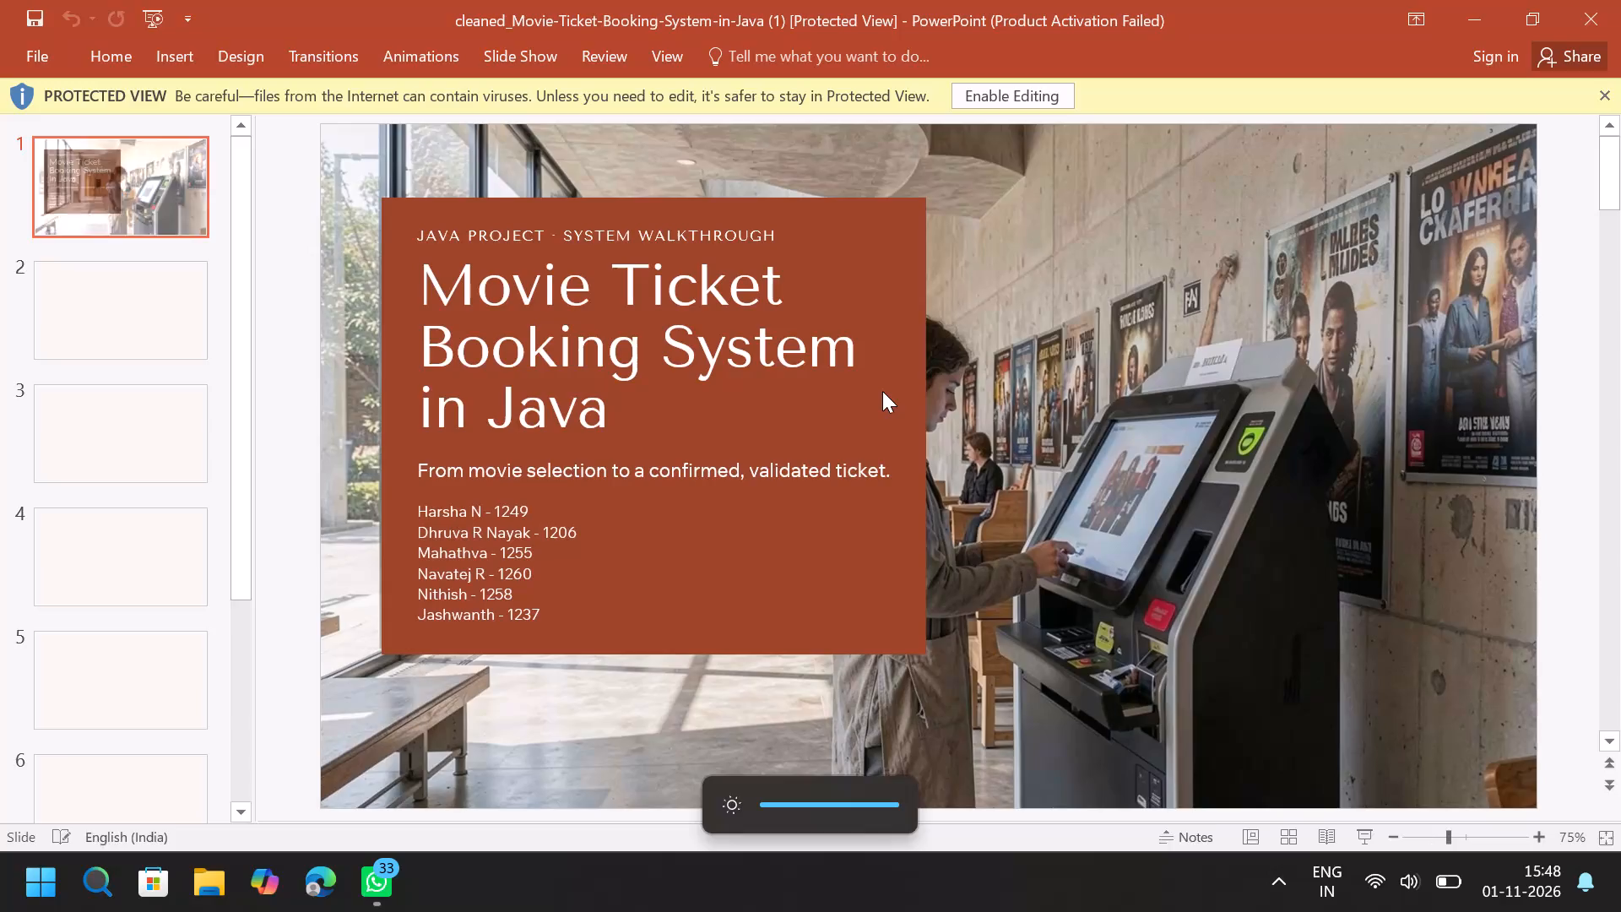
# Review the opening slides of the Movie Ticket Booking System deck, from the title slide to The Booking Experience.
pyautogui.click(1430, 303)
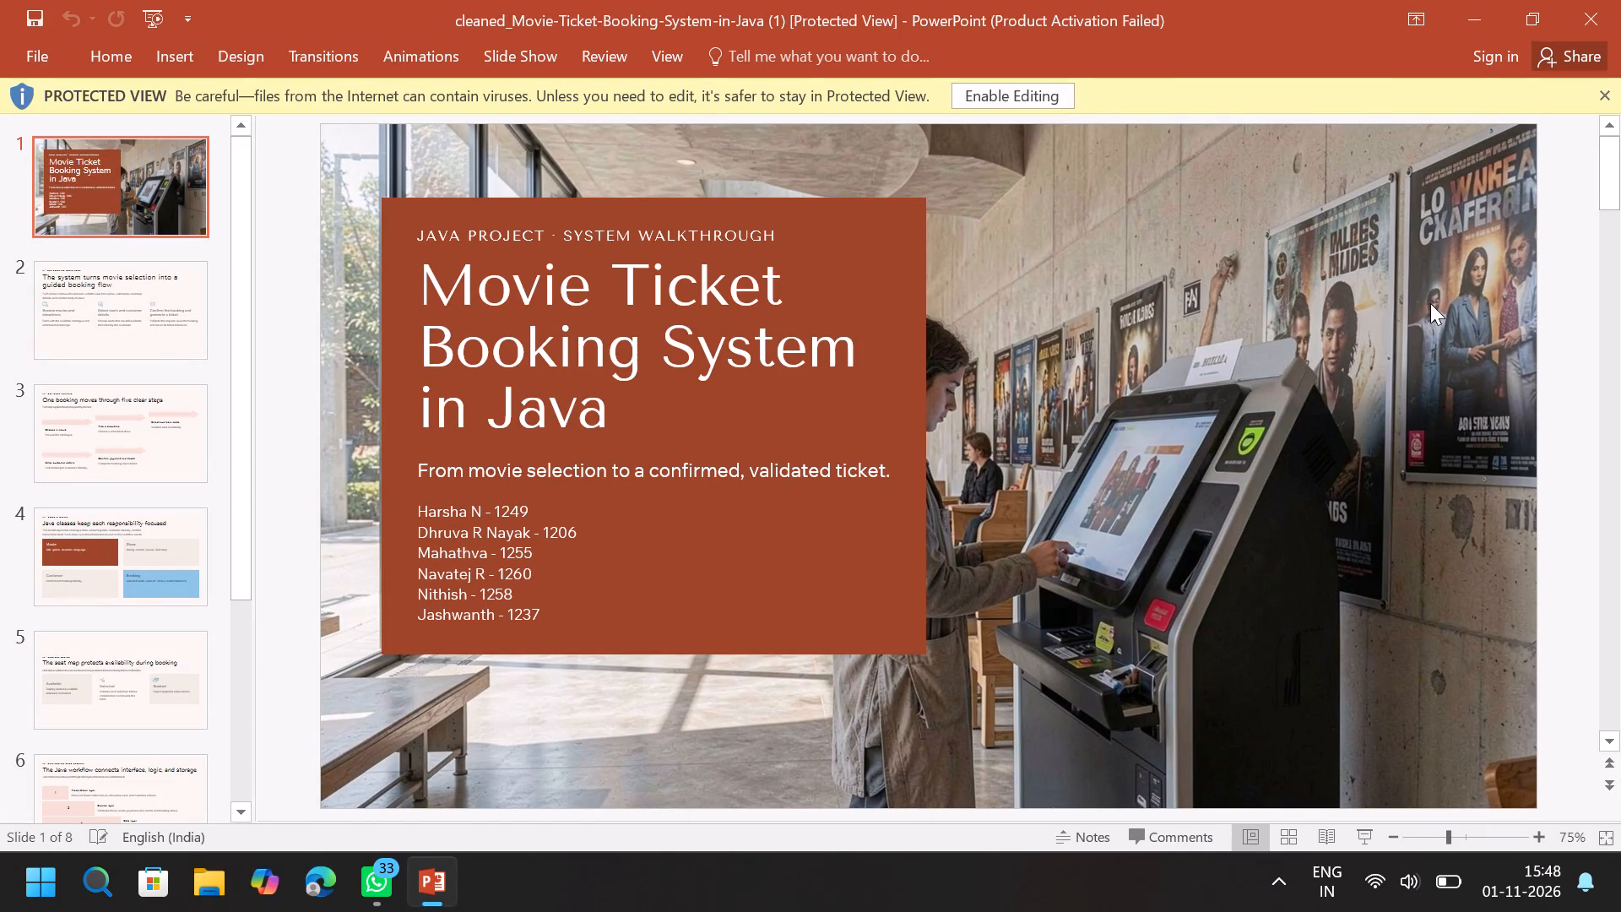
pyautogui.scroll(-2, 1430, 303)
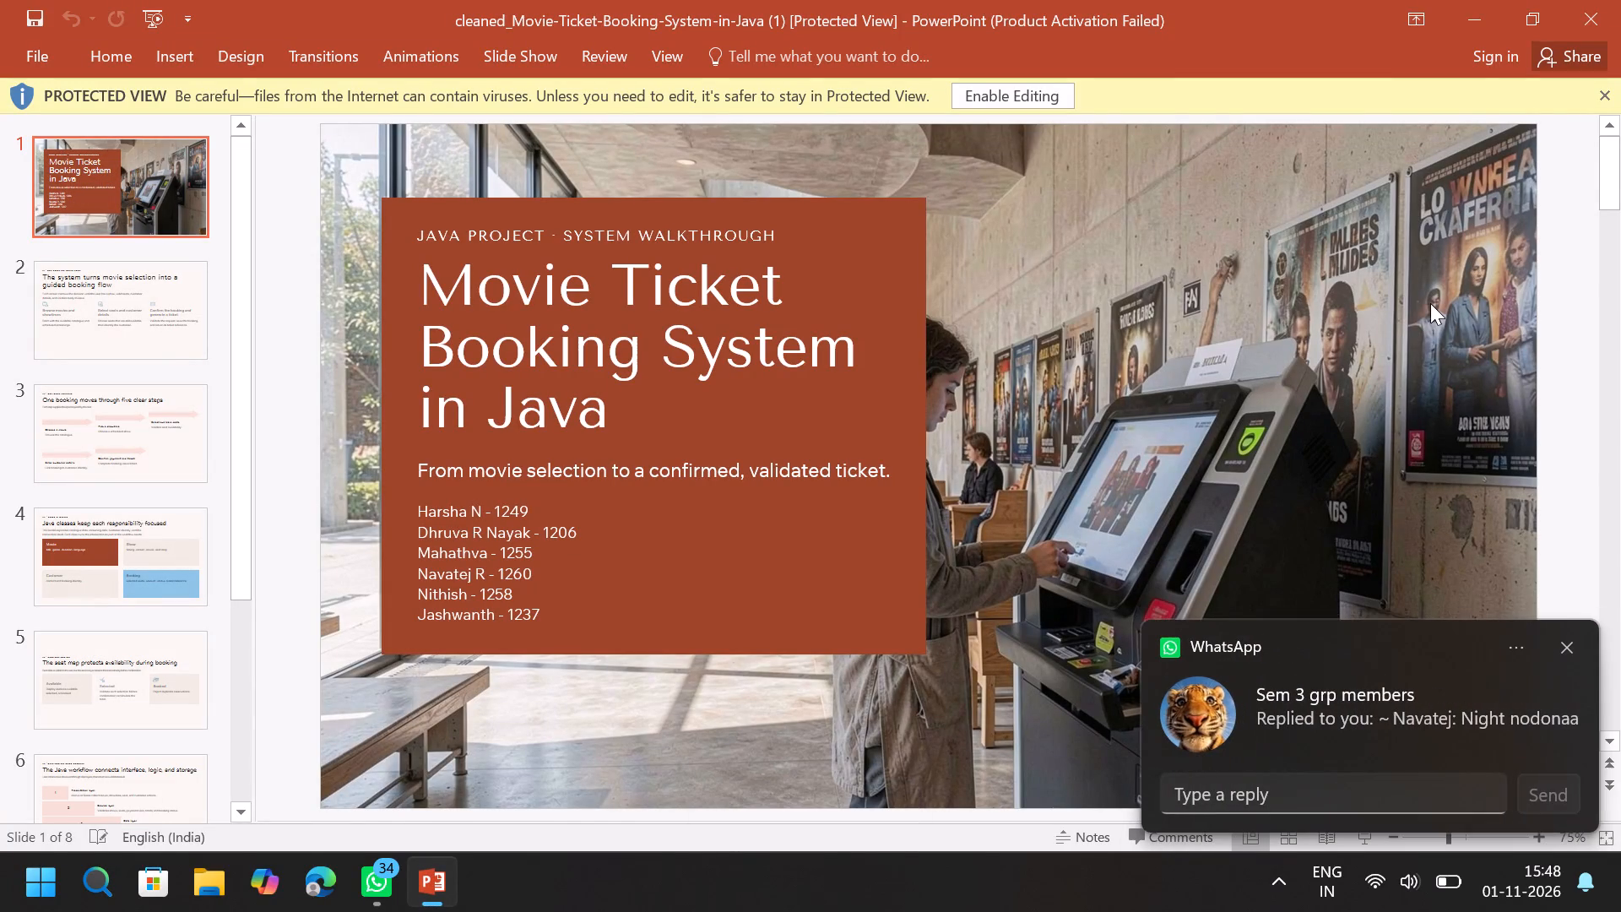
pyautogui.scroll(-1, 1430, 303)
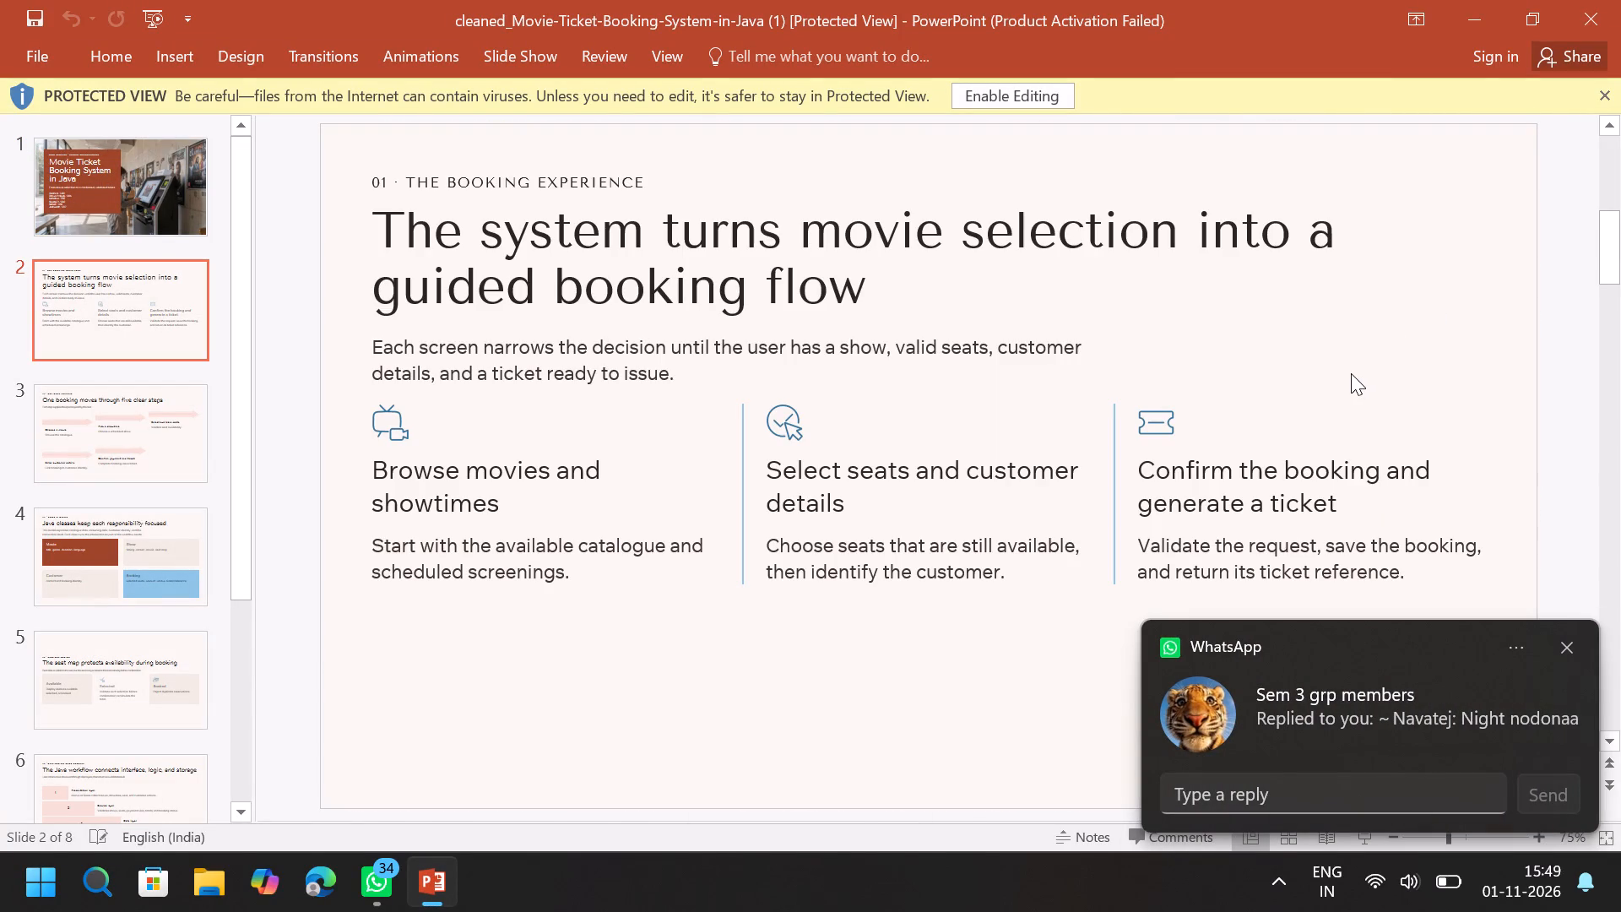
pyautogui.scroll(-2, 1057, 456)
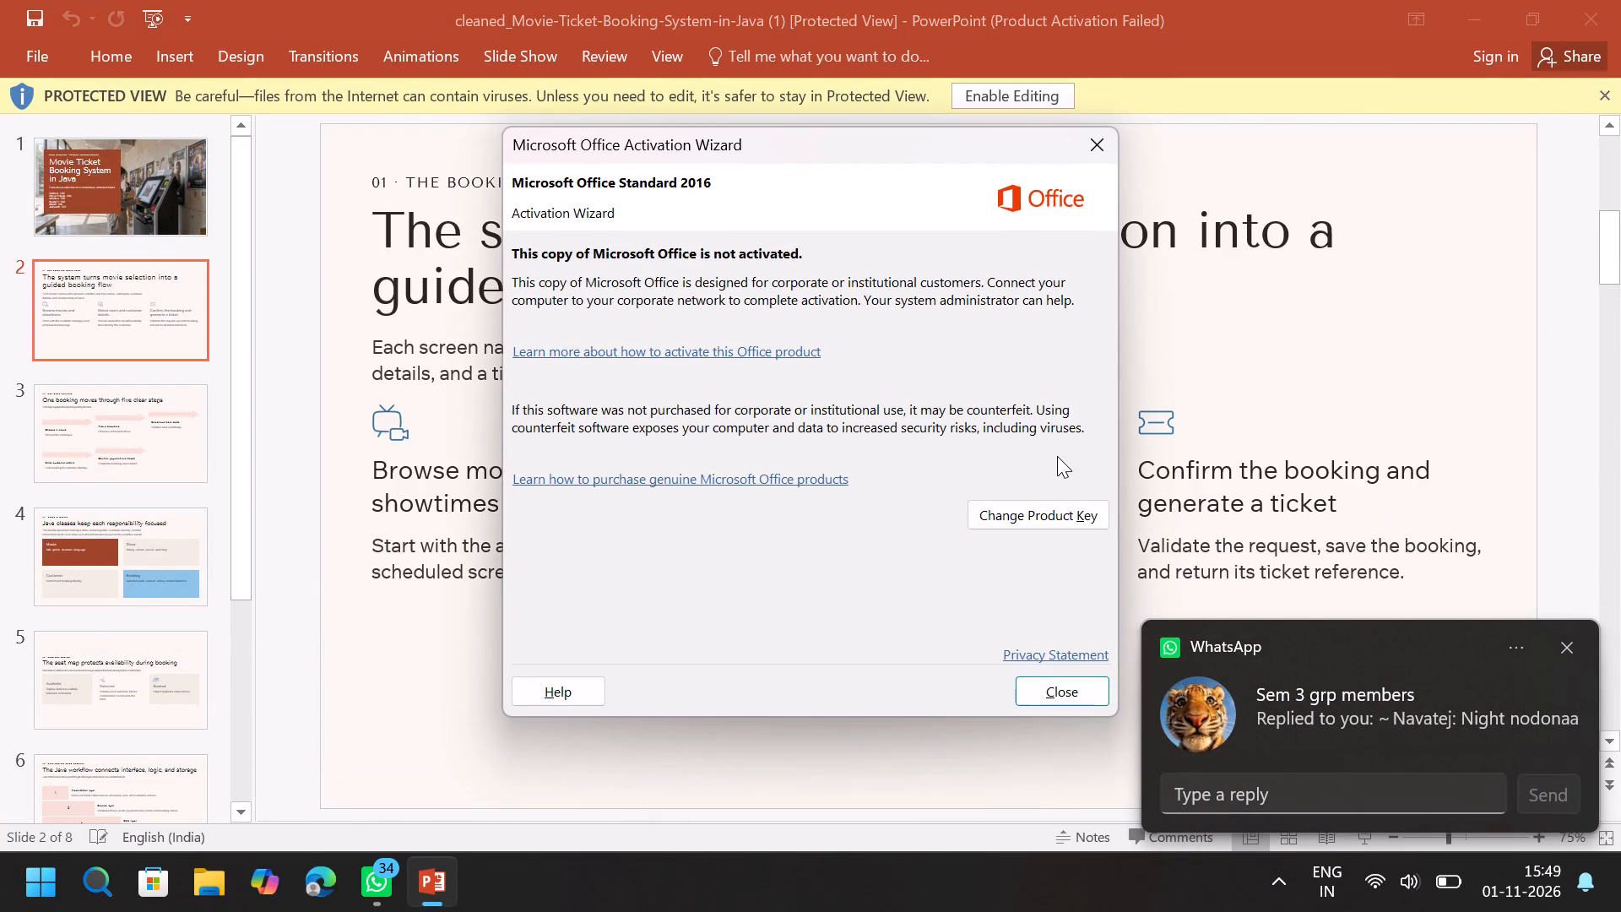
# Close the Microsoft Office Activation Wizard without changing the product key.
pyautogui.click(1055, 702)
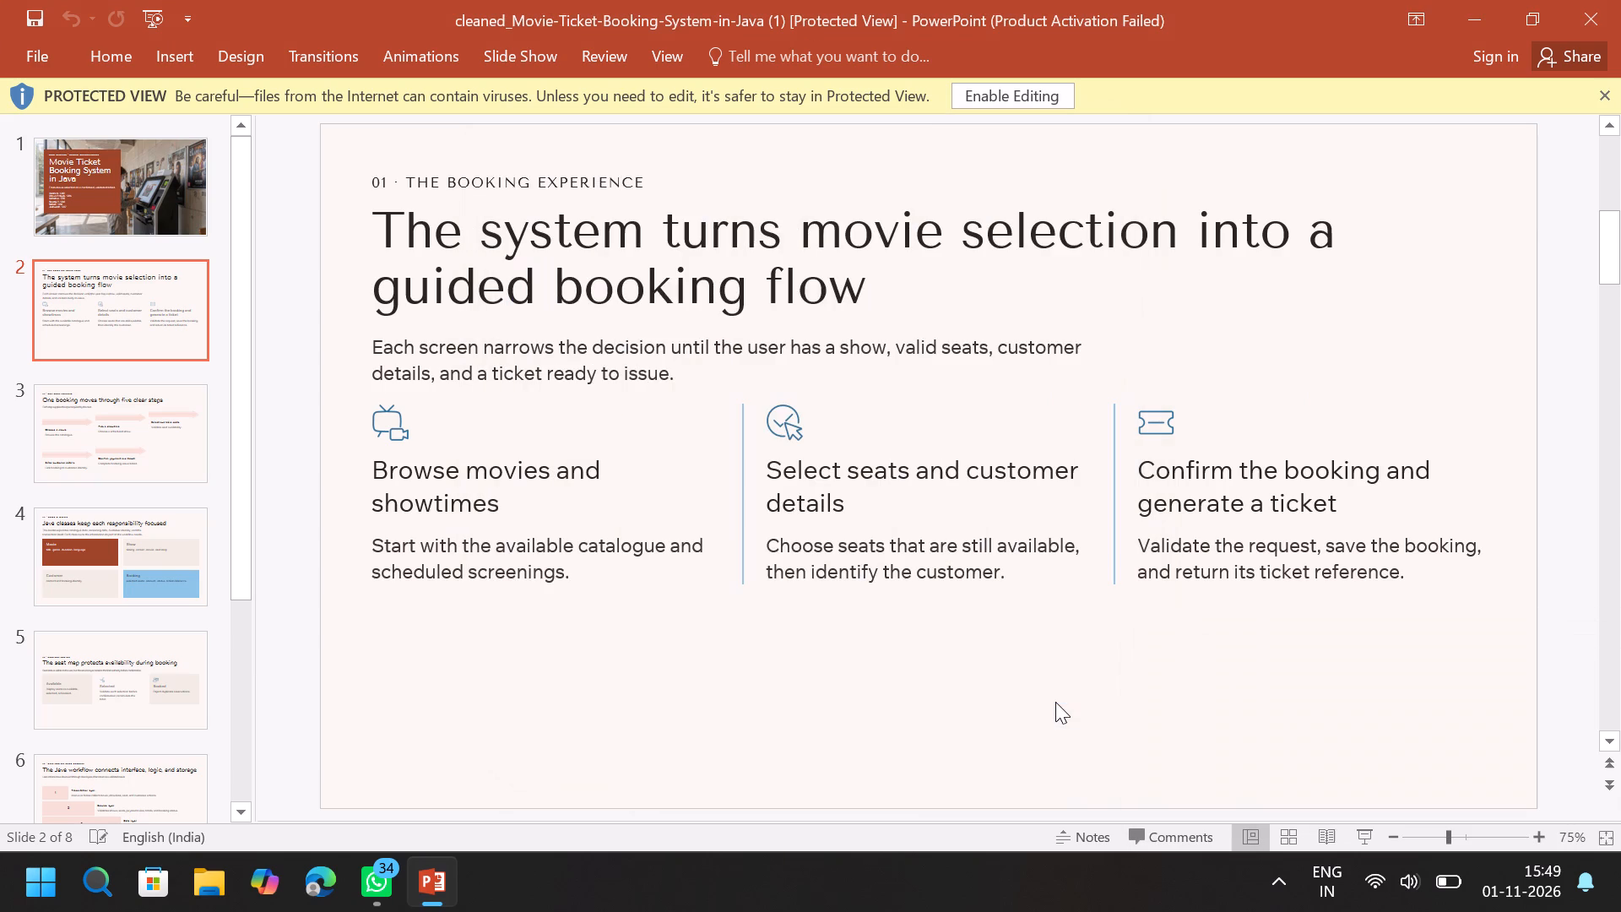
# Examine the remaining slides one by one, from The Core Journey through to the final Next Release slide.
pyautogui.press('Down')
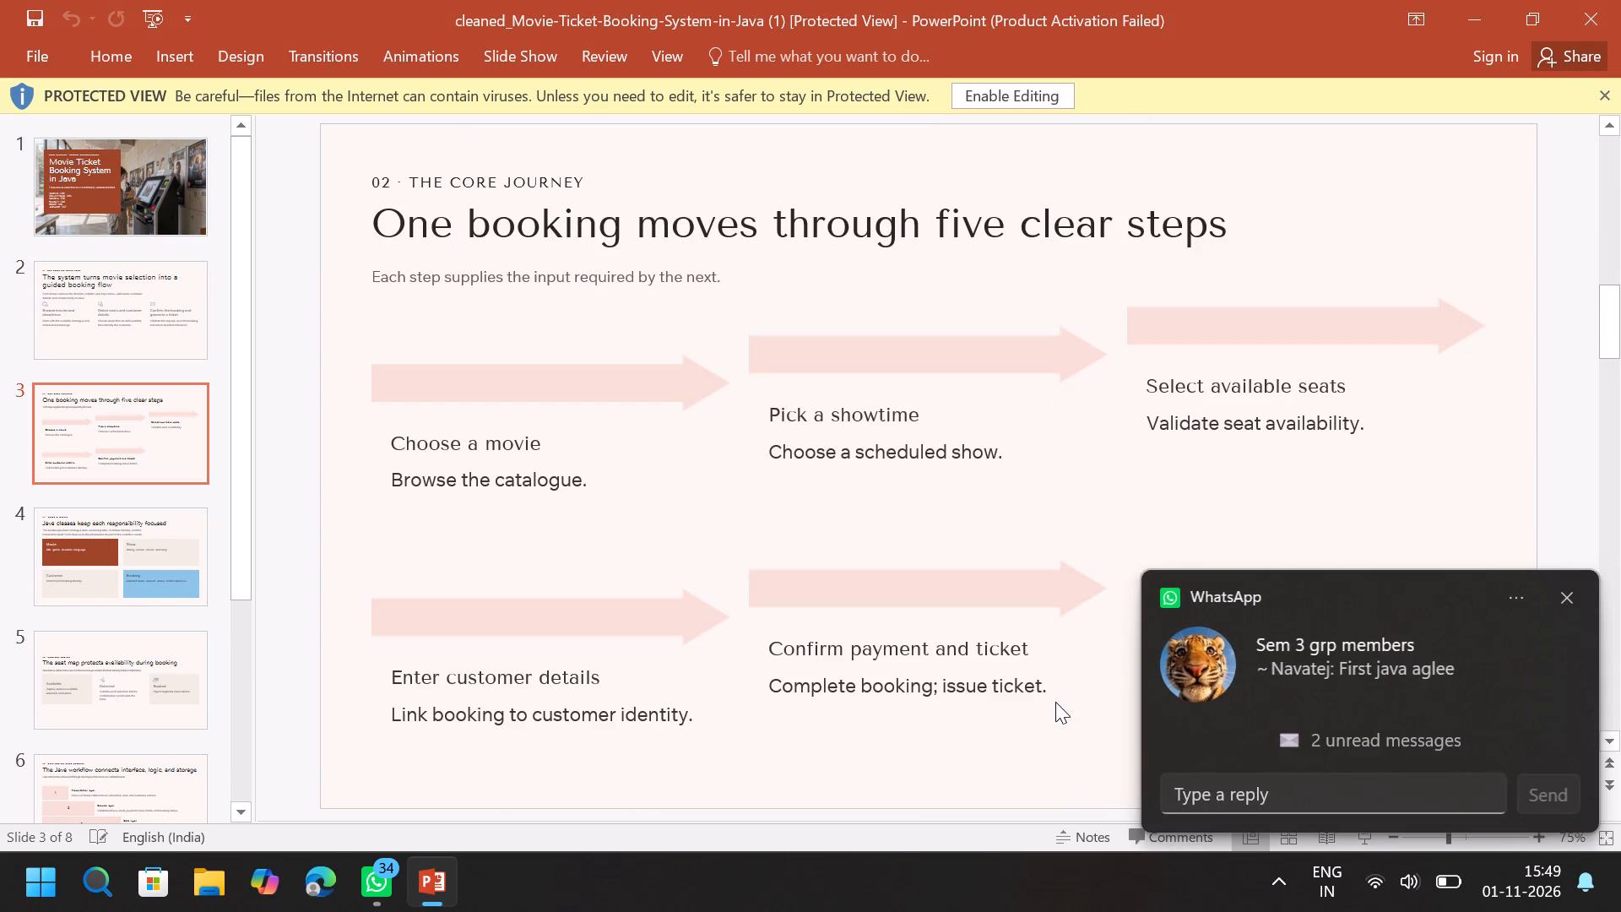
pyautogui.press('Down')
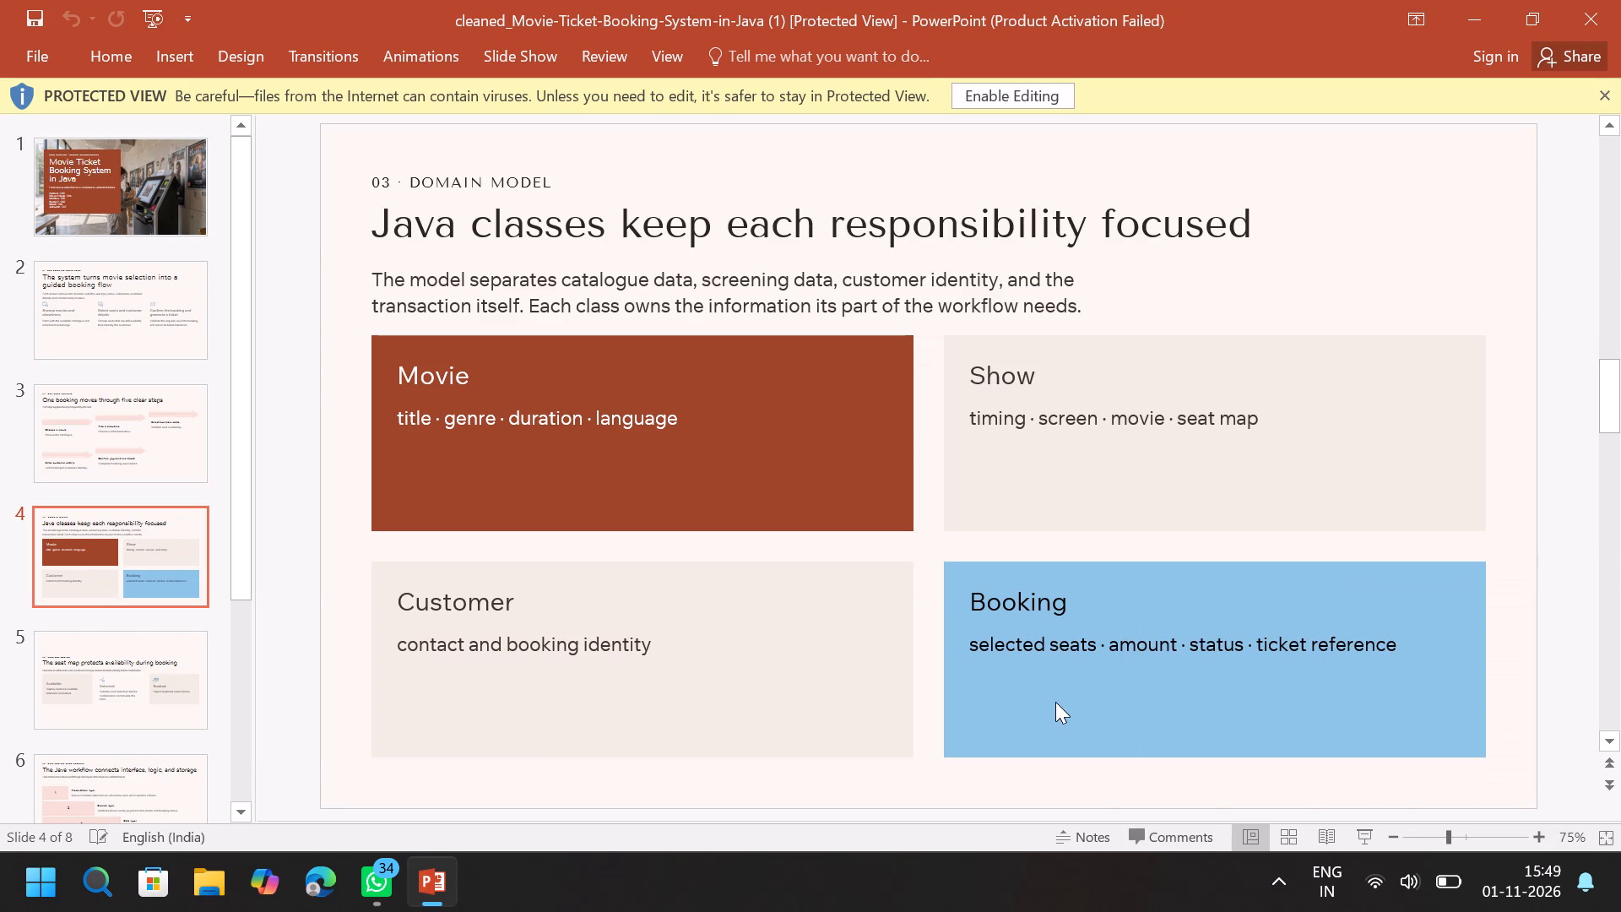
pyautogui.press('Down')
pyautogui.press('Down')
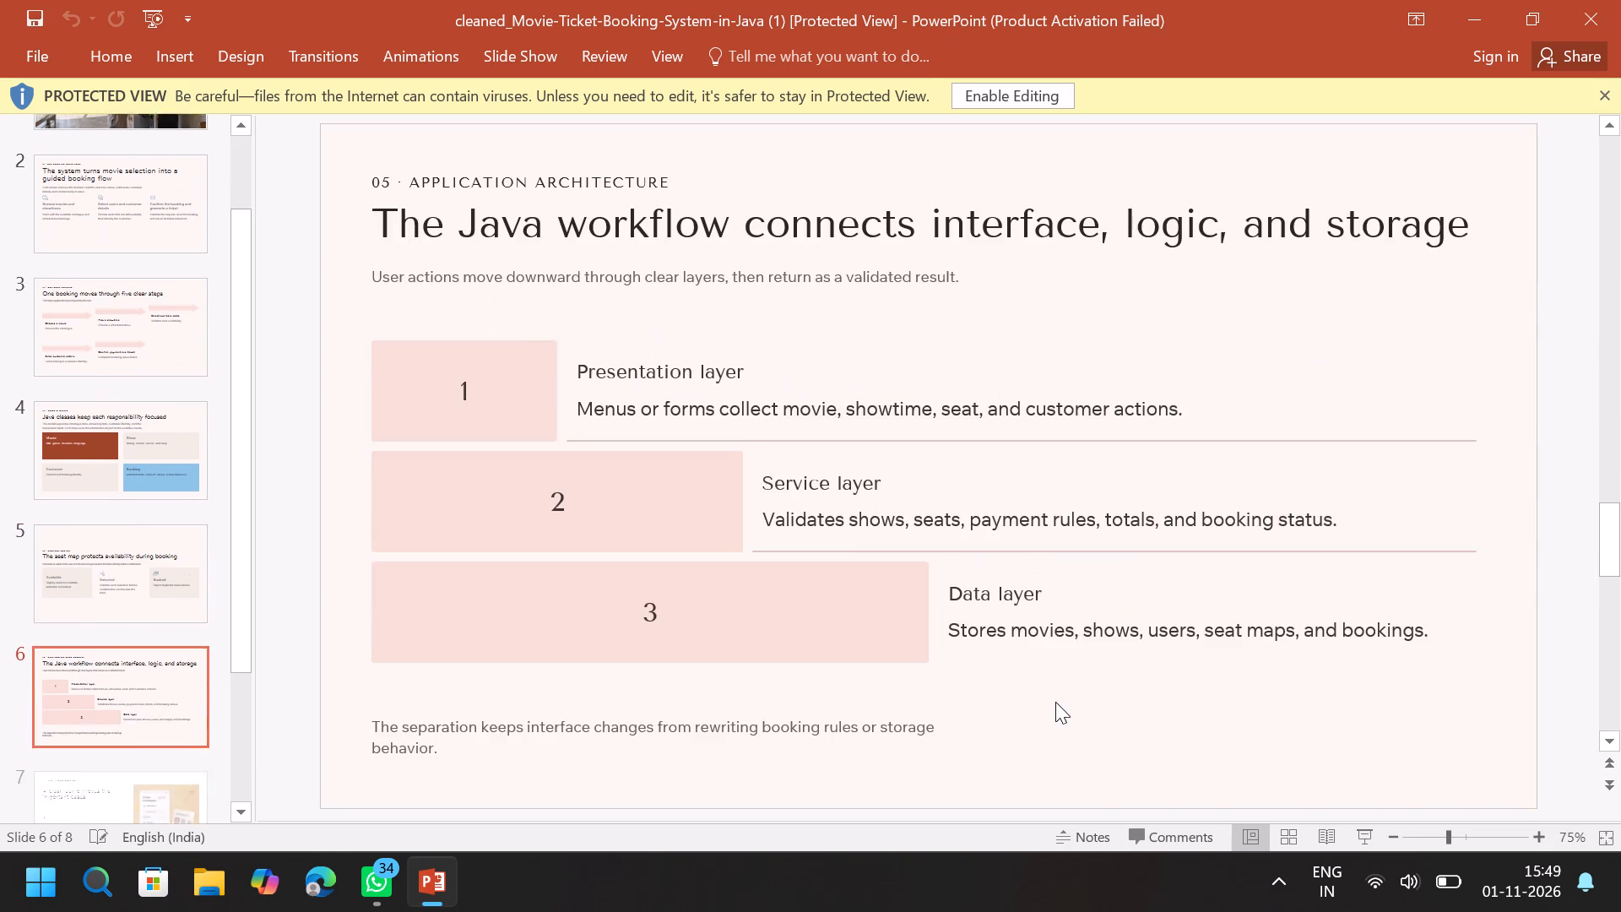
pyautogui.press('Down')
pyautogui.press('Down')
pyautogui.press('Down')
pyautogui.press('Down')
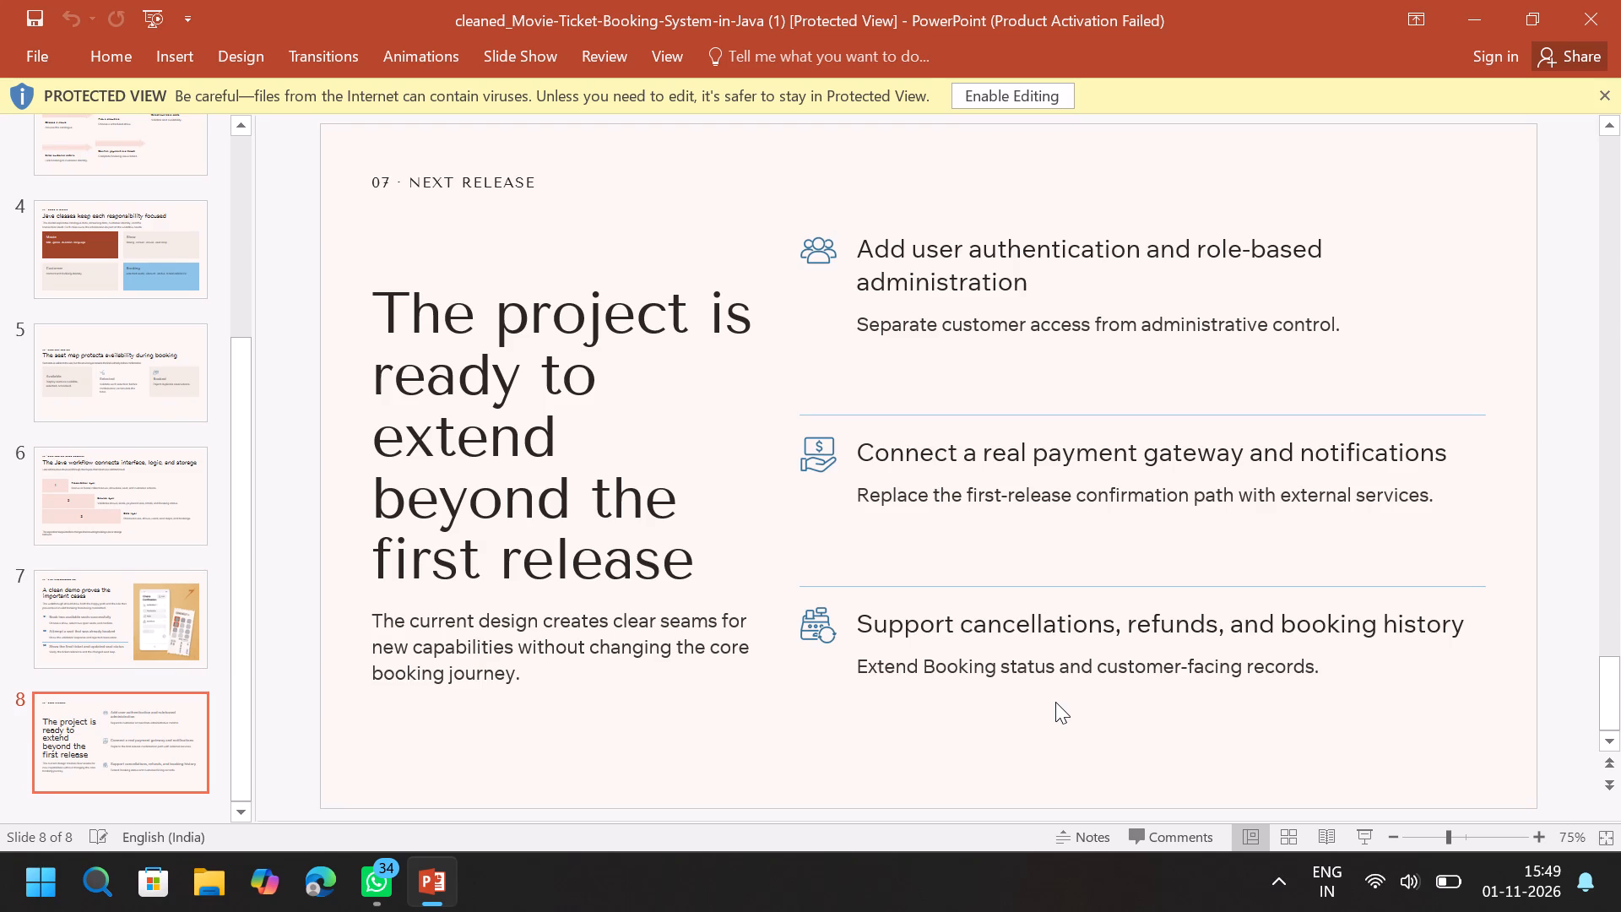
# Go back through the slides from the last one to the title slide.
pyautogui.press('Up')
pyautogui.press('Up')
pyautogui.press('Up')
pyautogui.press('Up')
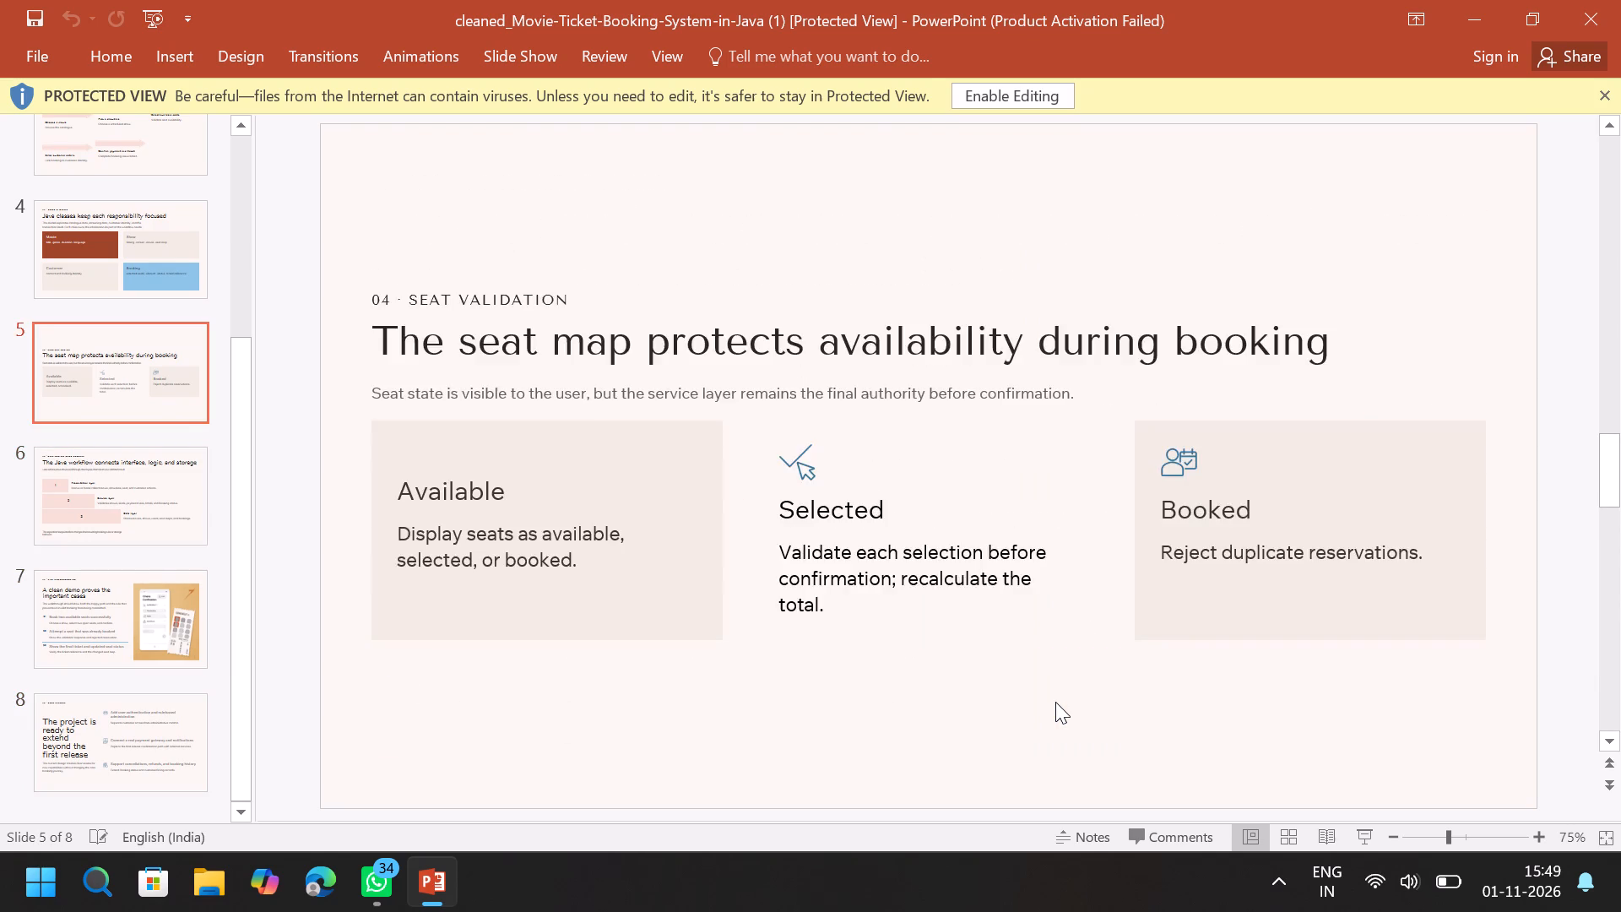
pyautogui.press('Up')
pyautogui.press('Up')
pyautogui.press('Up')
pyautogui.press('Up')
pyautogui.press('Up')
pyautogui.press('Up')
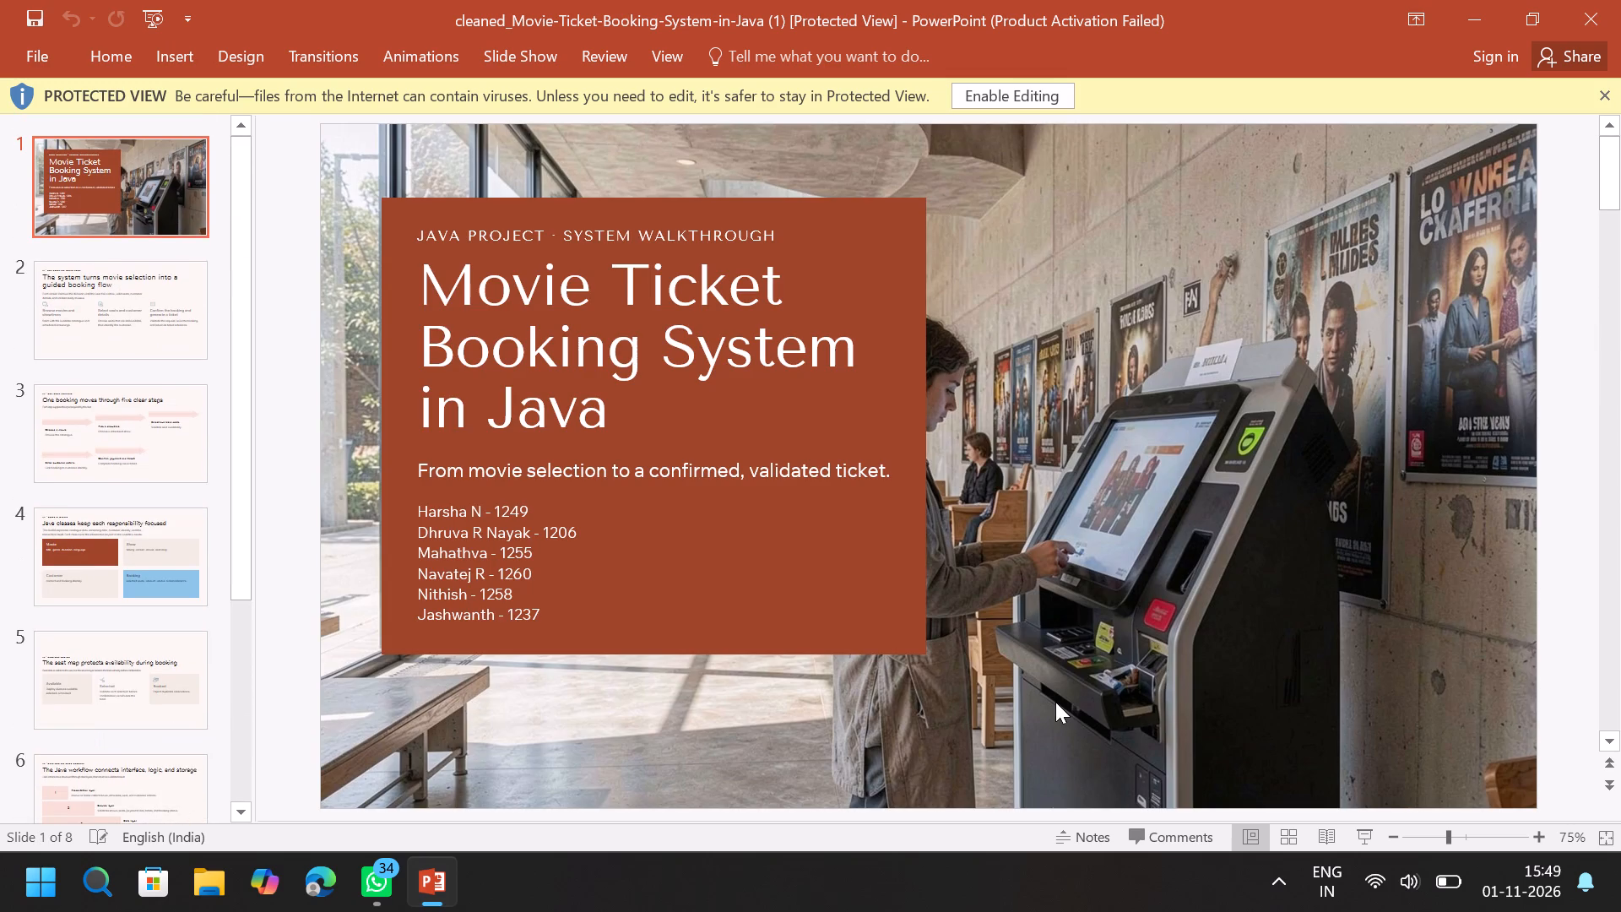
pyautogui.press('Up')
pyautogui.press('Up')
# Dismiss the Protected View message bar without enabling editing.
pyautogui.click(1607, 95)
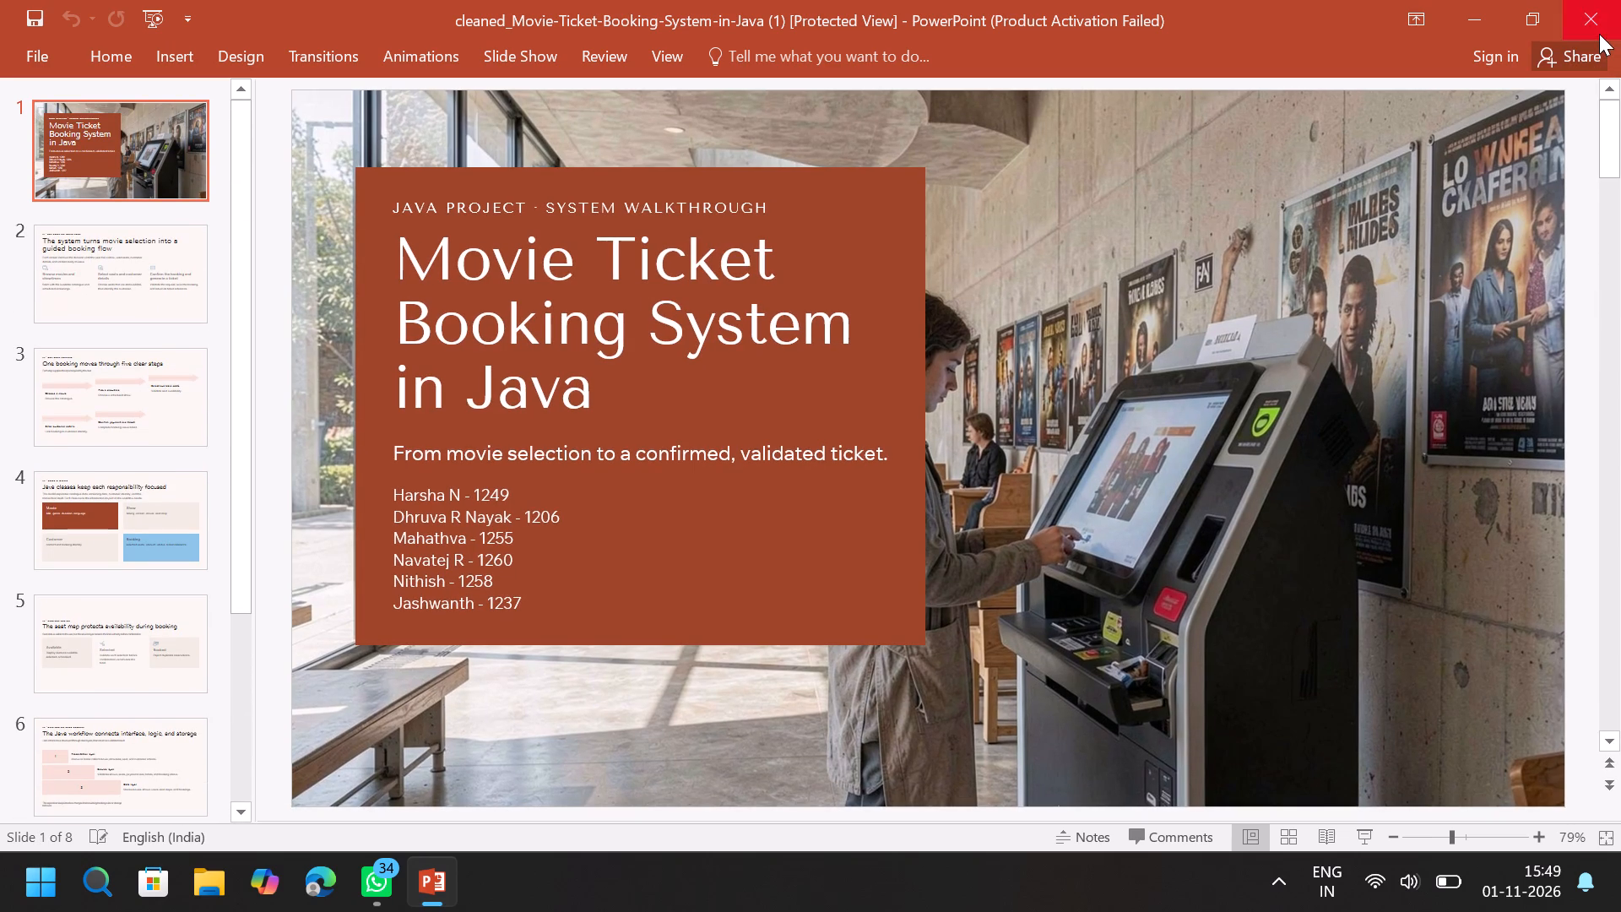
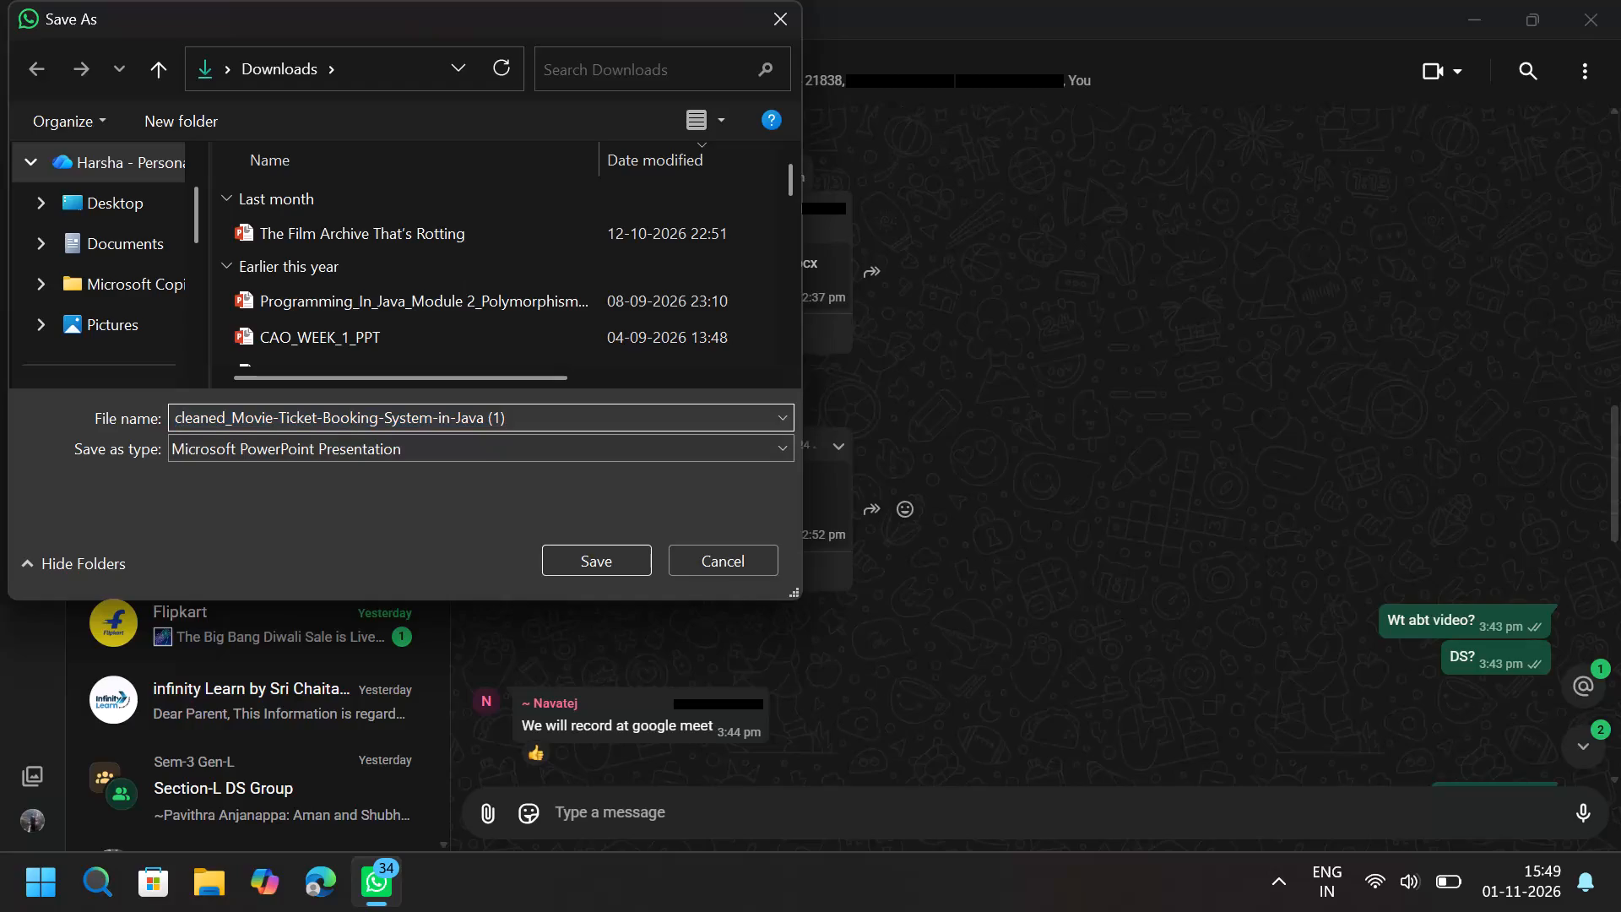
# Replace the suggested file name of the Movie Ticket Booking System presentation with JAVA MICROPROJECT PPT for saving in Downloads.
pyautogui.press('BackSpace')
pyautogui.press('BackSpace')
pyautogui.press('BackSpace')
pyautogui.press('BackSpace')
pyautogui.press('BackSpace')
pyautogui.press('BackSpace')
pyautogui.press('BackSpace')
pyautogui.press('BackSpace')
pyautogui.press('BackSpace')
pyautogui.press('BackSpace')
pyautogui.press('BackSpace')
pyautogui.press('BackSpace')
pyautogui.press('BackSpace')
pyautogui.press('BackSpace')
pyautogui.press('BackSpace')
pyautogui.press('BackSpace')
pyautogui.press('BackSpace')
pyautogui.press('BackSpace')
pyautogui.press('BackSpace')
pyautogui.press('BackSpace')
pyautogui.press('BackSpace')
pyautogui.press('BackSpace')
pyautogui.press('BackSpace')
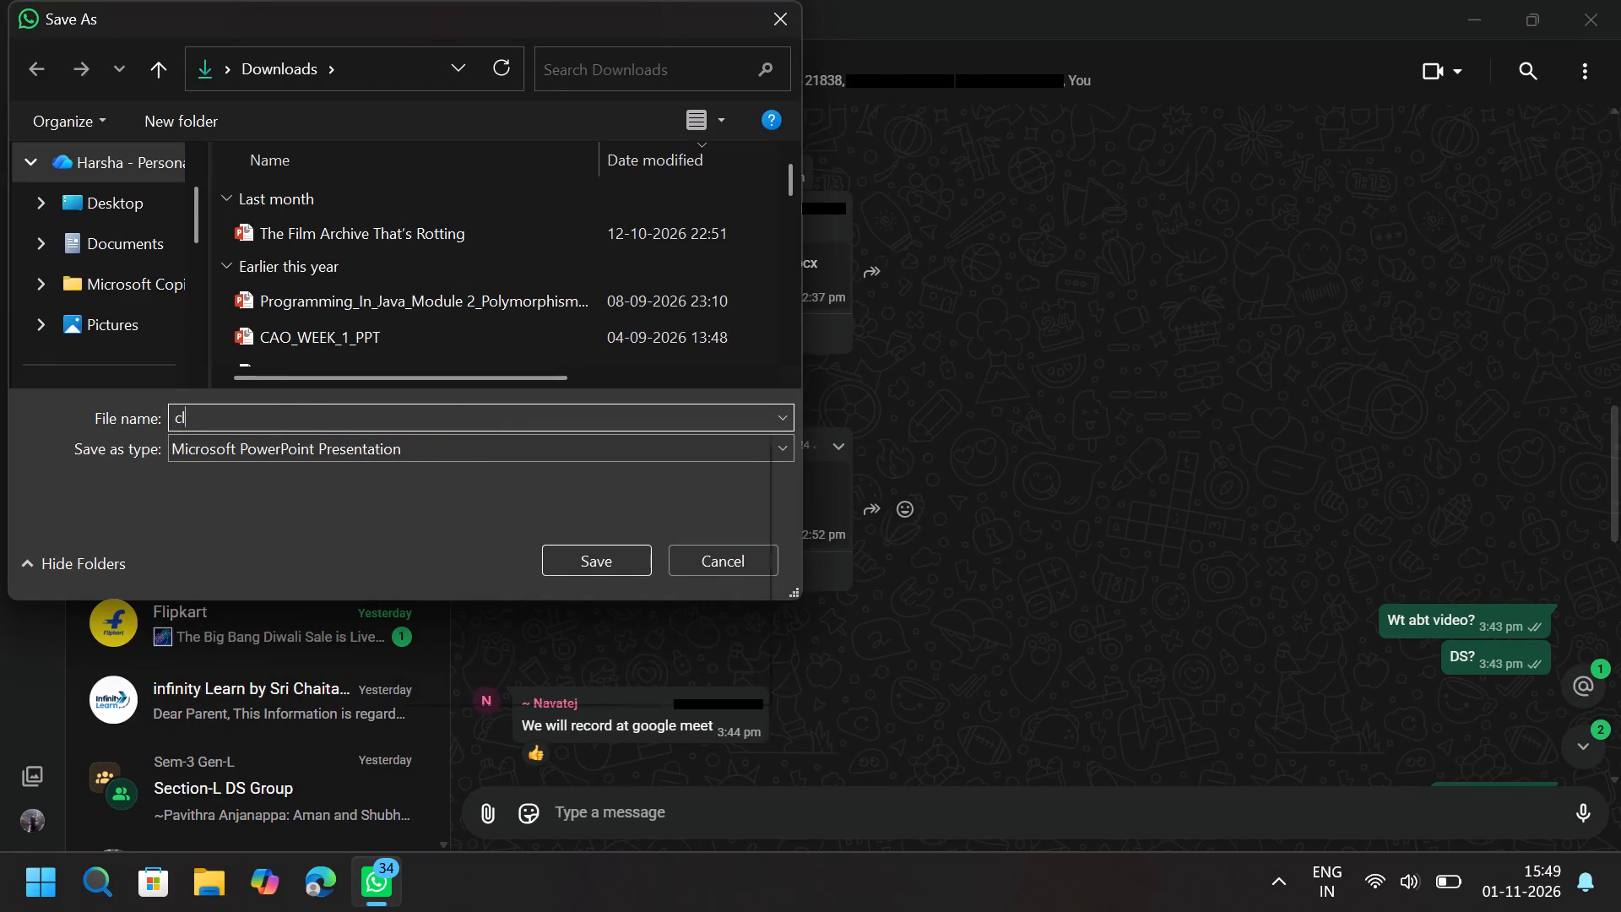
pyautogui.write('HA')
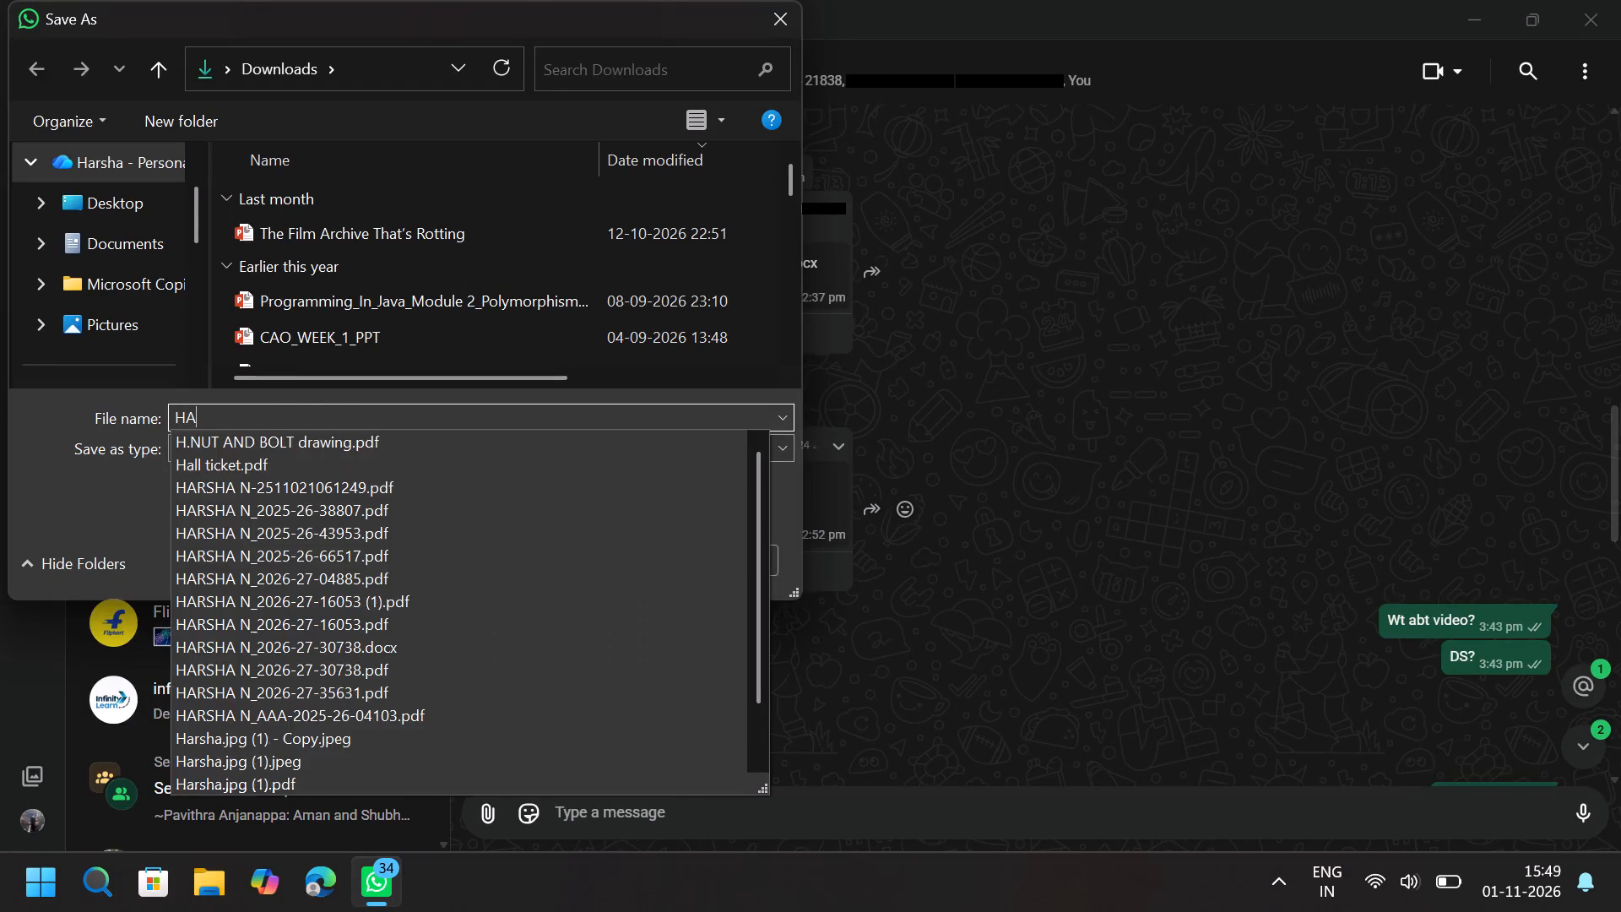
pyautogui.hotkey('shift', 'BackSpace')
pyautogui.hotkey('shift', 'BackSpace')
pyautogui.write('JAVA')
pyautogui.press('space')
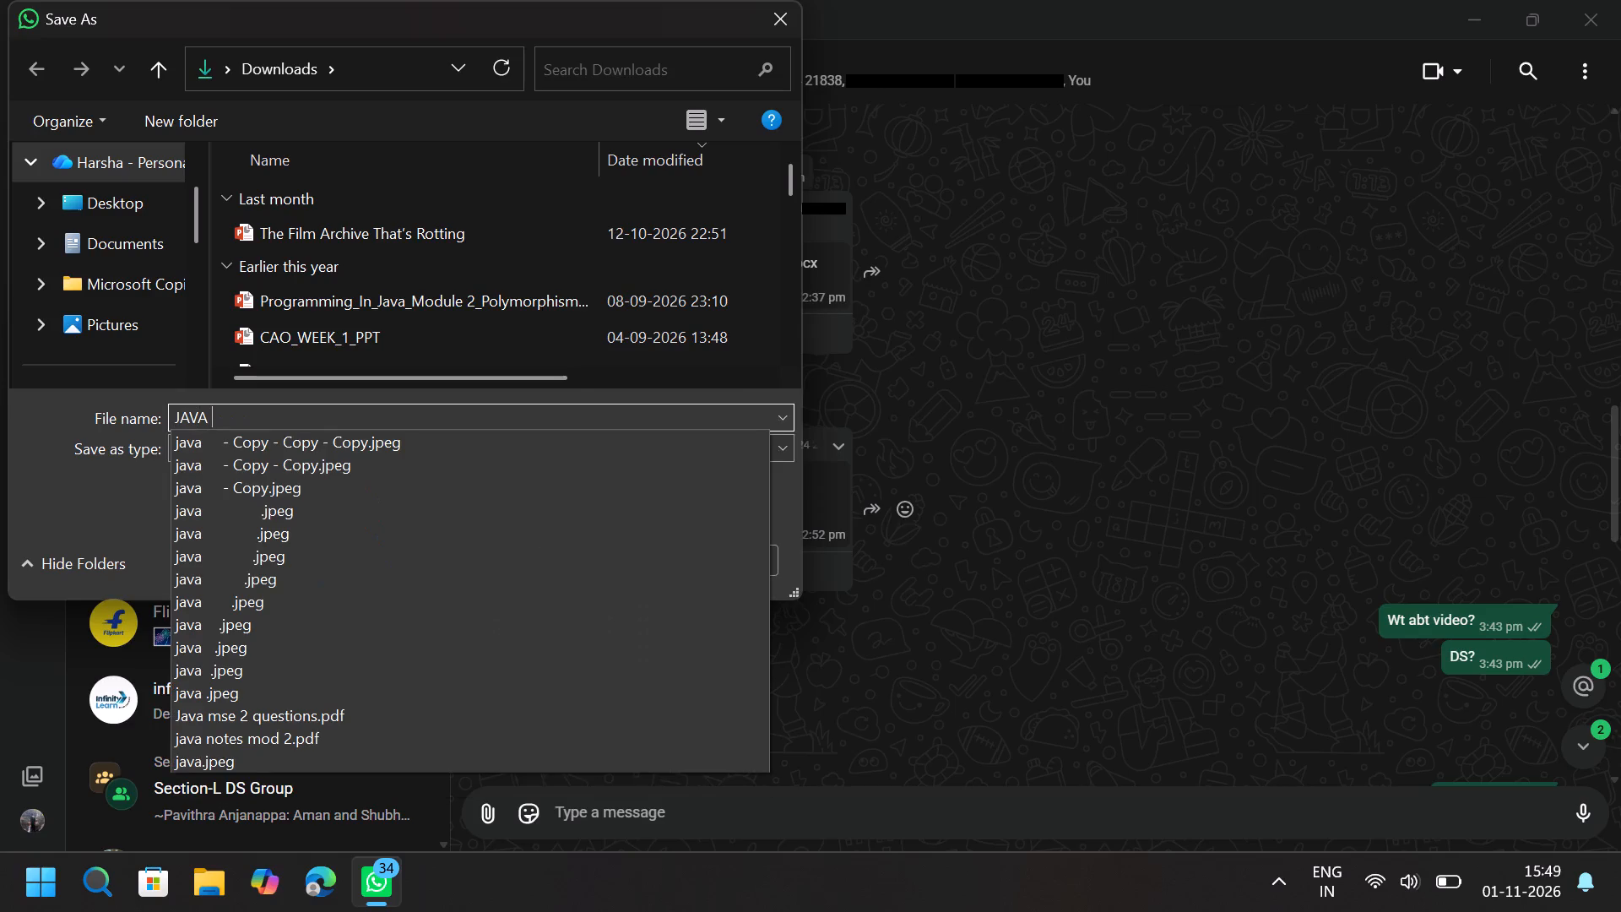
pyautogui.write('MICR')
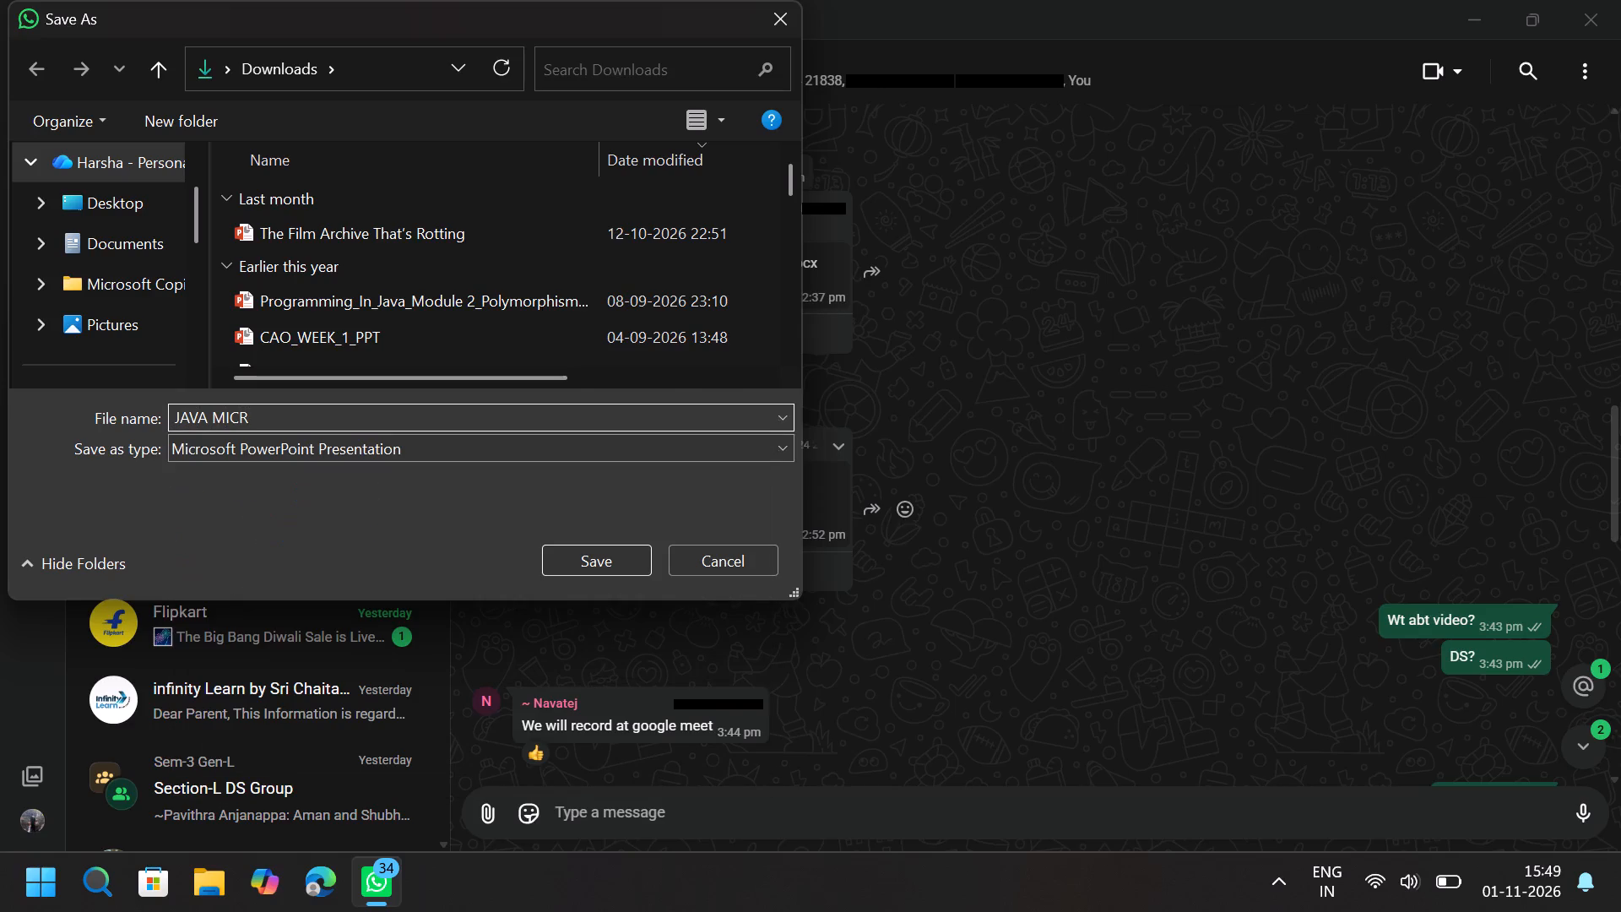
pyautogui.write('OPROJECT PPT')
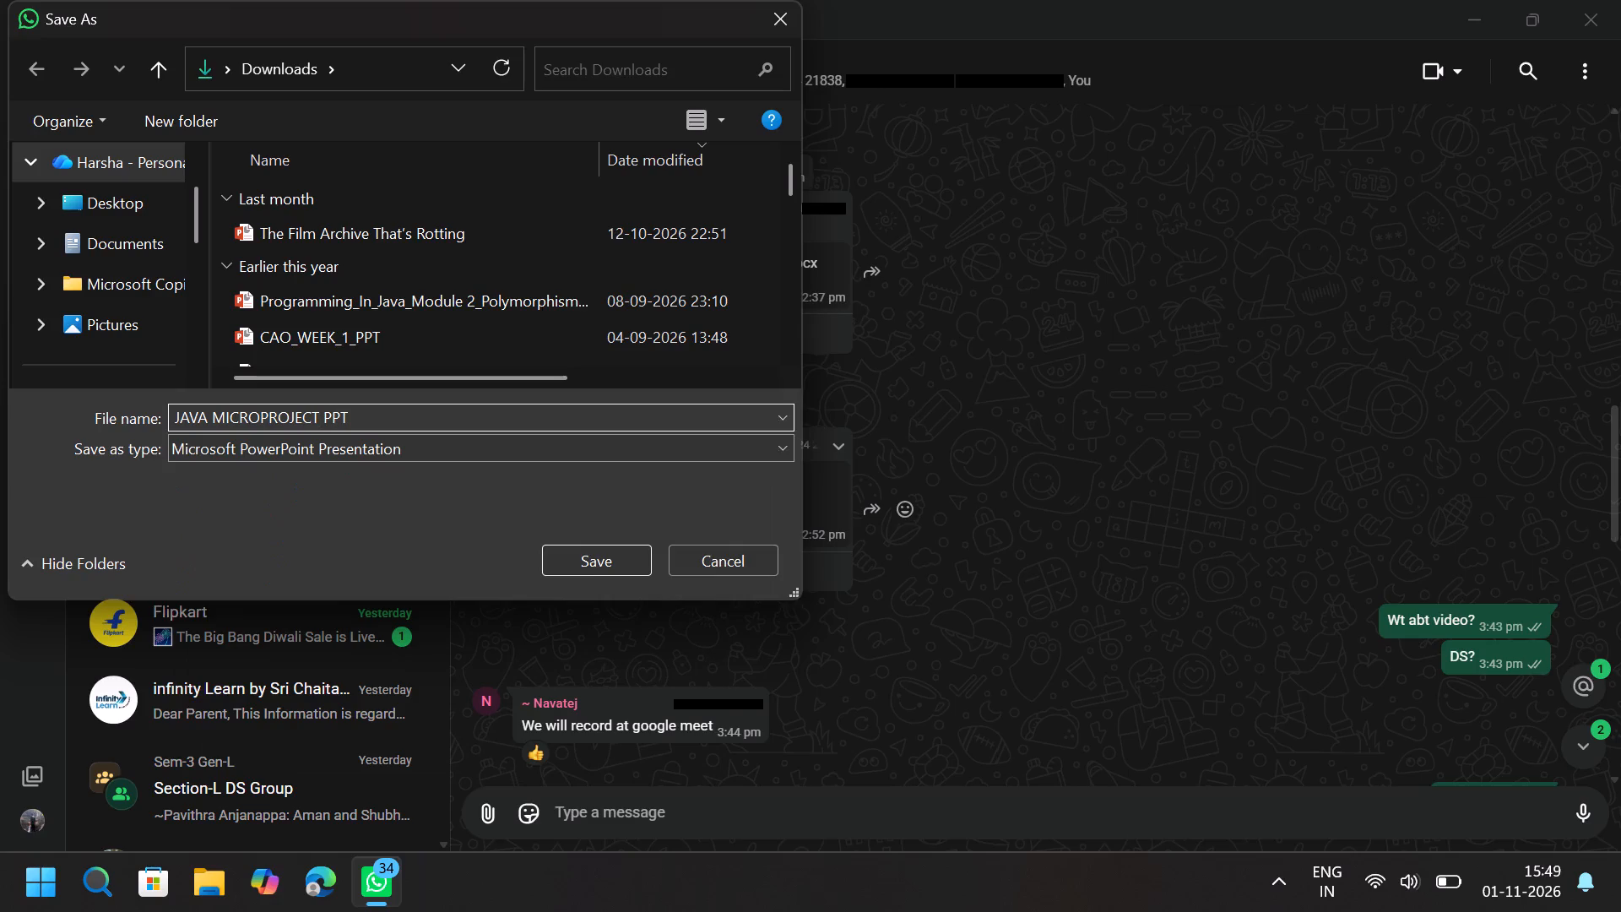
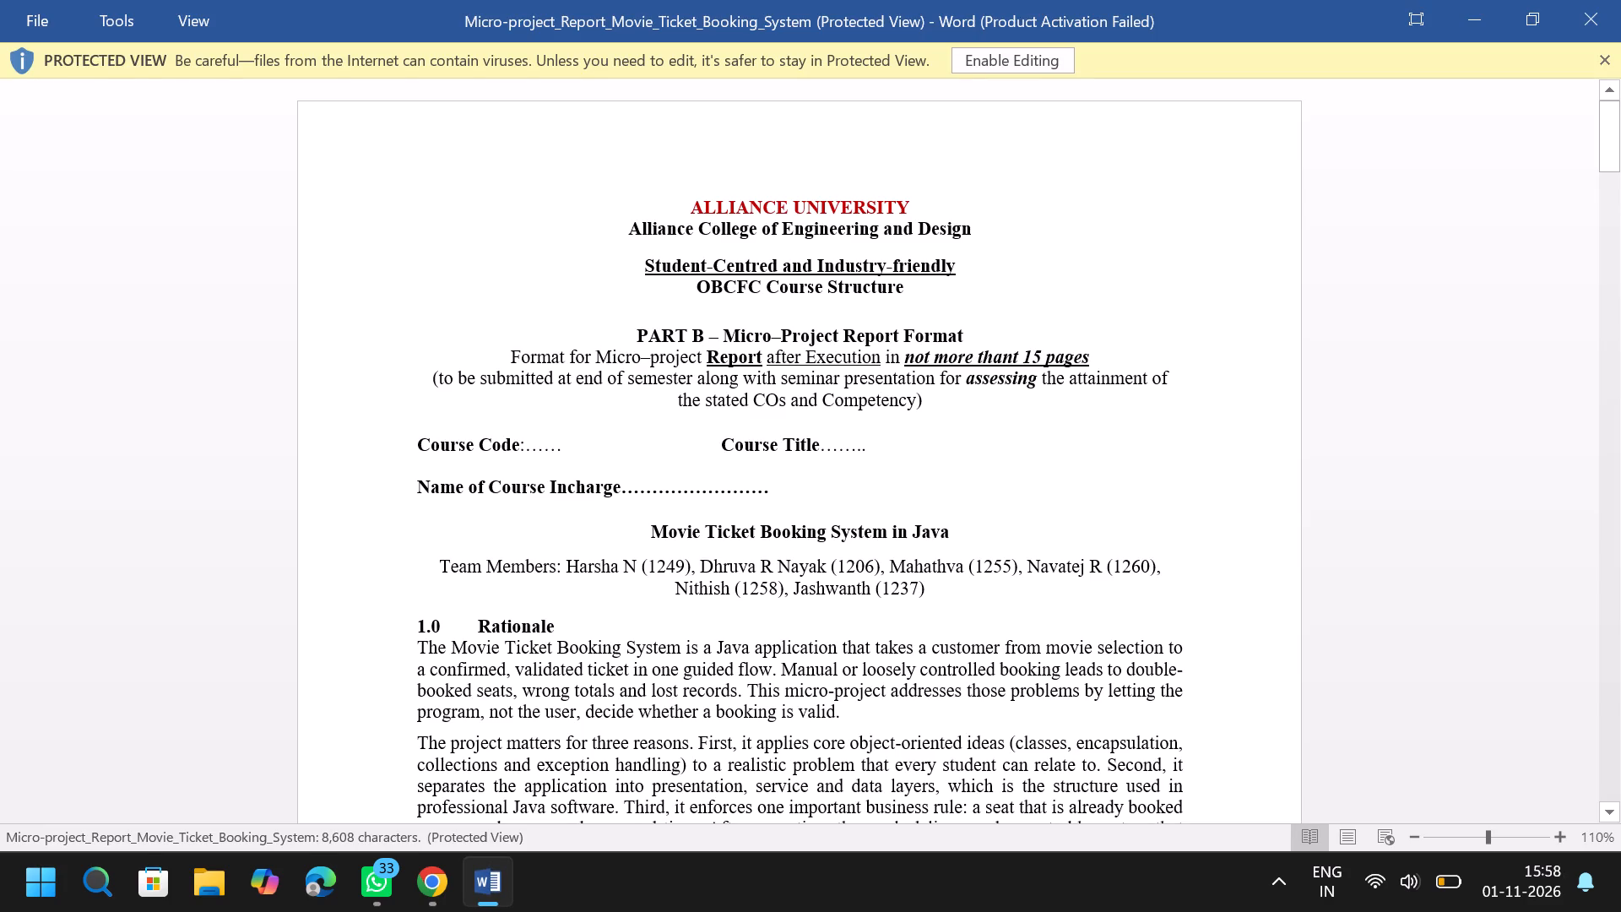
# Open the recent file Template Report of Micro-project from File Explorer in Word.
pyautogui.click(209, 902)
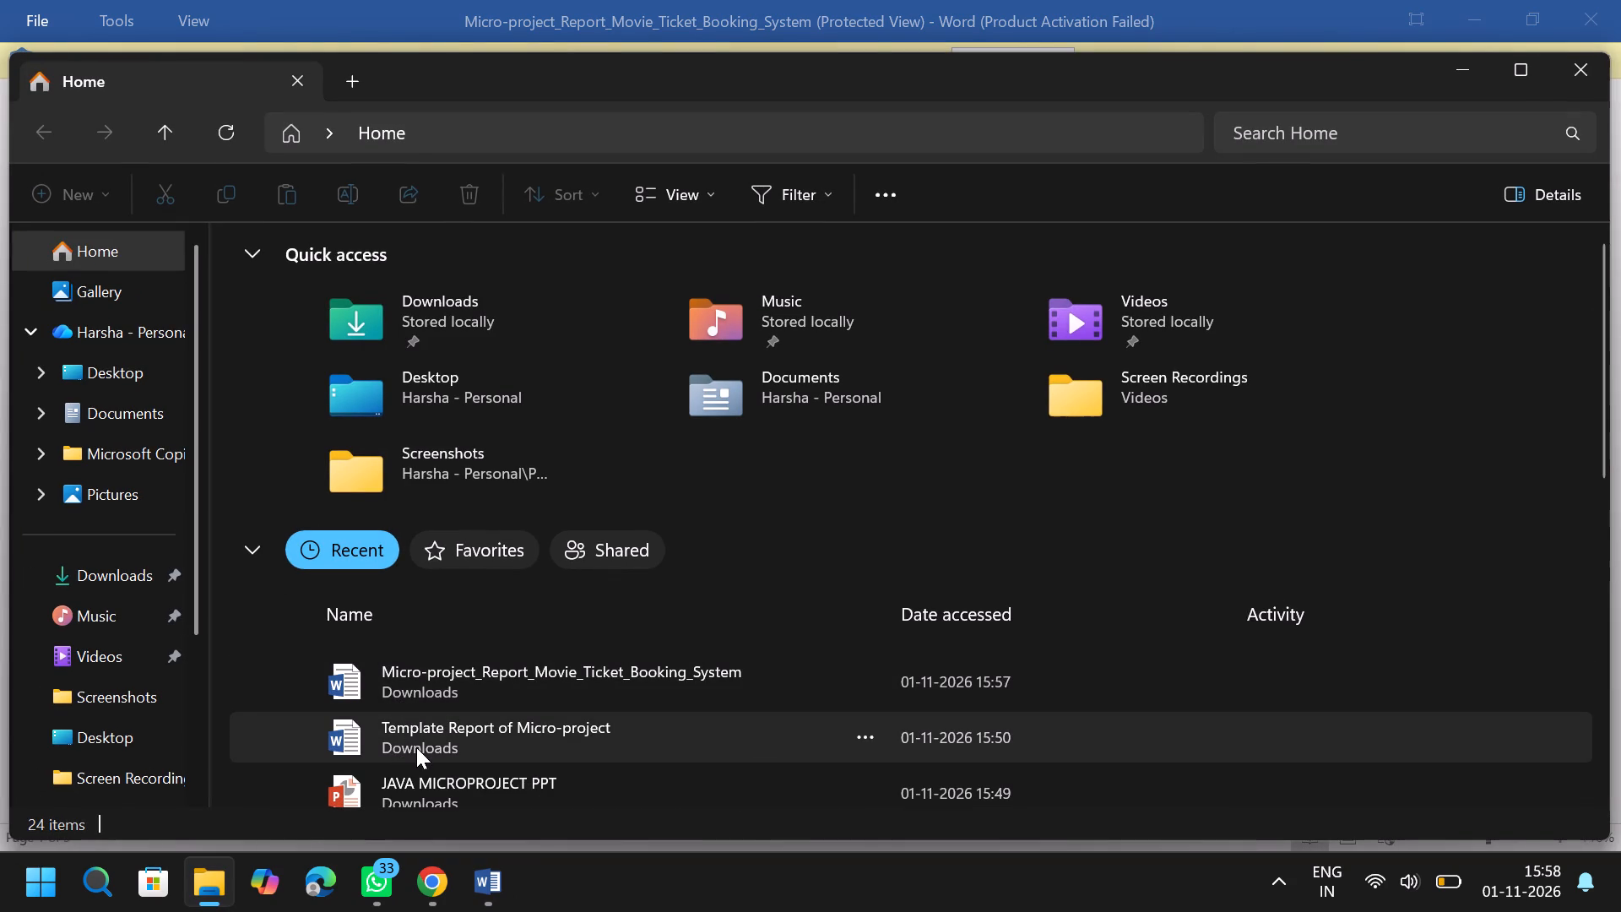
pyautogui.click(416, 747)
pyautogui.doubleClick(416, 747)
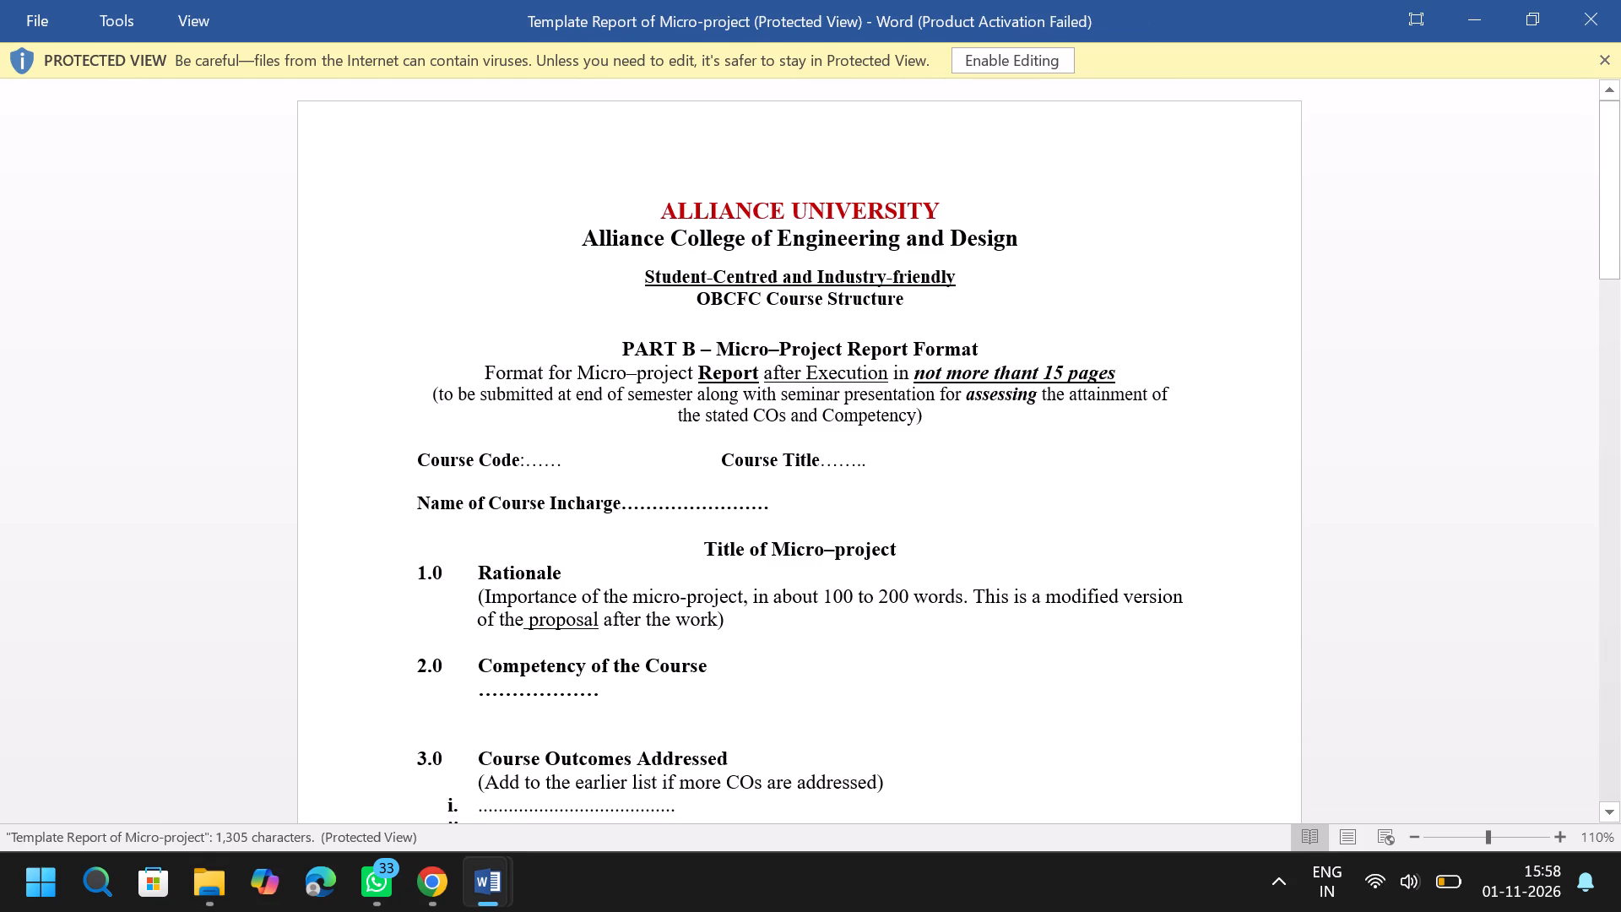
# Examine the report template's headings, section instructions and resource table, dismissing the Office Activation Wizard.
pyautogui.scroll(-3, 697, 594)
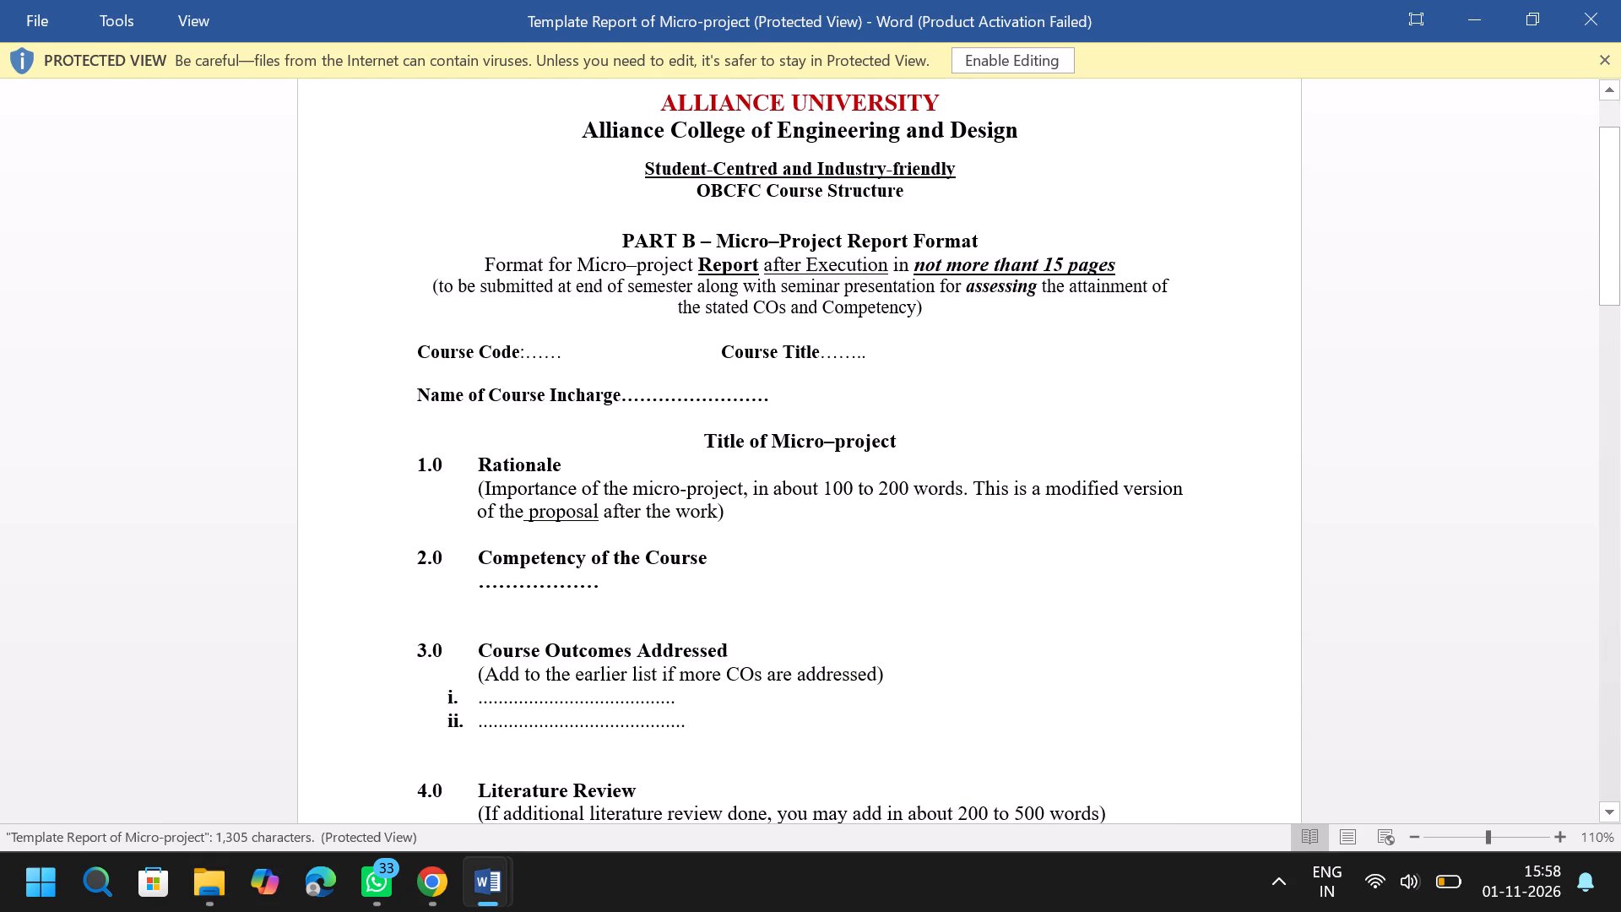
pyautogui.scroll(-2, 697, 594)
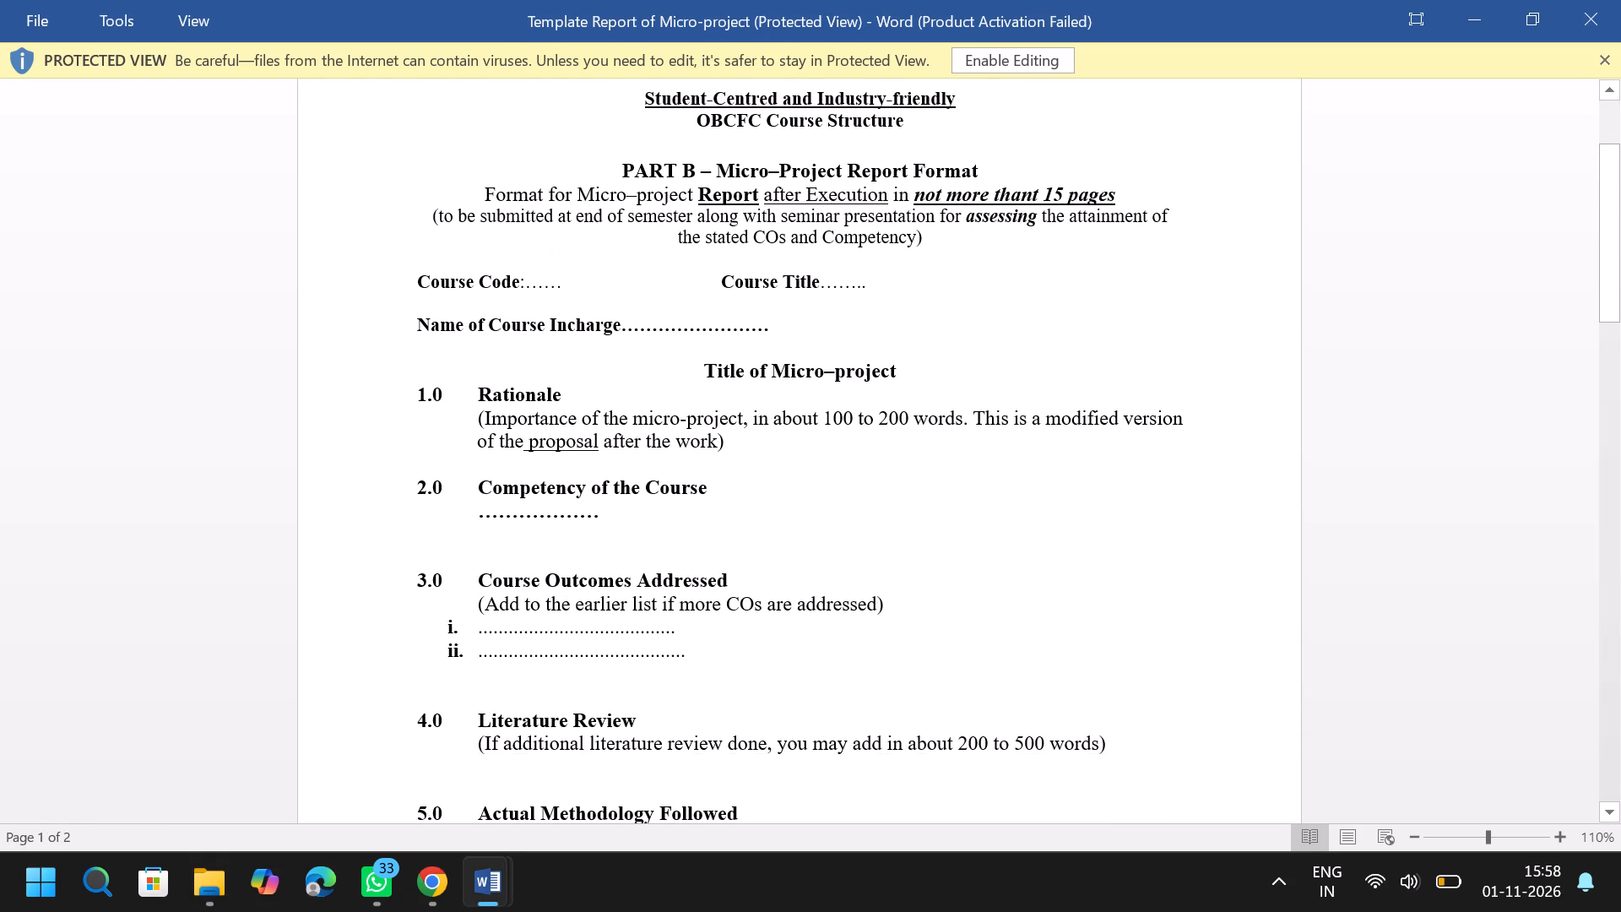
pyautogui.scroll(2, 697, 594)
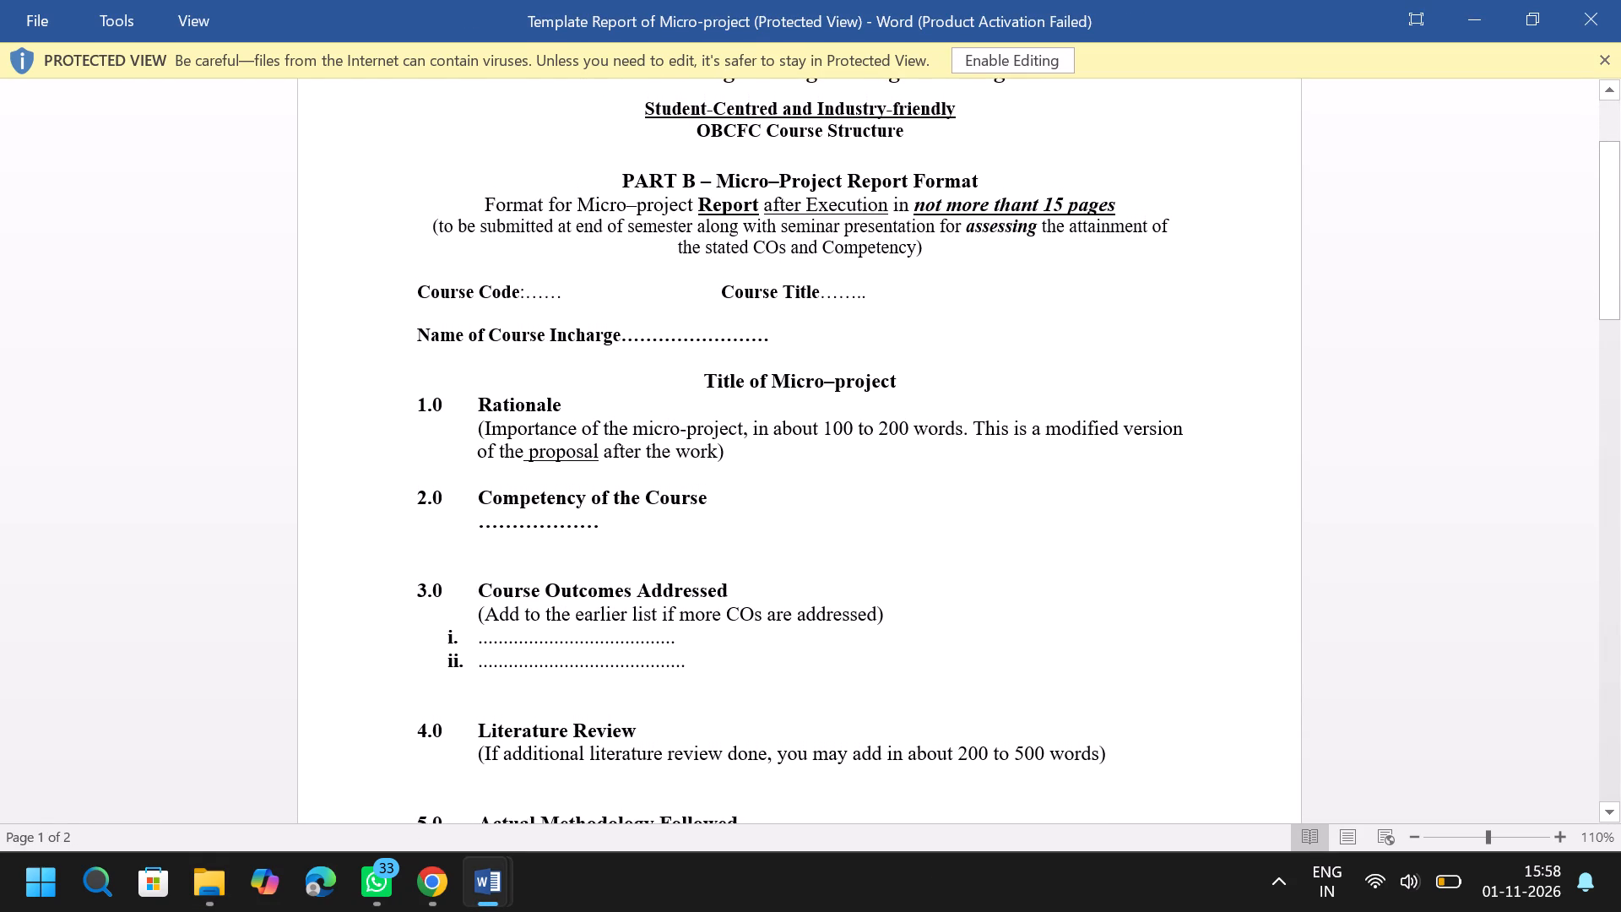
pyautogui.scroll(2, 697, 594)
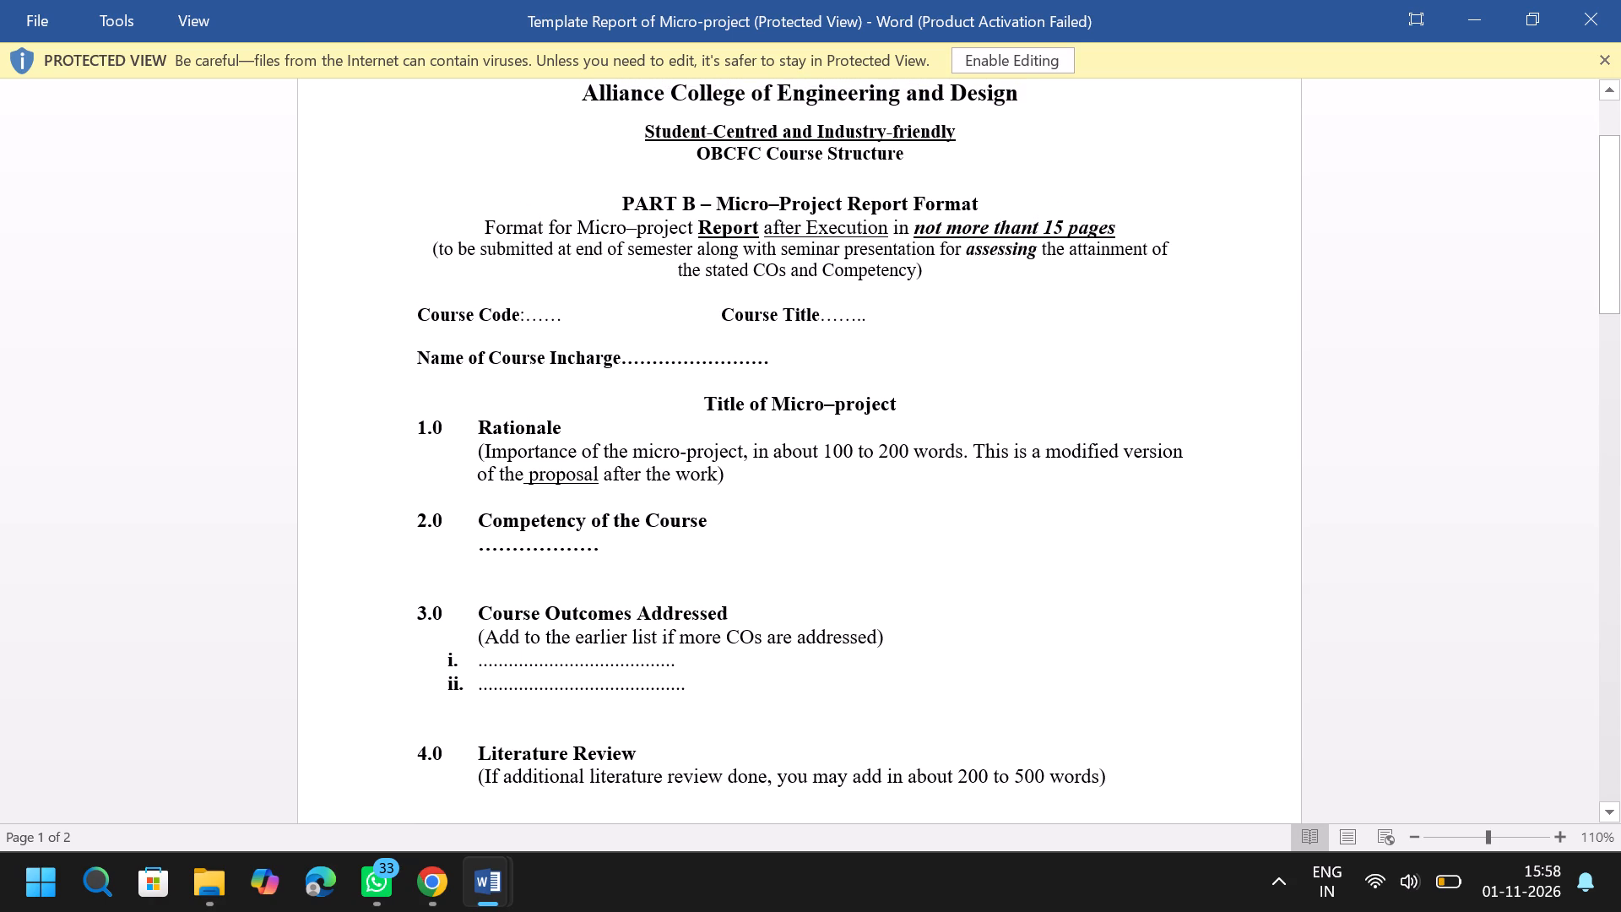
pyautogui.scroll(-9, 697, 594)
pyautogui.scroll(11, 697, 594)
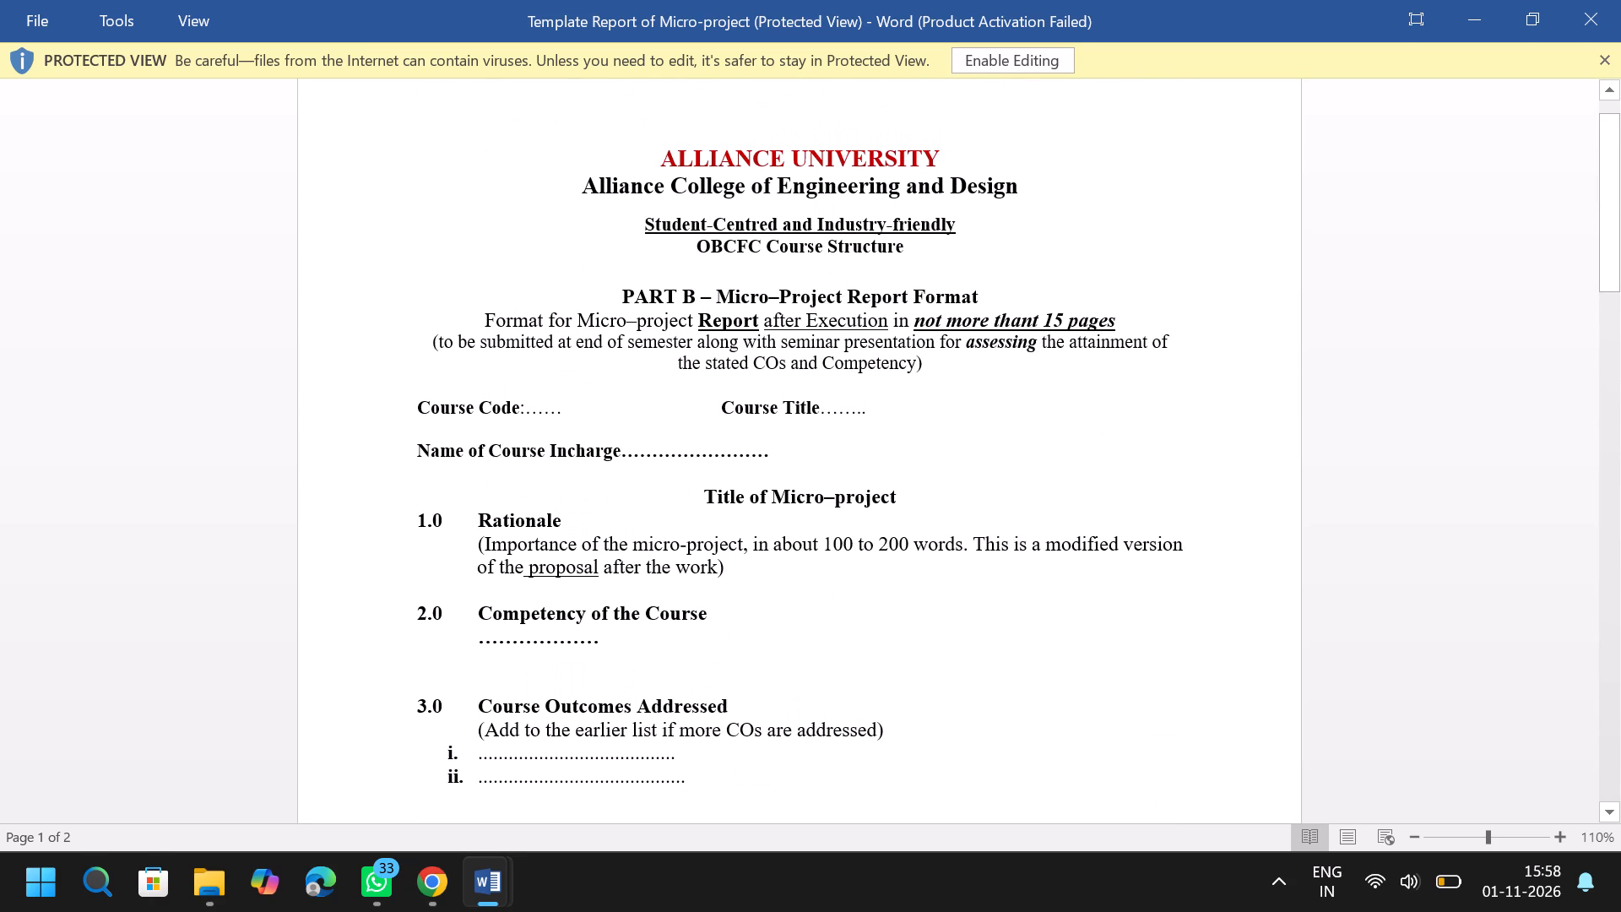
pyautogui.scroll(-18, 697, 594)
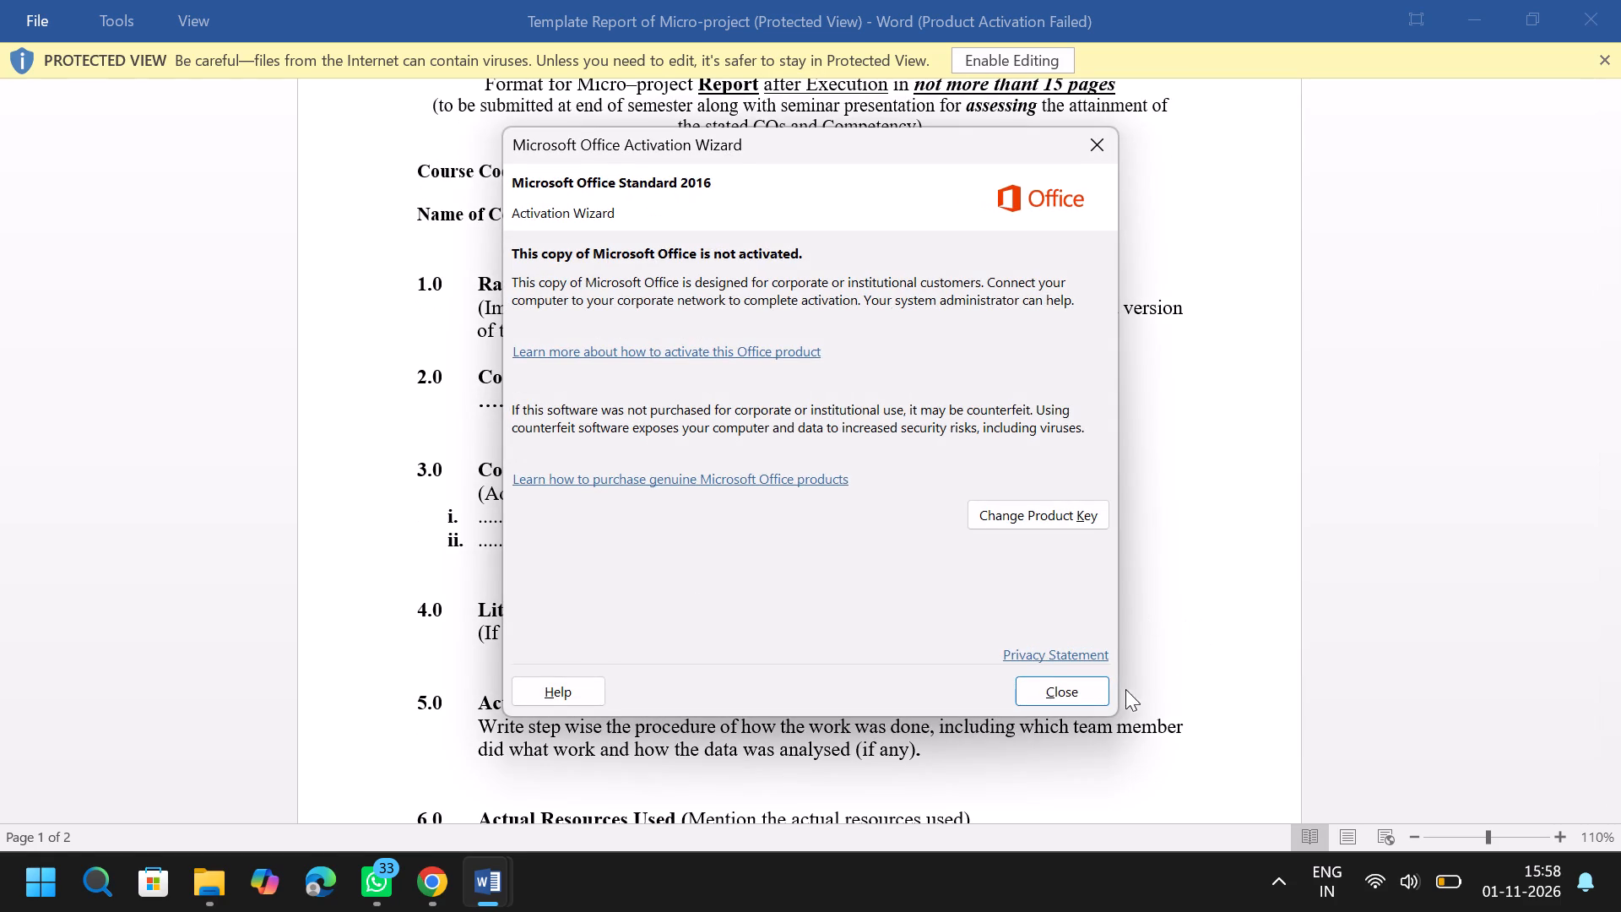
pyautogui.click(1077, 703)
pyautogui.scroll(-11, 1077, 703)
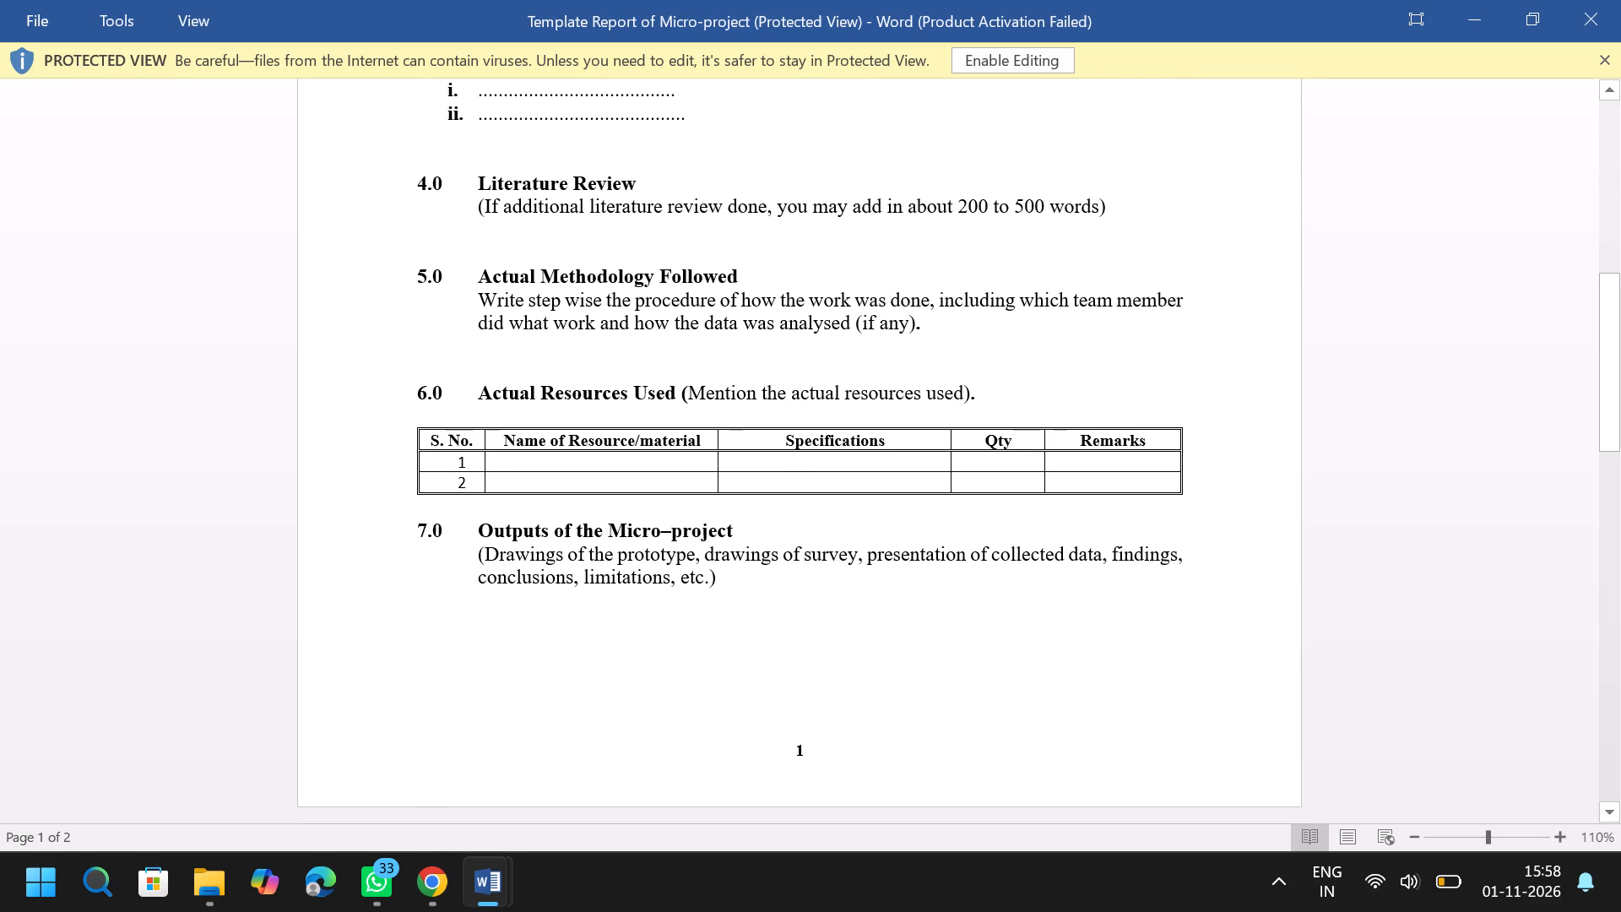
pyautogui.scroll(6, 1077, 703)
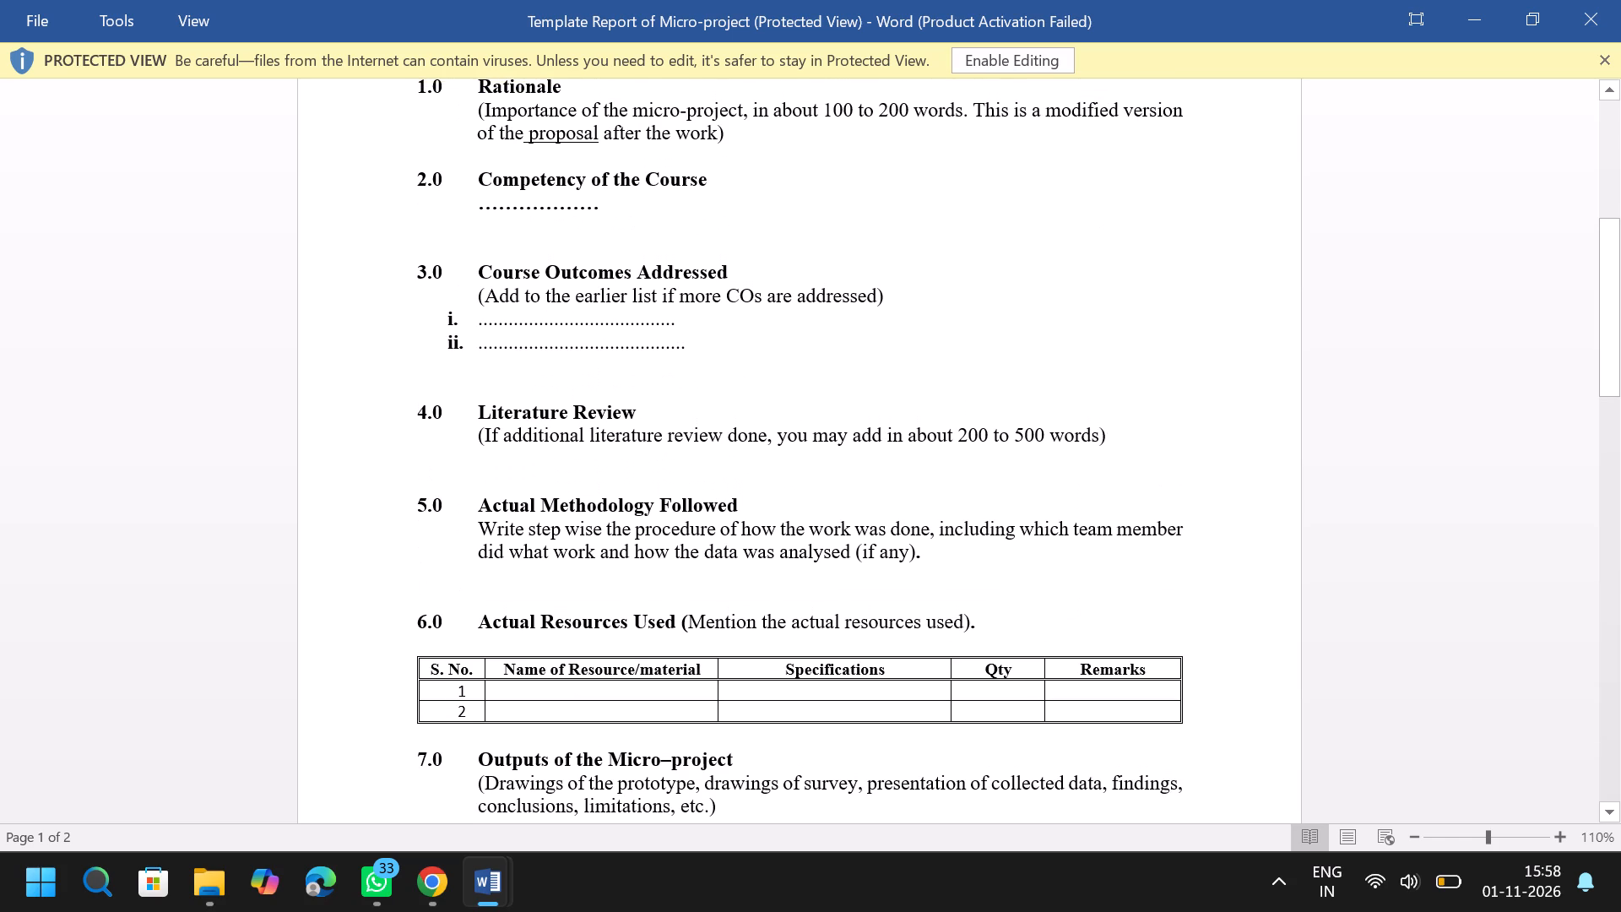
pyautogui.scroll(-20, 1077, 703)
pyautogui.scroll(-5, 1077, 703)
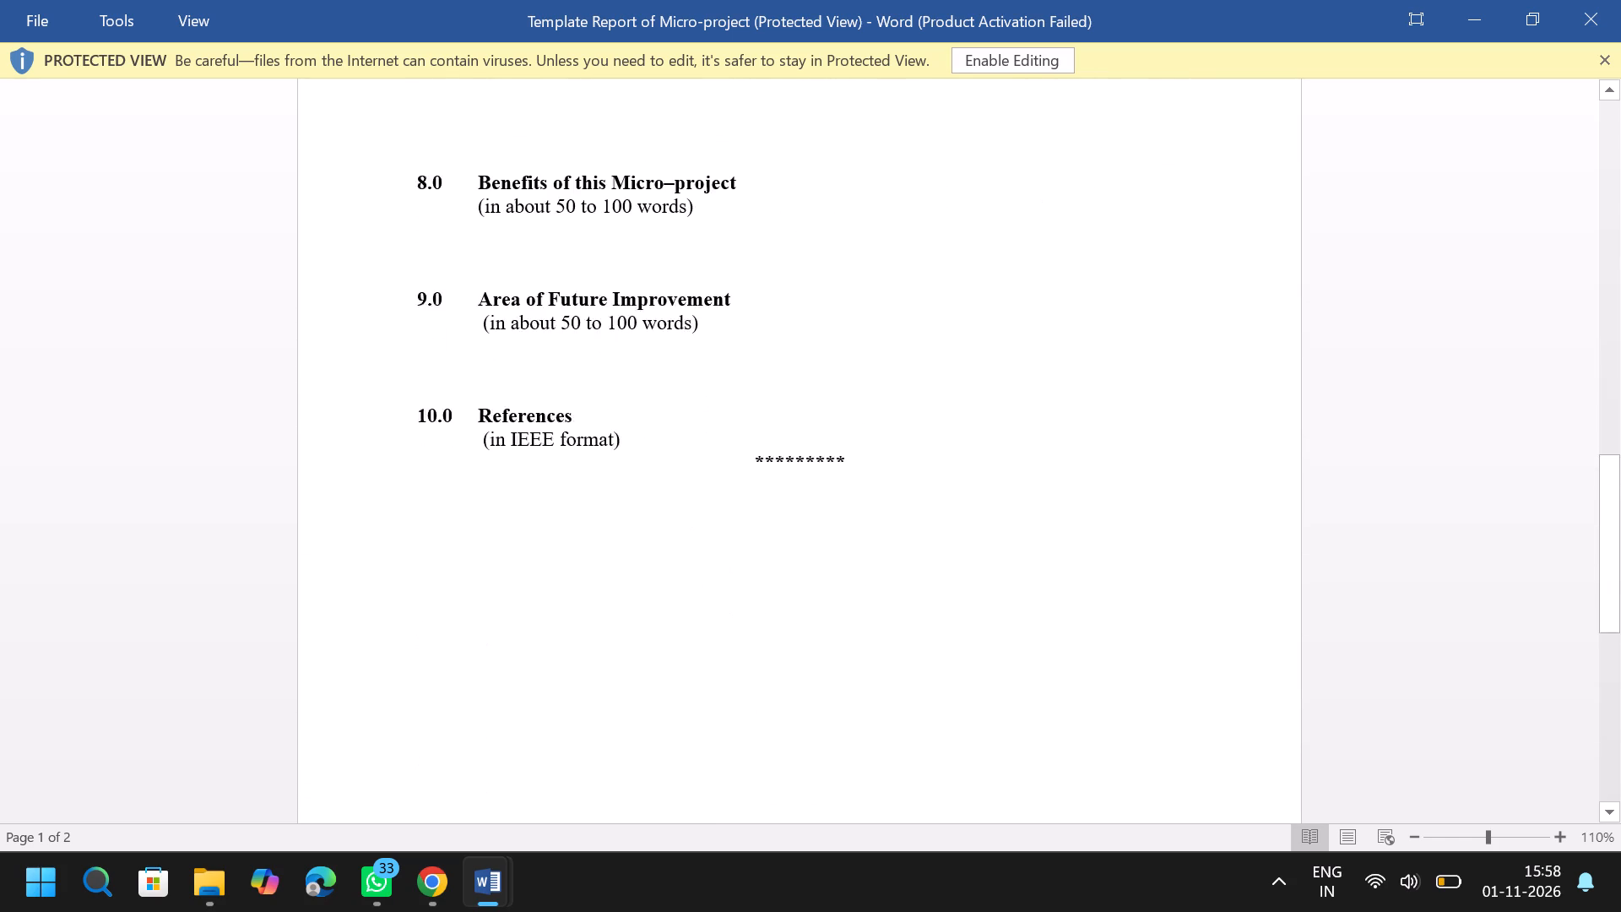
pyautogui.scroll(-4, 1077, 703)
pyautogui.scroll(20, 1077, 703)
pyautogui.scroll(7, 1077, 703)
# Show the desktop.
pyautogui.press('super+d')
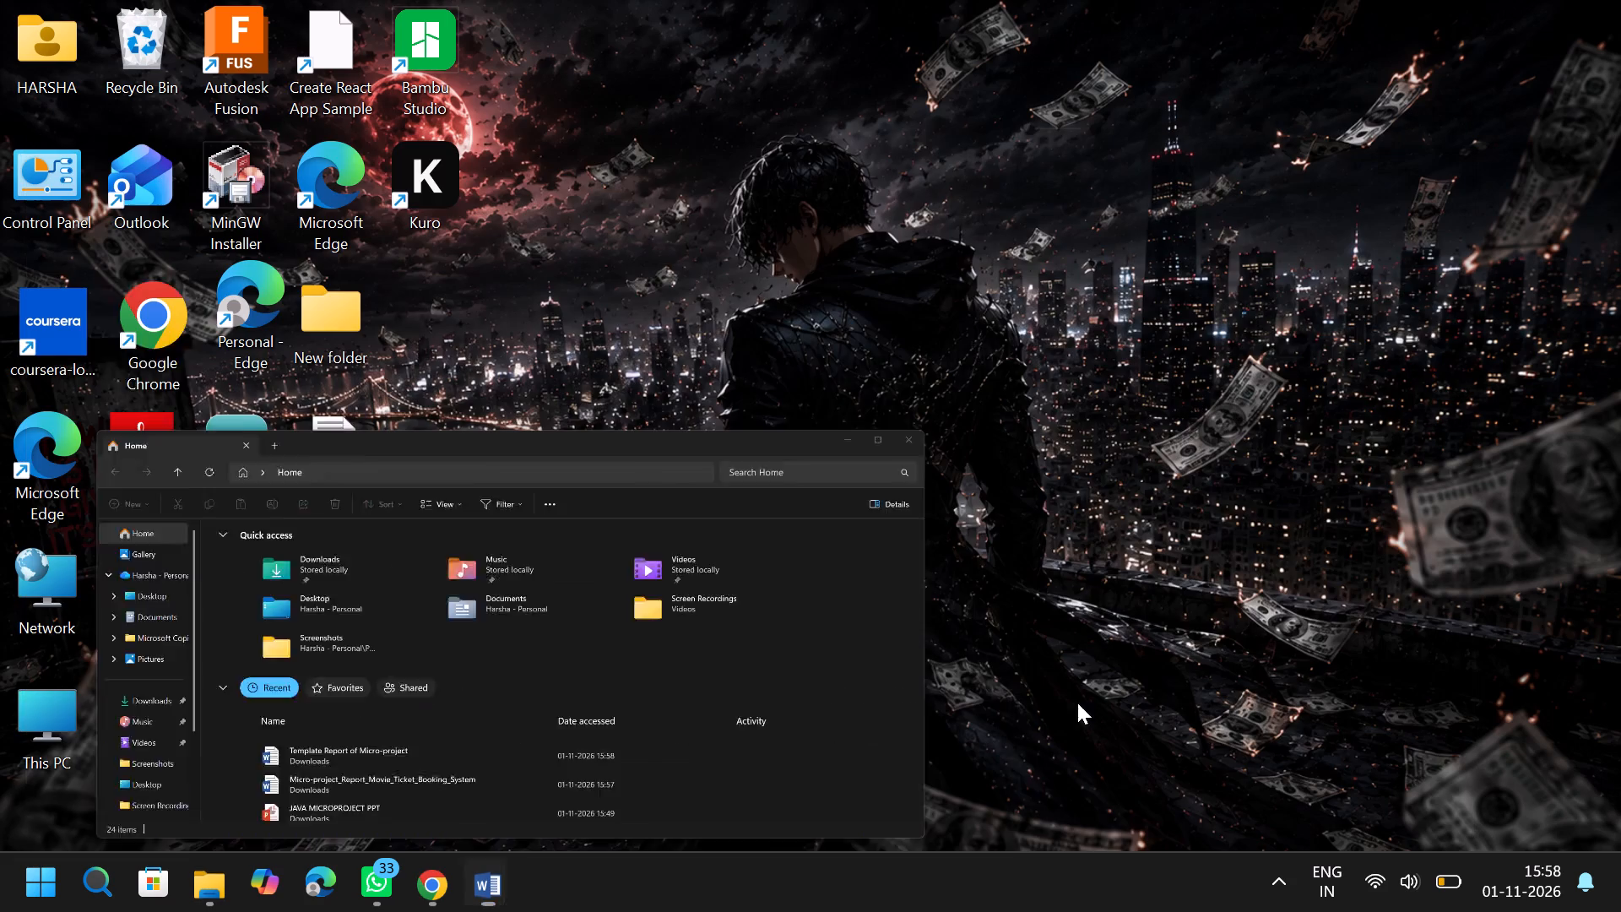
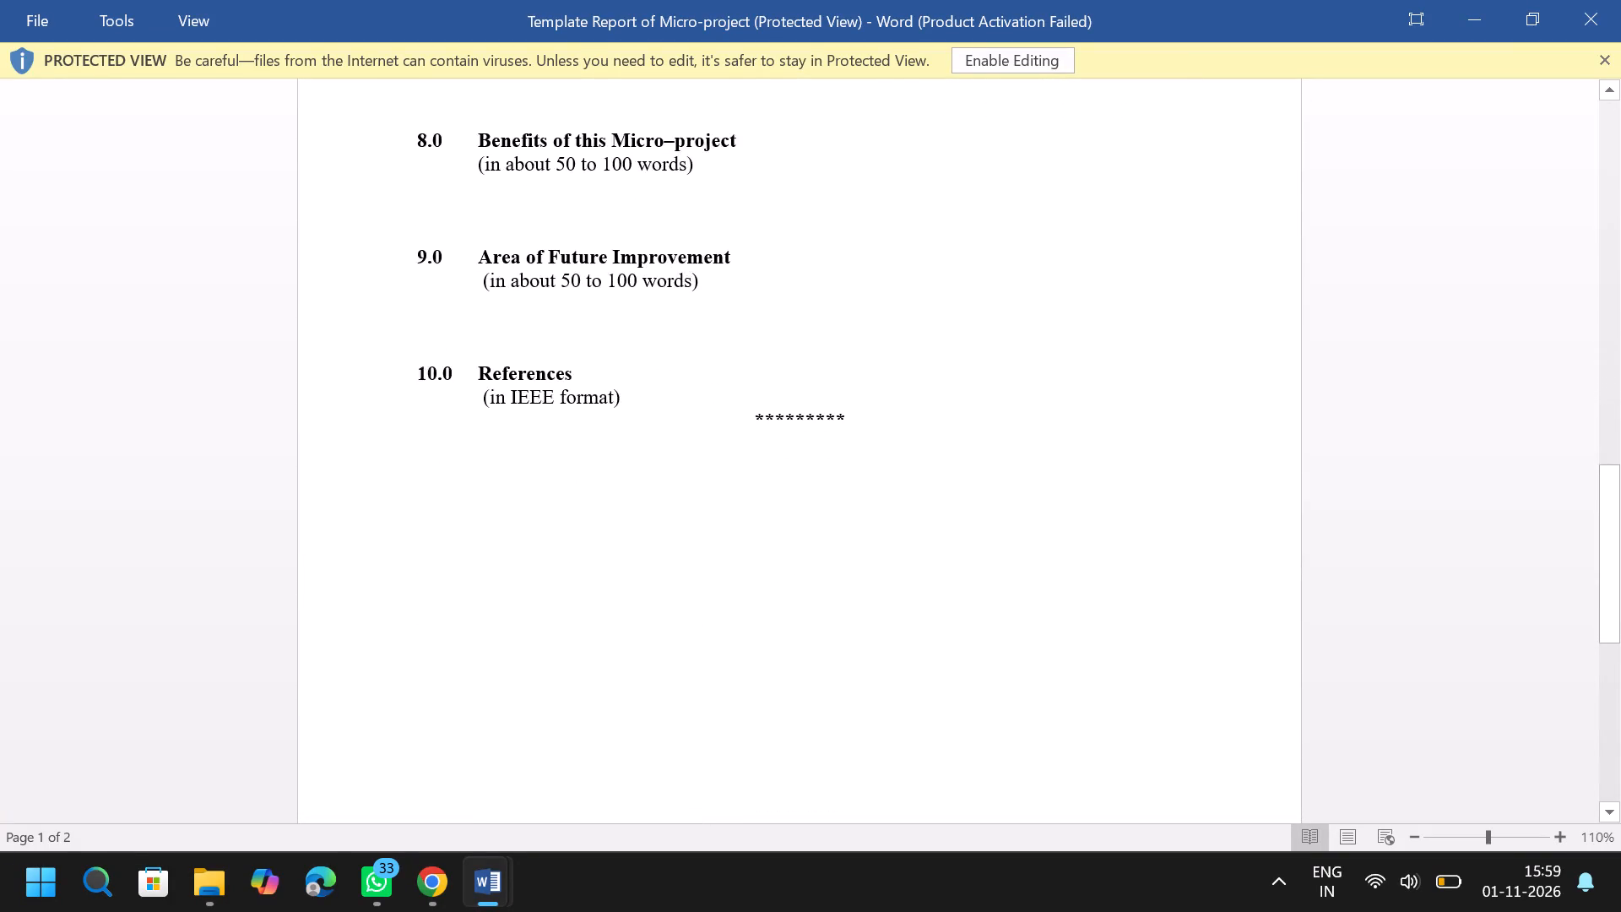
# Review the micro-project report template again, from its title block and course details through the numbered section headings and instructions.
pyautogui.scroll(20, 942, 459)
pyautogui.scroll(5, 942, 459)
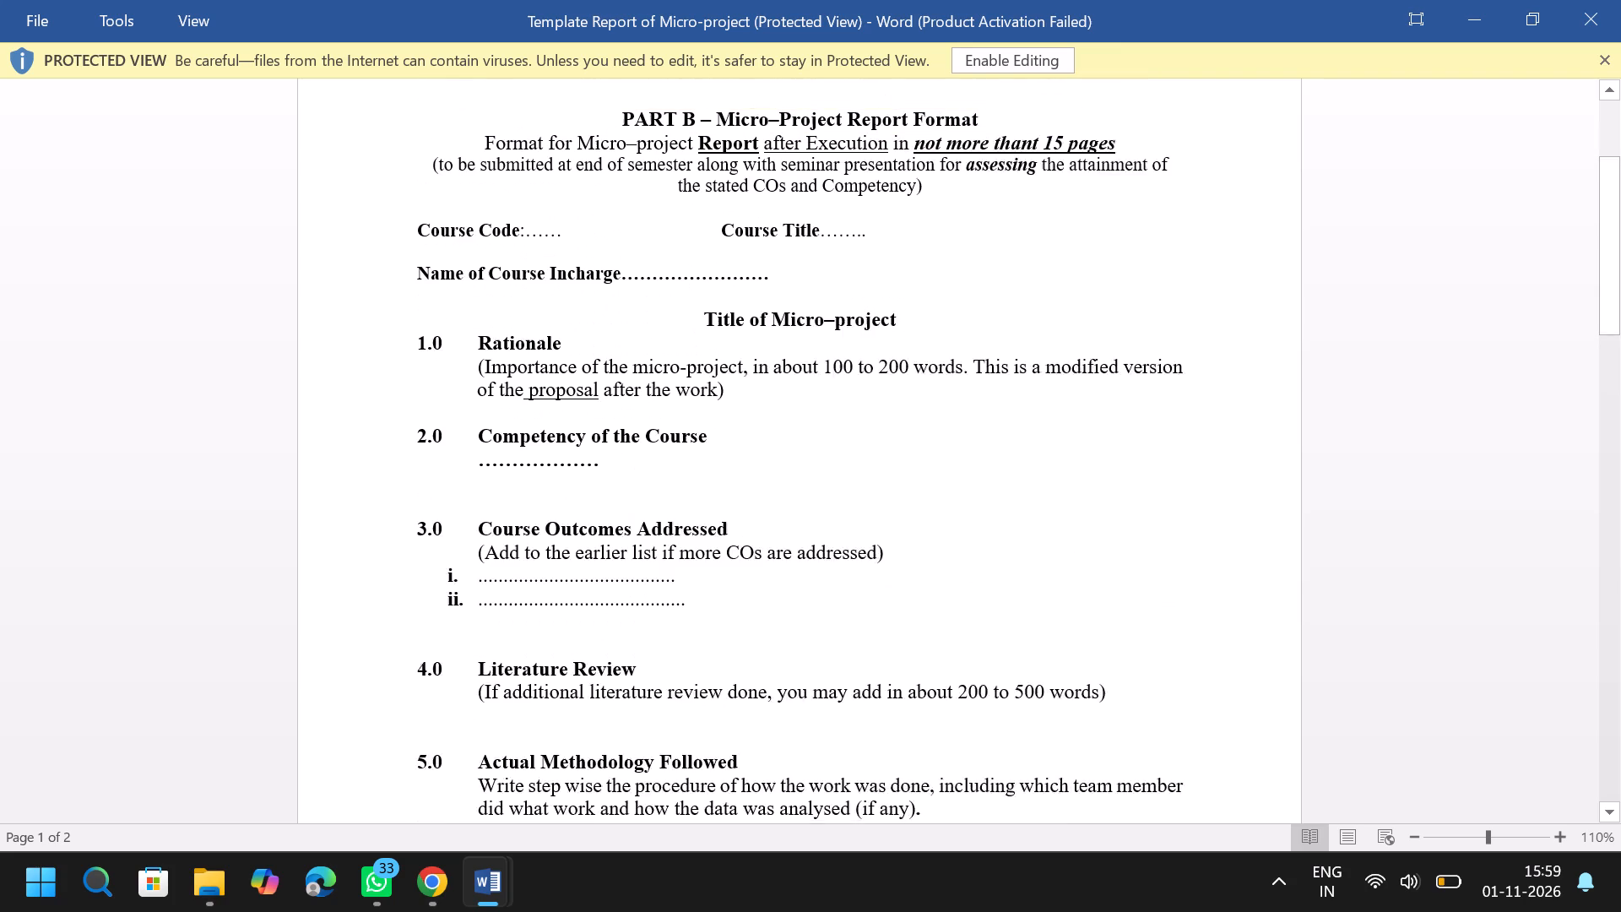
pyautogui.scroll(13, 942, 459)
pyautogui.scroll(-1, 942, 459)
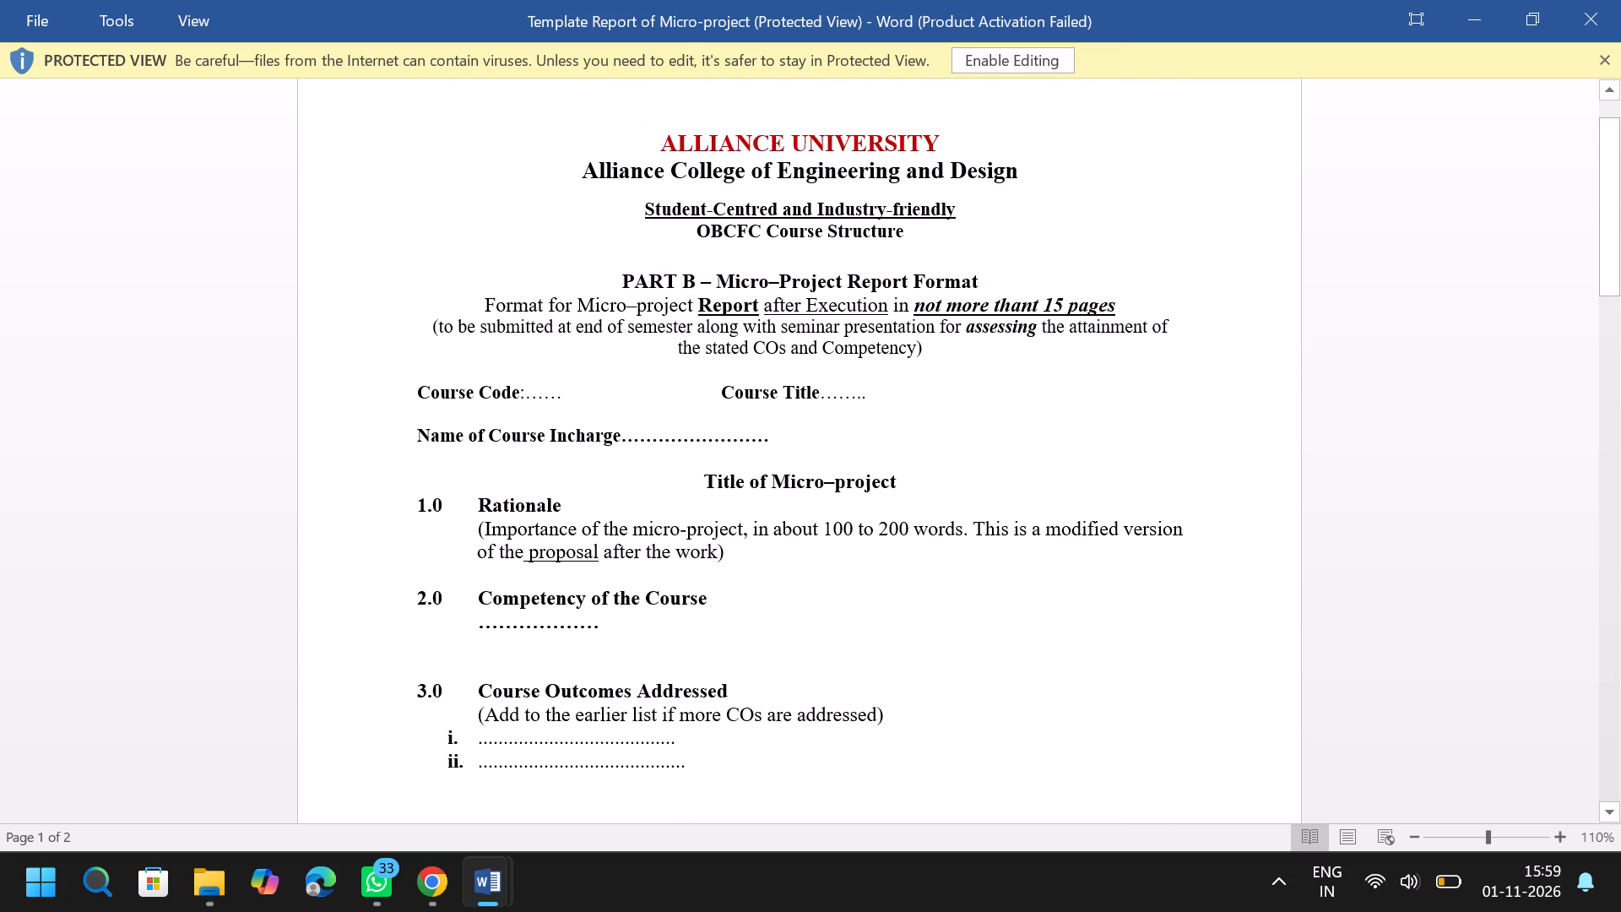
pyautogui.scroll(-3, 942, 459)
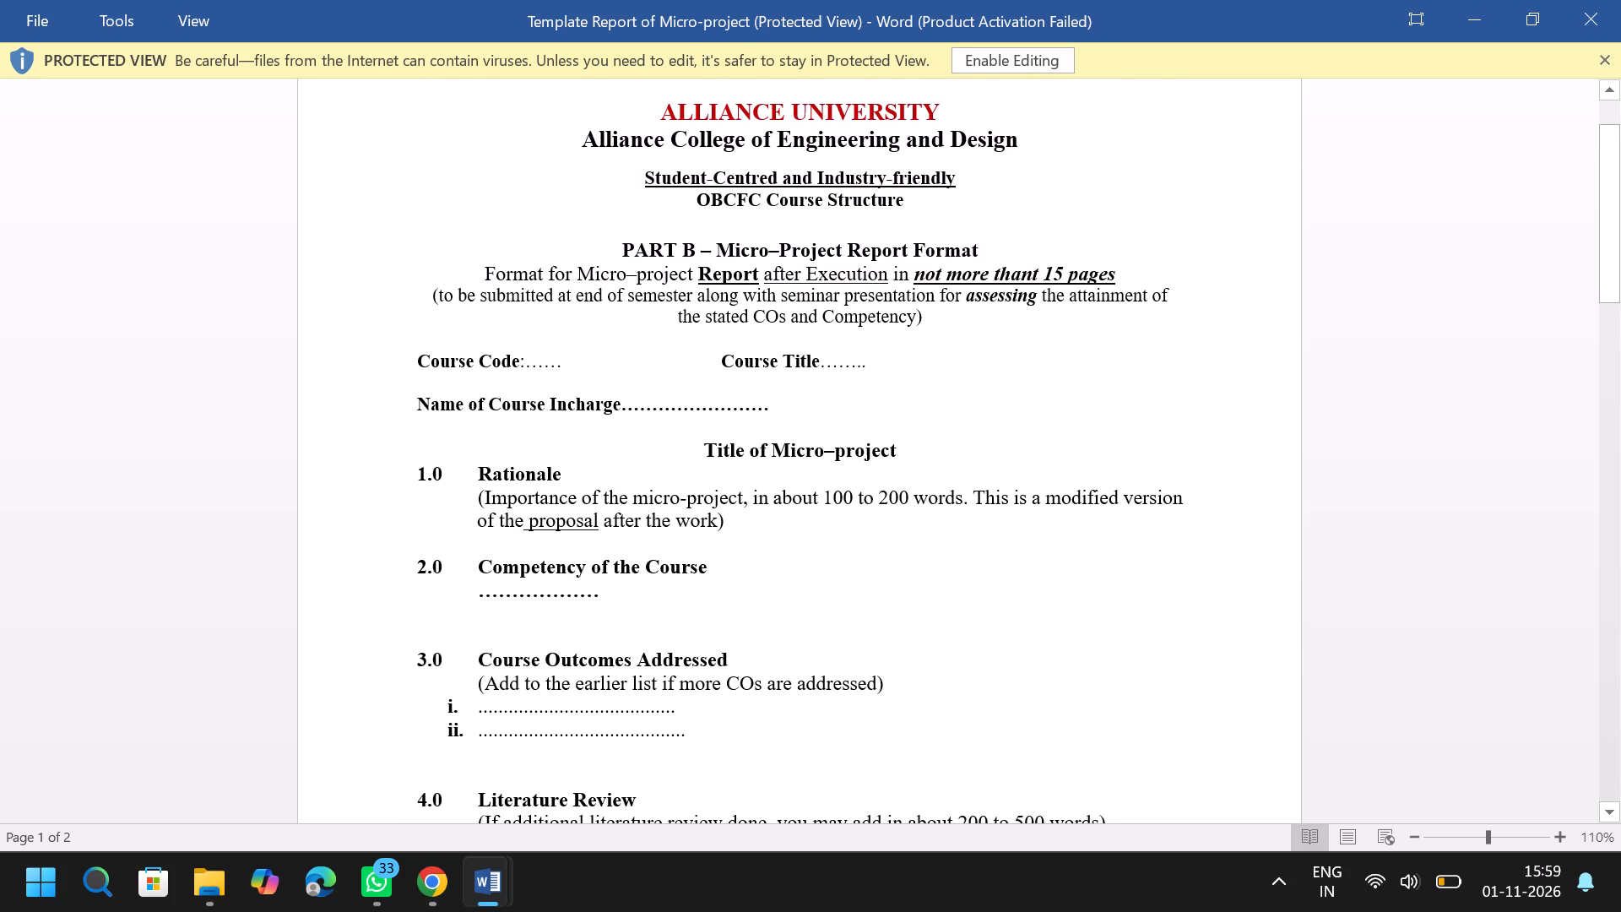
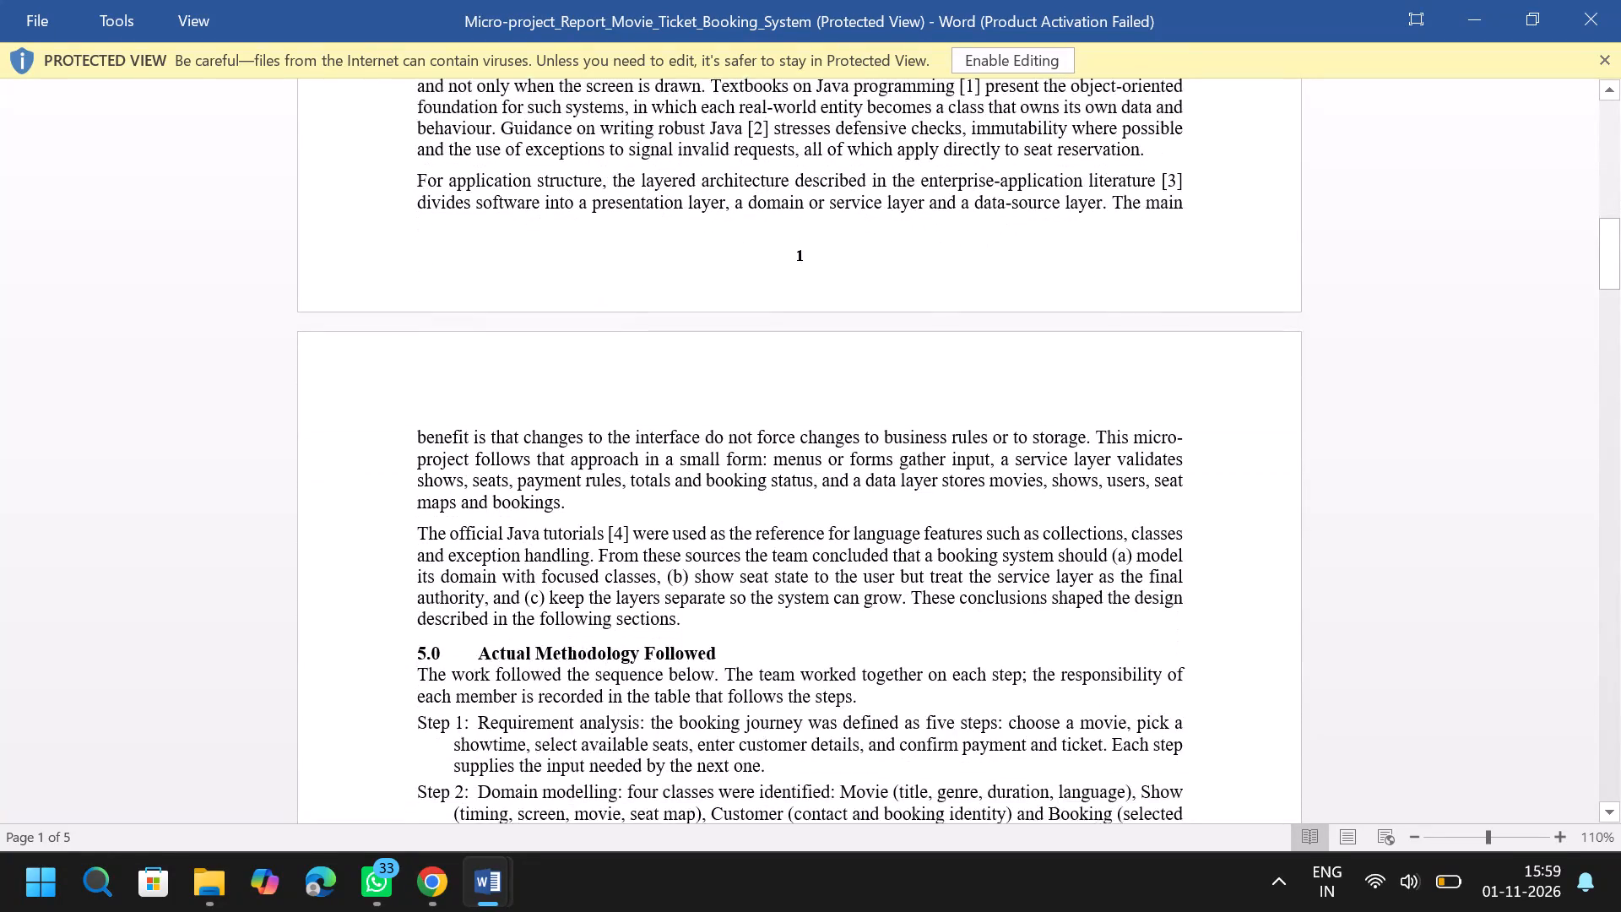
# Review the generated movie ticket booking report, including the literature review, methodology steps, team responsibilities table, resources and outputs, back to the title block.
pyautogui.scroll(20, 937, 437)
pyautogui.scroll(11, 937, 437)
pyautogui.scroll(-14, 937, 437)
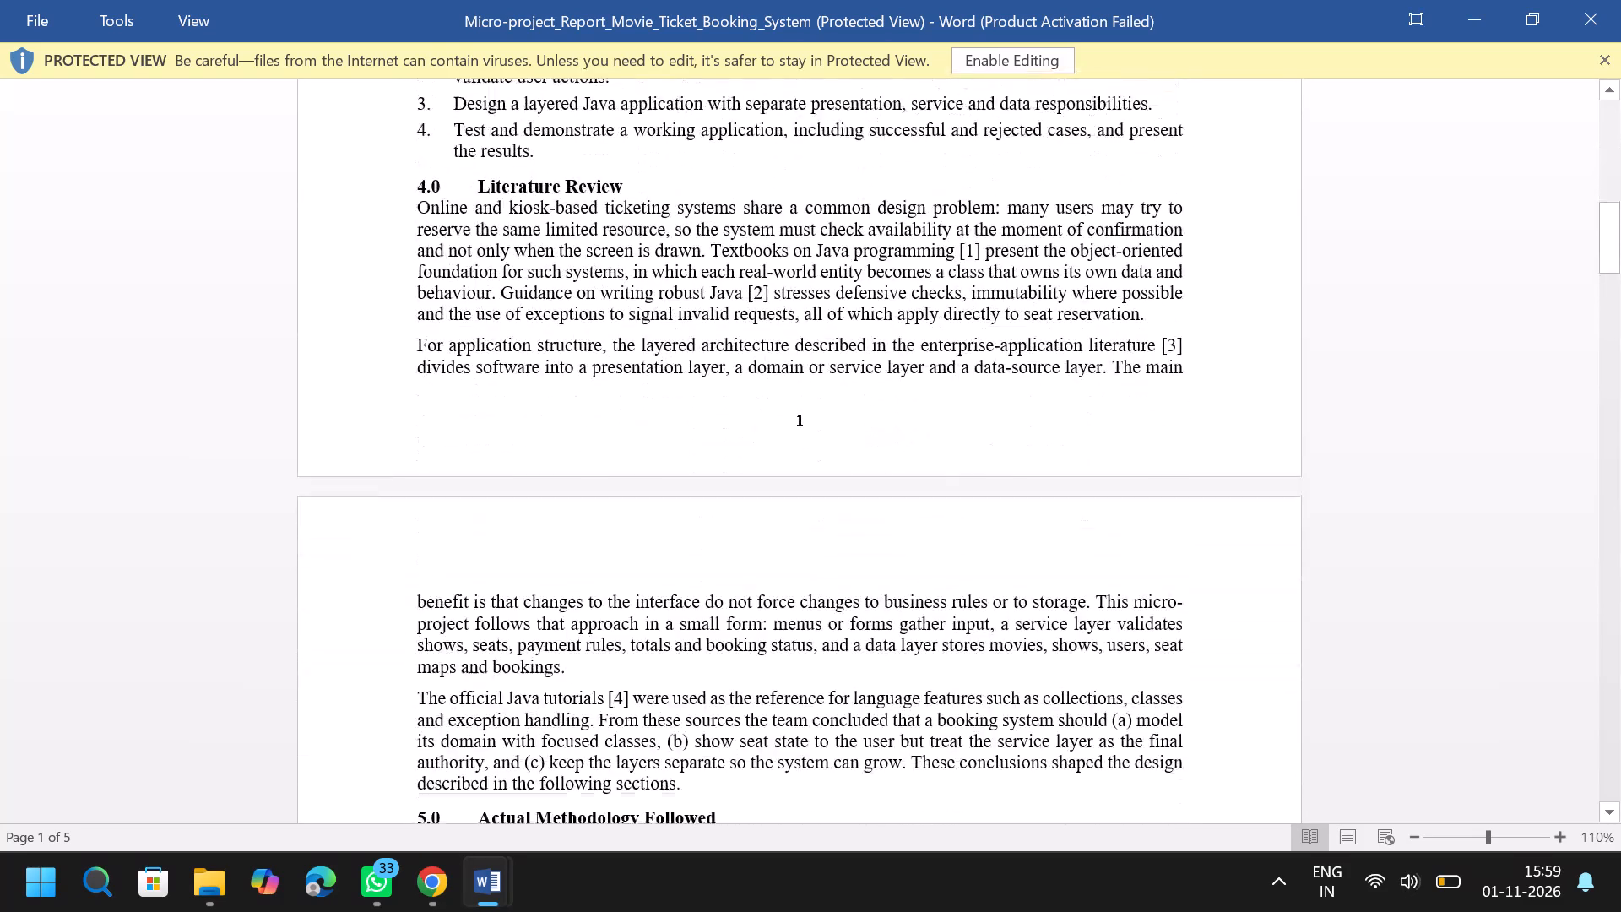
pyautogui.scroll(-12, 937, 437)
pyautogui.scroll(-14, 937, 437)
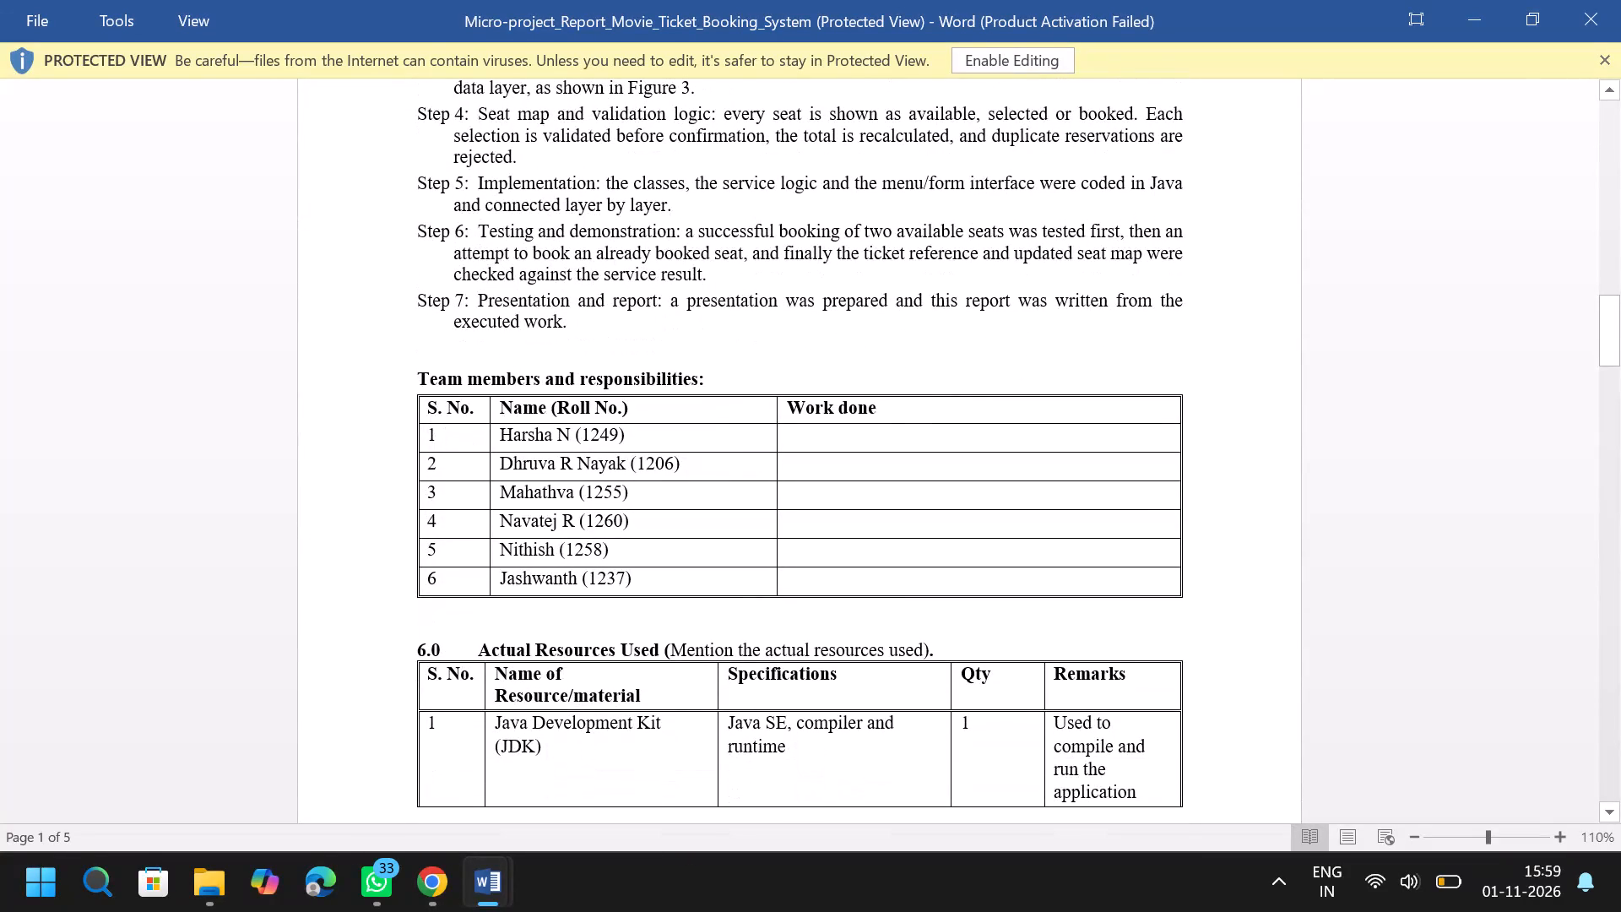
pyautogui.scroll(-9, 937, 437)
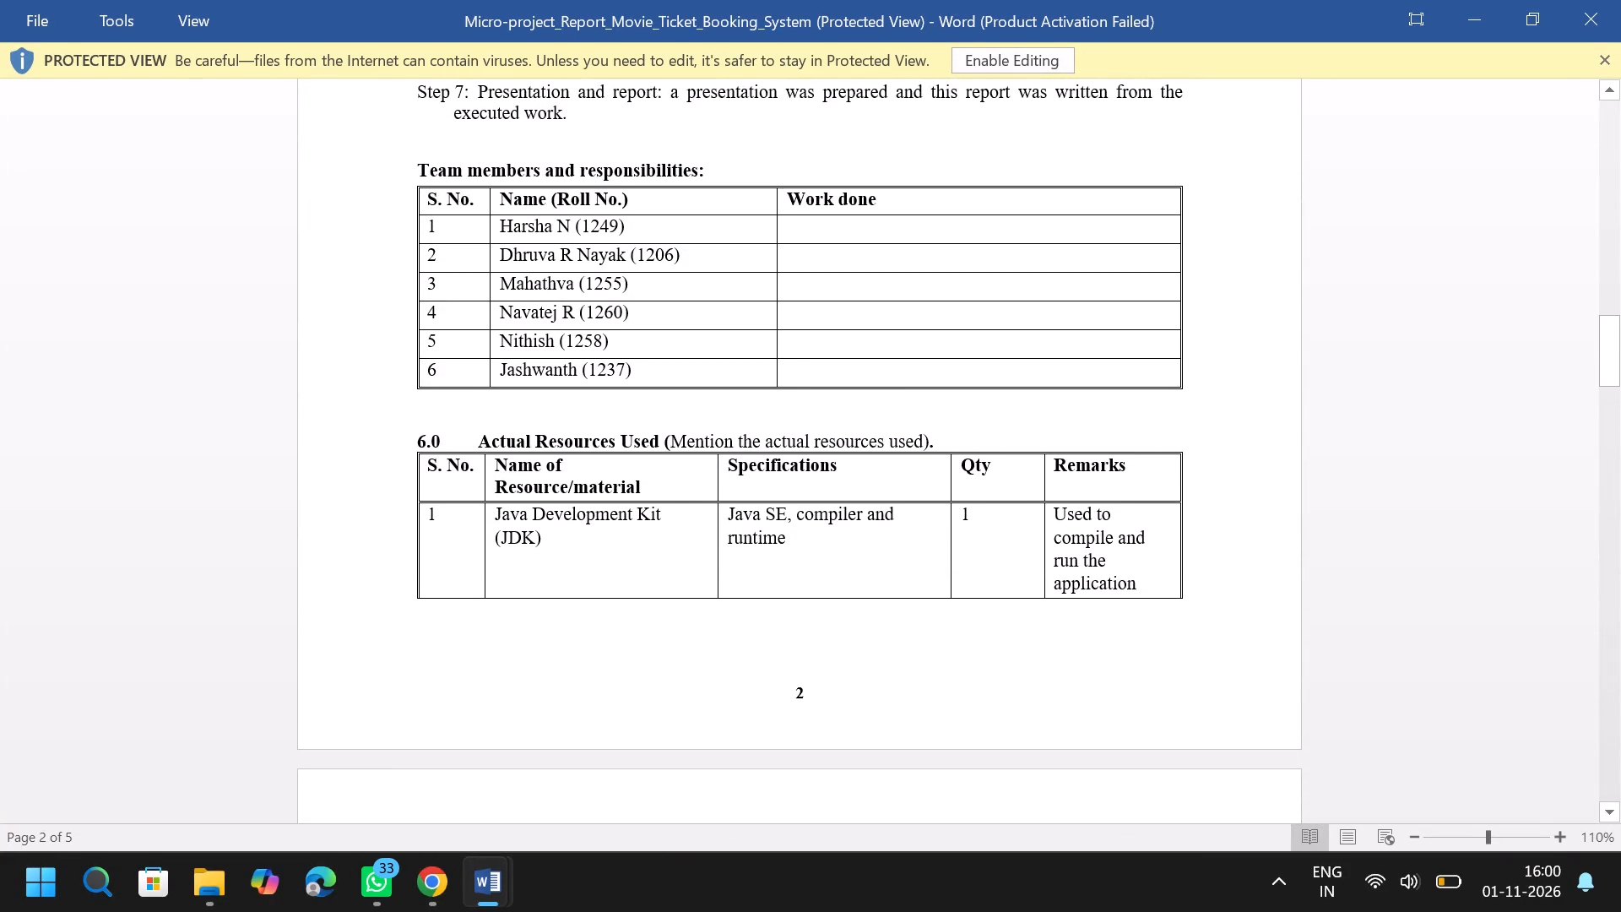
pyautogui.scroll(-15, 937, 437)
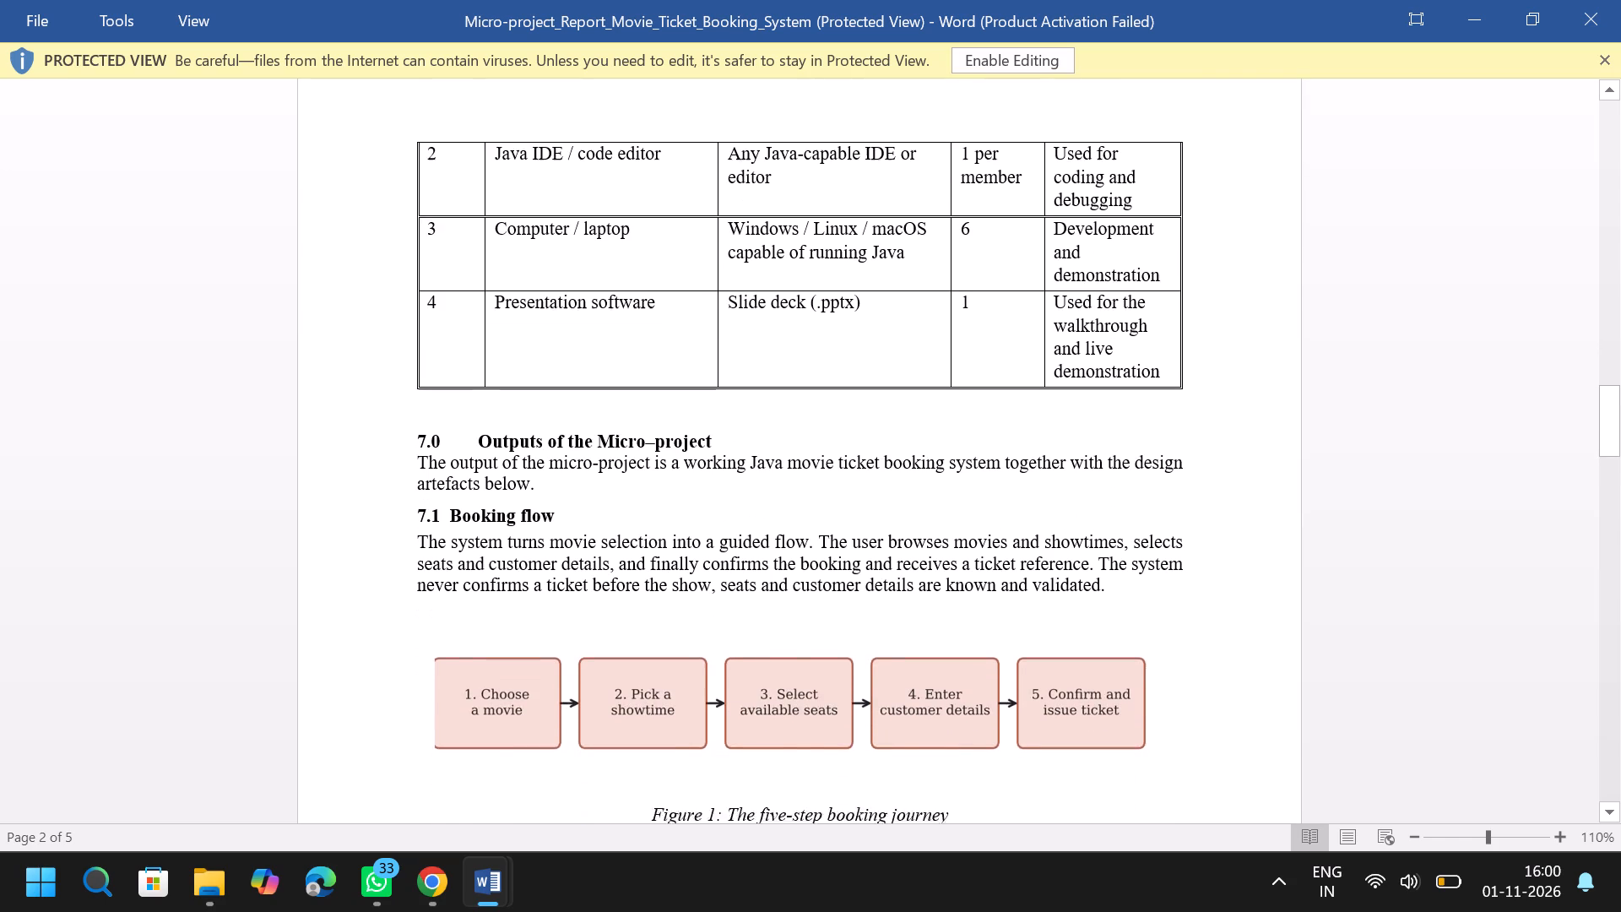
pyautogui.scroll(-2, 937, 437)
pyautogui.scroll(20, 937, 437)
pyautogui.scroll(10, 937, 437)
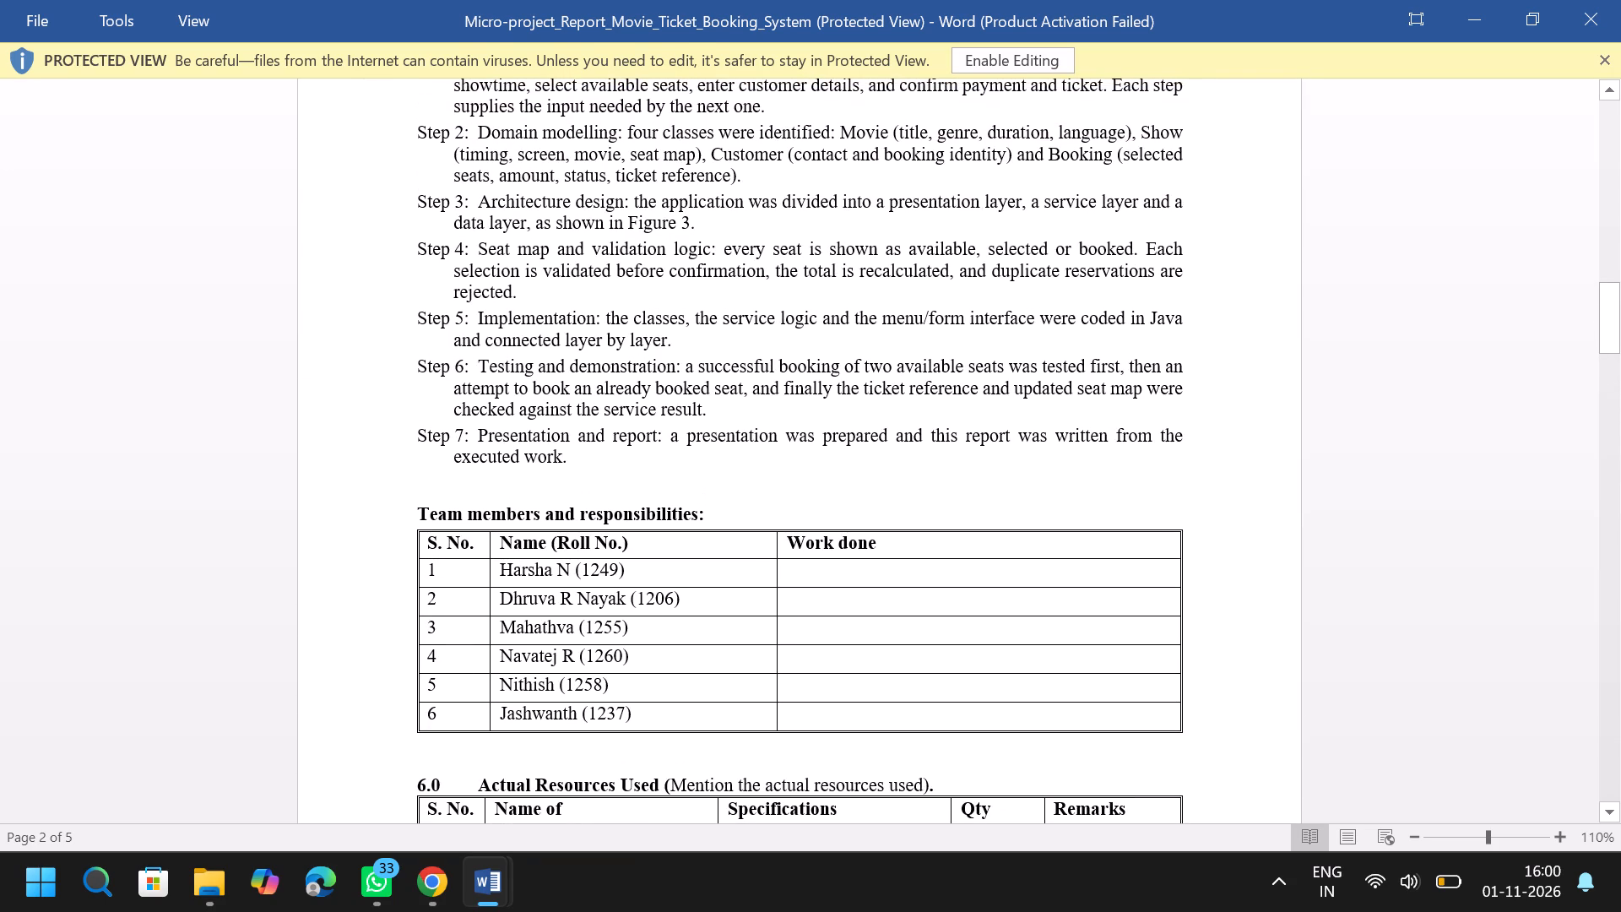
pyautogui.scroll(1, 937, 437)
pyautogui.scroll(20, 937, 437)
pyautogui.scroll(20, 937, 437)
pyautogui.scroll(8, 937, 437)
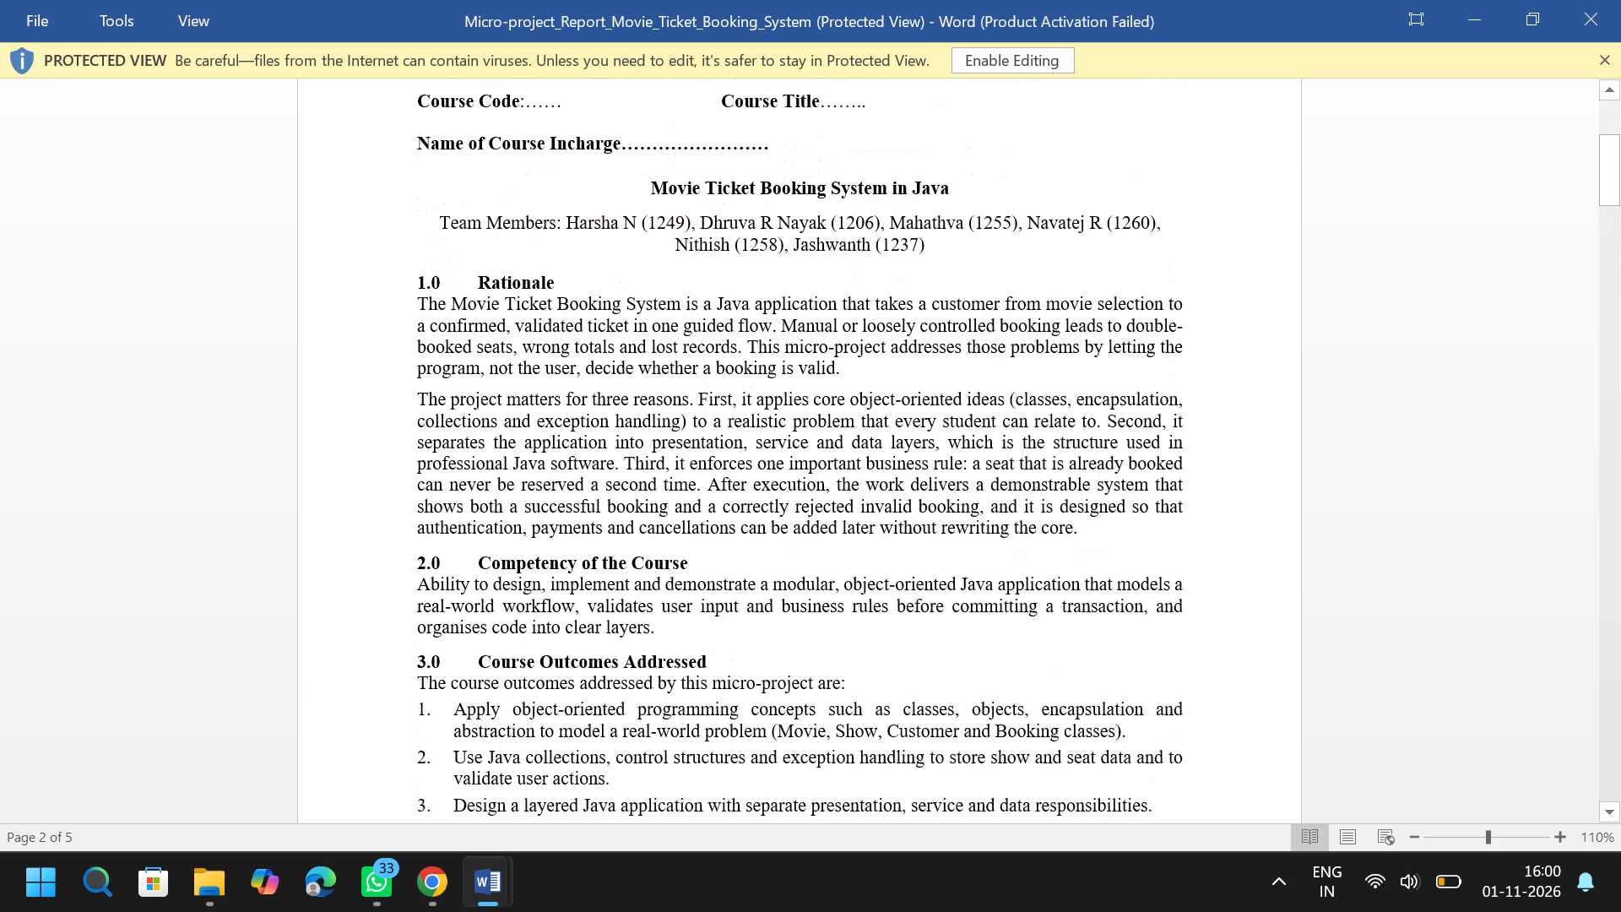
pyautogui.scroll(20, 937, 437)
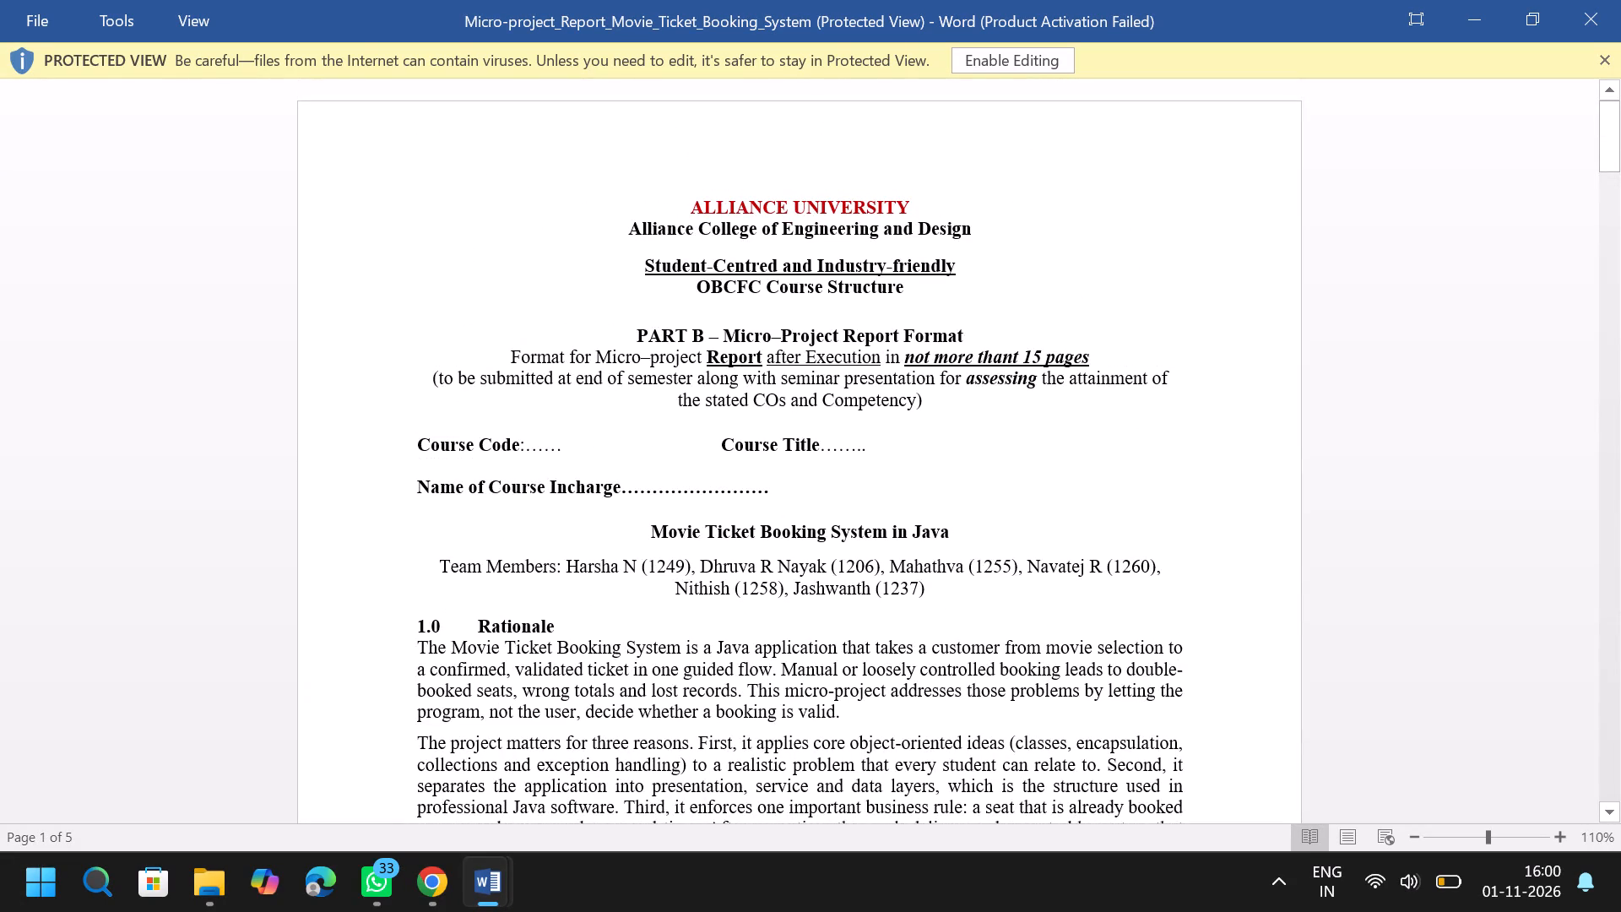
# Enable editing of the protected movie ticket booking report.
pyautogui.moveTo(550, 566); pyautogui.dragTo(429, 570)
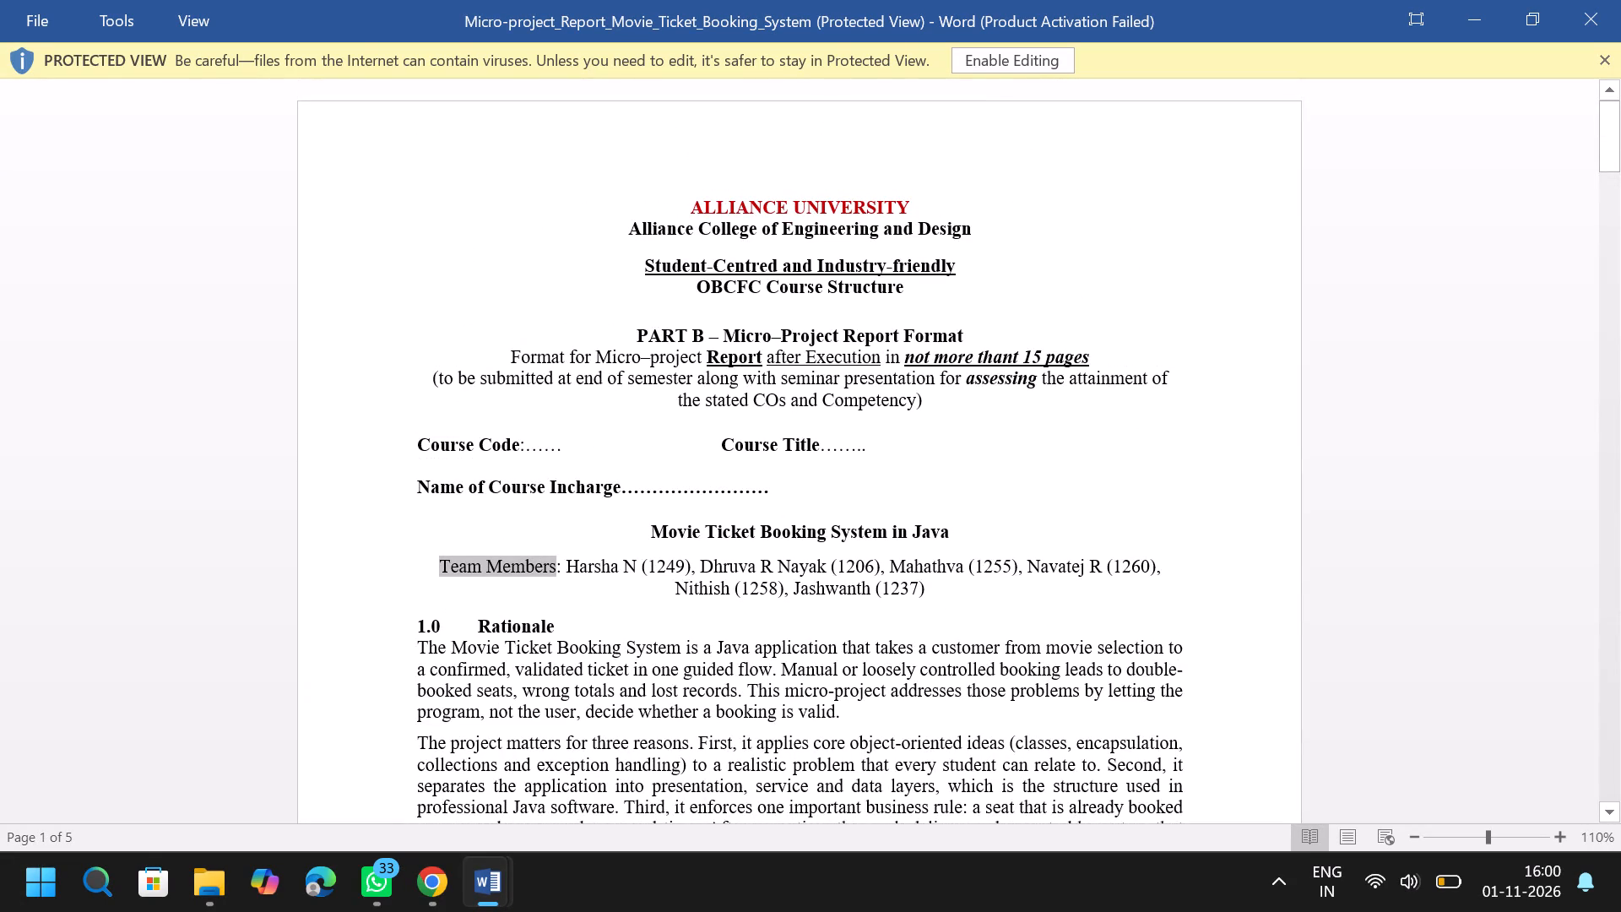
pyautogui.click(1006, 68)
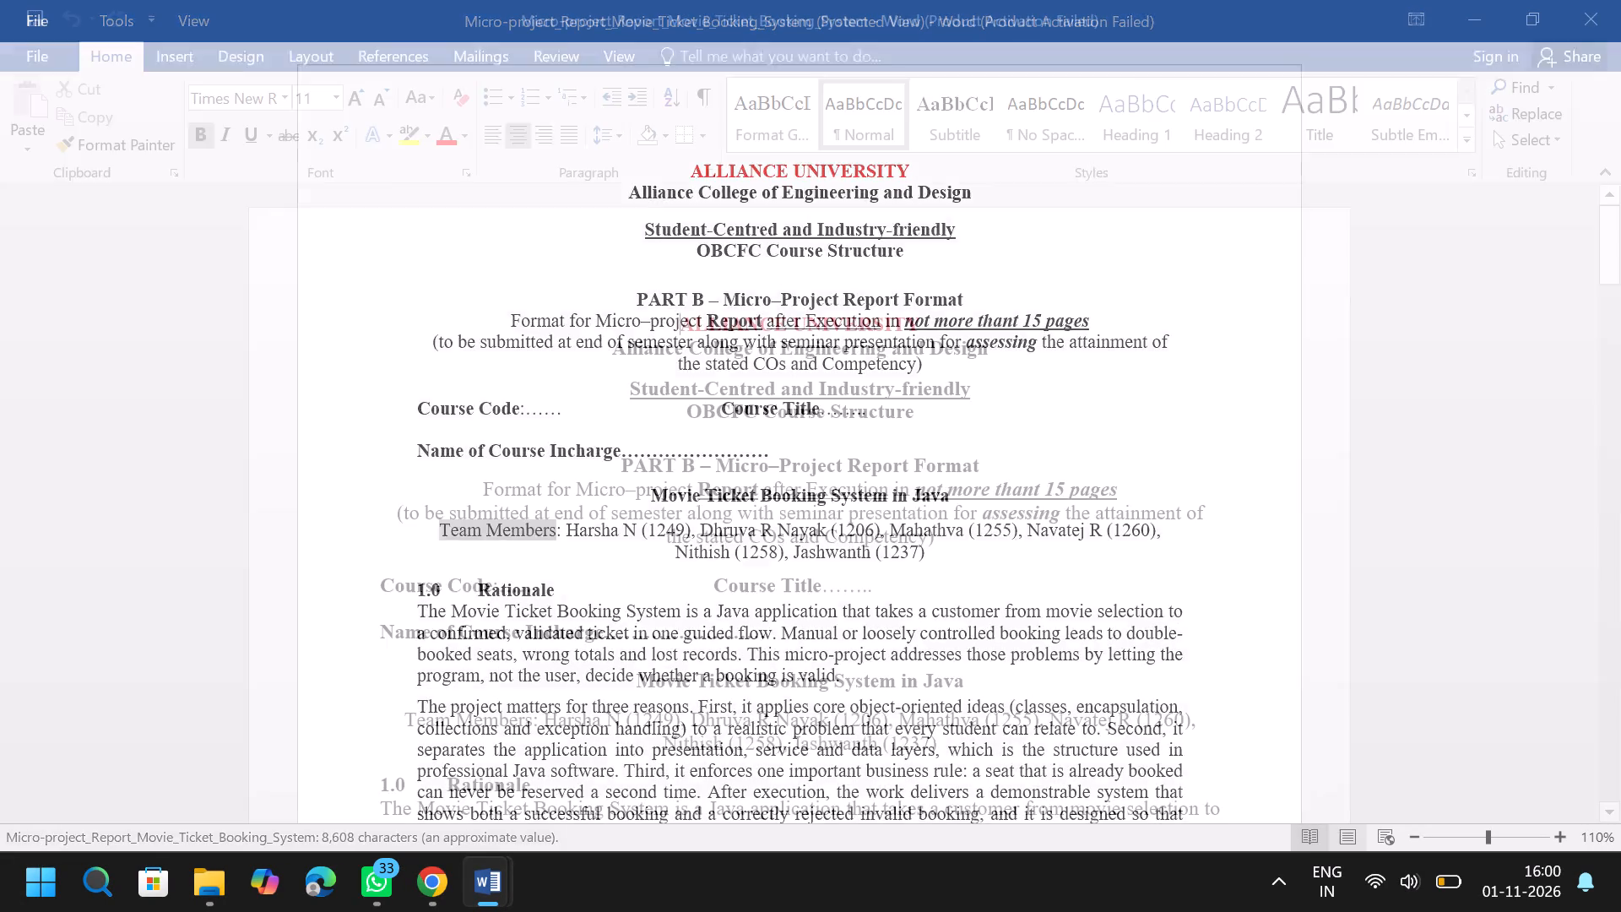
# Make the "Team Members" label below the report title bold.
pyautogui.scroll(-2, 670, 607)
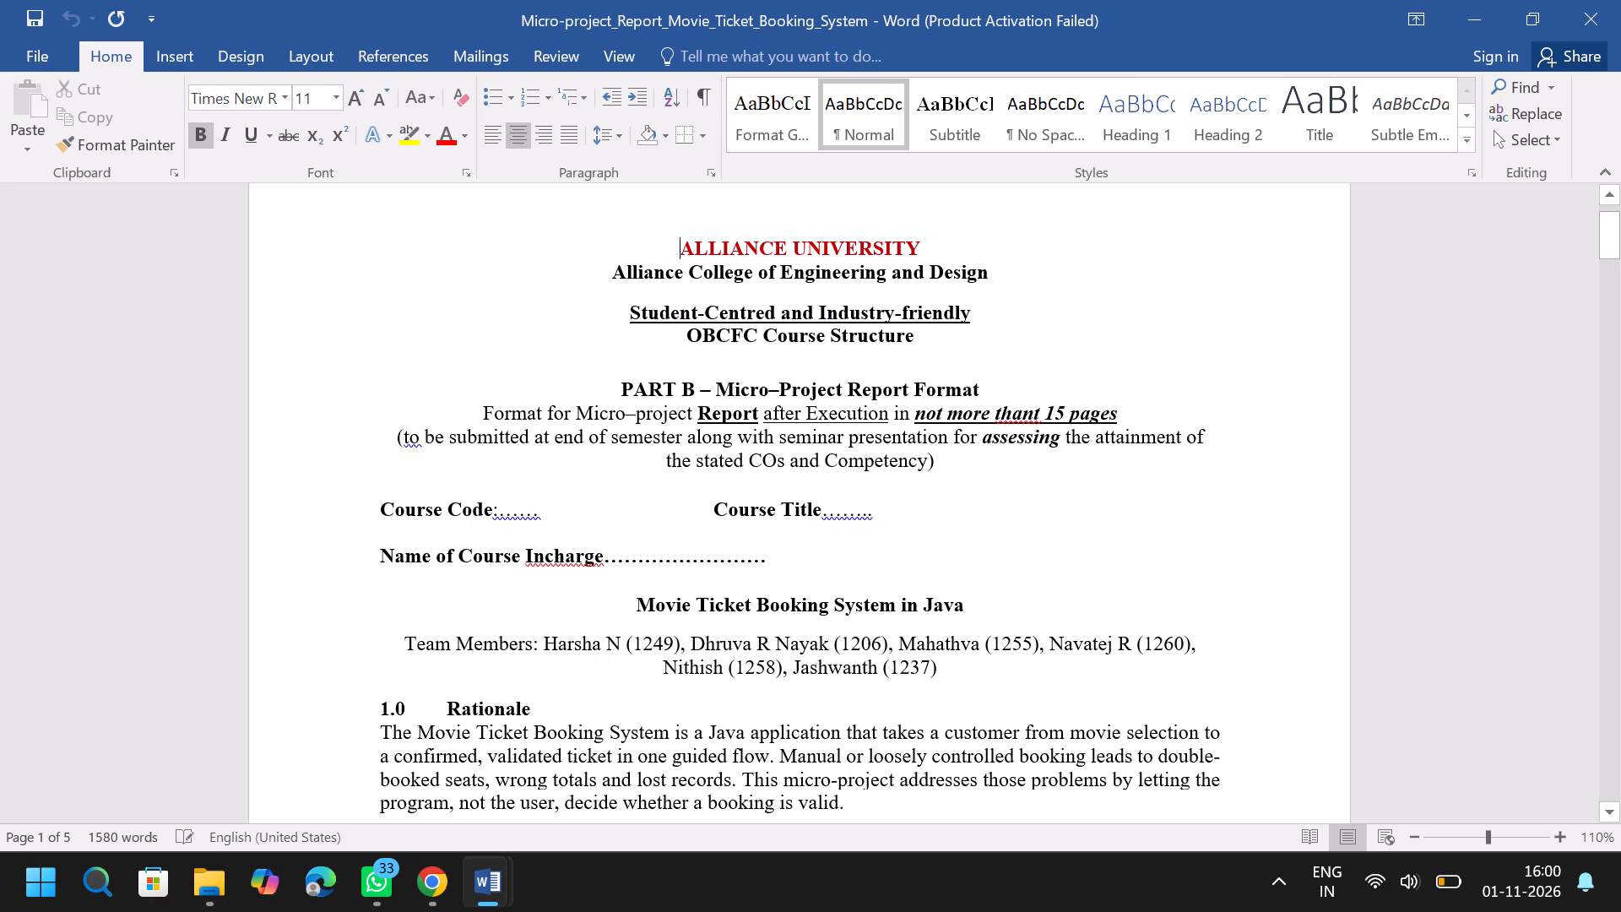
pyautogui.moveTo(529, 649); pyautogui.dragTo(501, 649)
pyautogui.moveTo(501, 649); pyautogui.dragTo(408, 645)
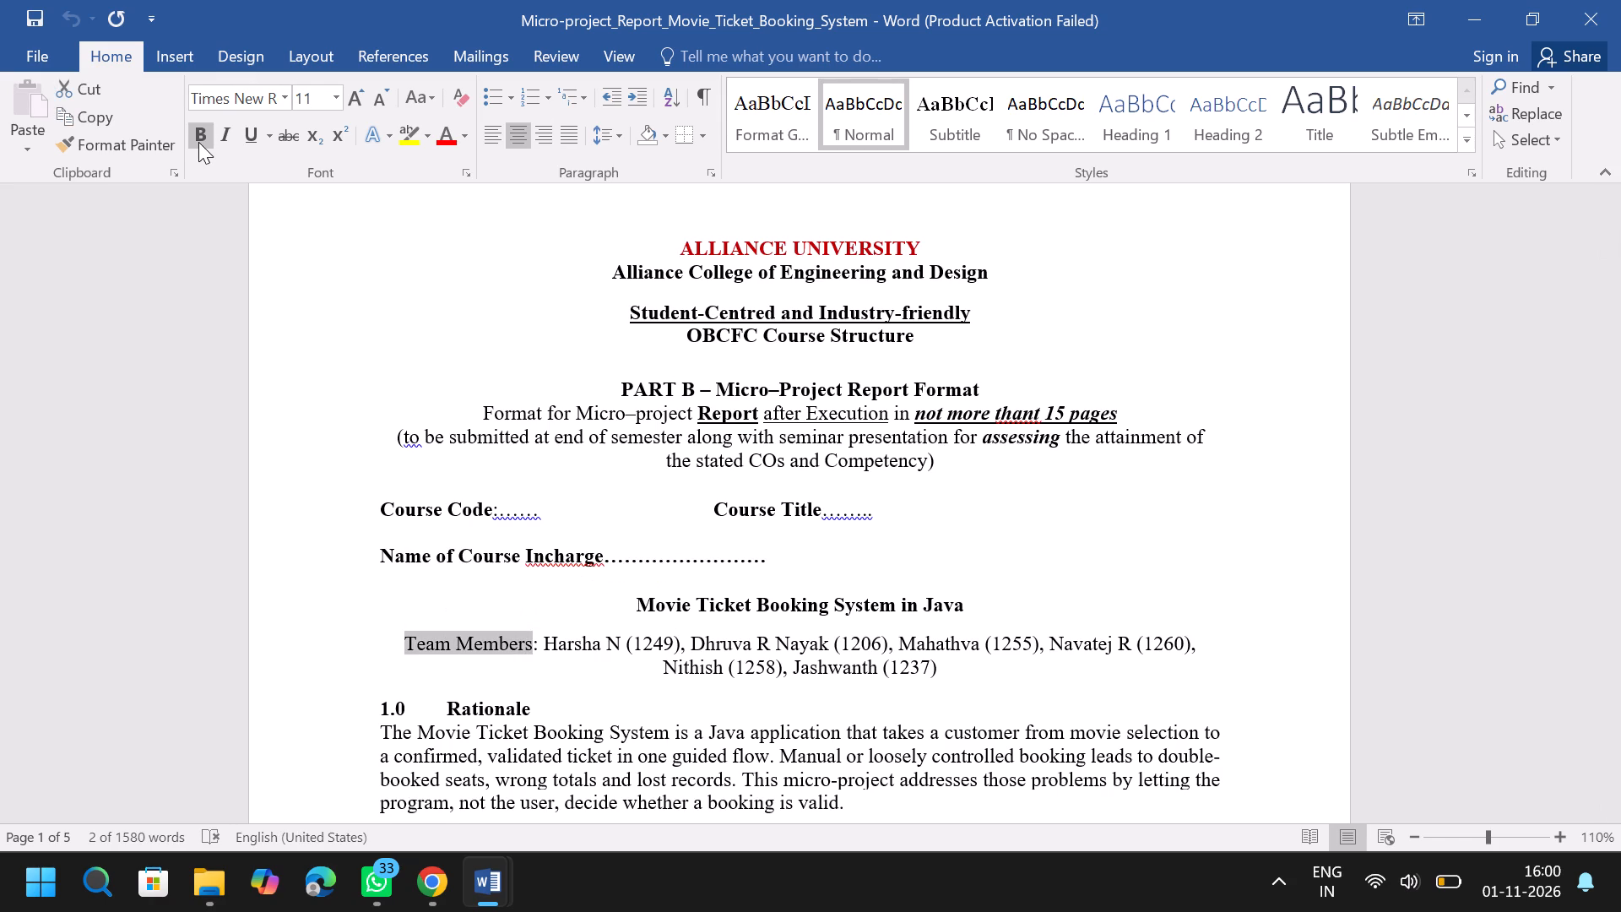
pyautogui.click(198, 142)
pyautogui.click(532, 356)
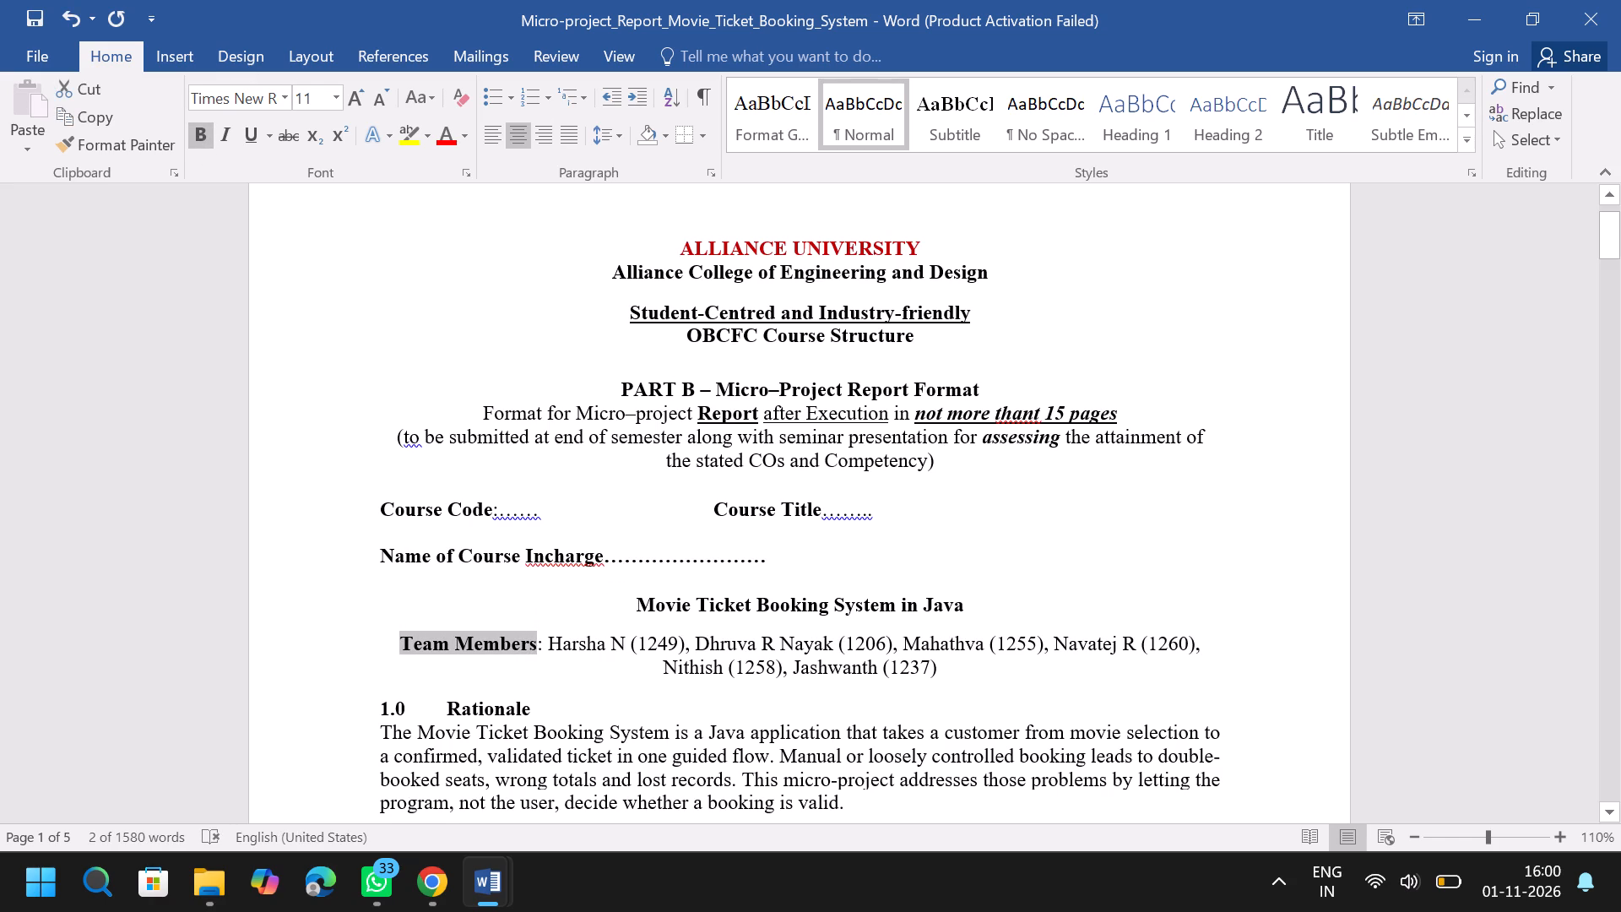
# Add an extra space after the colon of the "Team Members" label.
pyautogui.click(544, 654)
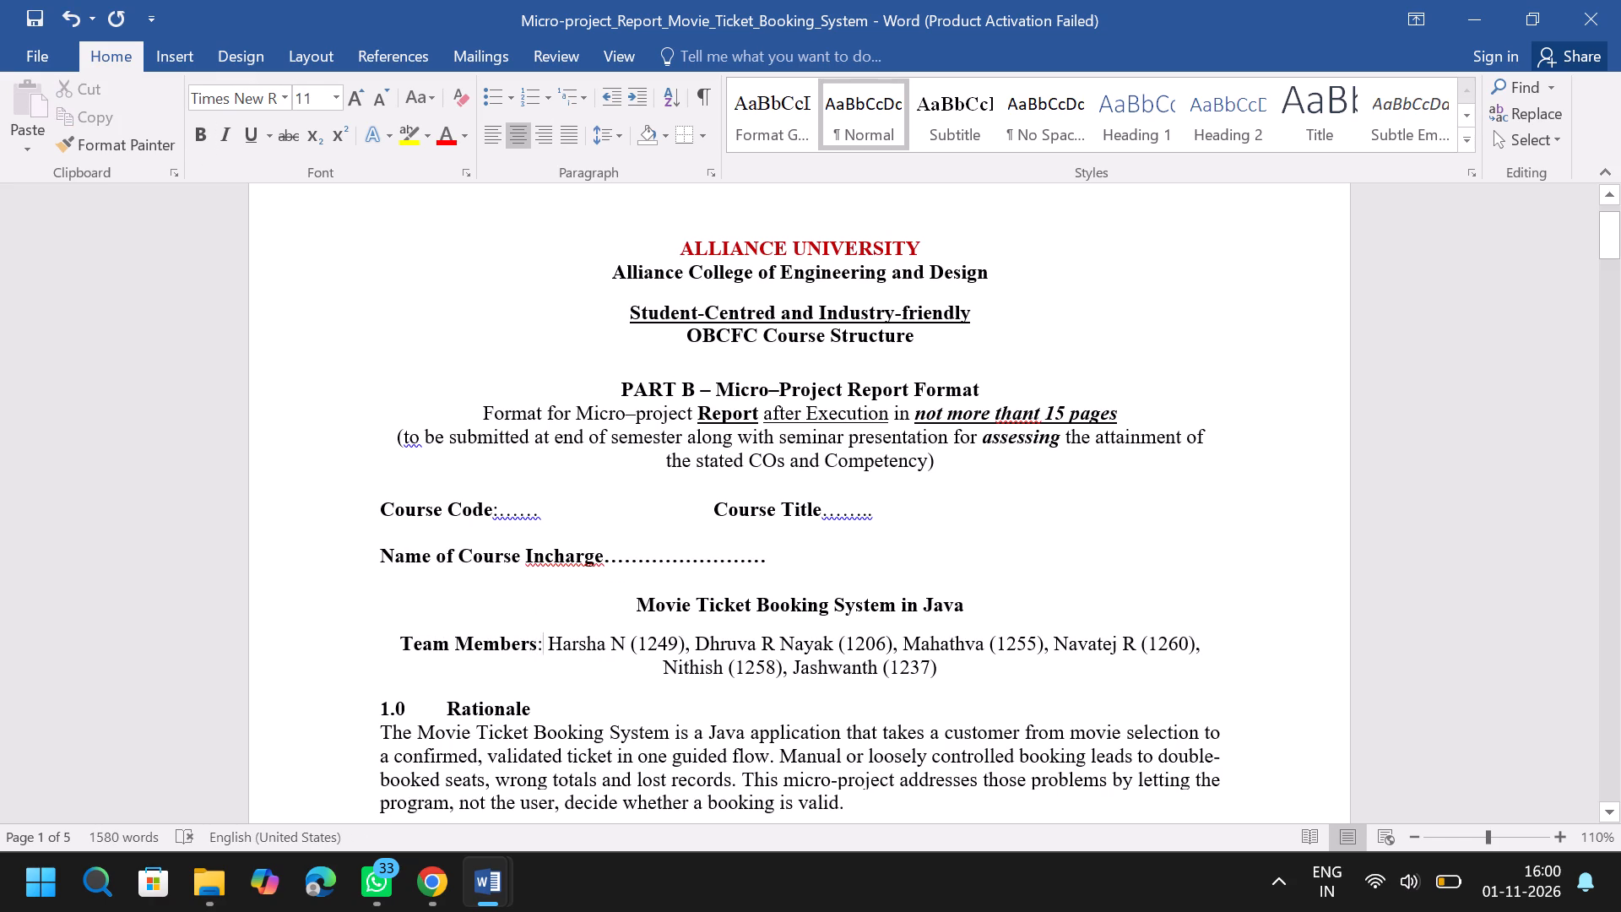
pyautogui.press('space')
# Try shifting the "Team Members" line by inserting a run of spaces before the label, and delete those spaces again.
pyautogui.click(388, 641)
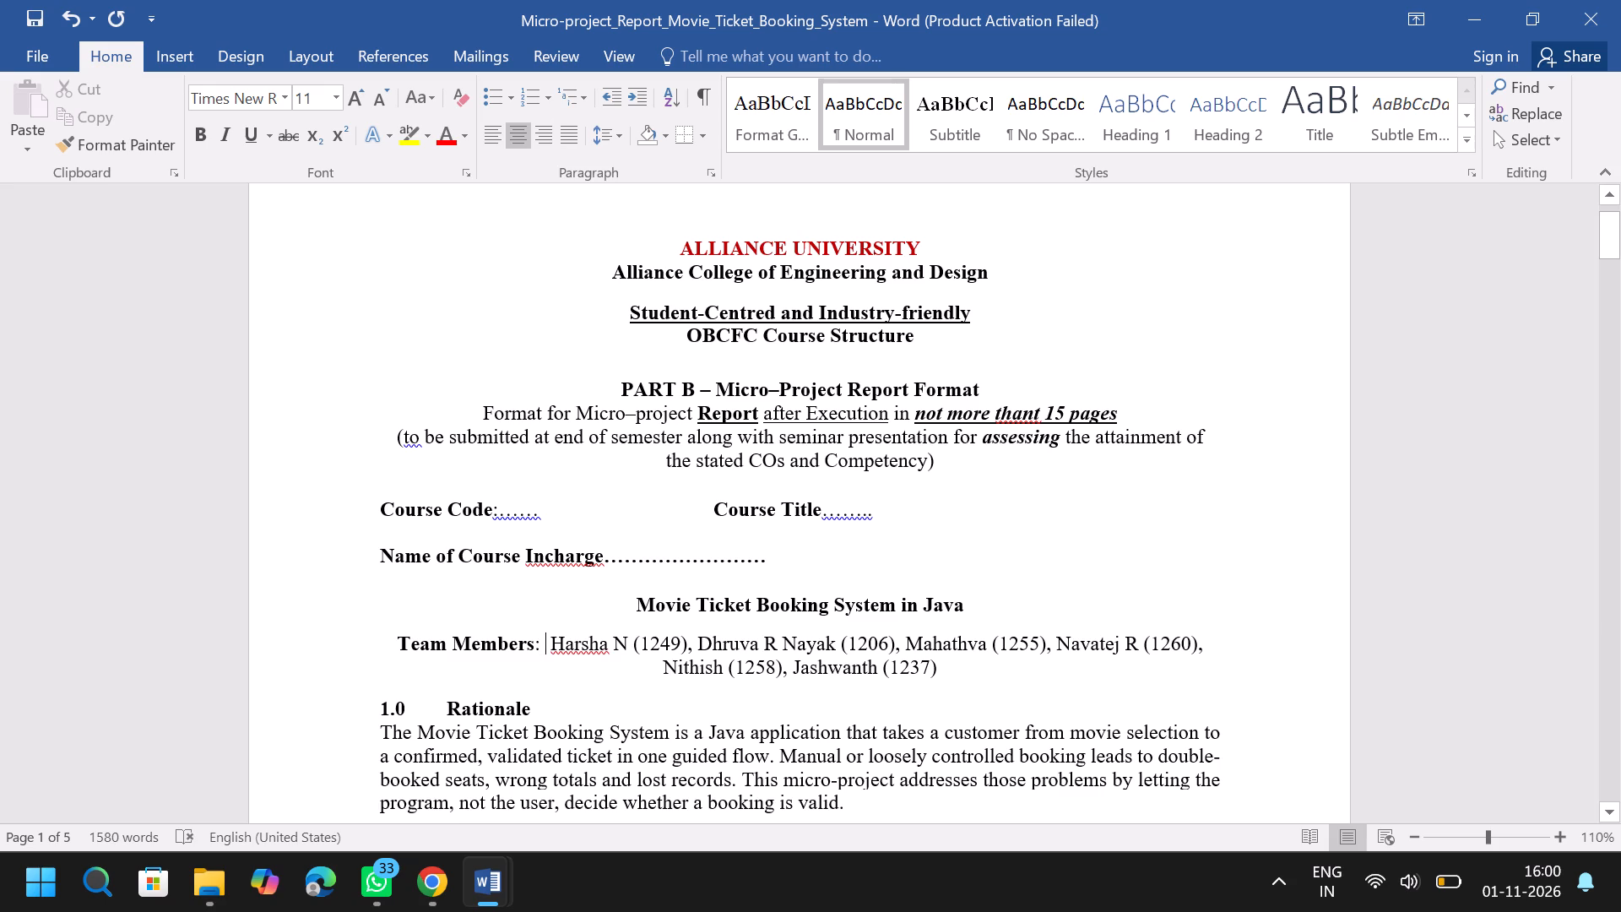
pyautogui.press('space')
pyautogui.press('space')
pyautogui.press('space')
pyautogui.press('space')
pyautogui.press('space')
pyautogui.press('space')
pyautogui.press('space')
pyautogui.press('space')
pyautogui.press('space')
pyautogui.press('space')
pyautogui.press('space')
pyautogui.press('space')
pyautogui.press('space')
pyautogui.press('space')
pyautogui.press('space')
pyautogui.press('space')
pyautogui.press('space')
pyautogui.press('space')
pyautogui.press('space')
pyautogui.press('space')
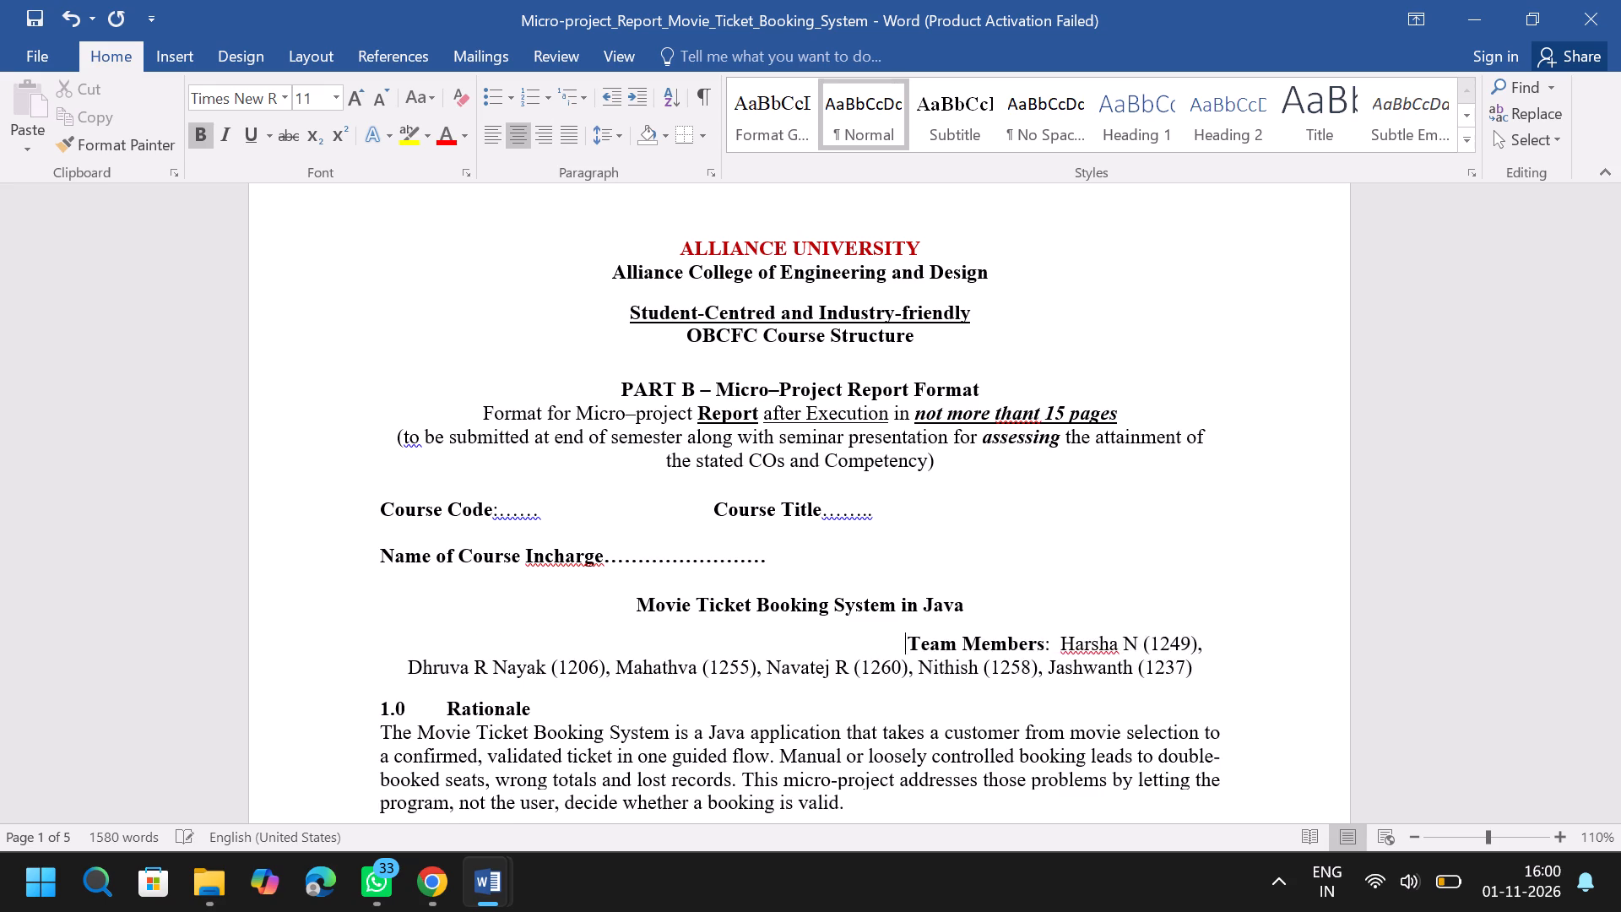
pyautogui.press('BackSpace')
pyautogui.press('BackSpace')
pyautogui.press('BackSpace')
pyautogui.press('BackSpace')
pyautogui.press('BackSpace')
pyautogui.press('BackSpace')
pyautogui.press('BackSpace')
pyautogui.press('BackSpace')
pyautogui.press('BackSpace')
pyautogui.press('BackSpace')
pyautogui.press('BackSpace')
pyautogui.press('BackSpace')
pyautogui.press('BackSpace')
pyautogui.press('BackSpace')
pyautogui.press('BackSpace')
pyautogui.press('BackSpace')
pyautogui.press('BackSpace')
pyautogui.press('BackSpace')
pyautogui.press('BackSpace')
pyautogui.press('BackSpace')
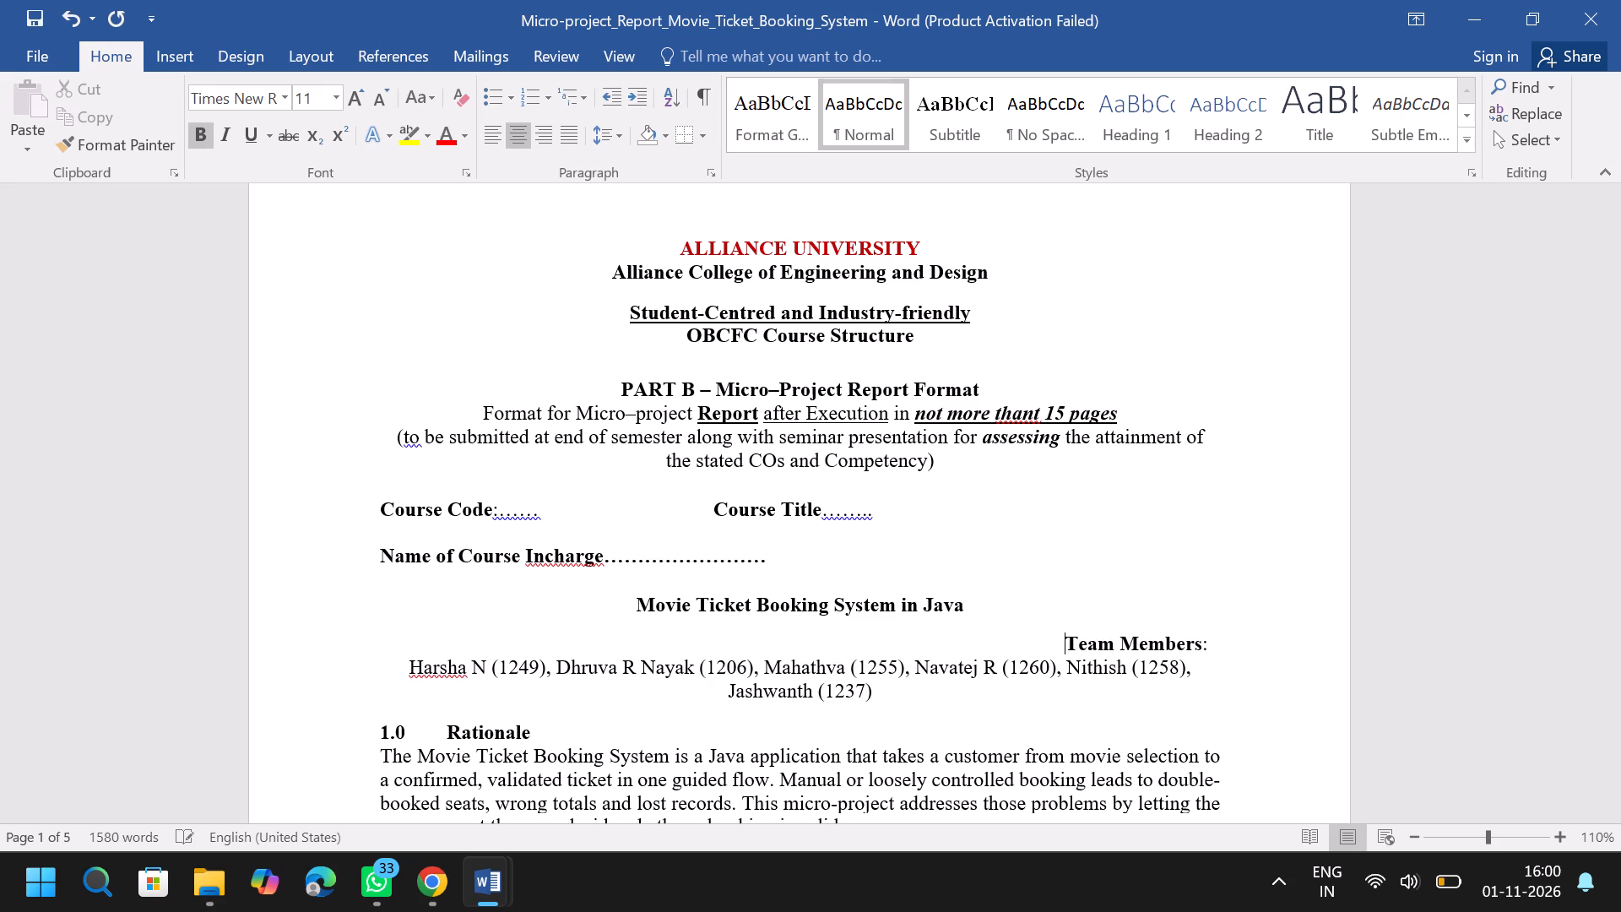
# Indent the "Team Members" line in front of its label.
pyautogui.press('Tab')
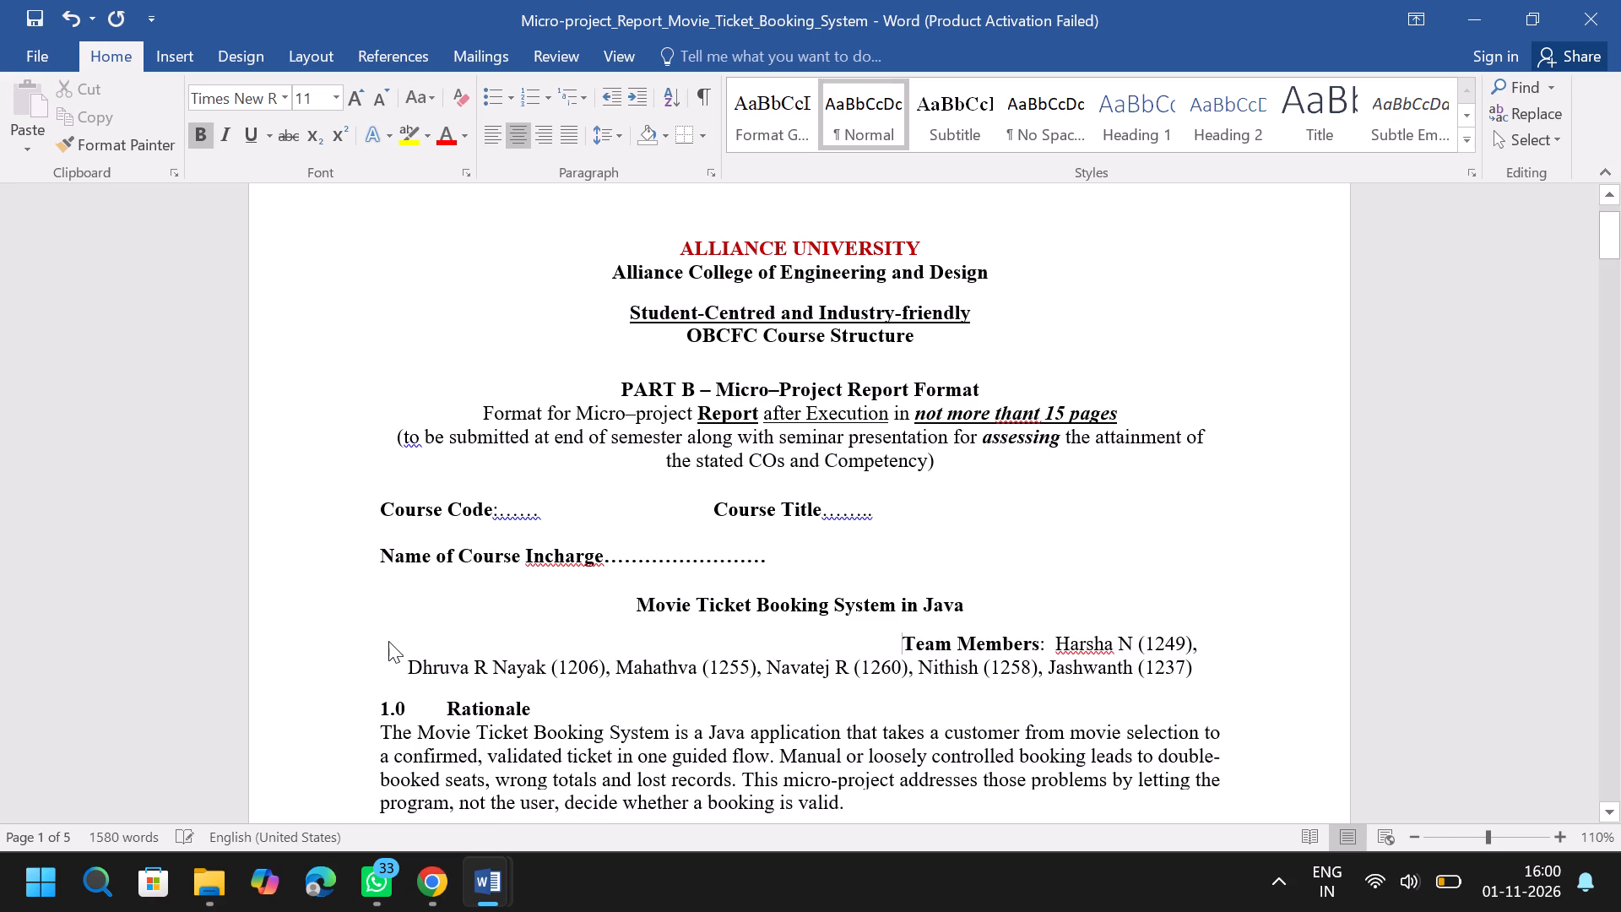
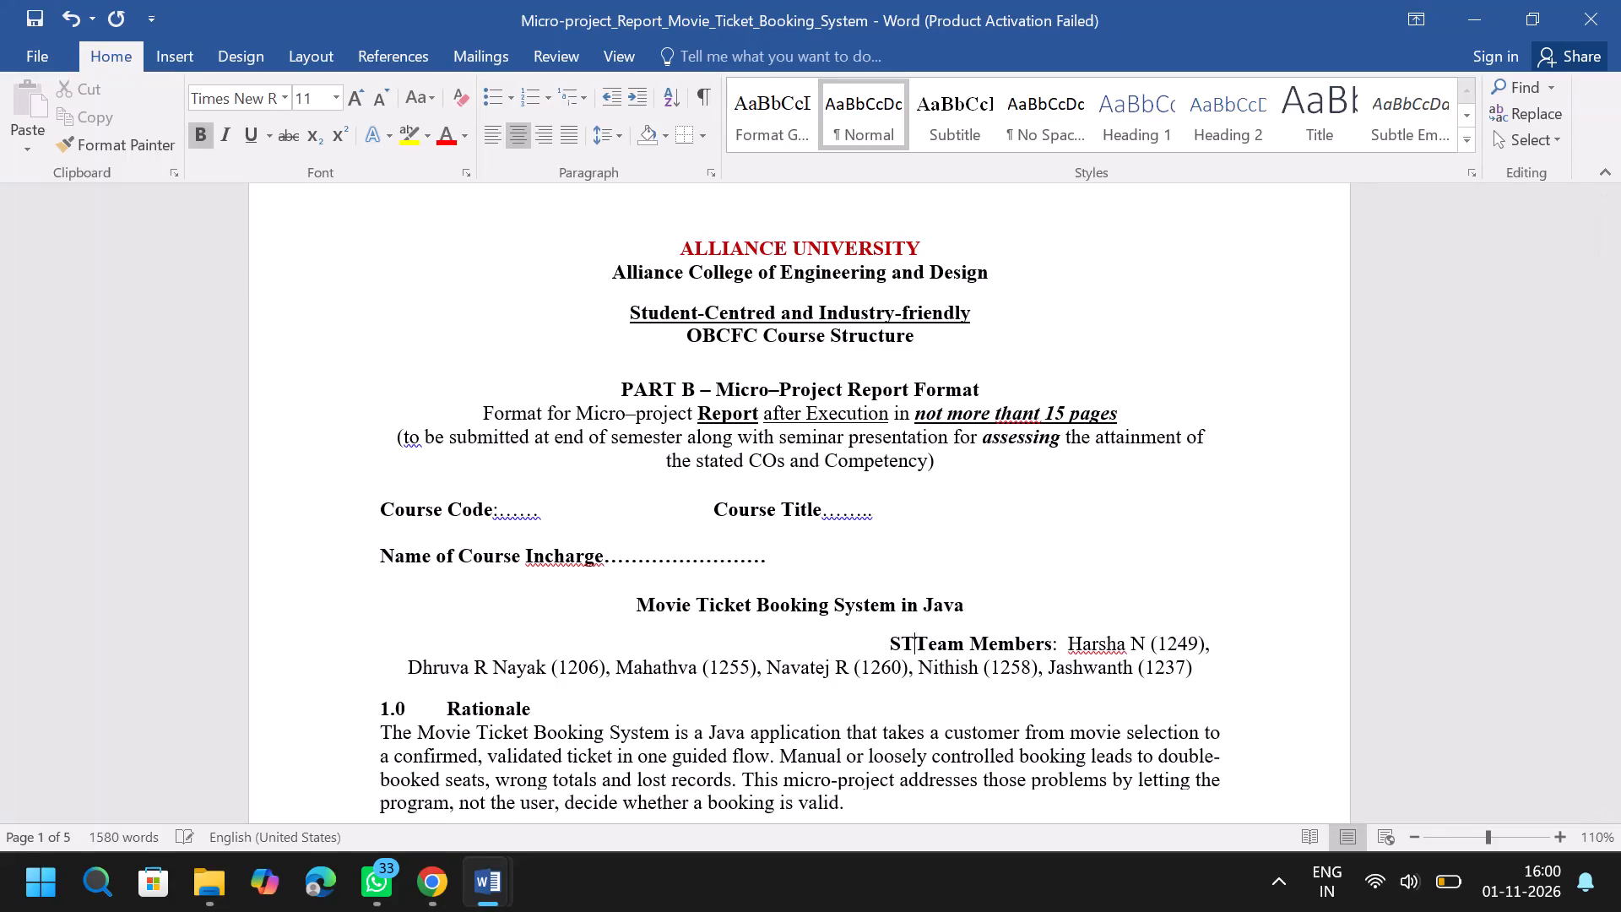
# Complete the word "Student" in front of the "Team Members" label so it reads "Student Team Members".
pyautogui.hotkey('shift', 'BackSpace')
pyautogui.write('tudent')
pyautogui.press('space')
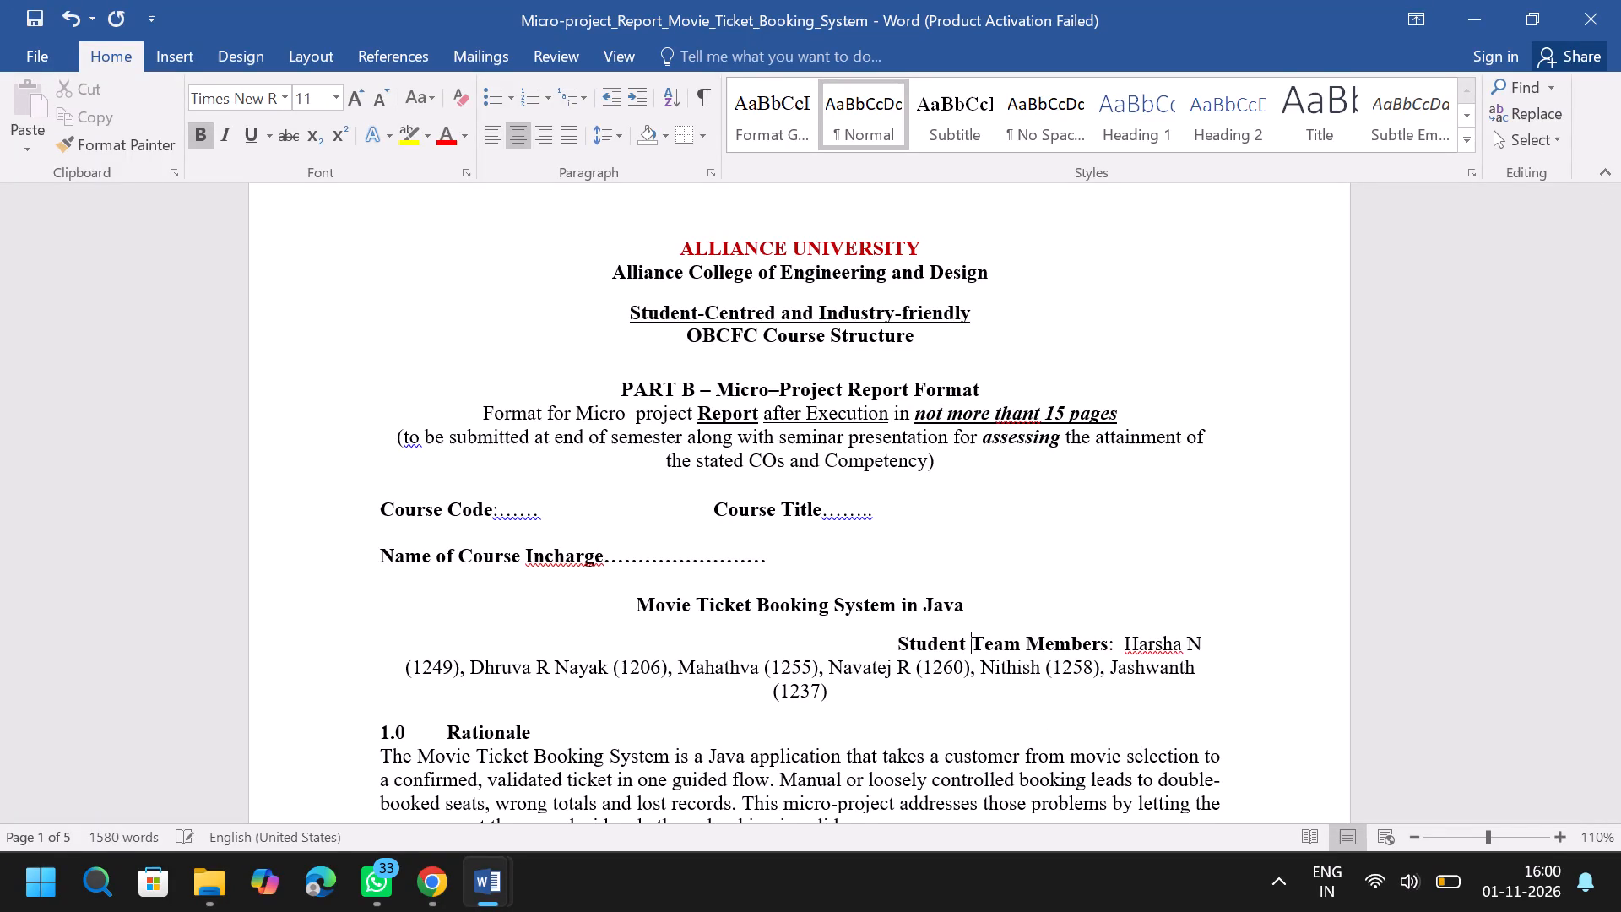
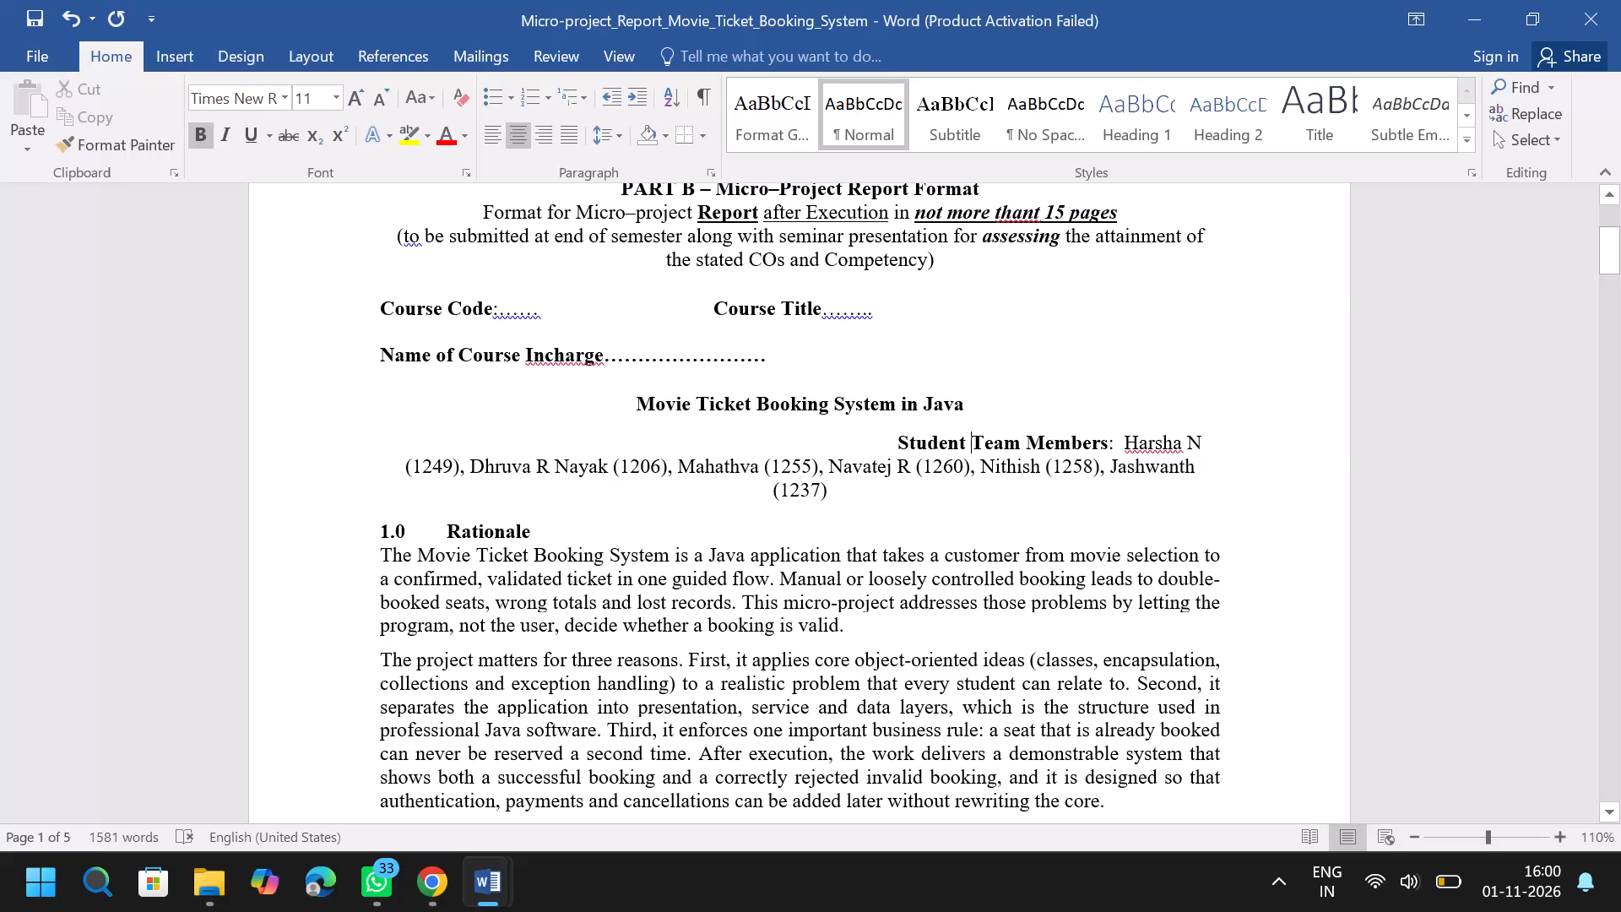
# Move the list of member names onto a new line below the "Student Team Members" label.
pyautogui.click(1113, 448)
pyautogui.press('Return')
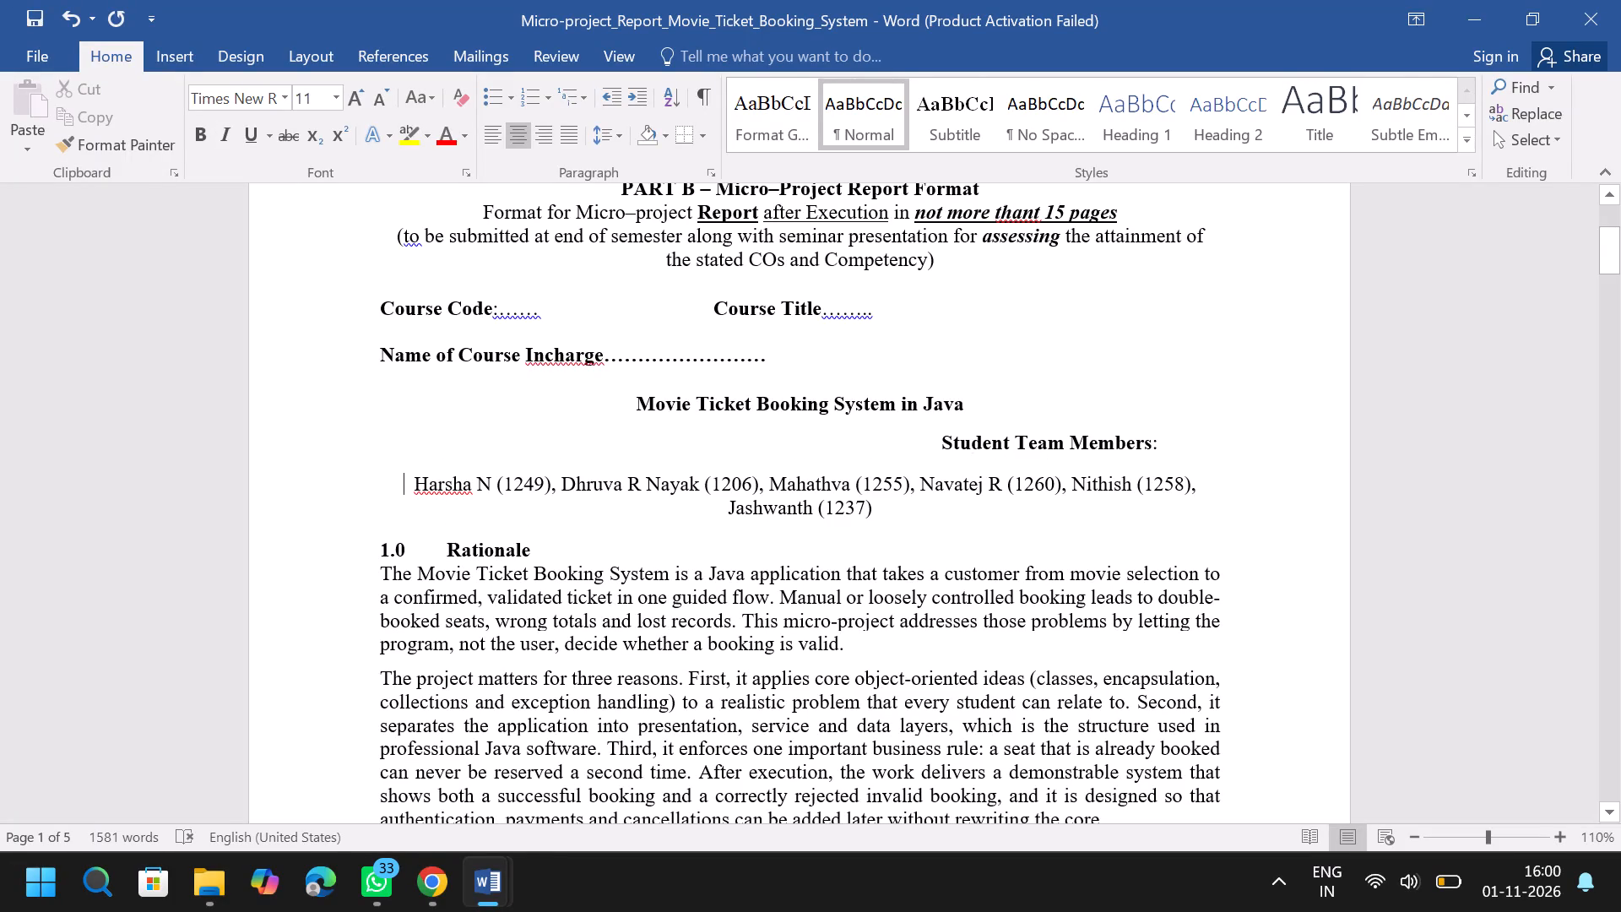
# Put the first and second team members on separate lines, removing the commas after their roll numbers.
pyautogui.click(560, 490)
pyautogui.press('BackSpace')
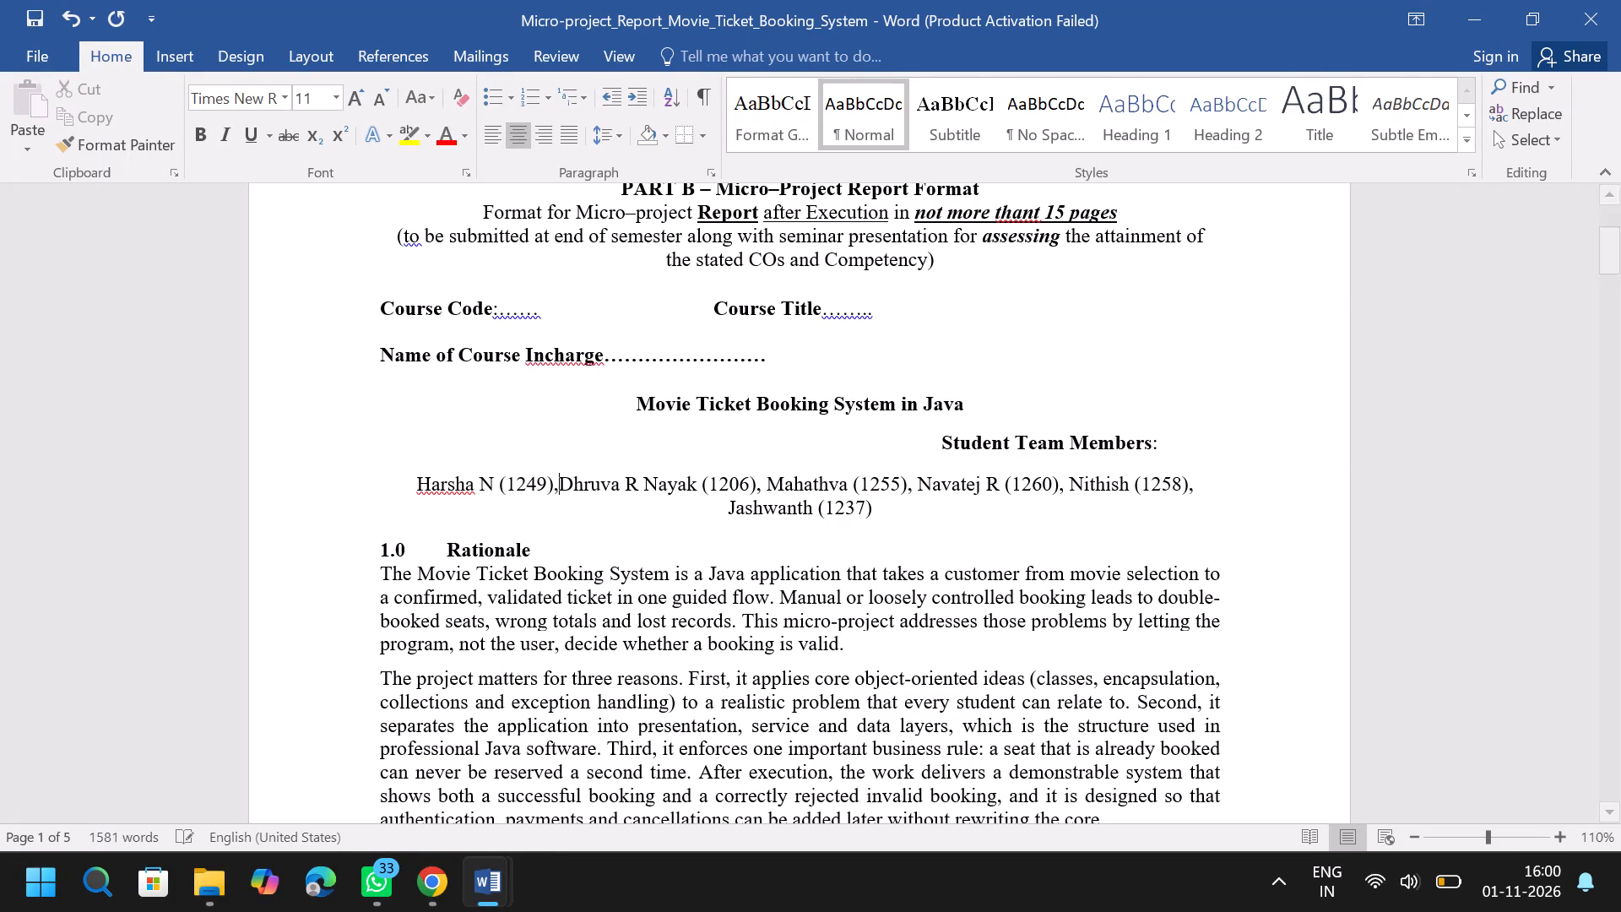
pyautogui.press('BackSpace')
pyautogui.press('Return')
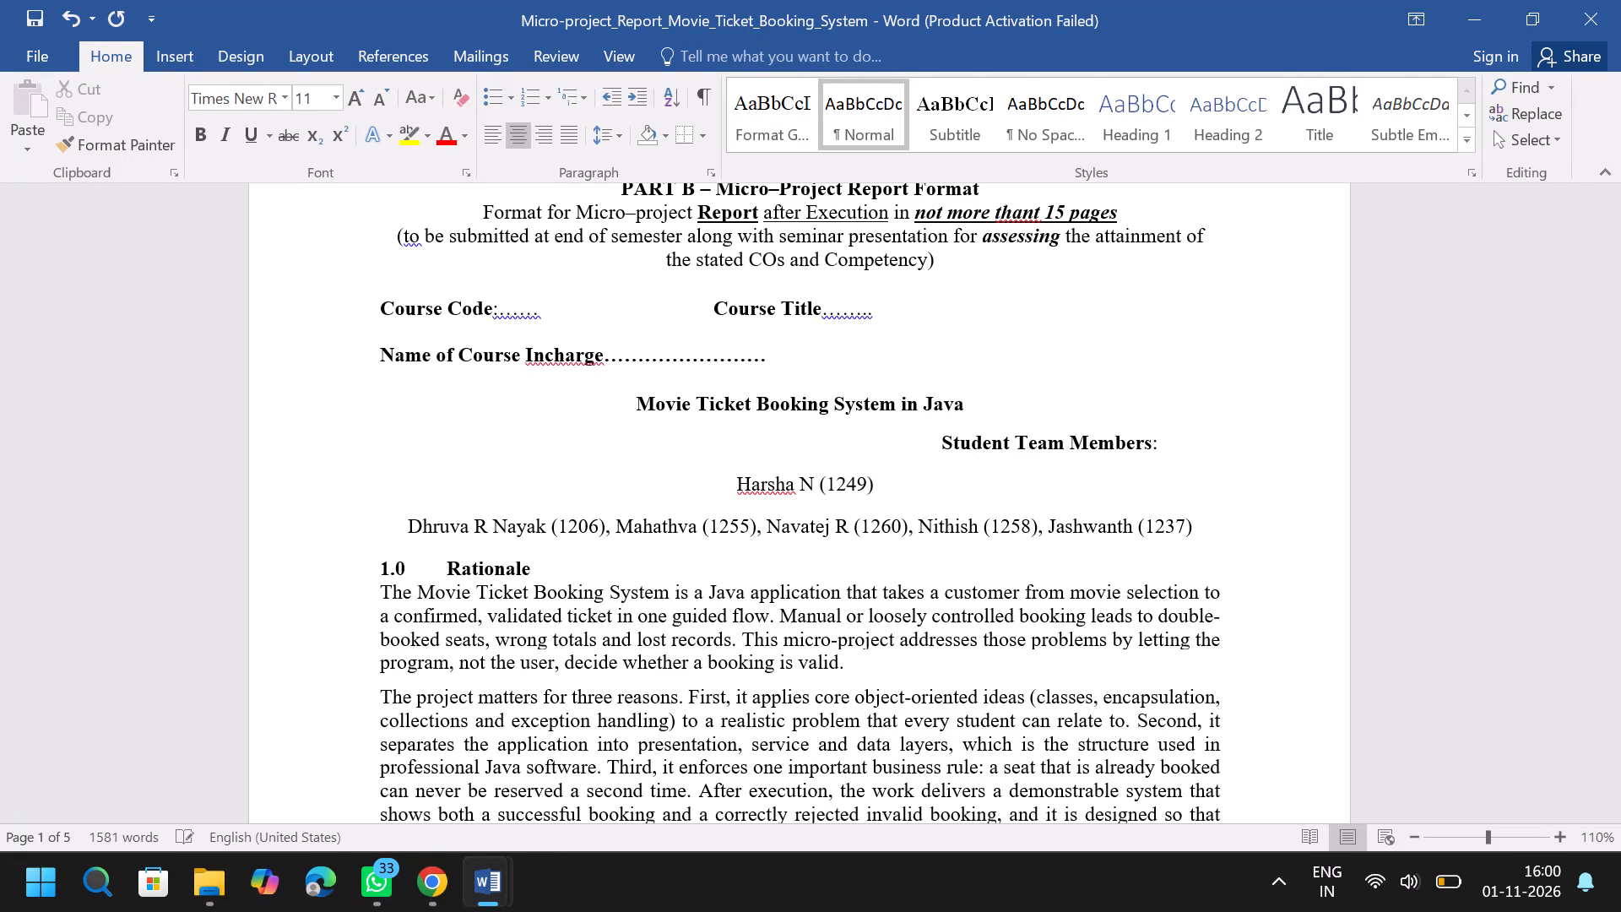
pyautogui.click(615, 532)
pyautogui.press('BackSpace')
pyautogui.press('BackSpace')
pyautogui.press('space')
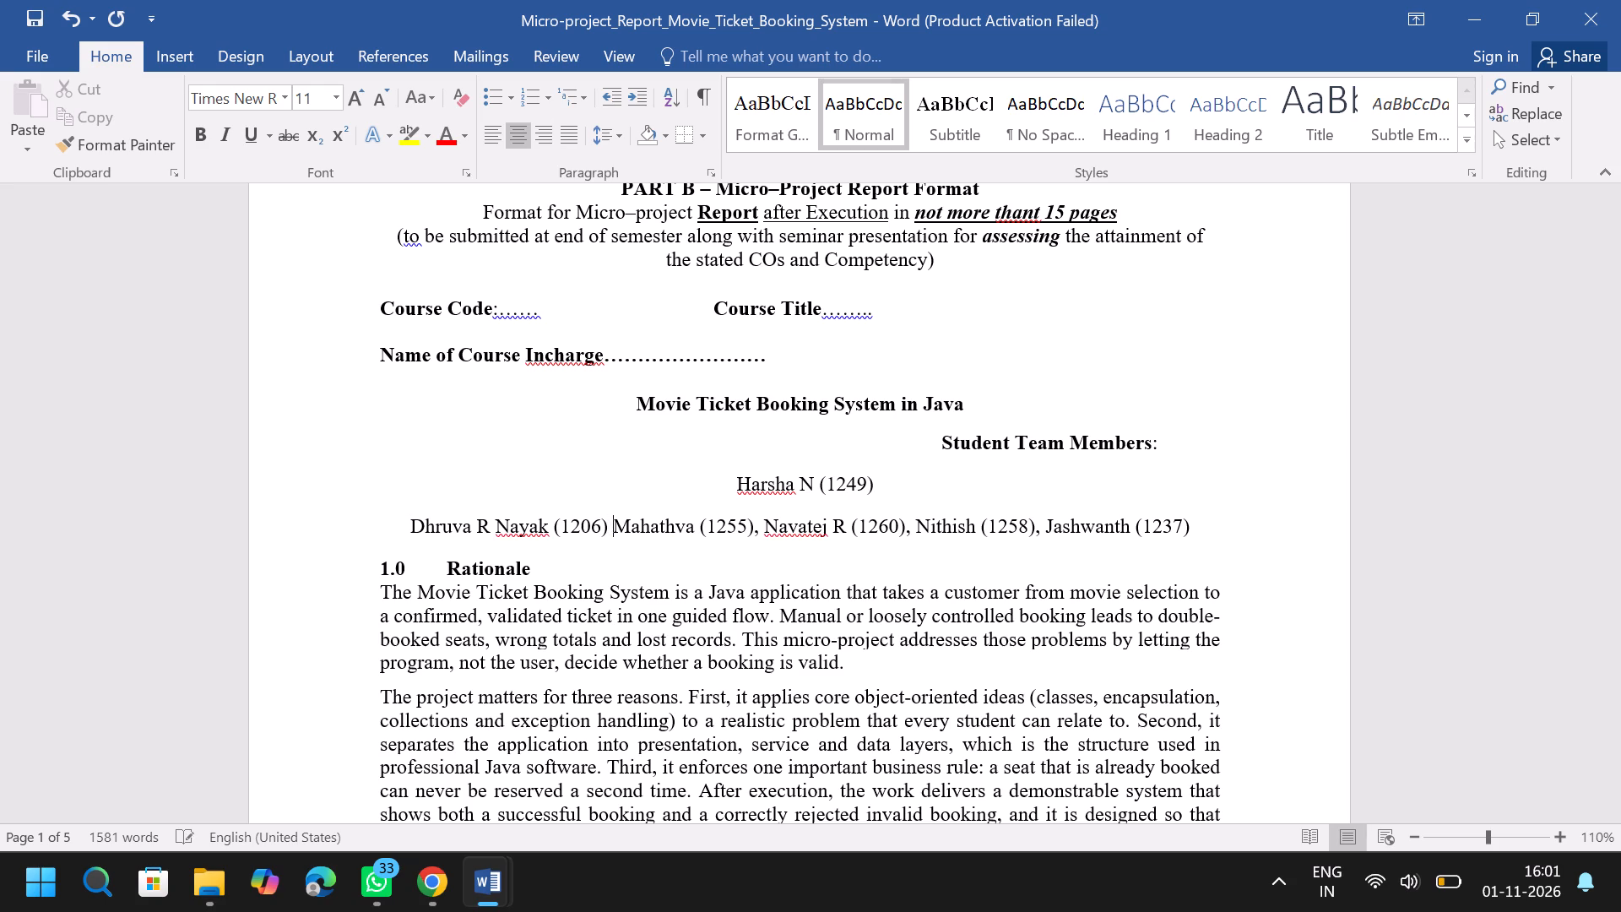
pyautogui.press('Return')
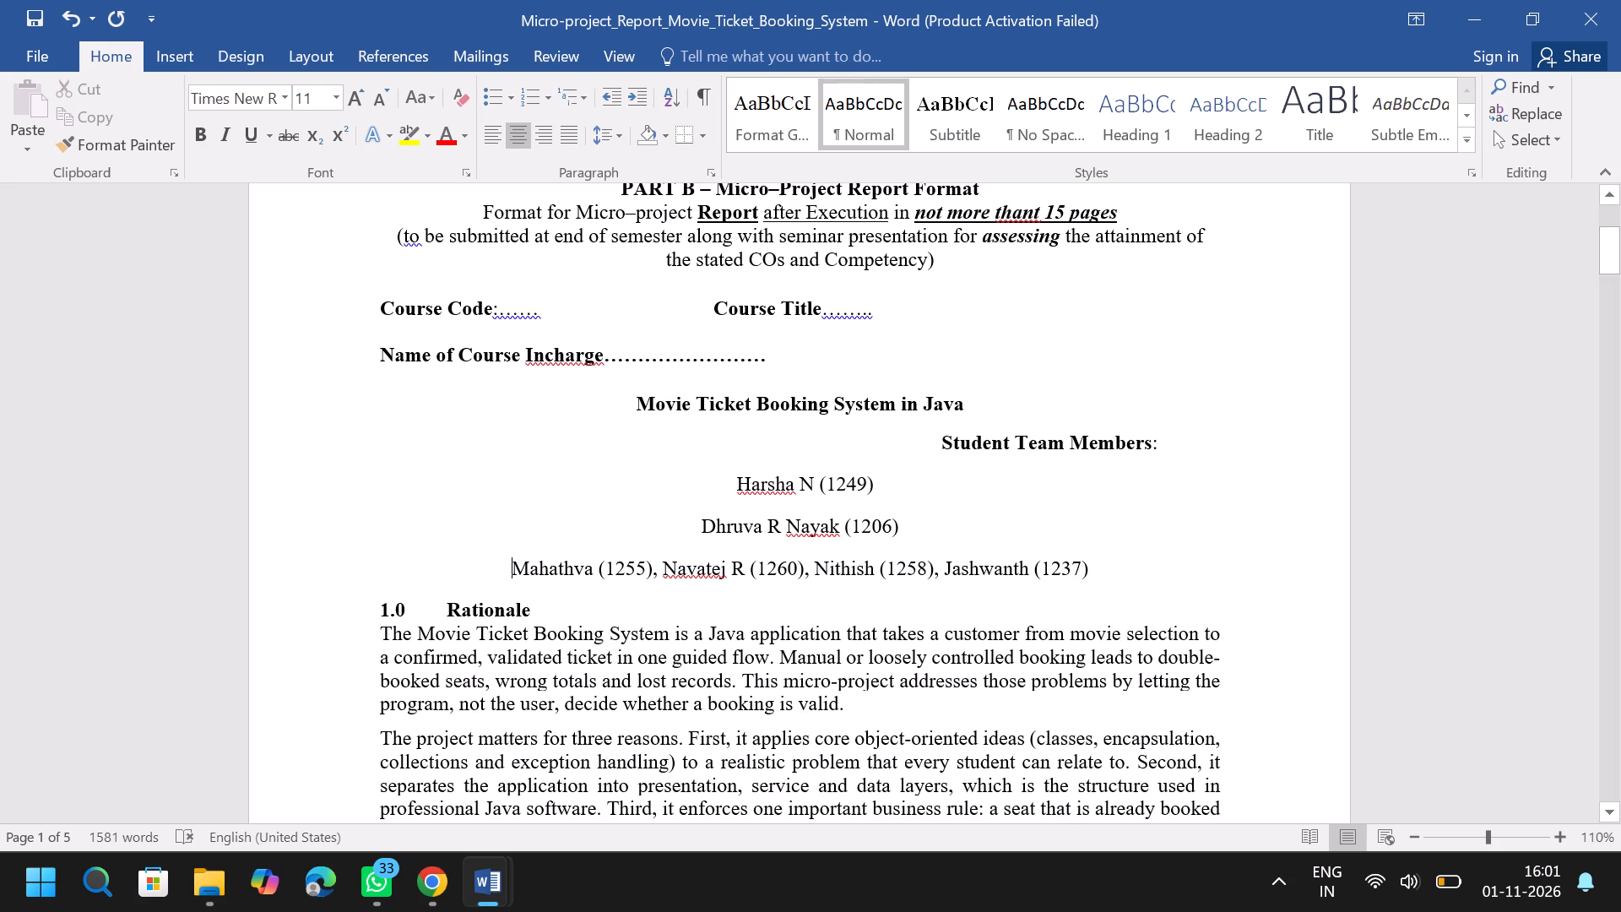
# Split the remaining four team members onto one line each, removing the commas between them.
pyautogui.click(654, 569)
pyautogui.press('Delete')
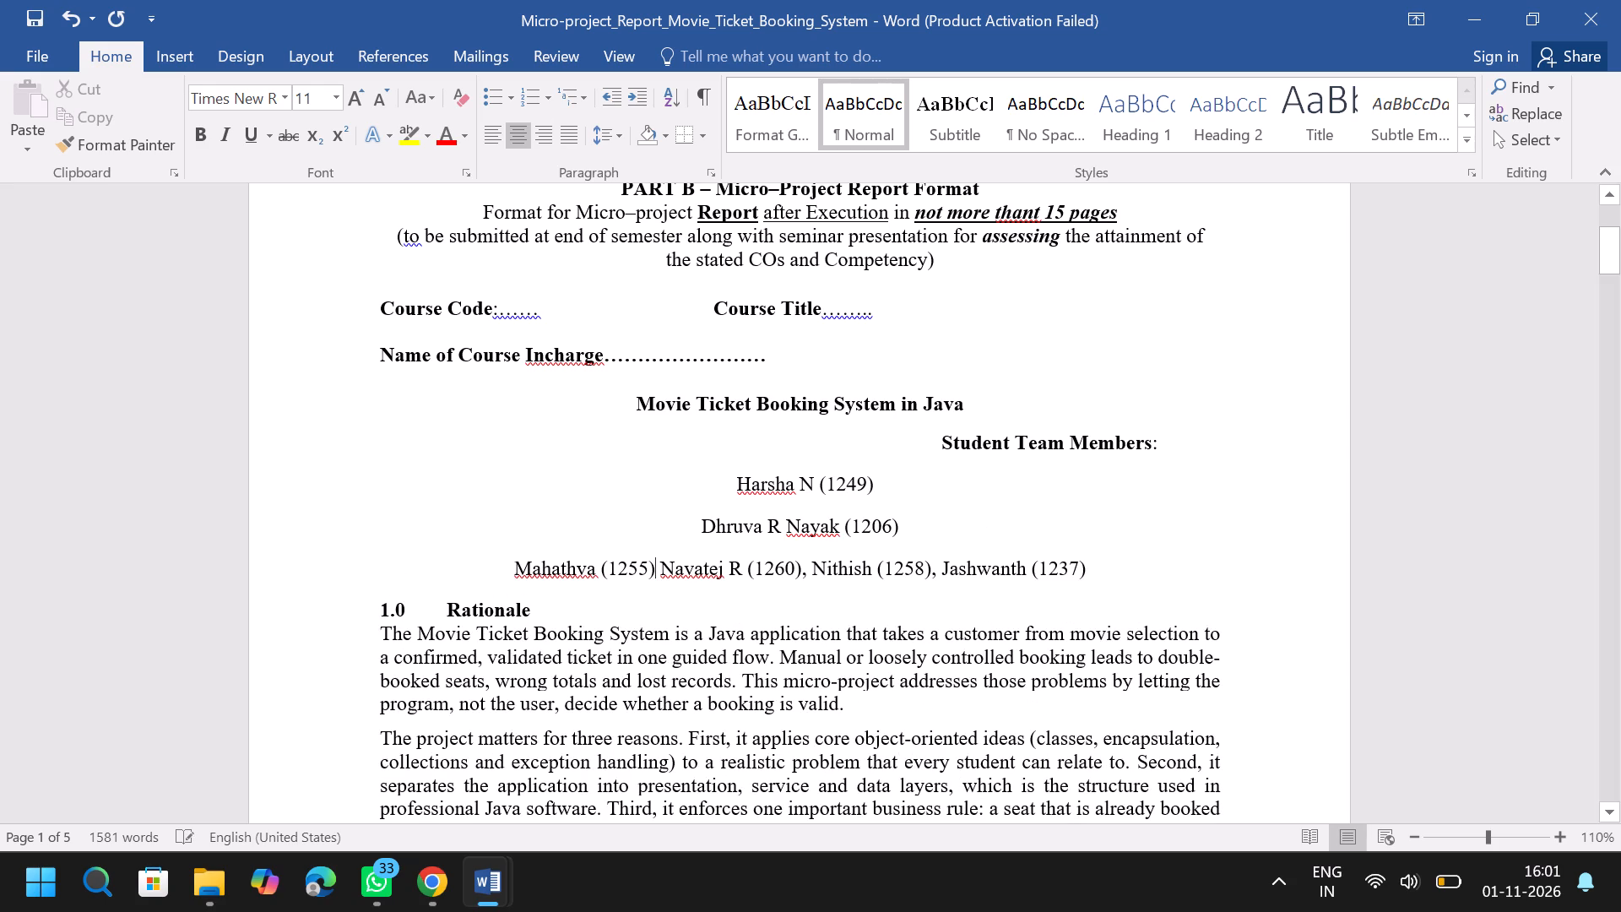
pyautogui.press('Return')
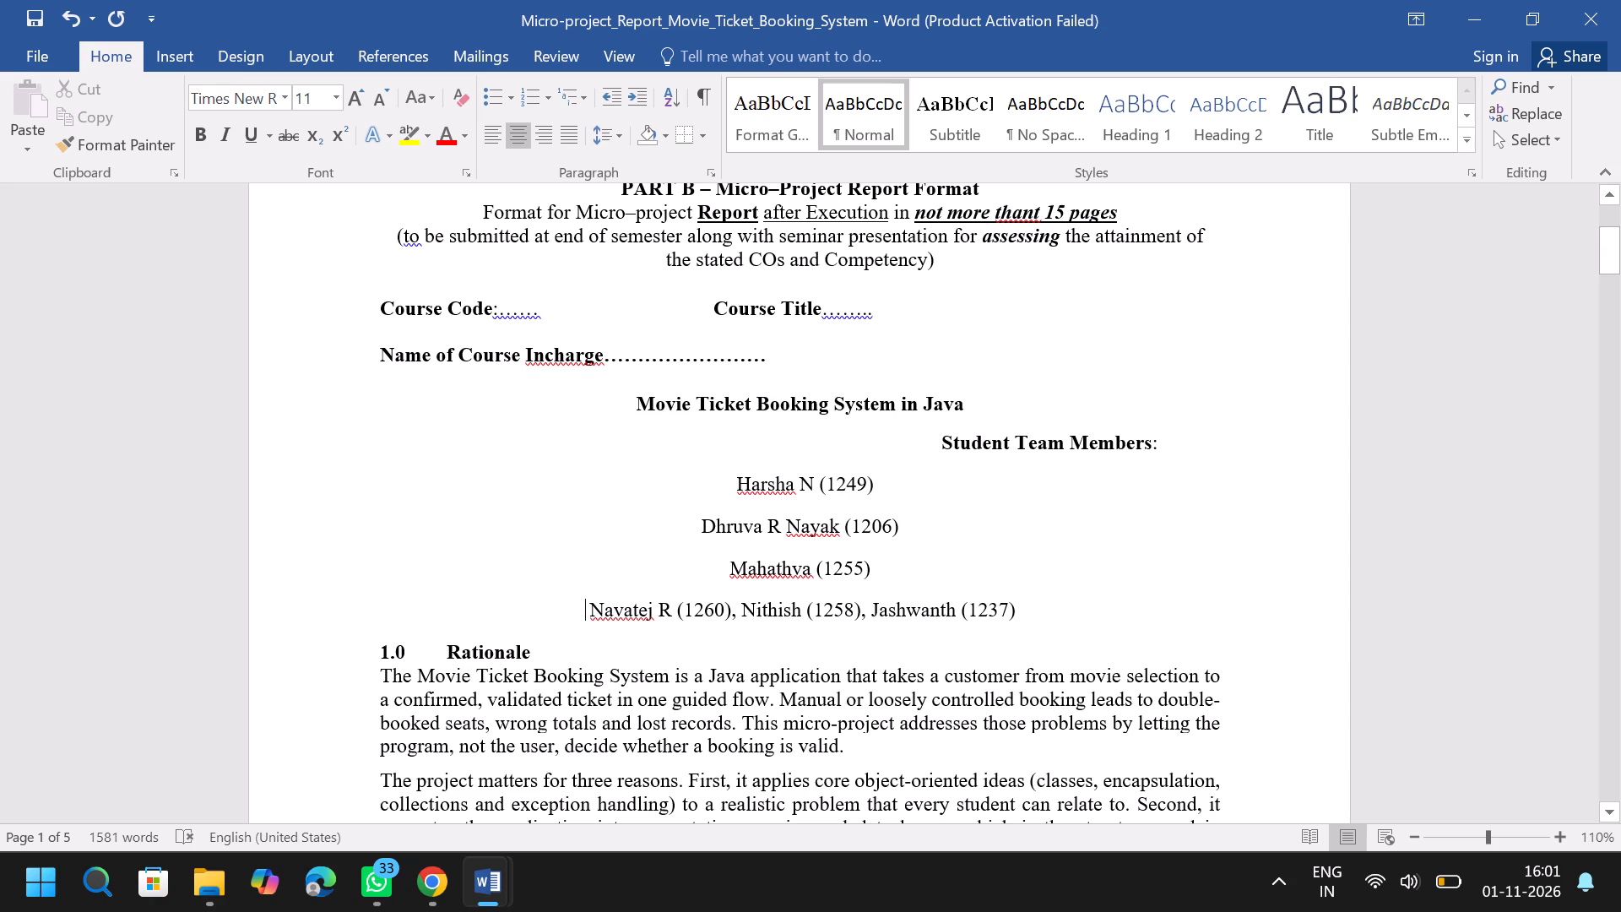
pyautogui.click(729, 613)
pyautogui.press('Delete')
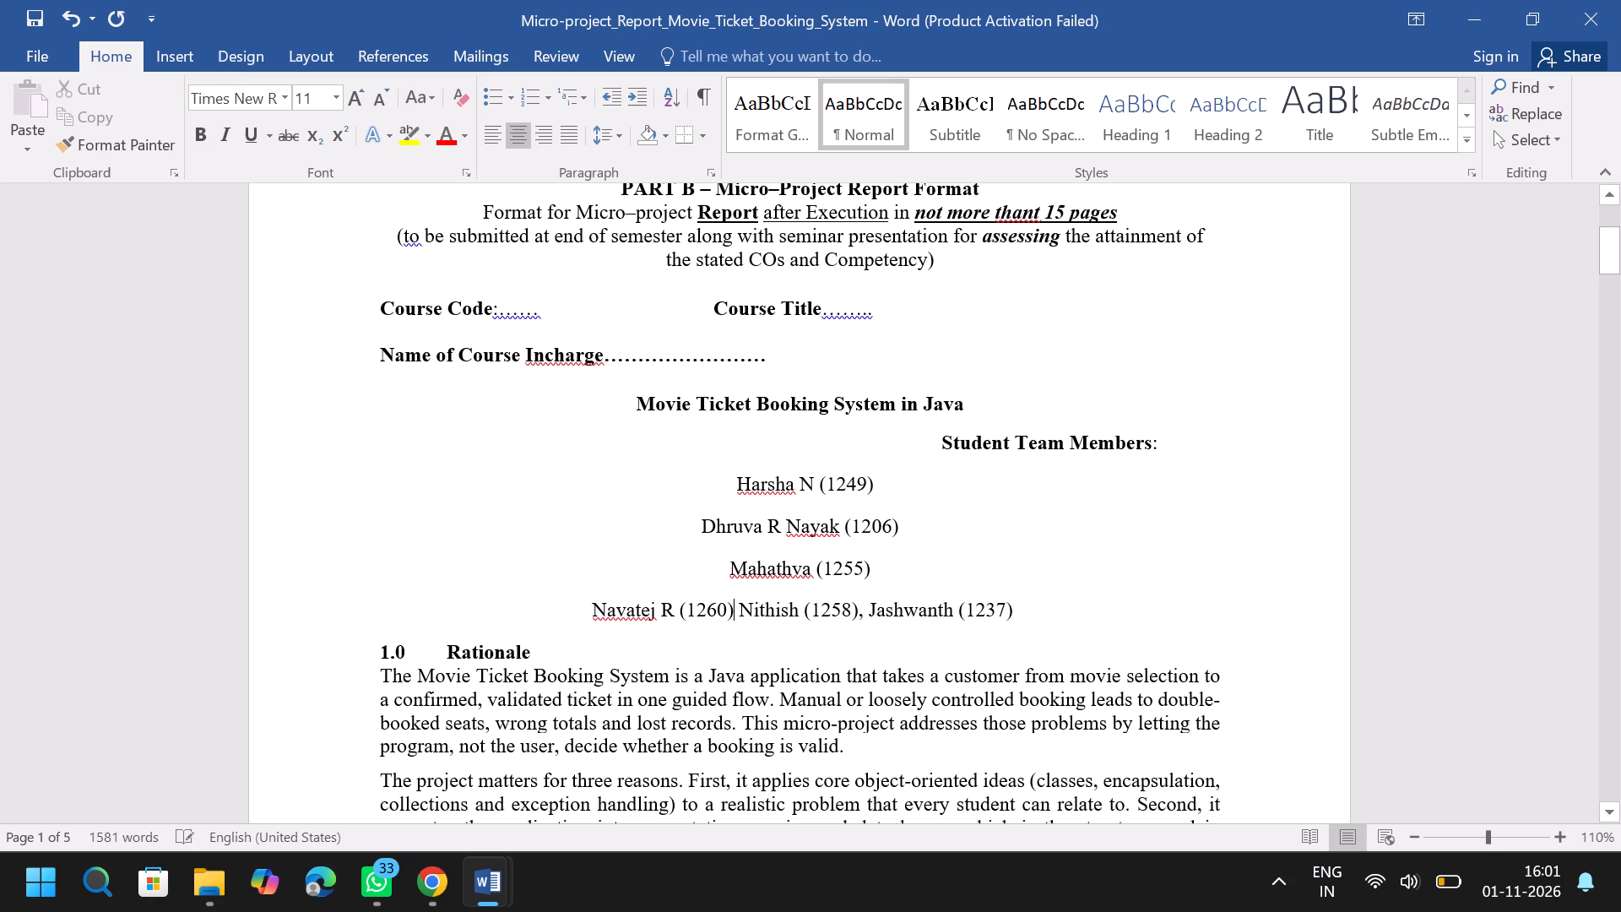
pyautogui.press('Return')
pyautogui.scroll(-1, 729, 613)
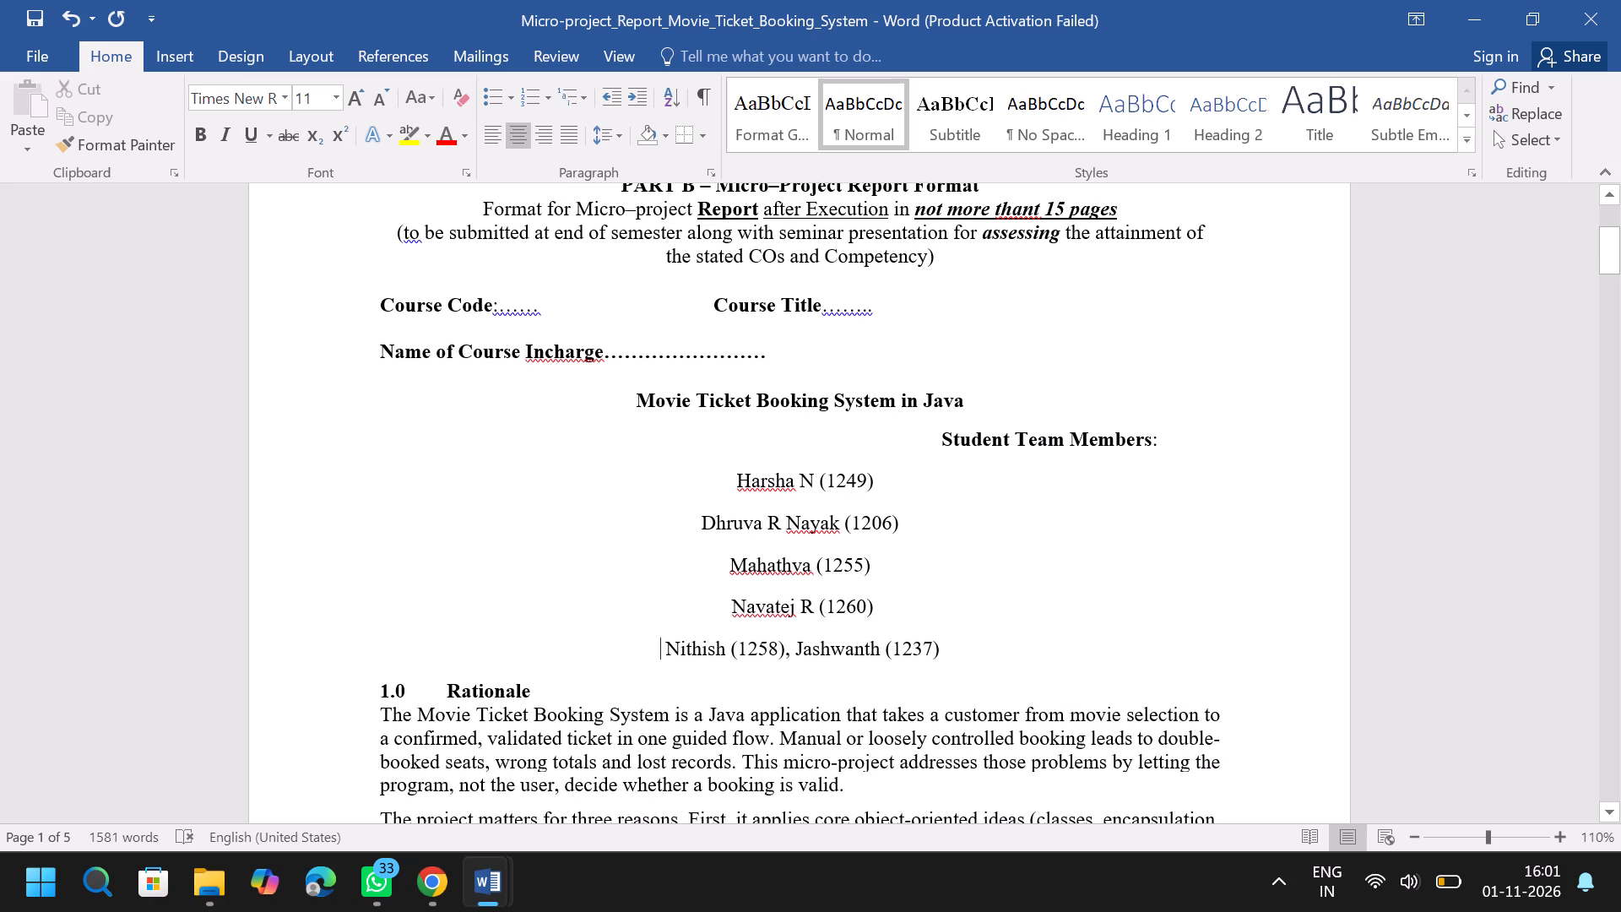
pyautogui.click(784, 654)
pyautogui.press('Delete')
pyautogui.press('Return')
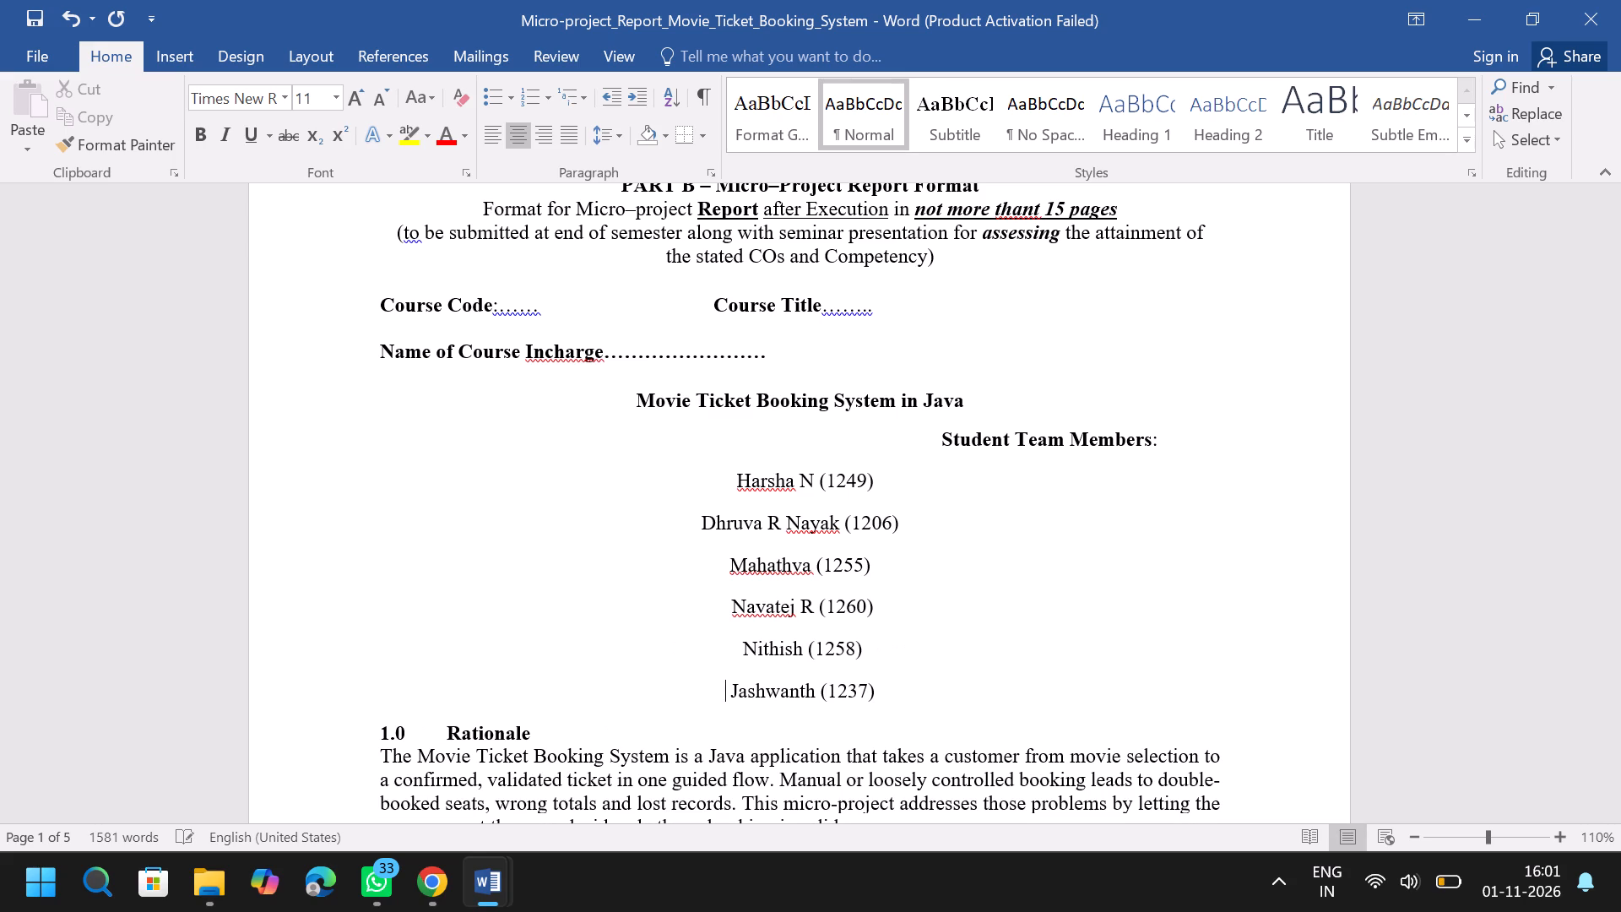
# Indent the first member's line with spaces so it sits beneath the "Student Team Members" label.
pyautogui.click(726, 470)
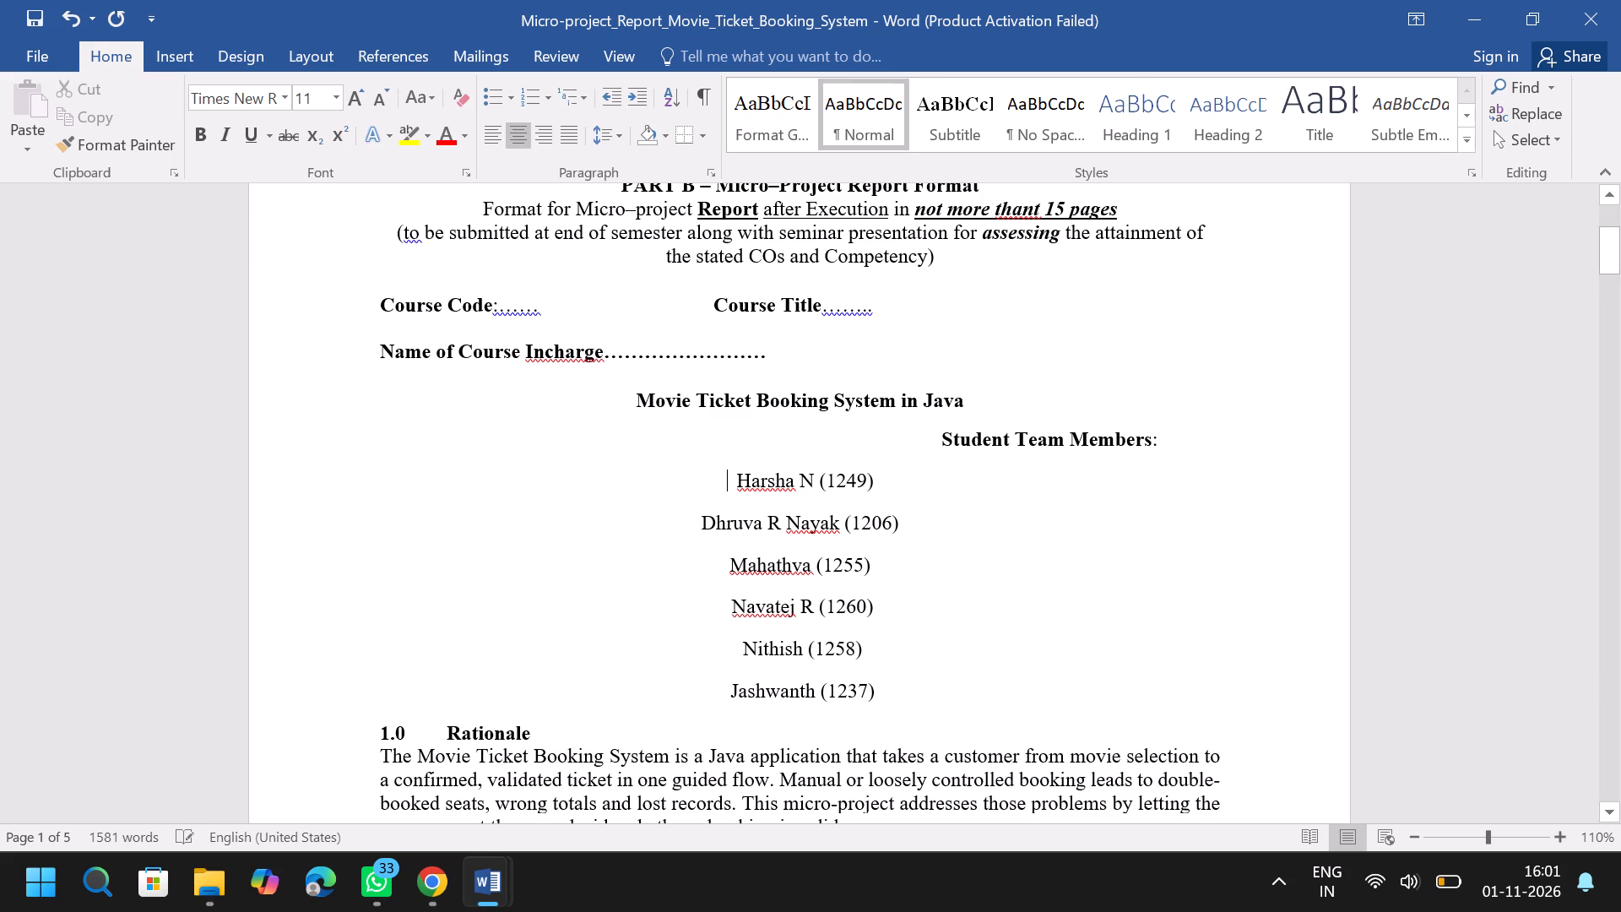
pyautogui.press('space')
pyautogui.press('space')
pyautogui.press('space')
pyautogui.press('space')
pyautogui.press('space')
pyautogui.press('space')
pyautogui.press('space')
pyautogui.press('space')
pyautogui.press('space')
pyautogui.press('space')
pyautogui.press('space')
pyautogui.press('space')
pyautogui.press('space')
pyautogui.press('space')
pyautogui.press('space')
pyautogui.press('space')
pyautogui.press('space')
pyautogui.press('space')
pyautogui.press('space')
pyautogui.press('space')
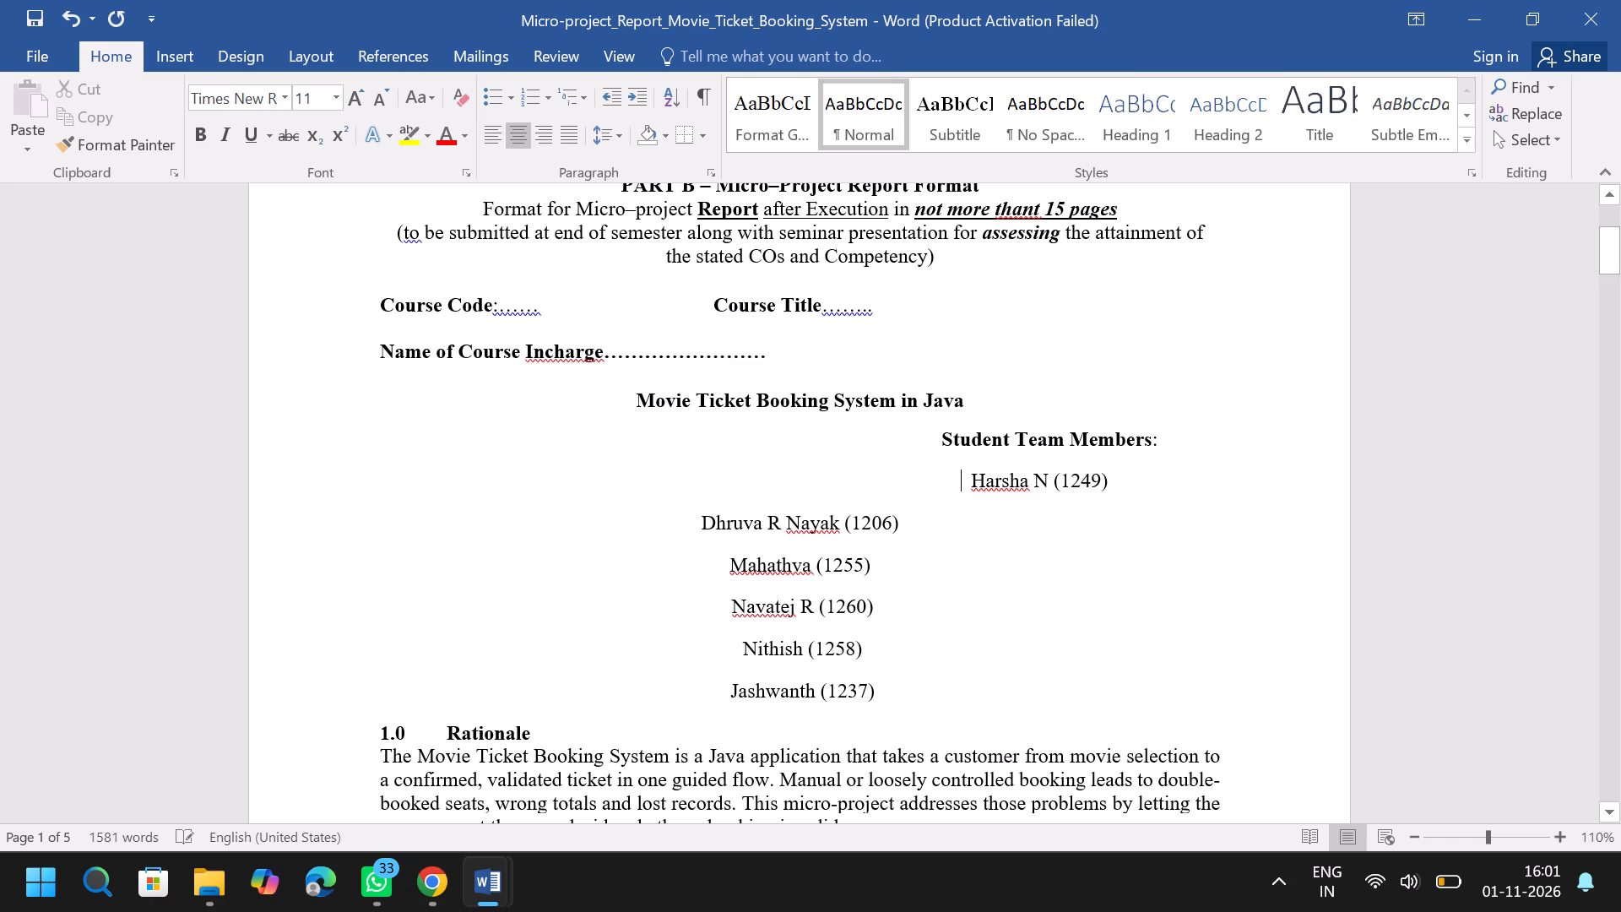
# Indent the second member's line with spaces so it starts roughly level with the first member's name.
pyautogui.click(678, 523)
pyautogui.press('space')
pyautogui.press('space')
pyautogui.press('space')
pyautogui.press('space')
pyautogui.press('space')
pyautogui.press('space')
pyautogui.press('space')
pyautogui.press('space')
pyautogui.press('space')
pyautogui.press('space')
pyautogui.press('space')
pyautogui.press('space')
pyautogui.press('space')
pyautogui.press('space')
pyautogui.press('space')
pyautogui.press('space')
pyautogui.press('space')
pyautogui.press('space')
pyautogui.press('space')
pyautogui.press('space')
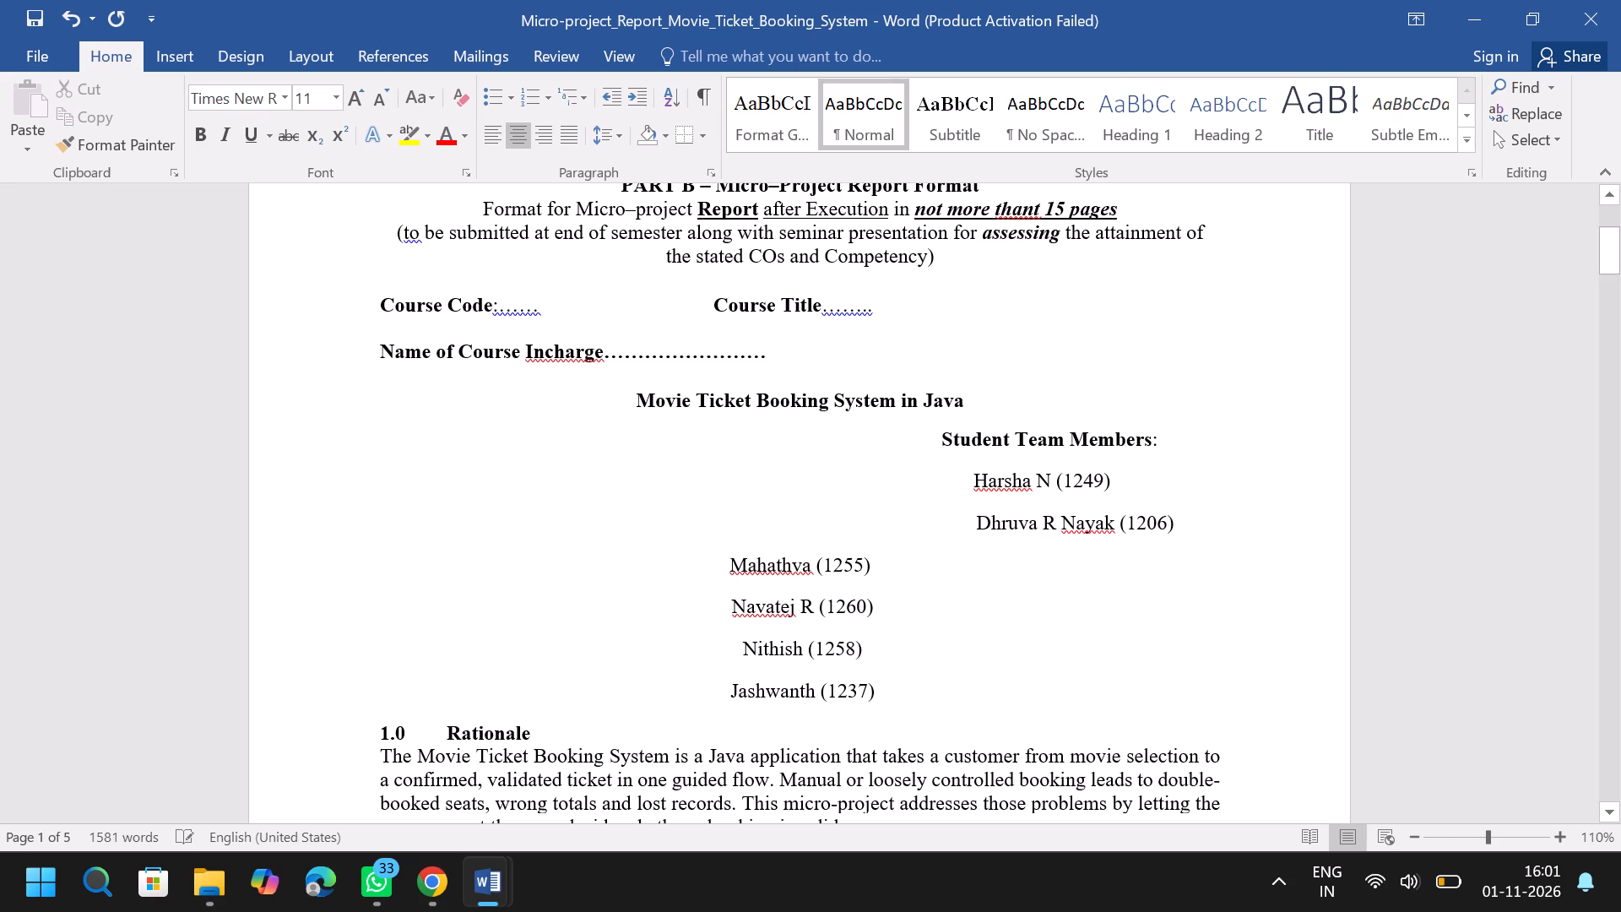
# Indent the third member's line with spaces to bring it under the first two names.
pyautogui.click(648, 562)
pyautogui.press('space')
pyautogui.press('space')
pyautogui.press('space')
pyautogui.press('space')
pyautogui.press('space')
pyautogui.press('space')
pyautogui.press('space')
pyautogui.press('space')
pyautogui.press('space')
pyautogui.press('space')
pyautogui.press('space')
pyautogui.press('space')
pyautogui.press('space')
pyautogui.press('space')
pyautogui.press('space')
pyautogui.press('space')
pyautogui.press('space')
pyautogui.press('space')
pyautogui.press('space')
pyautogui.press('space')
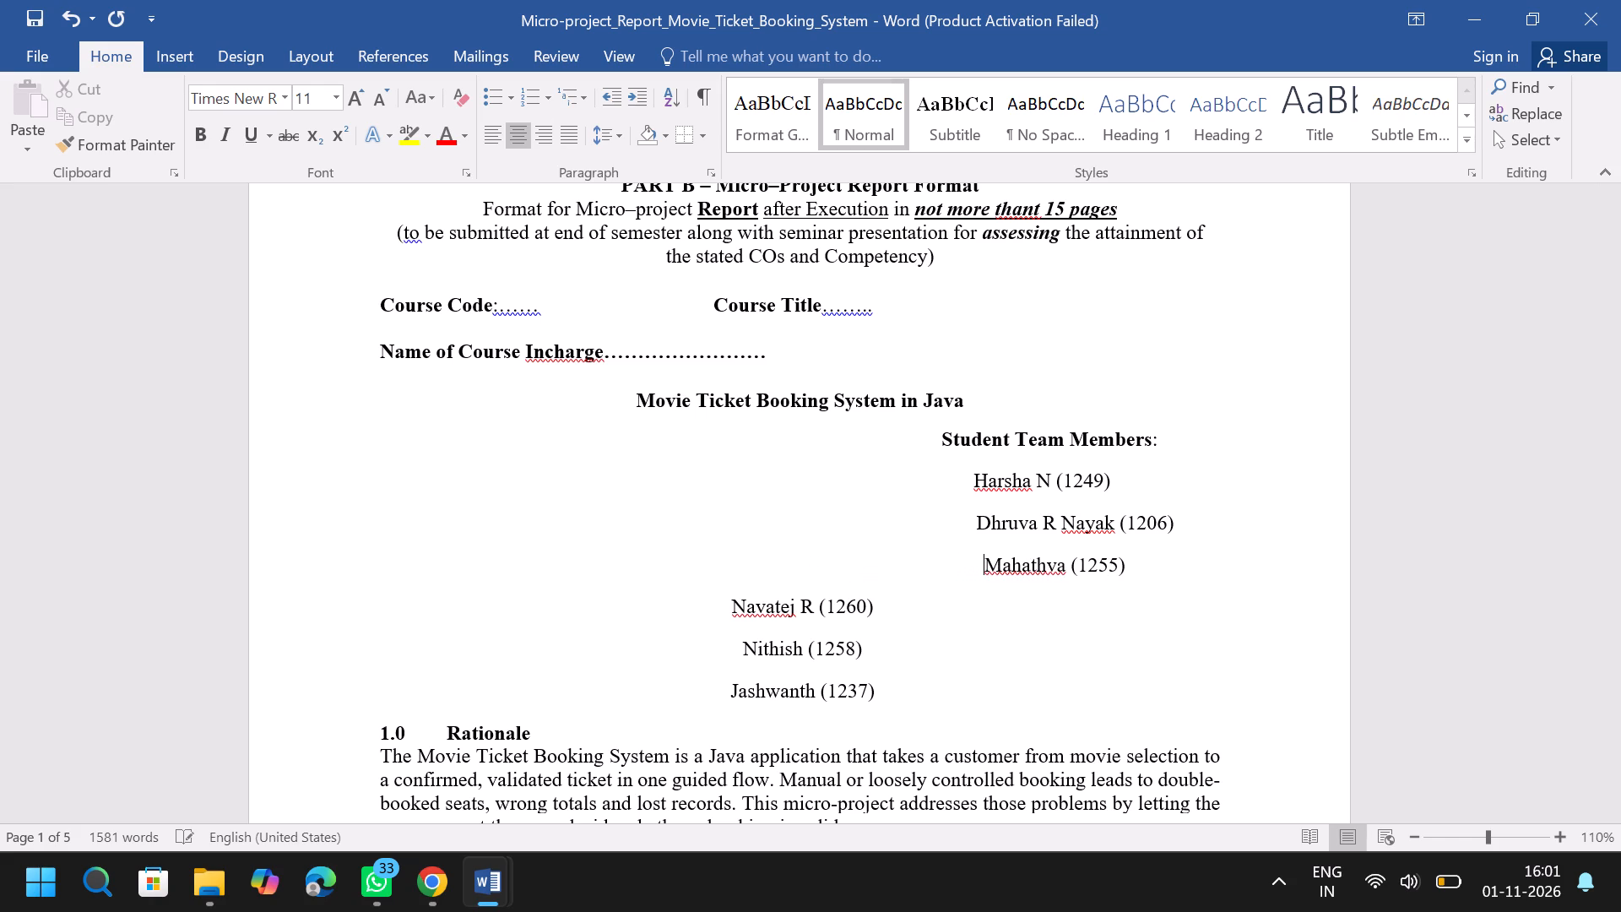
# Indent the fourth member's line with spaces to bring it under the third member's name.
pyautogui.click(640, 603)
pyautogui.press('space')
pyautogui.press('space')
pyautogui.press('space')
pyautogui.press('space')
pyautogui.press('space')
pyautogui.press('space')
pyautogui.press('space')
pyautogui.press('space')
pyautogui.press('space')
pyautogui.press('space')
pyautogui.press('space')
pyautogui.press('space')
pyautogui.press('space')
pyautogui.press('space')
pyautogui.press('space')
pyautogui.press('space')
pyautogui.press('space')
pyautogui.press('space')
pyautogui.press('space')
pyautogui.press('space')
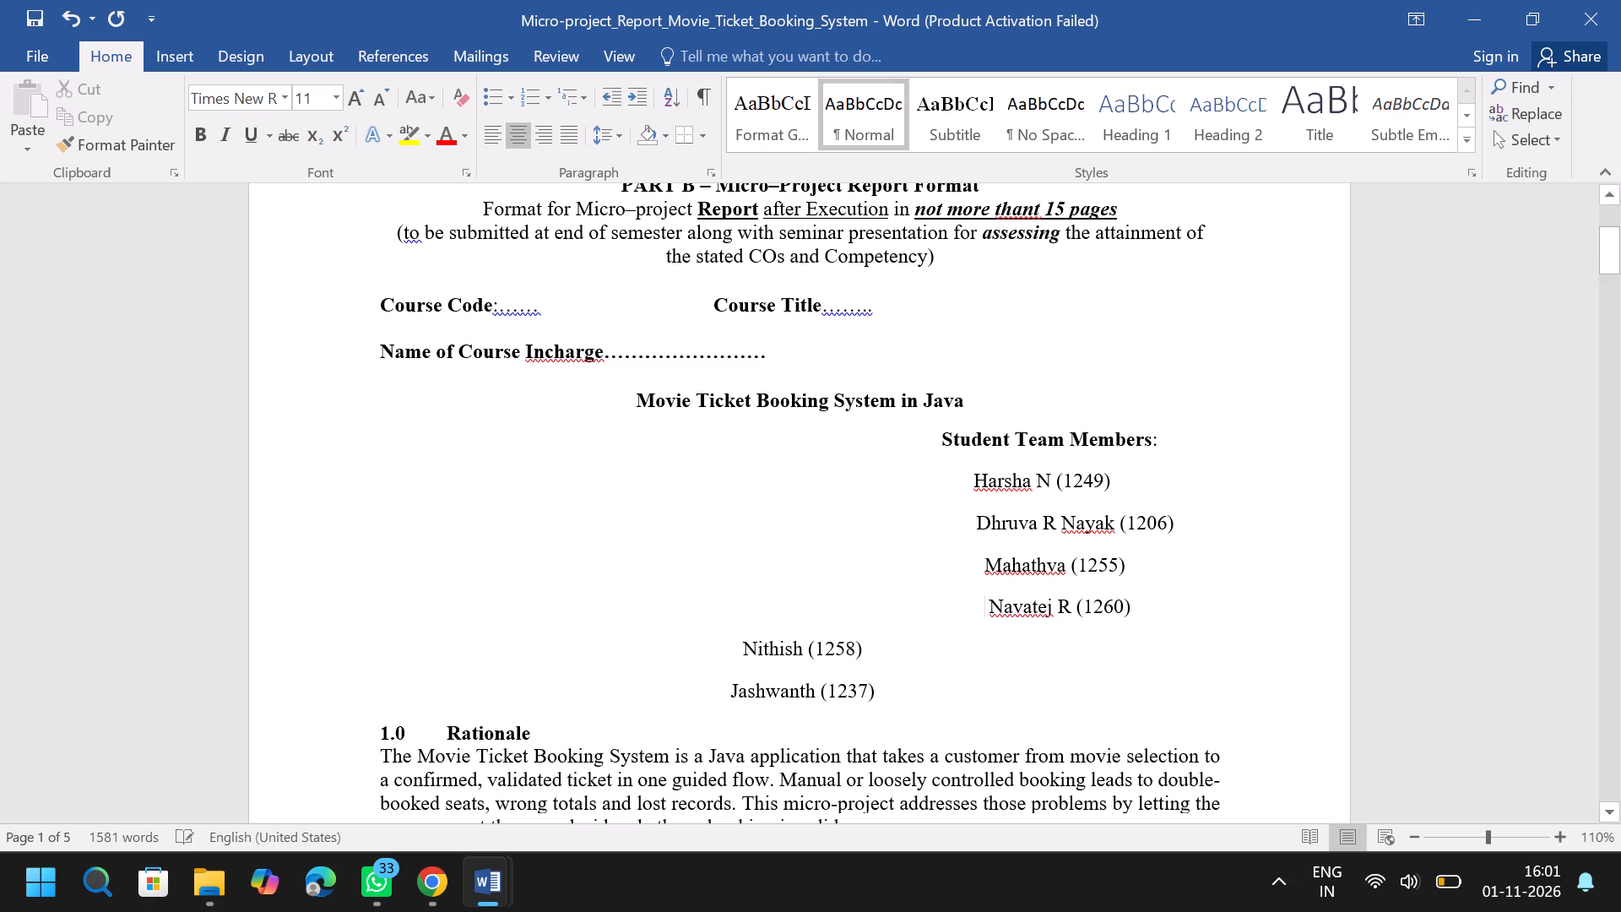
# Indent the fifth member's line with spaces to bring it under the names above.
pyautogui.click(646, 643)
pyautogui.press('space')
pyautogui.press('space')
pyautogui.press('space')
pyautogui.press('space')
pyautogui.press('space')
pyautogui.press('space')
pyautogui.press('space')
pyautogui.press('space')
pyautogui.press('space')
pyautogui.press('space')
pyautogui.press('space')
pyautogui.press('space')
pyautogui.press('space')
pyautogui.press('space')
pyautogui.press('space')
pyautogui.press('space')
pyautogui.press('space')
pyautogui.press('space')
pyautogui.press('space')
pyautogui.press('space')
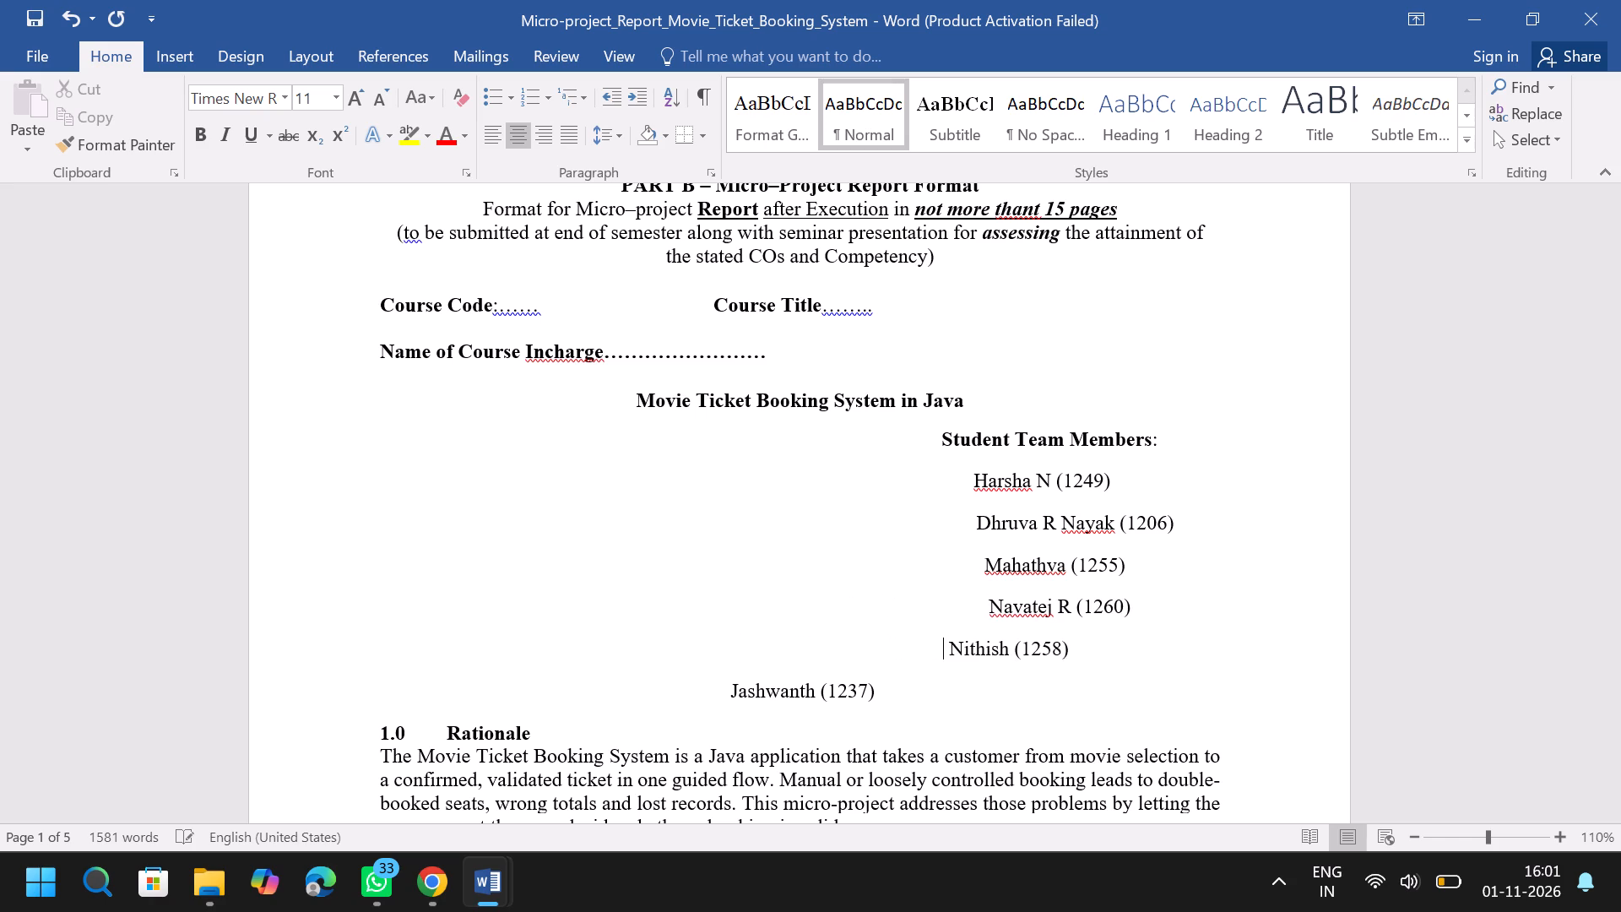
# Indent the sixth member's line with spaces until it ends at the right margin, adjusting them so name and number stay on one line.
pyautogui.click(632, 687)
pyautogui.press('space')
pyautogui.press('space')
pyautogui.press('space')
pyautogui.press('space')
pyautogui.press('space')
pyautogui.press('space')
pyautogui.press('space')
pyautogui.press('space')
pyautogui.press('space')
pyautogui.press('space')
pyautogui.press('space')
pyautogui.press('space')
pyautogui.press('space')
pyautogui.press('space')
pyautogui.press('space')
pyautogui.press('space')
pyautogui.press('space')
pyautogui.press('space')
pyautogui.press('space')
pyautogui.press('space')
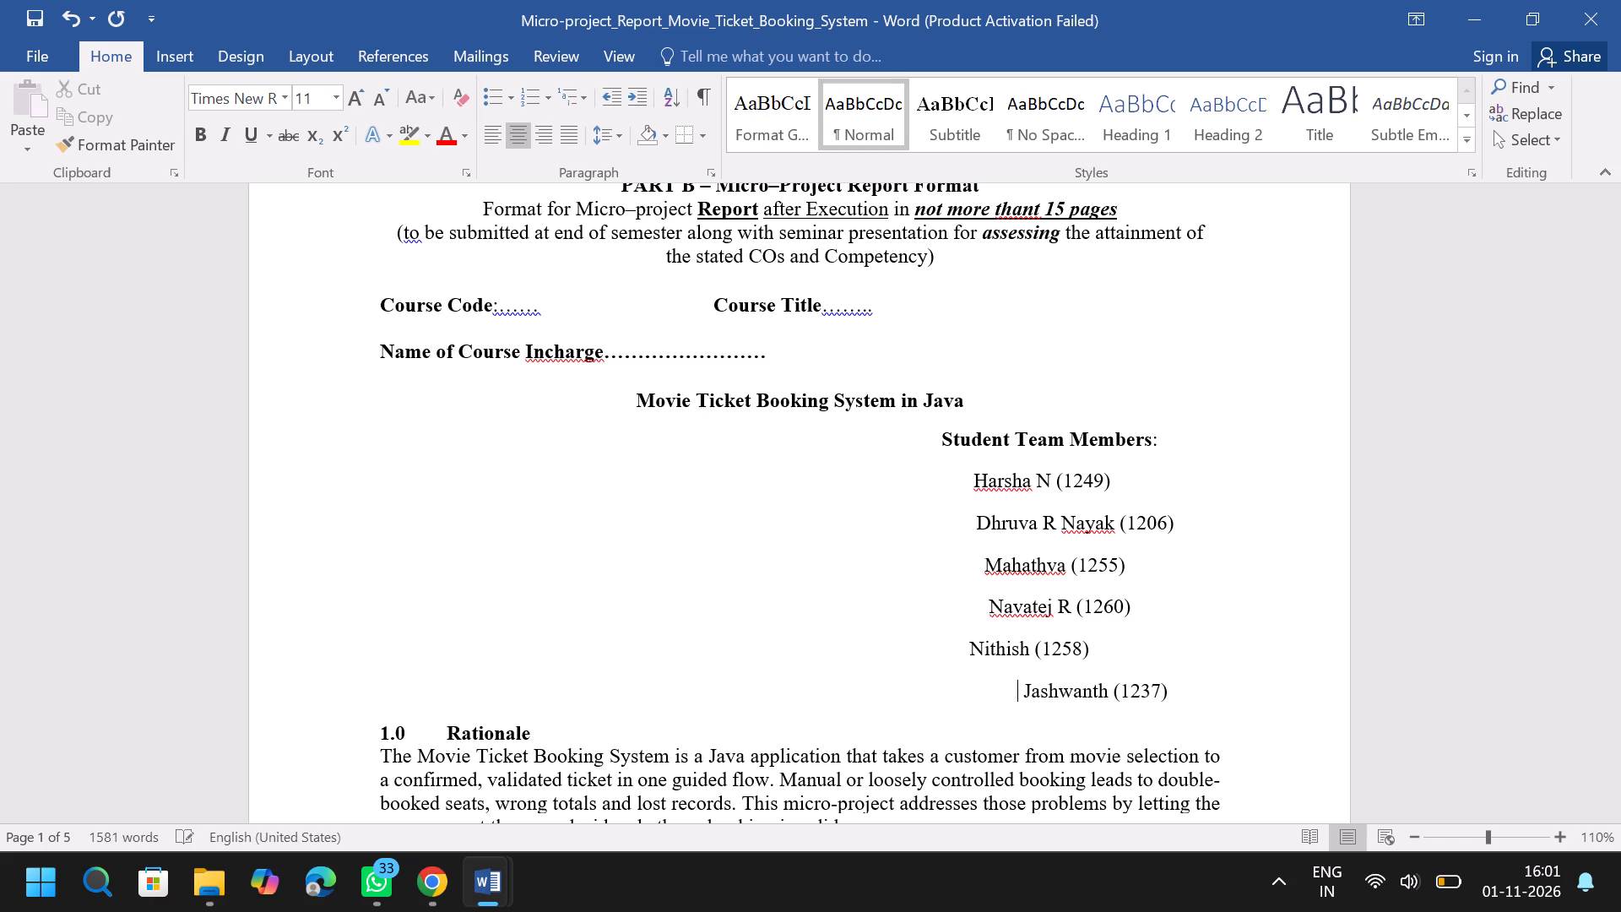
pyautogui.press('BackSpace')
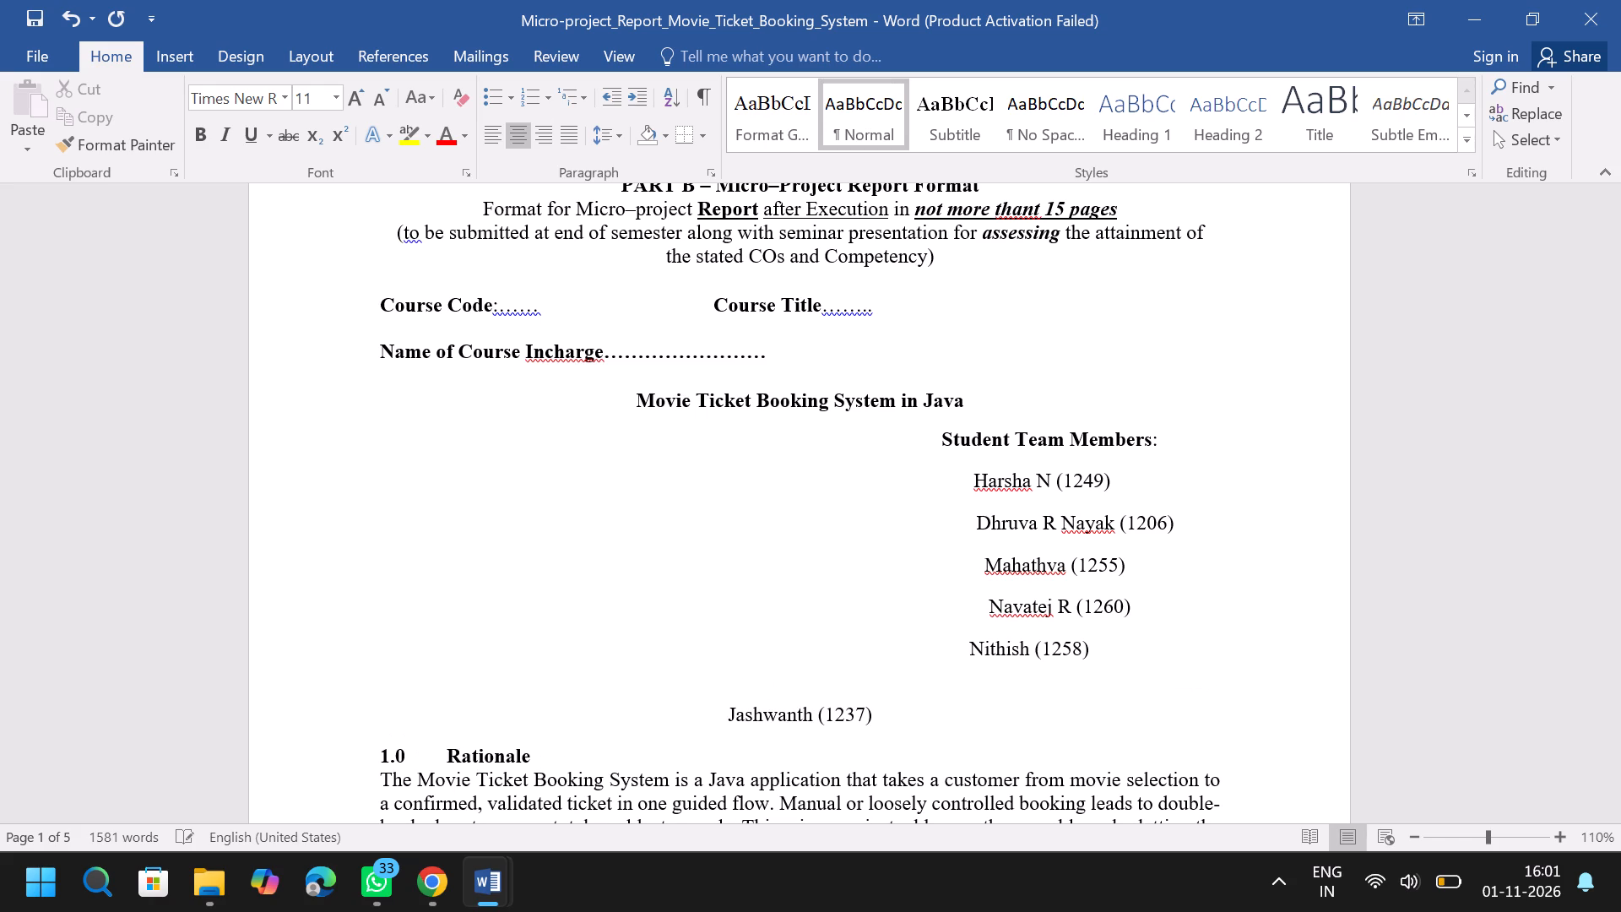
pyautogui.press('BackSpace')
pyautogui.press('BackSpace')
pyautogui.press('BackSpace')
pyautogui.press('BackSpace')
pyautogui.press('BackSpace')
pyautogui.press('BackSpace')
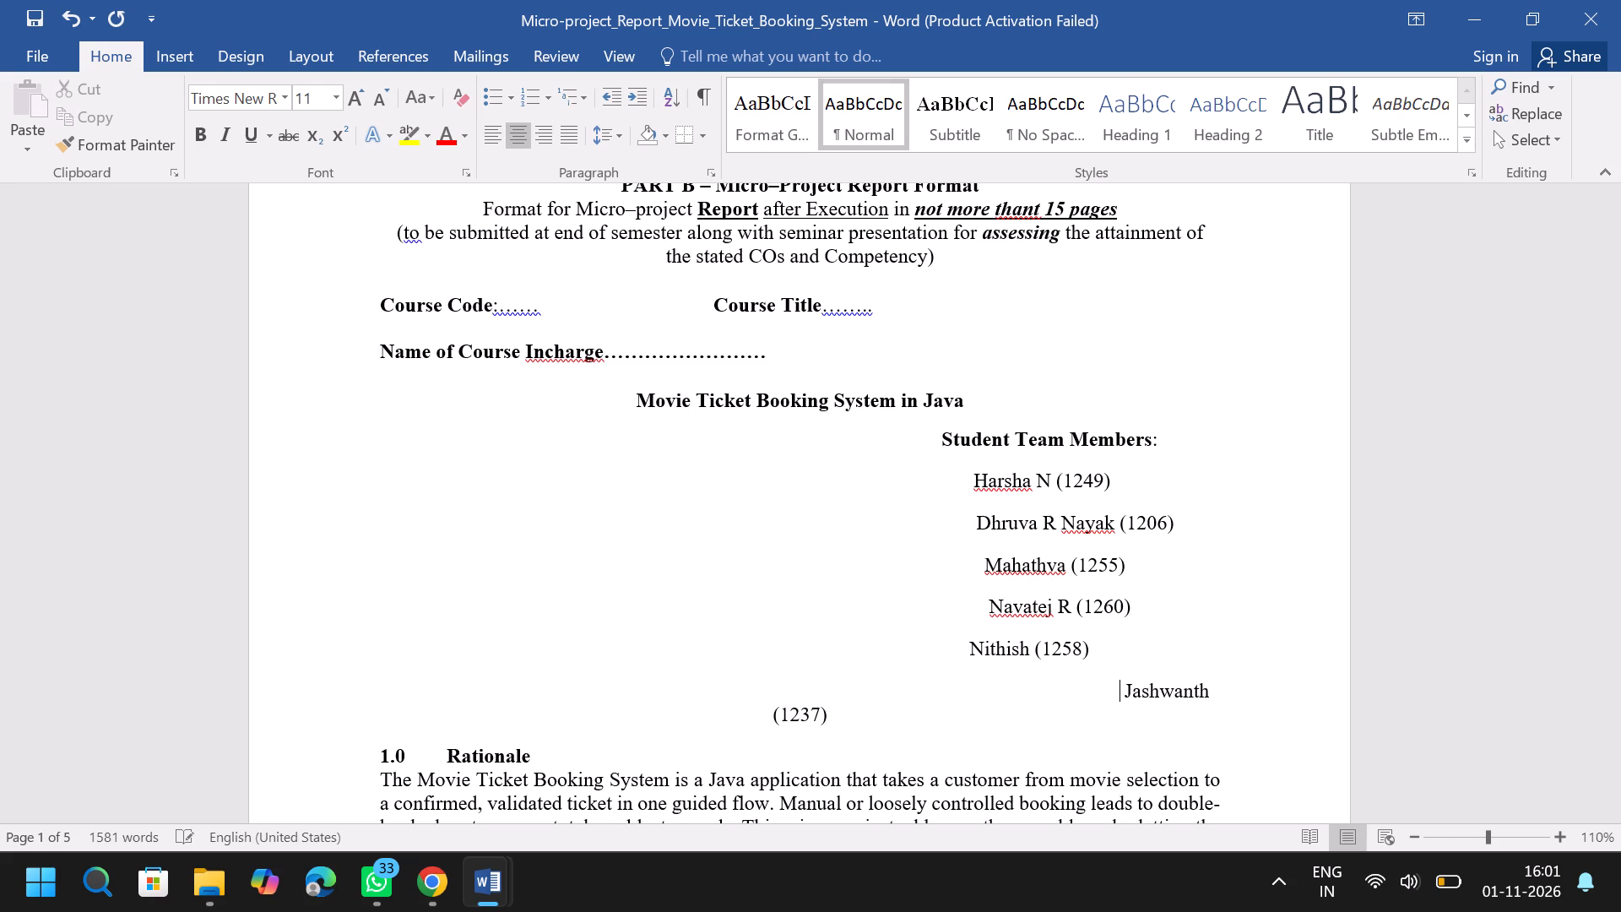
pyautogui.press('BackSpace')
pyautogui.press('BackSpace')
pyautogui.press('BackSpace')
pyautogui.press('BackSpace')
pyautogui.press('BackSpace')
pyautogui.press('BackSpace')
pyautogui.press('BackSpace')
pyautogui.press('BackSpace')
pyautogui.press('BackSpace')
pyautogui.press('BackSpace')
pyautogui.press('BackSpace')
pyautogui.press('BackSpace')
pyautogui.press('BackSpace')
pyautogui.press('BackSpace')
pyautogui.press('BackSpace')
pyautogui.press('BackSpace')
pyautogui.press('BackSpace')
pyautogui.press('BackSpace')
pyautogui.press('BackSpace')
pyautogui.press('BackSpace')
pyautogui.press('BackSpace')
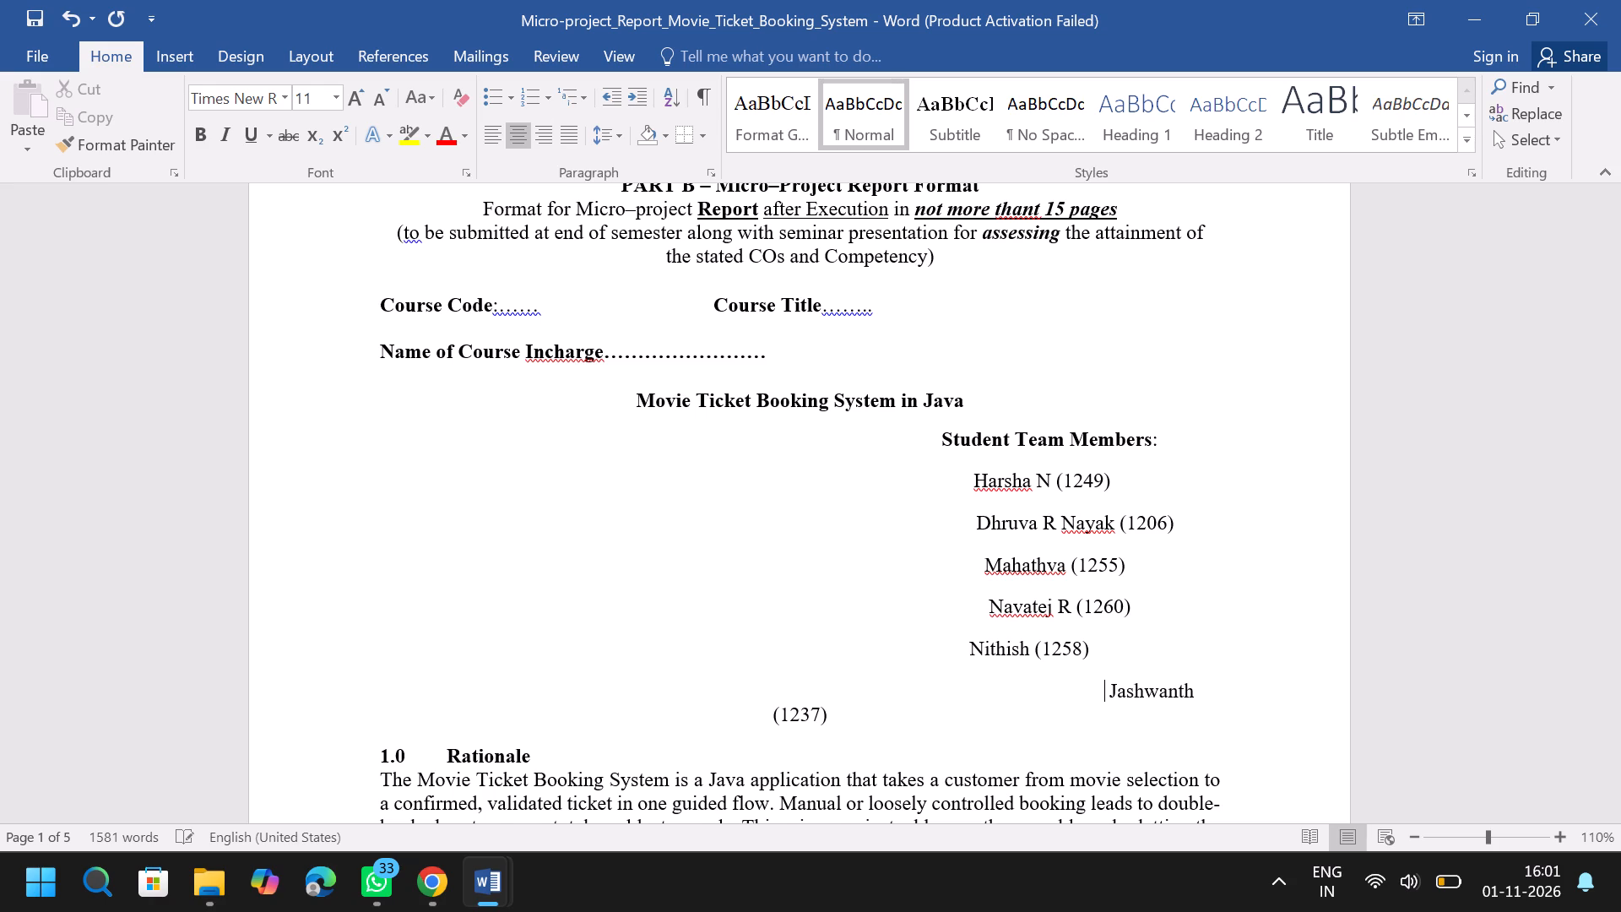
pyautogui.press('space')
pyautogui.press('space')
pyautogui.press('space')
pyautogui.press('space')
pyautogui.press('space')
pyautogui.press('space')
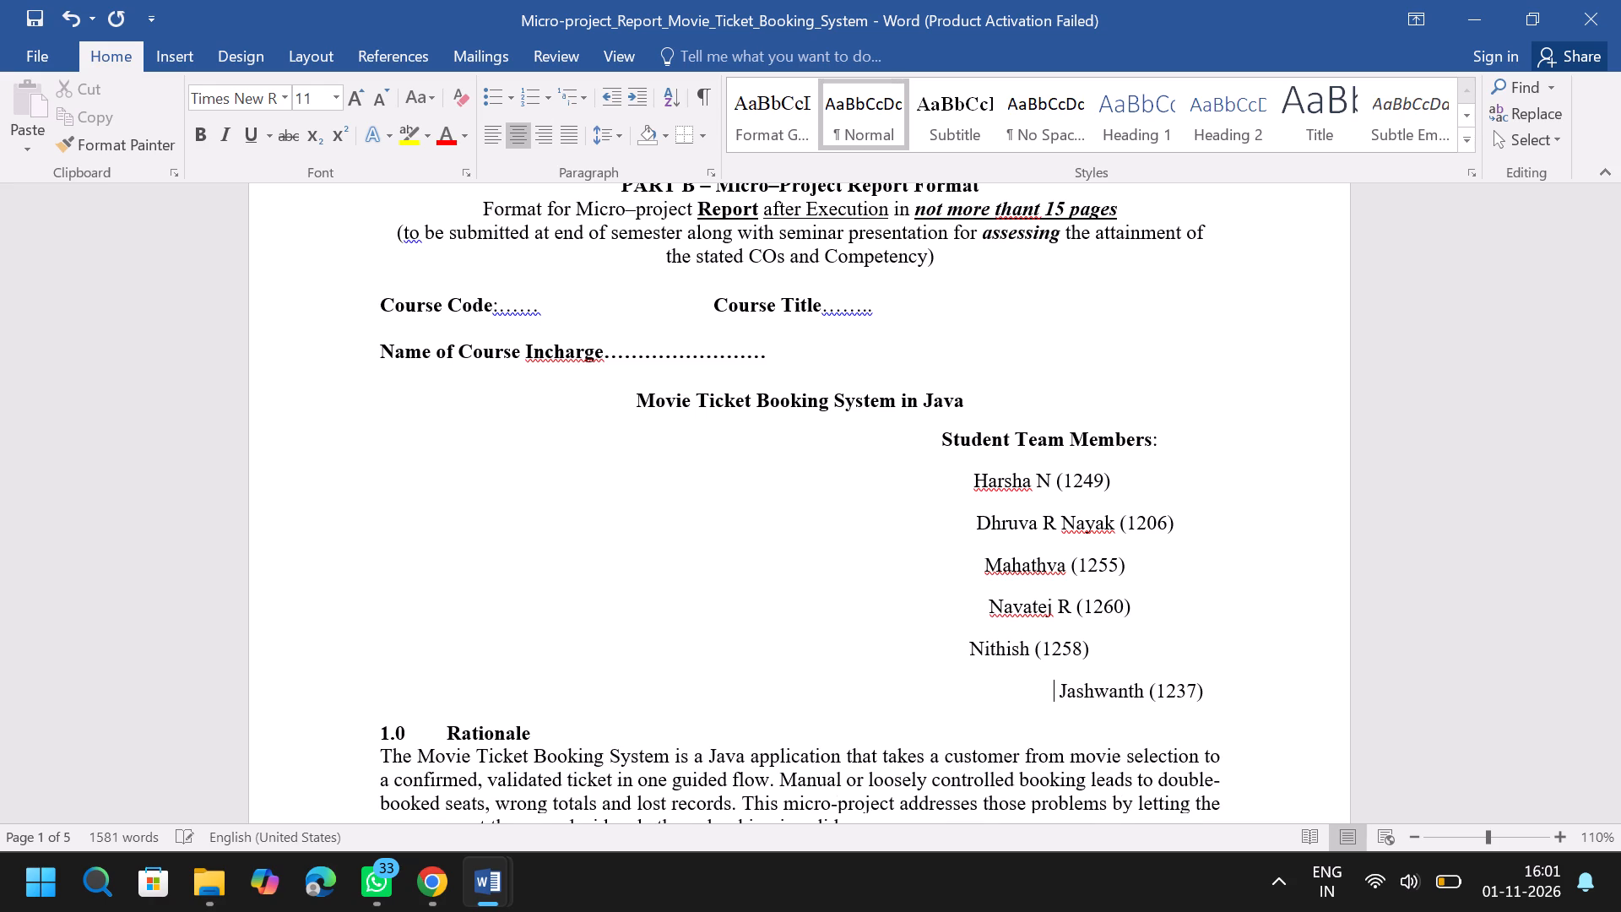
pyautogui.press('space')
pyautogui.press('space')
pyautogui.press('space')
pyautogui.press('space')
pyautogui.press('space')
pyautogui.press('space')
pyautogui.press('space')
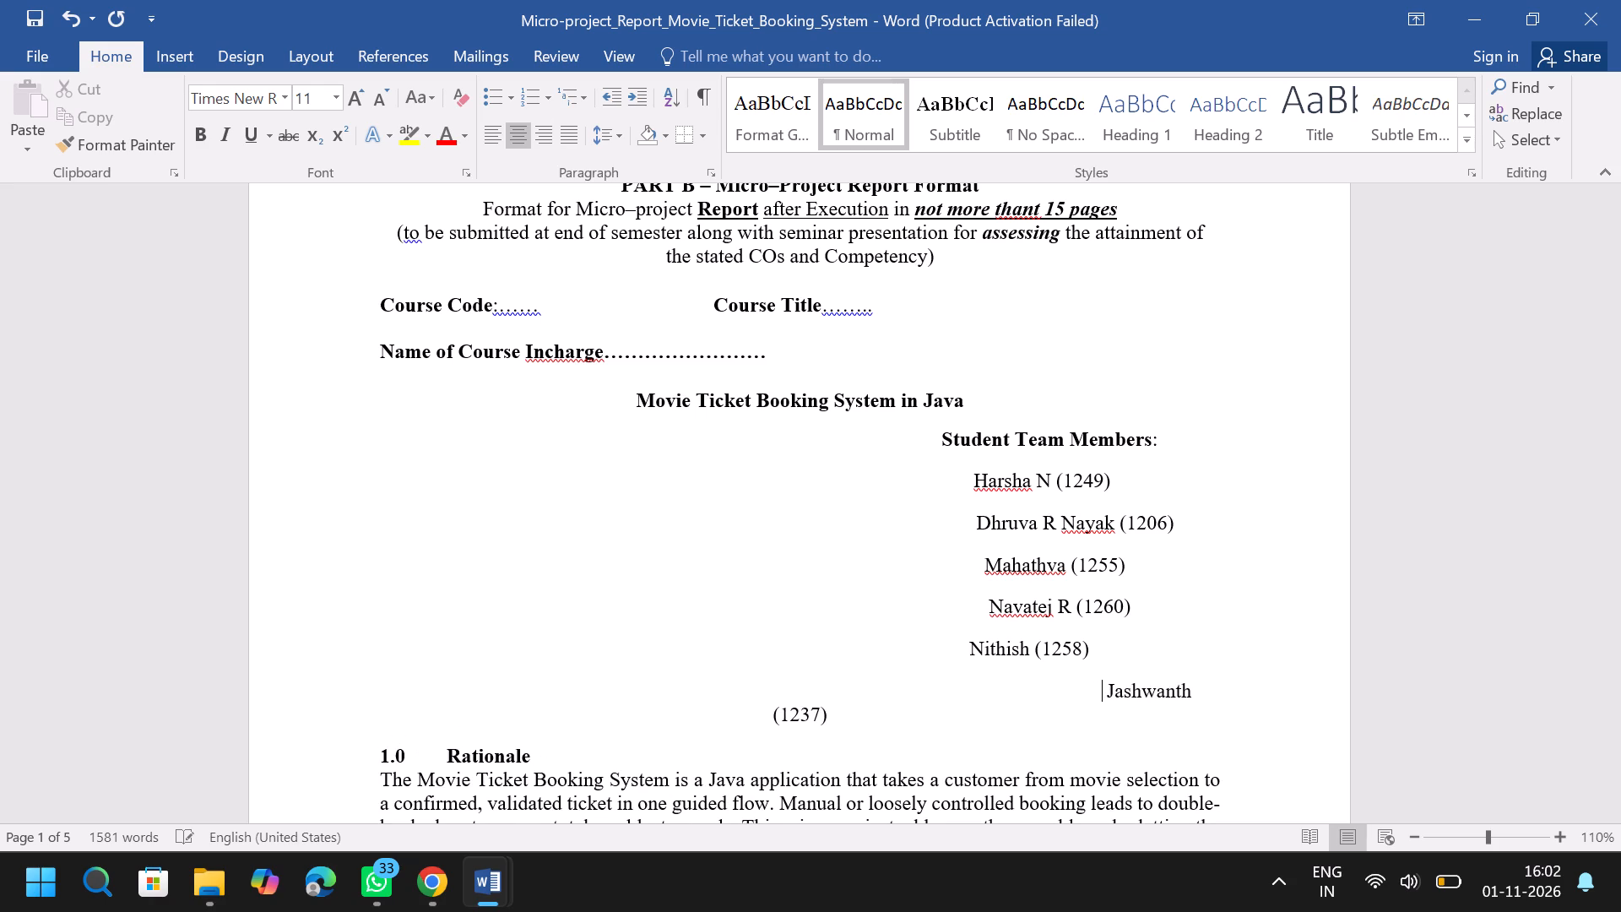
pyautogui.press('BackSpace')
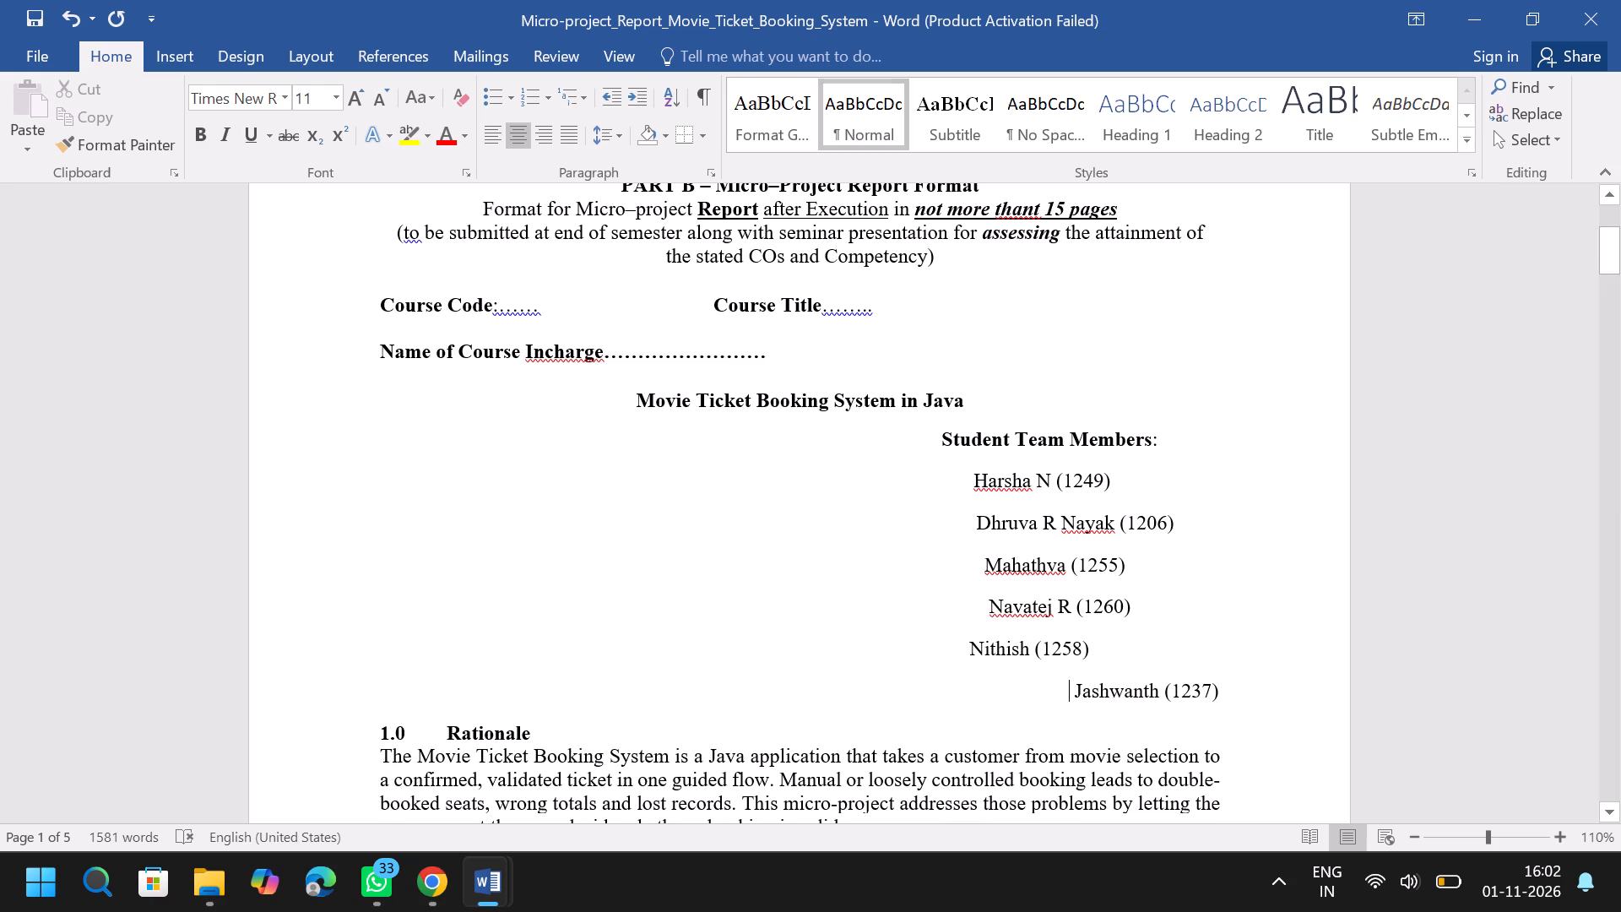
# Add more spaces before the fifth member's name so it starts roughly level with the sixth member's name.
pyautogui.click(896, 650)
pyautogui.press('space')
pyautogui.press('space')
pyautogui.press('space')
pyautogui.press('space')
pyautogui.press('space')
pyautogui.press('space')
pyautogui.press('space')
pyautogui.press('space')
pyautogui.press('space')
pyautogui.press('space')
pyautogui.press('space')
pyautogui.press('space')
pyautogui.press('space')
pyautogui.press('space')
pyautogui.press('space')
pyautogui.press('space')
pyautogui.press('space')
pyautogui.press('space')
pyautogui.press('space')
pyautogui.press('space')
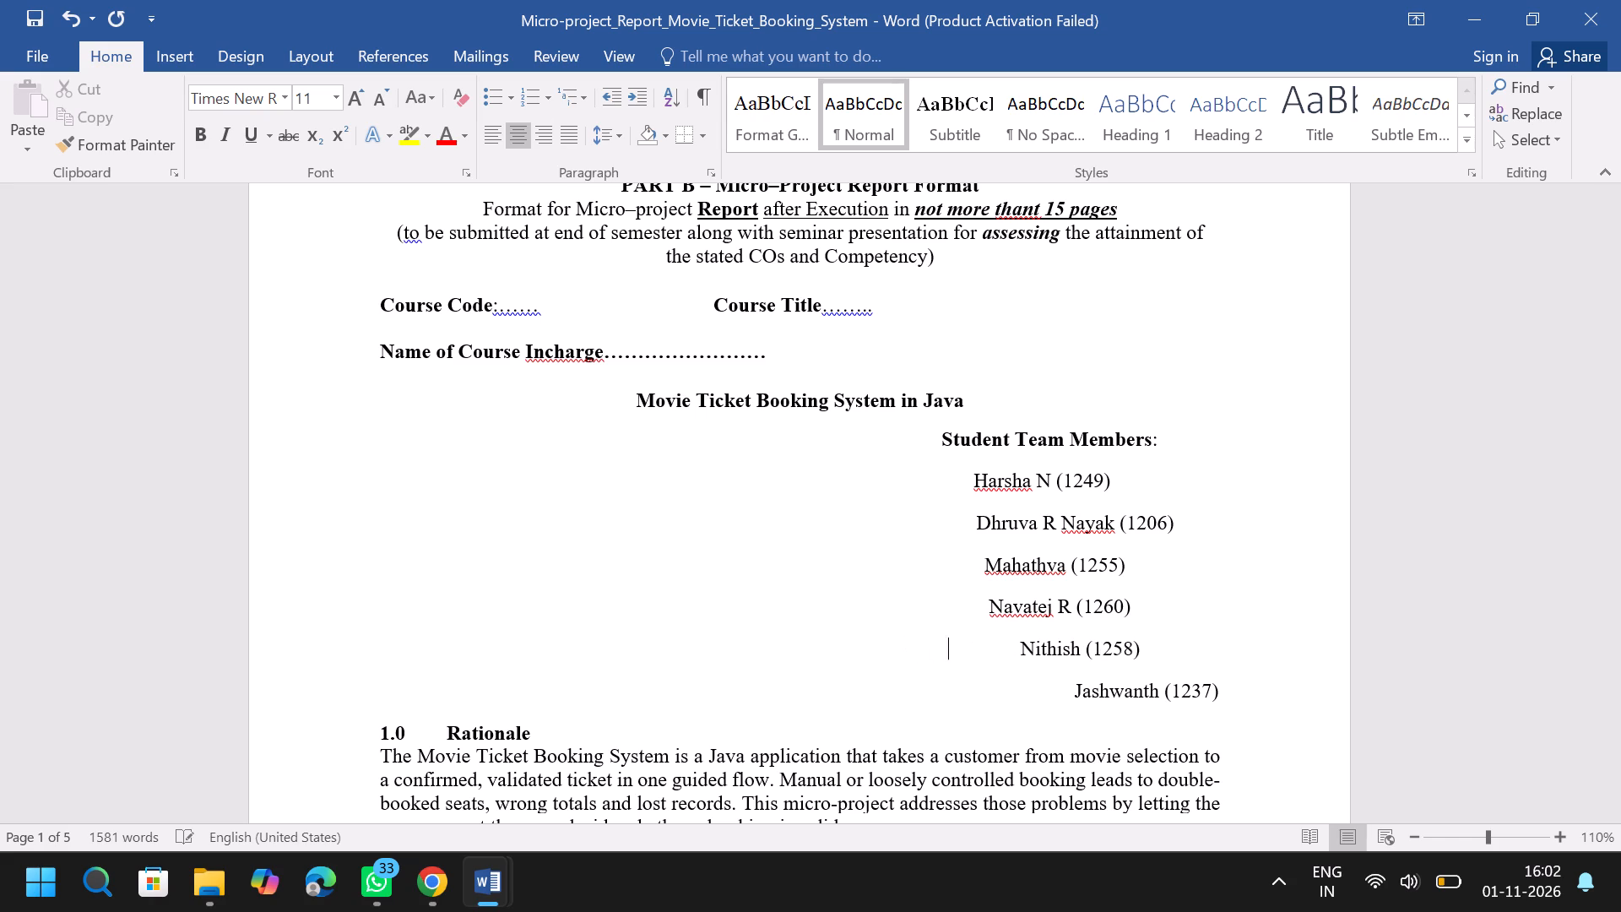
# Add more spaces before the fourth member's name to bring it roughly level with the fifth and sixth names.
pyautogui.click(918, 605)
pyautogui.press('space')
pyautogui.press('space')
pyautogui.press('space')
pyautogui.press('space')
pyautogui.press('space')
pyautogui.press('space')
pyautogui.press('space')
pyautogui.press('space')
pyautogui.press('space')
pyautogui.press('space')
pyautogui.press('space')
pyautogui.press('space')
pyautogui.press('space')
pyautogui.press('space')
pyautogui.press('space')
pyautogui.press('space')
pyautogui.press('space')
pyautogui.press('space')
pyautogui.press('space')
pyautogui.press('space')
pyautogui.press('space')
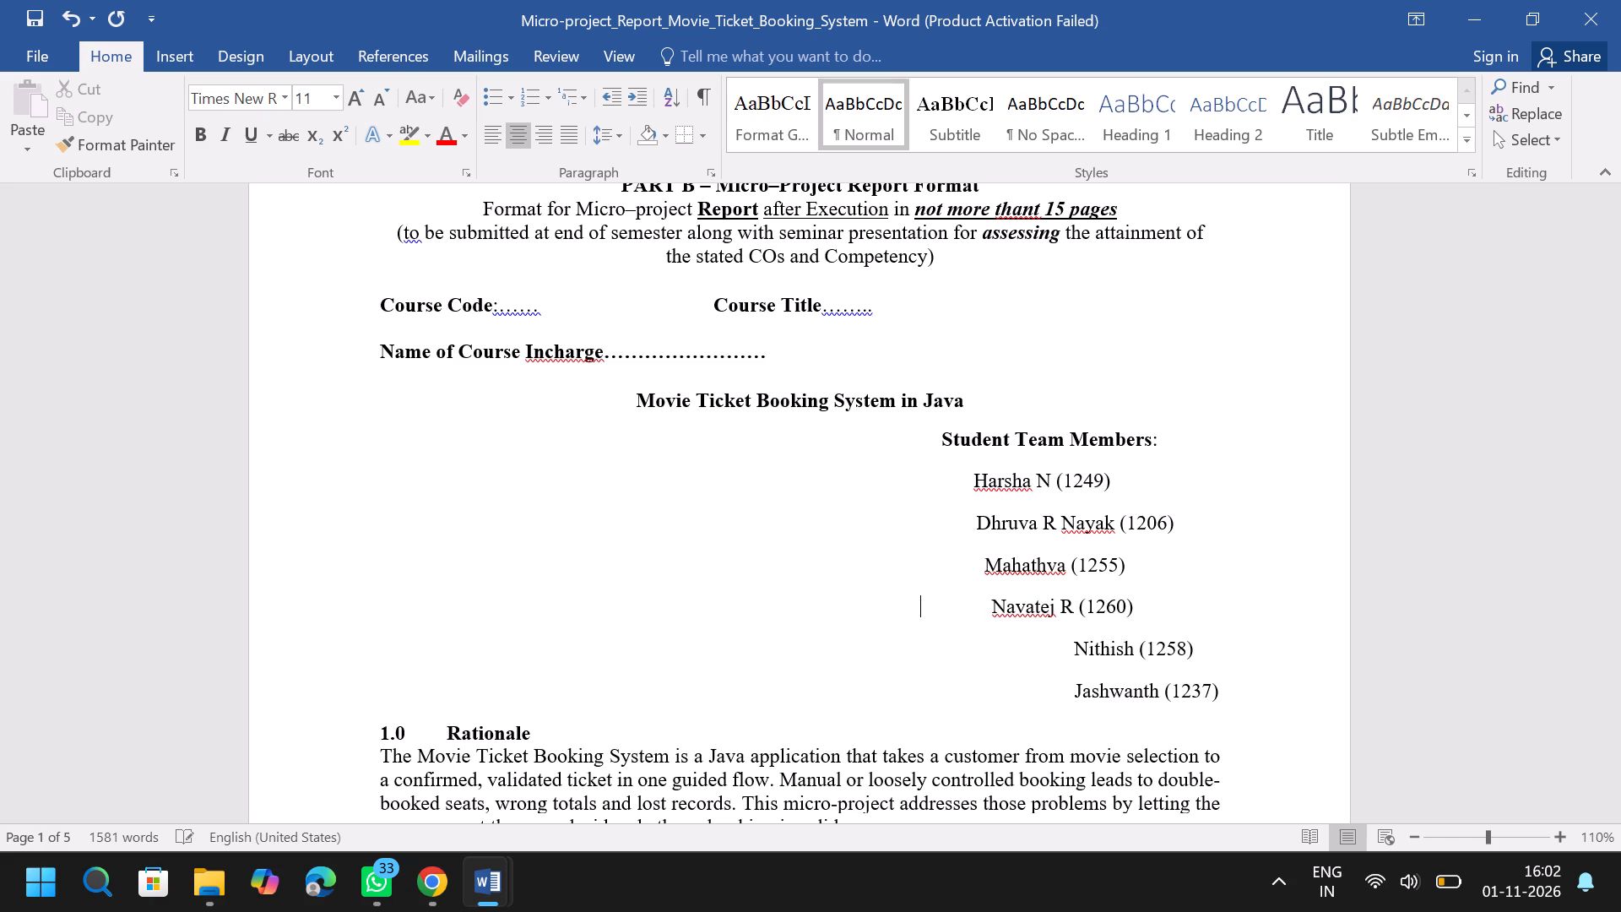
pyautogui.press('space')
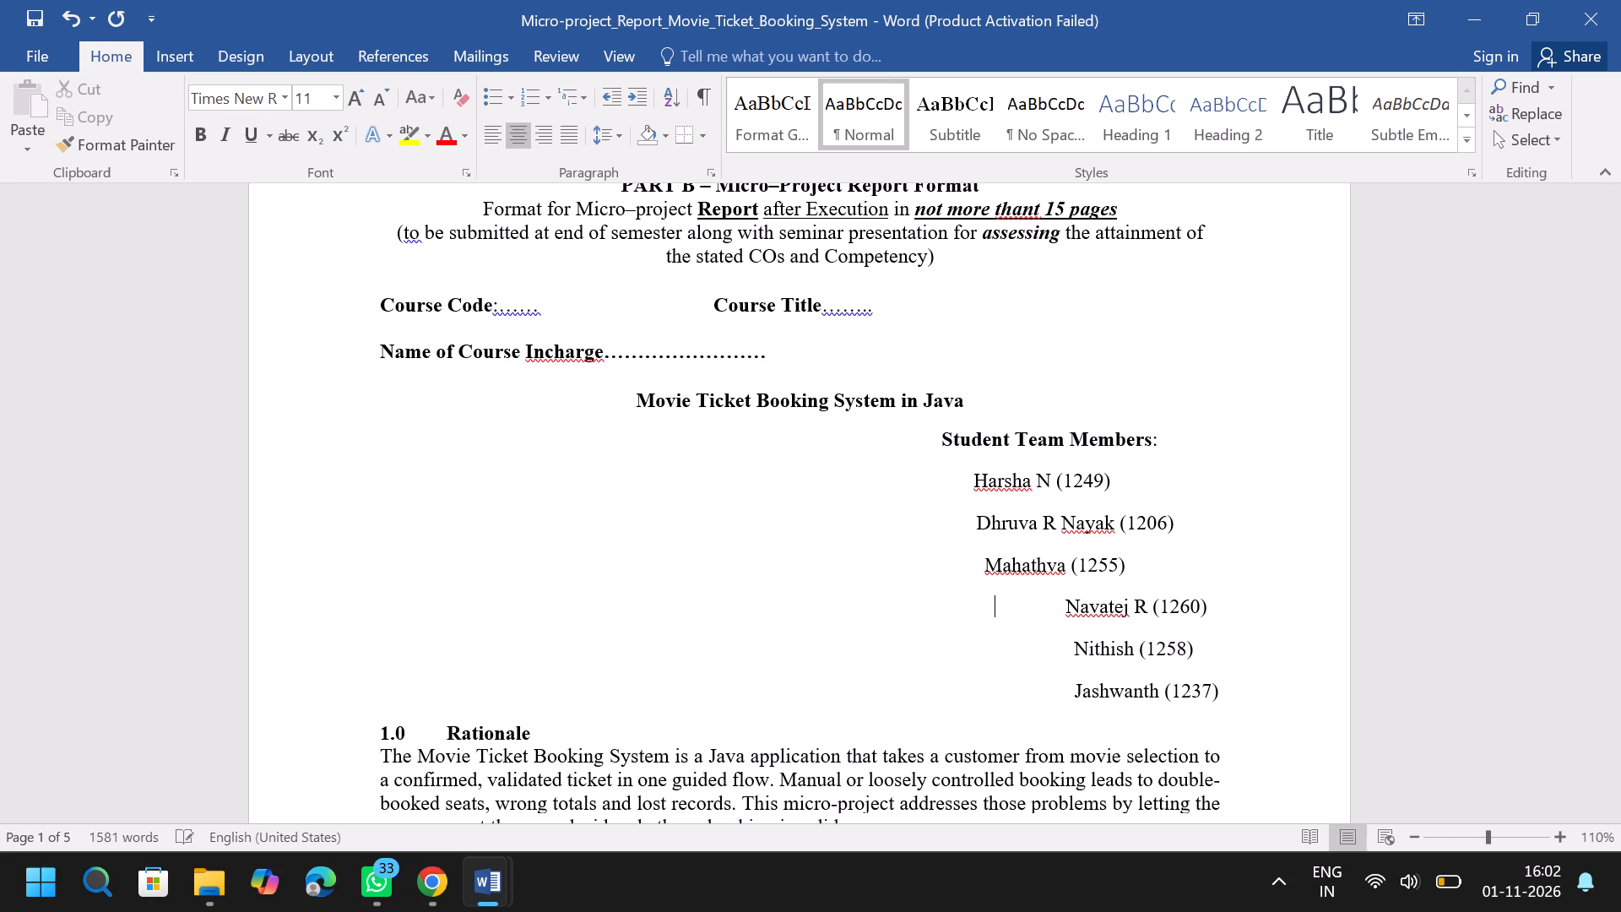
pyautogui.press('space')
# Add more spaces before the third member's name to bring it roughly level with the fourth member's name.
pyautogui.click(939, 562)
pyautogui.press('space')
pyautogui.press('space')
pyautogui.press('space')
pyautogui.press('space')
pyautogui.press('space')
pyautogui.press('space')
pyautogui.press('space')
pyautogui.press('space')
pyautogui.press('space')
pyautogui.press('space')
pyautogui.press('space')
pyautogui.press('space')
pyautogui.press('space')
pyautogui.press('space')
pyautogui.press('space')
pyautogui.press('space')
pyautogui.press('space')
pyautogui.press('space')
pyautogui.press('space')
pyautogui.press('space')
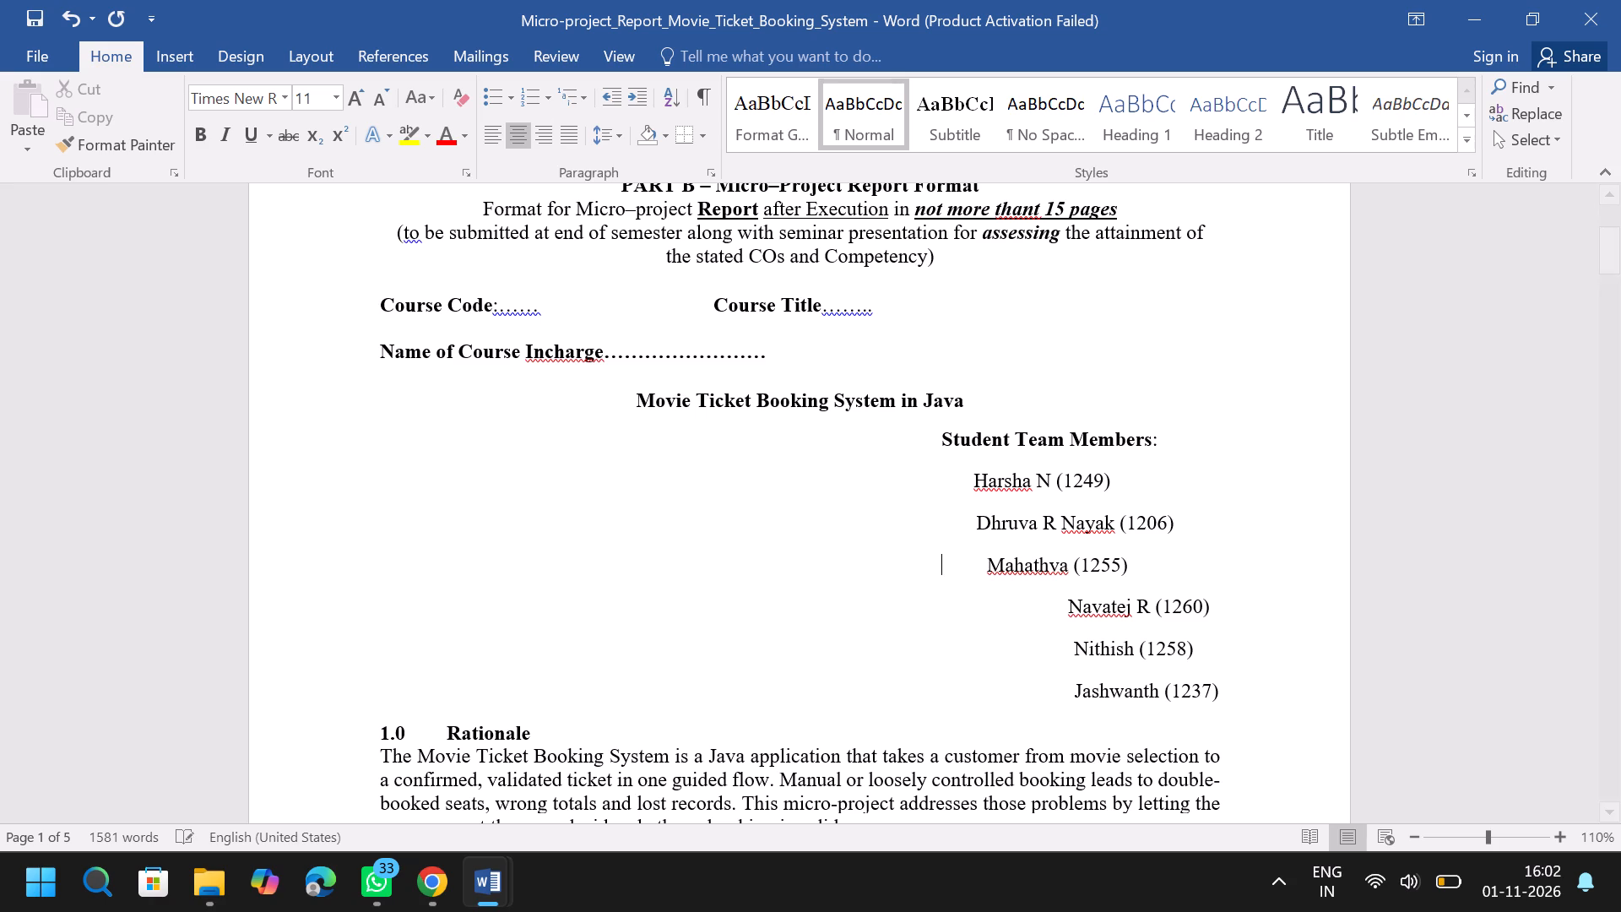
pyautogui.press('space')
pyautogui.press('space')
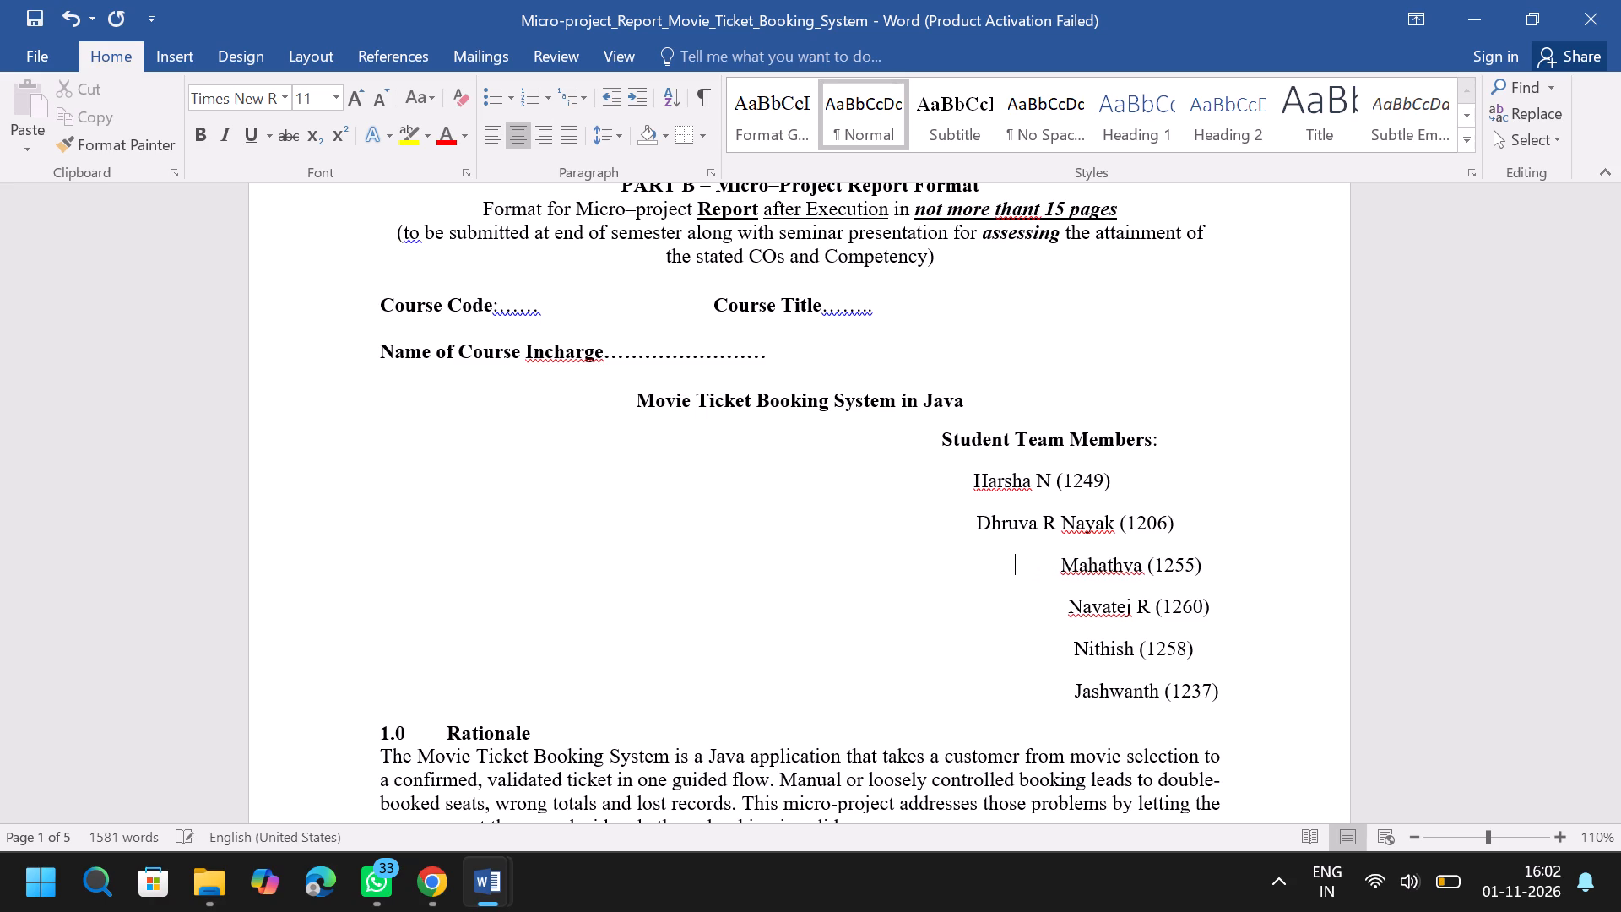
# Move the second member's line over with spaces as far as the right margin, keeping the name and number on one line.
pyautogui.click(914, 502)
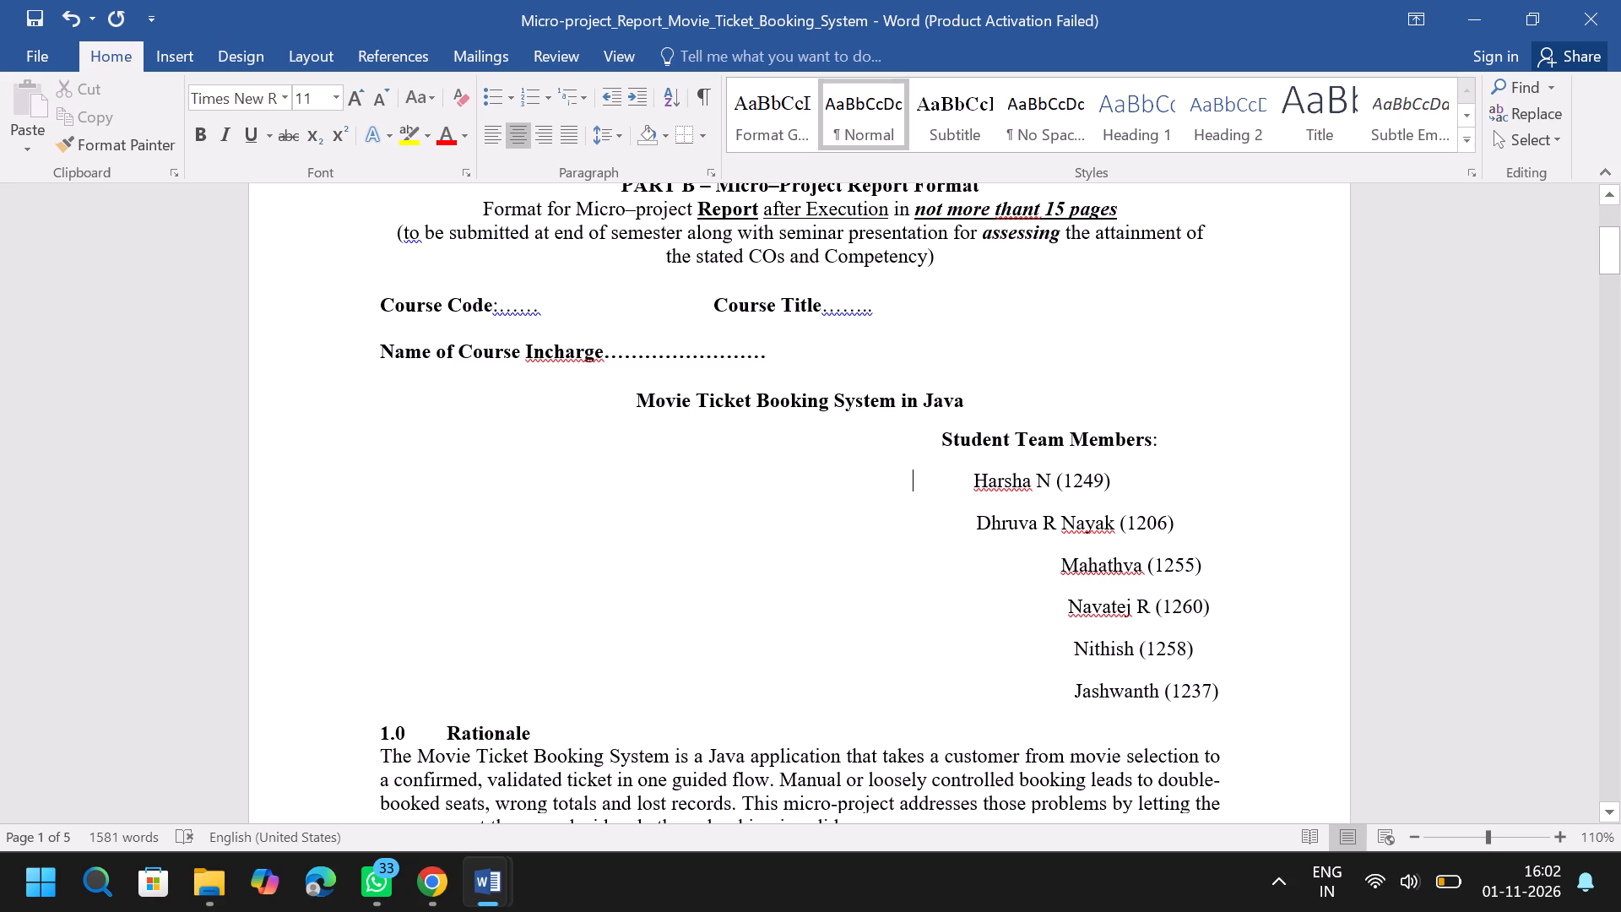
pyautogui.click(919, 511)
pyautogui.press('space')
pyautogui.press('space')
pyautogui.press('space')
pyautogui.press('space')
pyautogui.press('space')
pyautogui.press('space')
pyautogui.press('space')
pyautogui.press('space')
pyautogui.press('space')
pyautogui.press('space')
pyautogui.press('space')
pyautogui.press('space')
pyautogui.press('space')
pyautogui.press('space')
pyautogui.press('space')
pyautogui.press('space')
pyautogui.press('space')
pyautogui.press('space')
pyautogui.press('space')
pyautogui.press('space')
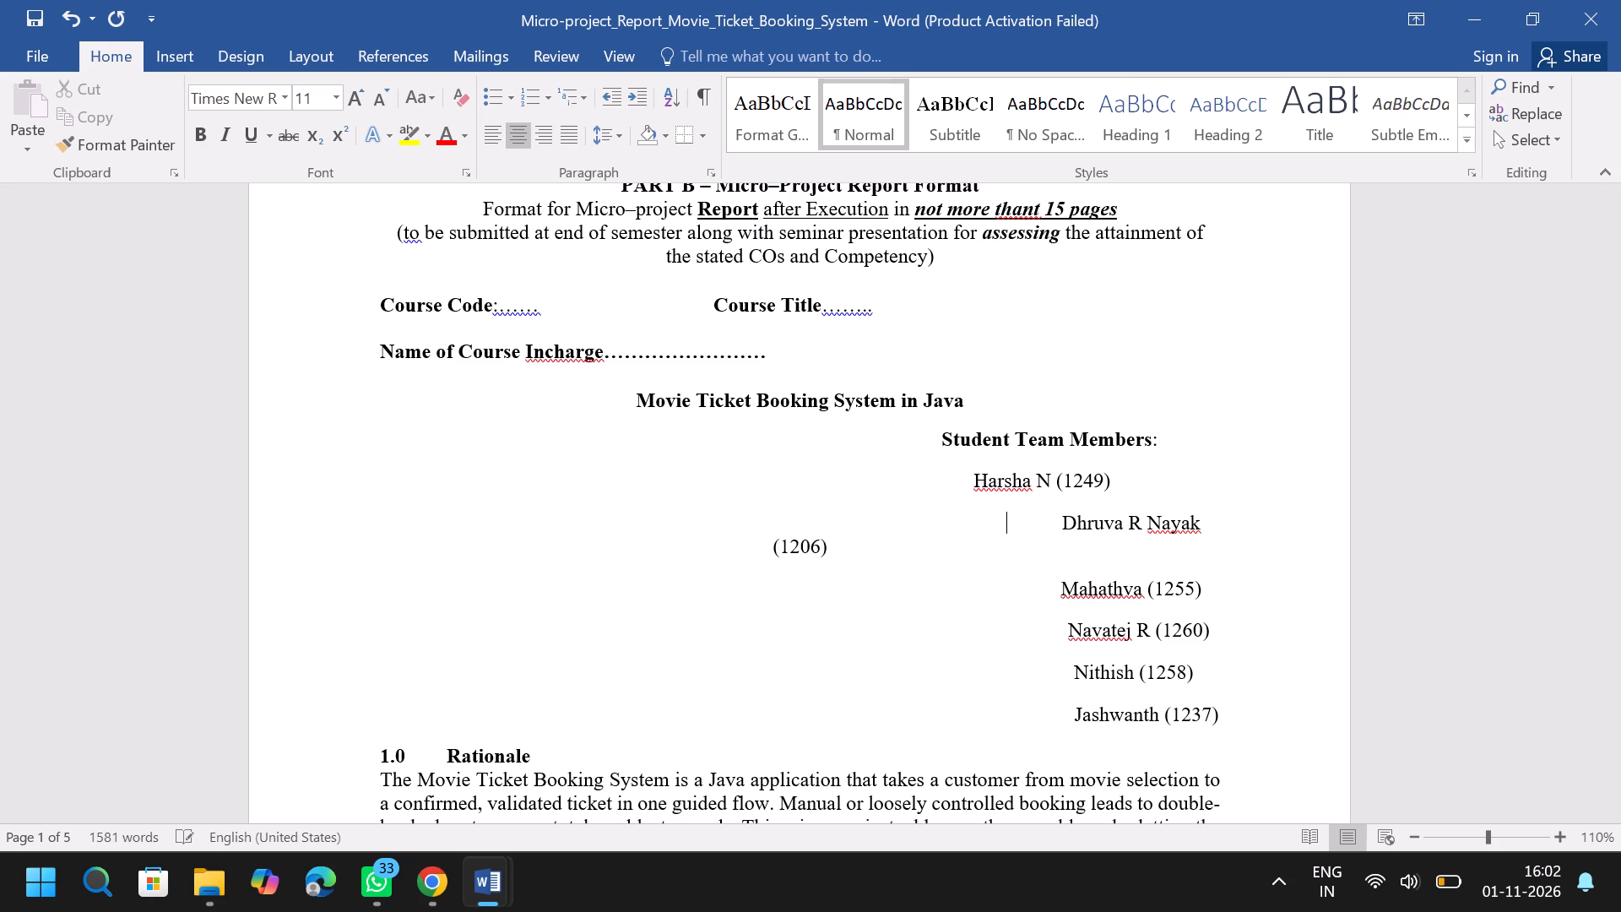
pyautogui.press('BackSpace')
pyautogui.press('BackSpace')
pyautogui.press('BackSpace')
pyautogui.press('BackSpace')
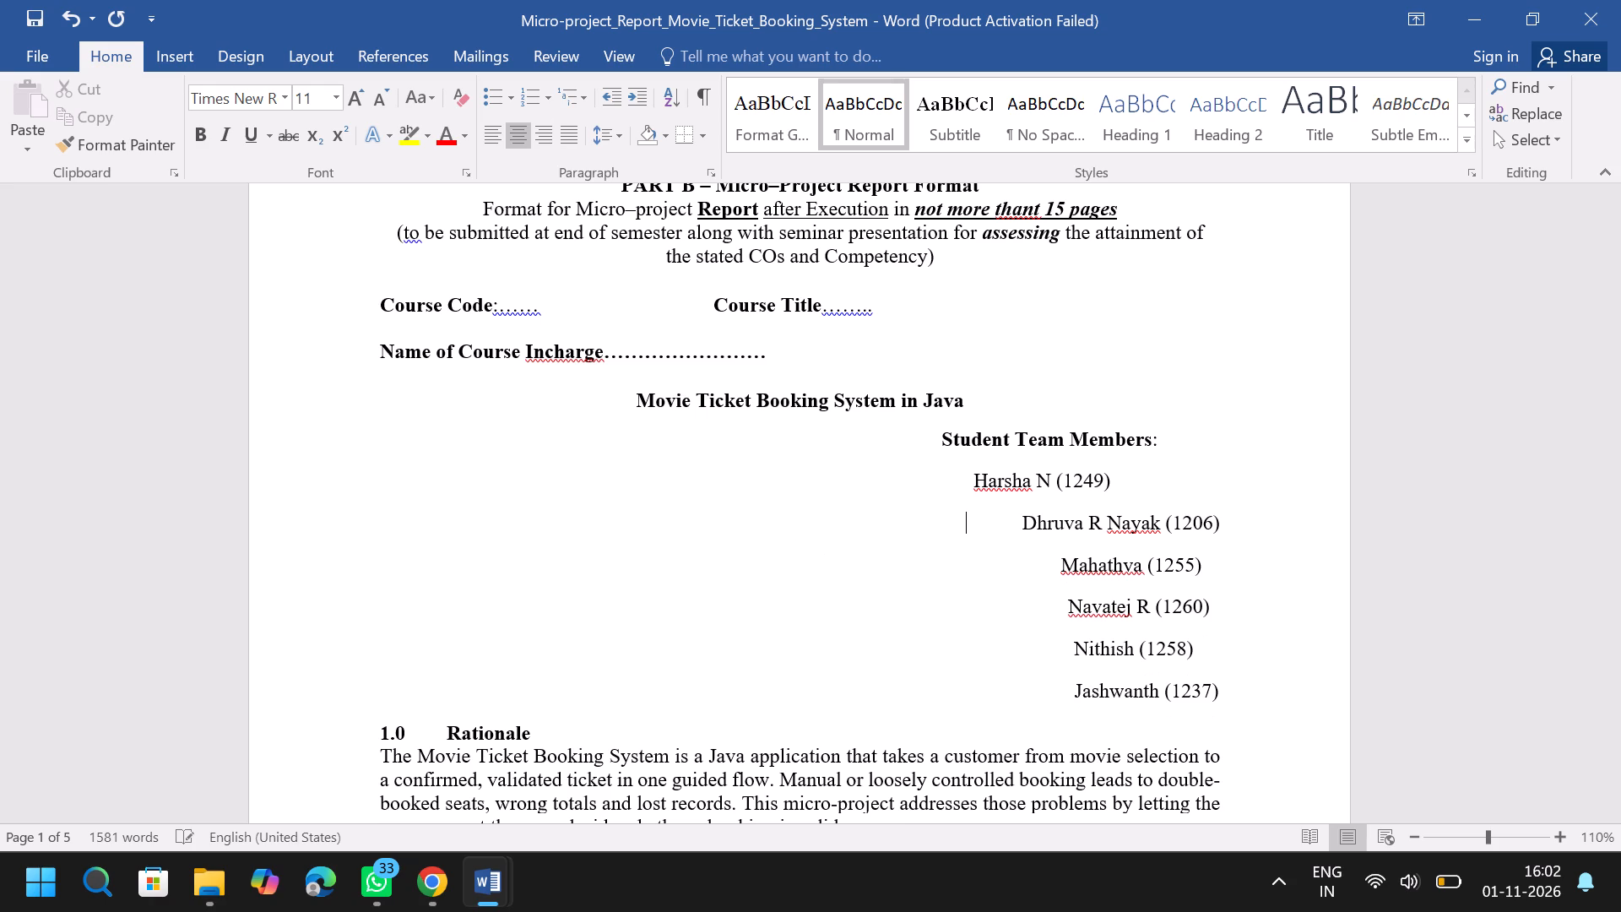
# Remove spaces before the third member's name so it starts roughly level with the second member's name.
pyautogui.click(1018, 584)
pyautogui.press('BackSpace')
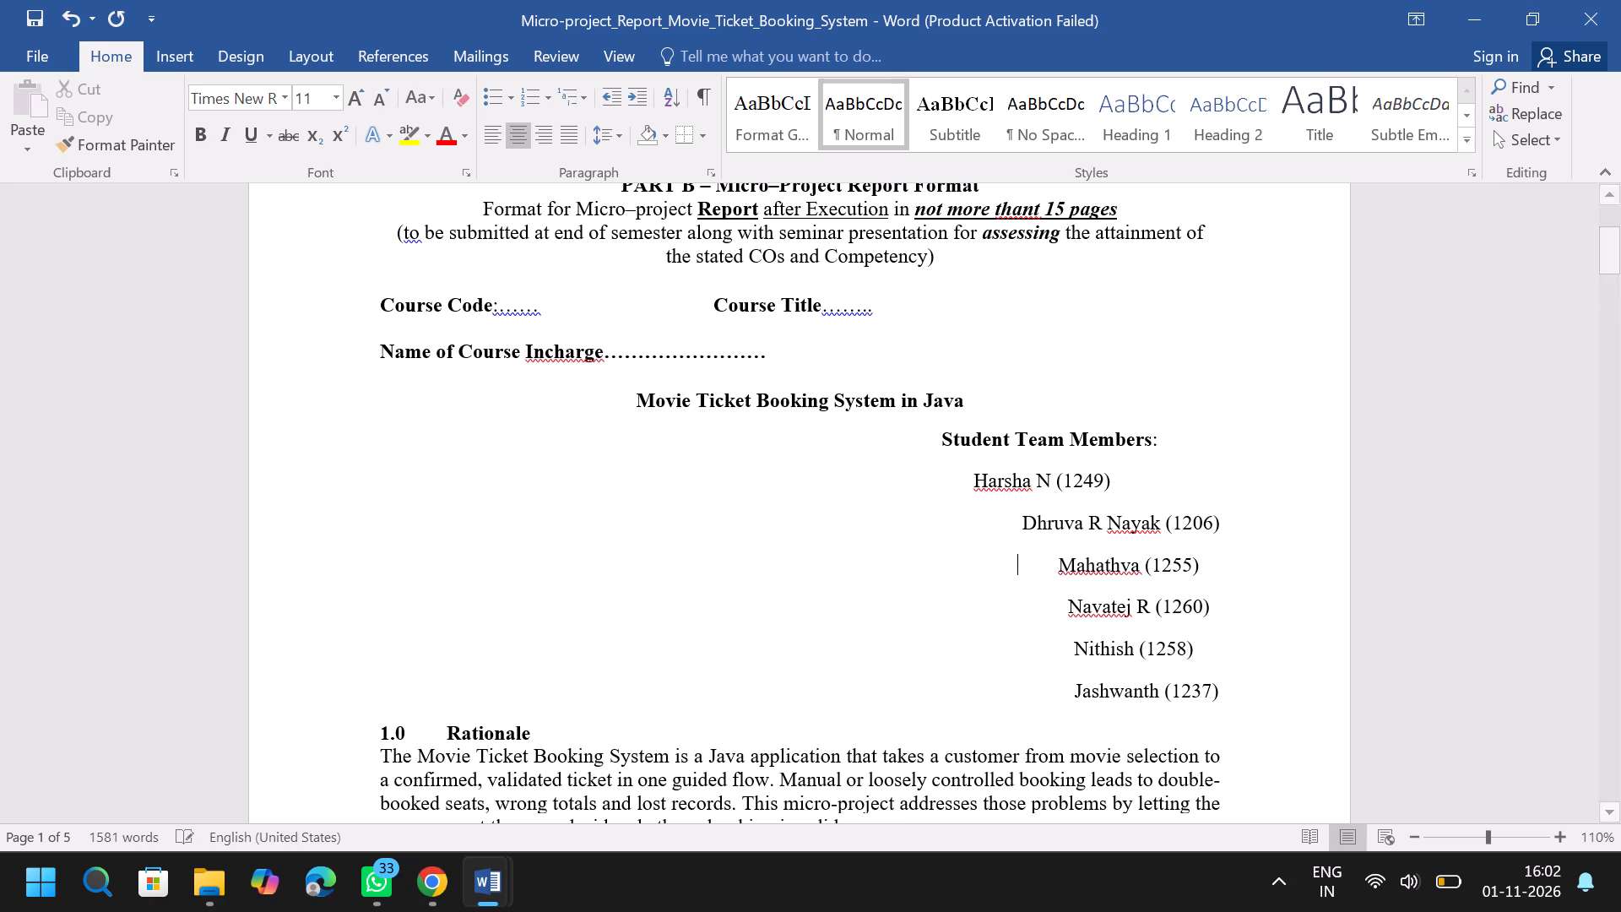
pyautogui.press('BackSpace')
pyautogui.press('BackSpace')
pyautogui.press('BackSpace')
pyautogui.press('BackSpace')
pyautogui.press('BackSpace')
pyautogui.press('BackSpace')
pyautogui.press('BackSpace')
pyautogui.press('BackSpace')
pyautogui.press('BackSpace')
pyautogui.press('BackSpace')
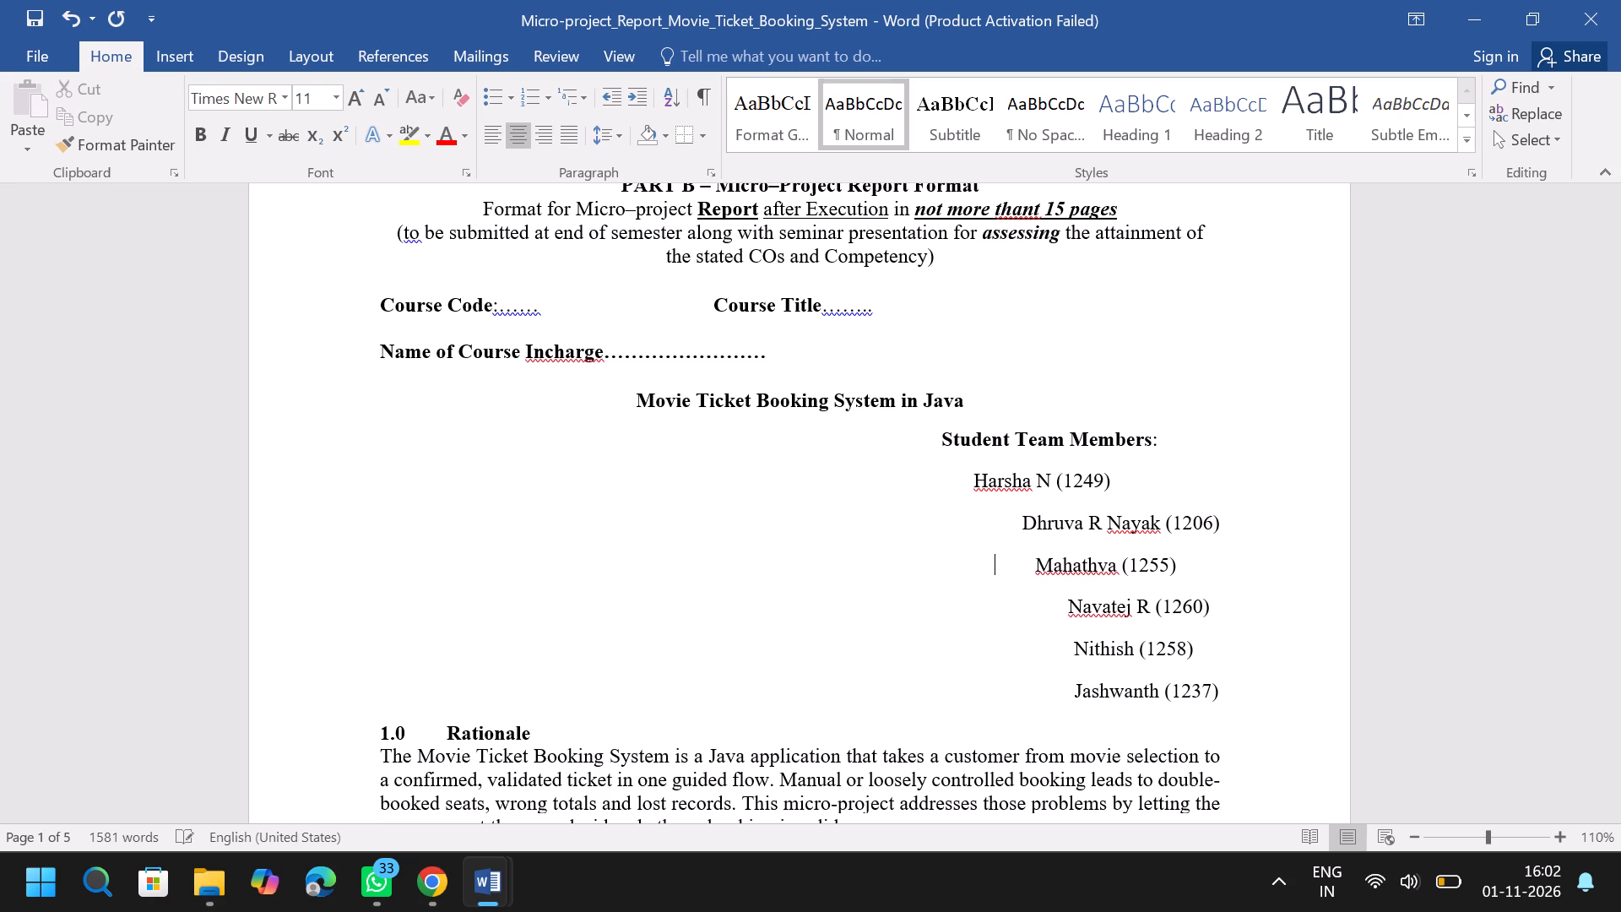
pyautogui.press('BackSpace')
pyautogui.press('BackSpace')
pyautogui.press('BackSpace')
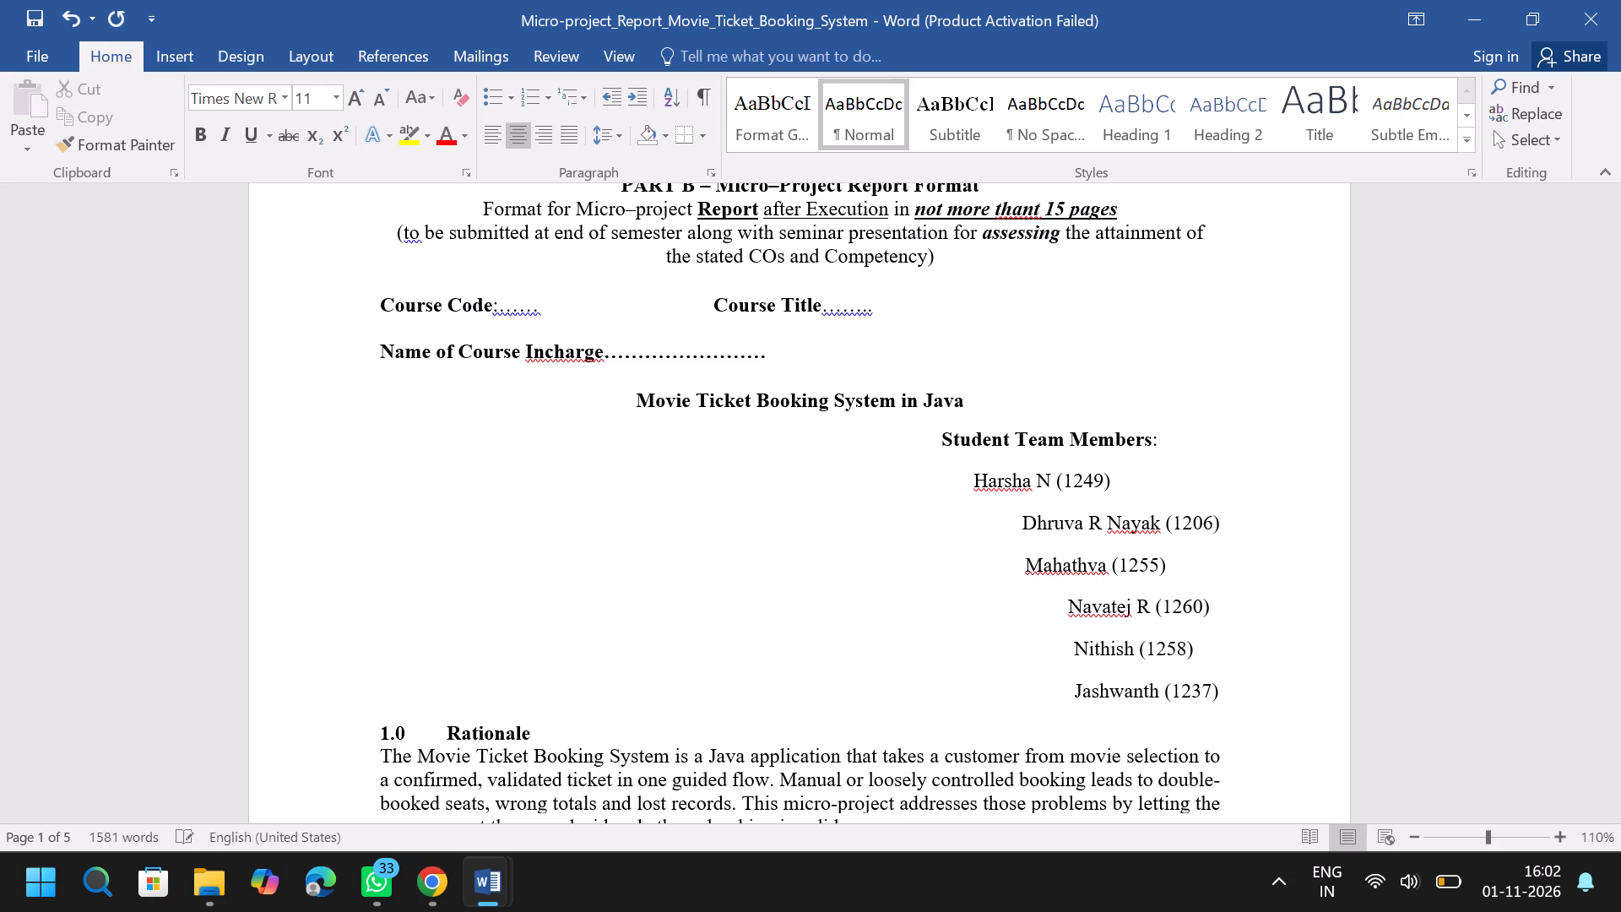
# Remove spaces before the fourth member's name to bring it roughly level with the second and third names.
pyautogui.click(1035, 608)
pyautogui.press('BackSpace')
pyautogui.press('BackSpace')
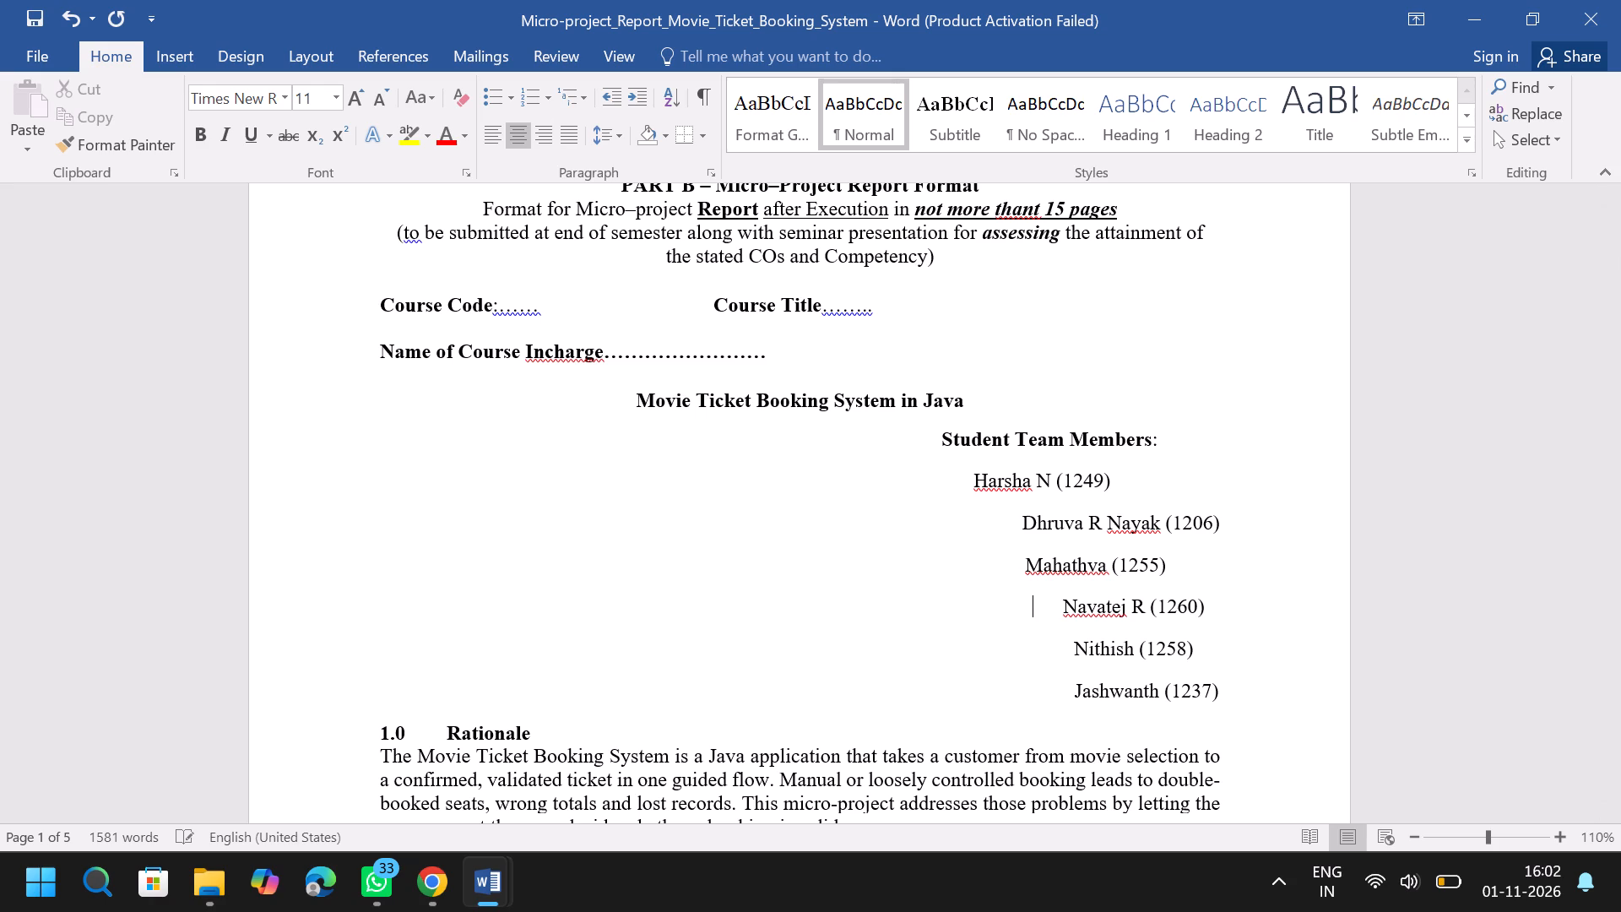
pyautogui.press('BackSpace')
pyautogui.press('BackSpace')
pyautogui.press('BackSpace')
pyautogui.press('BackSpace')
pyautogui.press('BackSpace')
pyautogui.press('BackSpace')
pyautogui.press('BackSpace')
pyautogui.press('BackSpace')
pyautogui.press('BackSpace')
pyautogui.press('BackSpace')
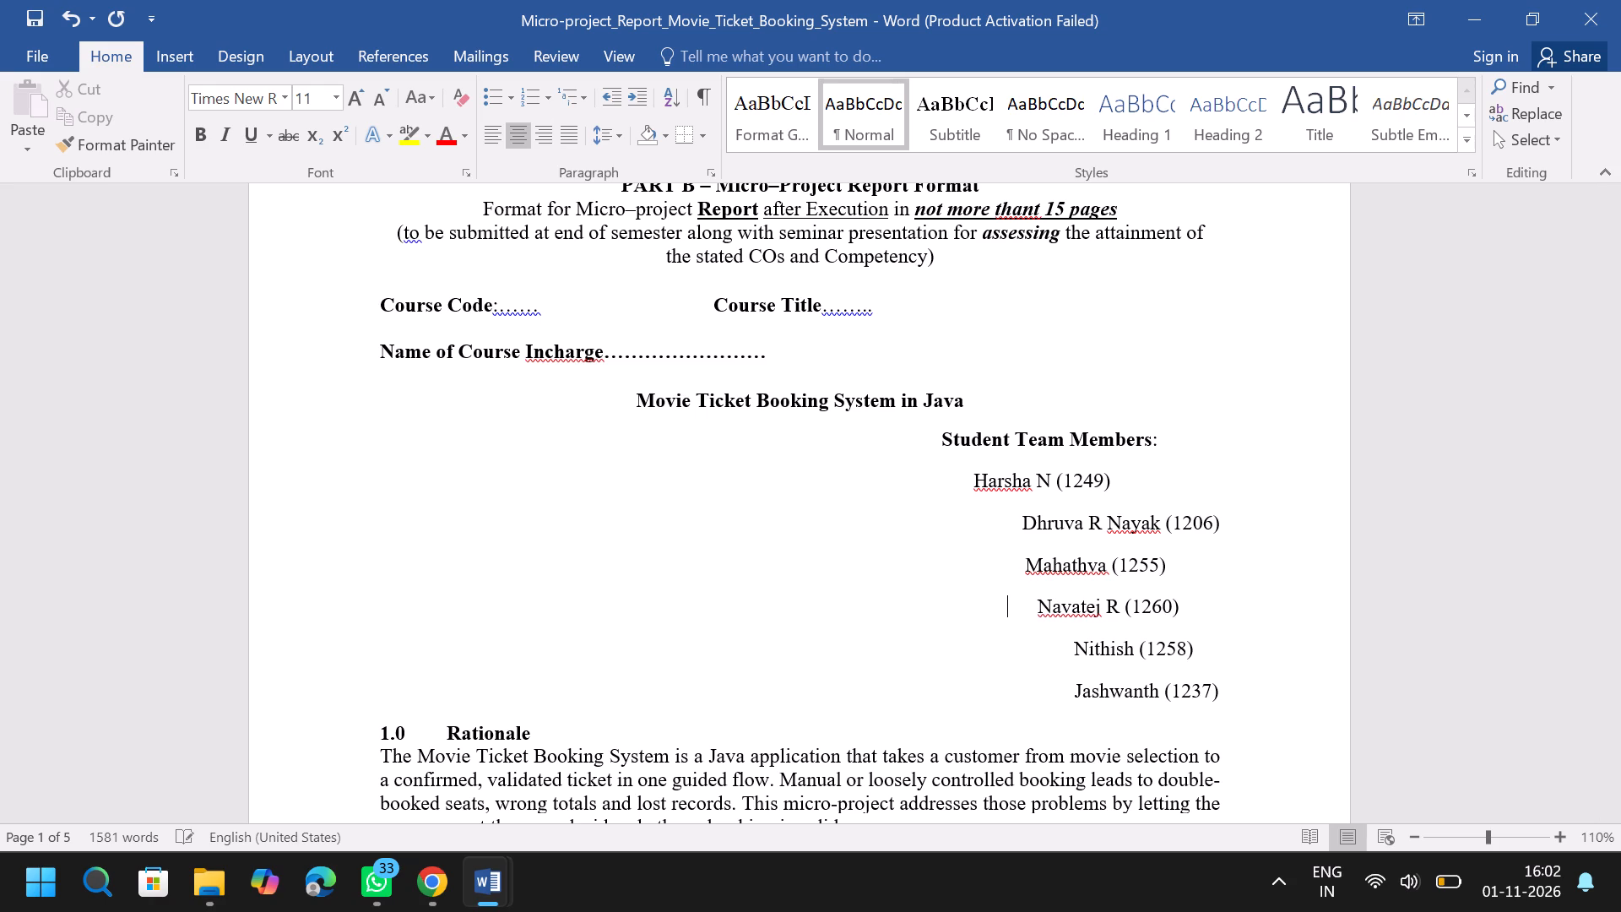
pyautogui.press('BackSpace')
pyautogui.press('BackSpace')
pyautogui.press('BackSpace')
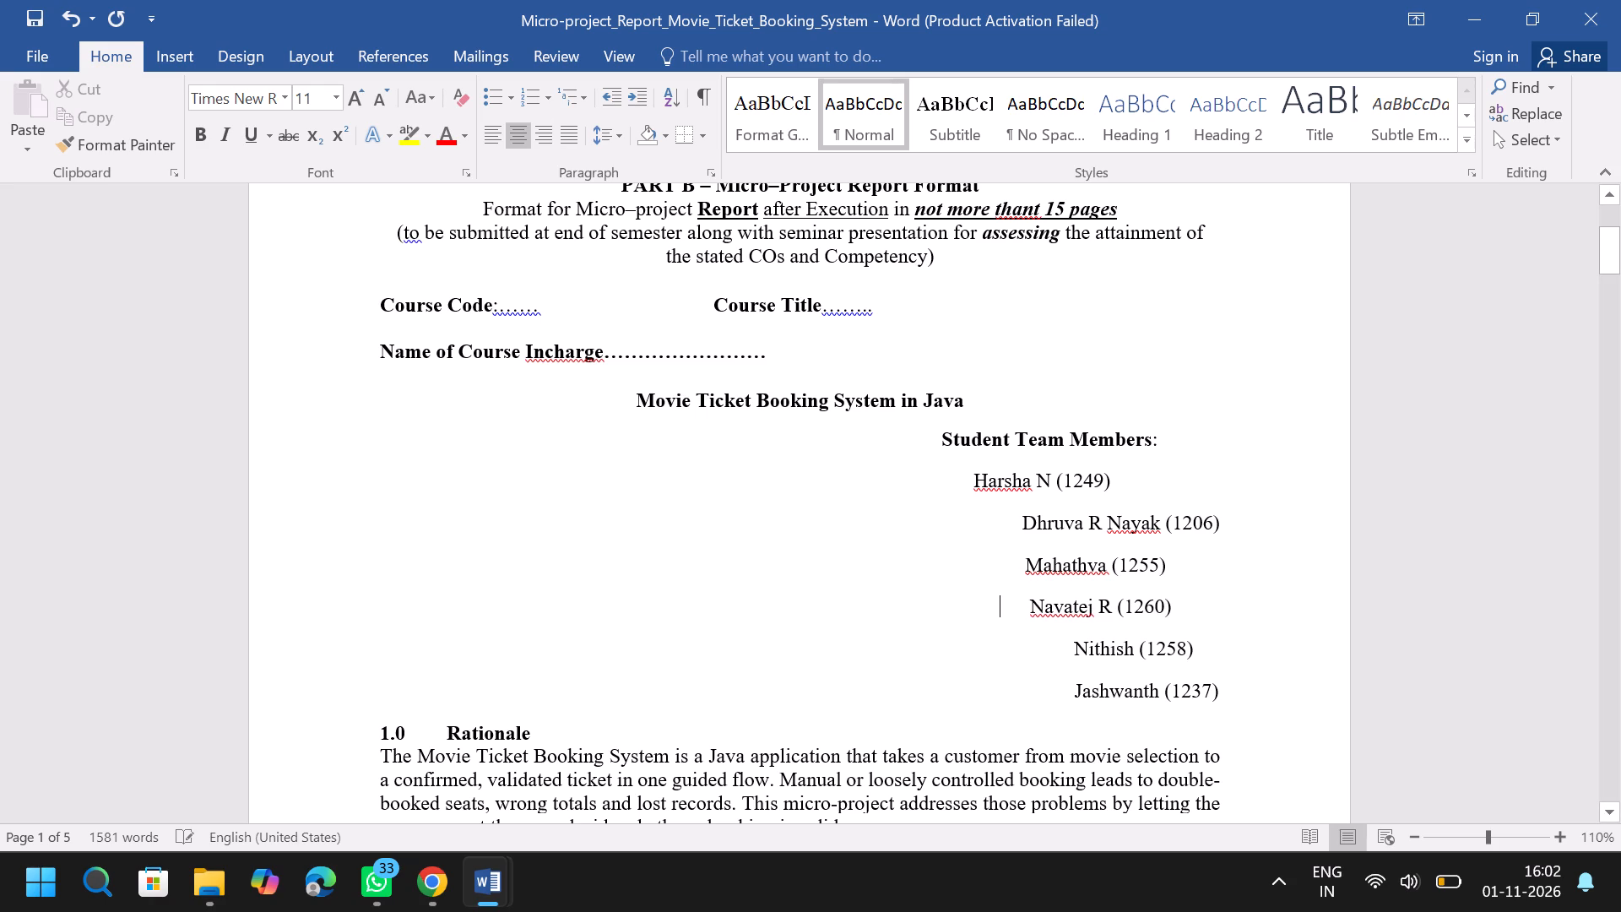
# Remove spaces before the fifth member's name so it starts roughly level with the fourth member's name.
pyautogui.click(1056, 649)
pyautogui.press('BackSpace')
pyautogui.press('BackSpace')
pyautogui.press('BackSpace')
pyautogui.press('BackSpace')
pyautogui.press('BackSpace')
pyautogui.press('BackSpace')
pyautogui.press('BackSpace')
pyautogui.press('BackSpace')
pyautogui.press('BackSpace')
pyautogui.press('BackSpace')
pyautogui.press('BackSpace')
pyautogui.press('BackSpace')
pyautogui.press('BackSpace')
pyautogui.press('BackSpace')
pyautogui.press('BackSpace')
pyautogui.press('BackSpace')
pyautogui.press('BackSpace')
pyautogui.press('BackSpace')
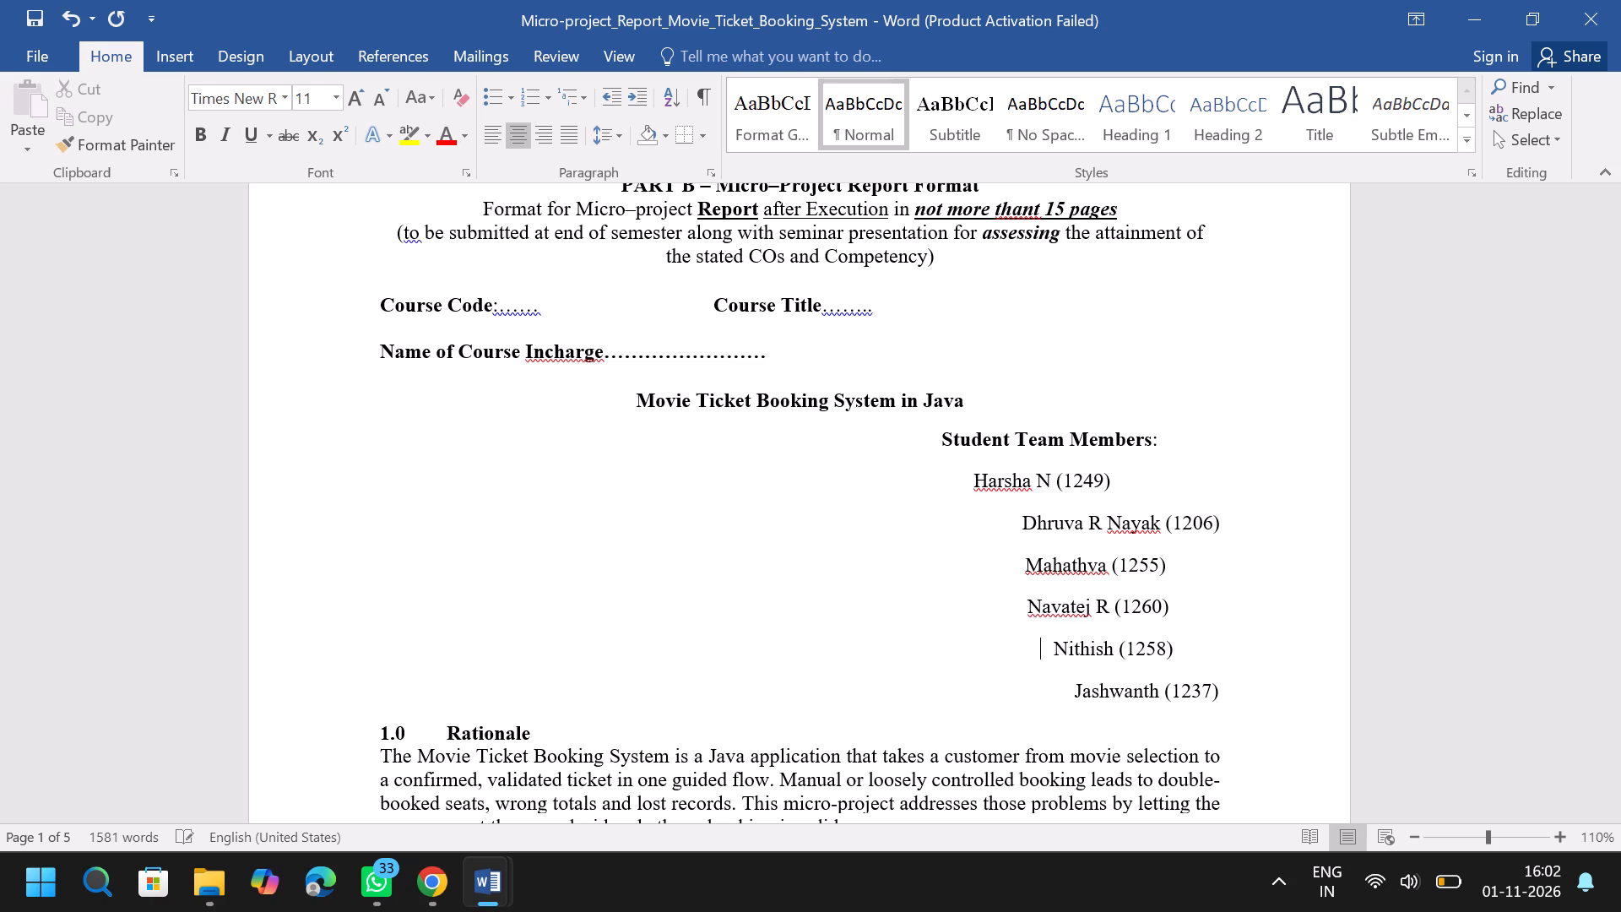
# Remove spaces before the sixth member's name so it starts roughly level with the fifth member's name.
pyautogui.click(1061, 703)
pyautogui.press('BackSpace')
pyautogui.press('BackSpace')
pyautogui.press('BackSpace')
pyautogui.press('BackSpace')
pyautogui.press('BackSpace')
pyautogui.press('BackSpace')
pyautogui.press('BackSpace')
pyautogui.press('BackSpace')
pyautogui.press('BackSpace')
pyautogui.press('BackSpace')
pyautogui.press('BackSpace')
pyautogui.press('BackSpace')
pyautogui.press('BackSpace')
pyautogui.press('BackSpace')
pyautogui.press('BackSpace')
pyautogui.press('BackSpace')
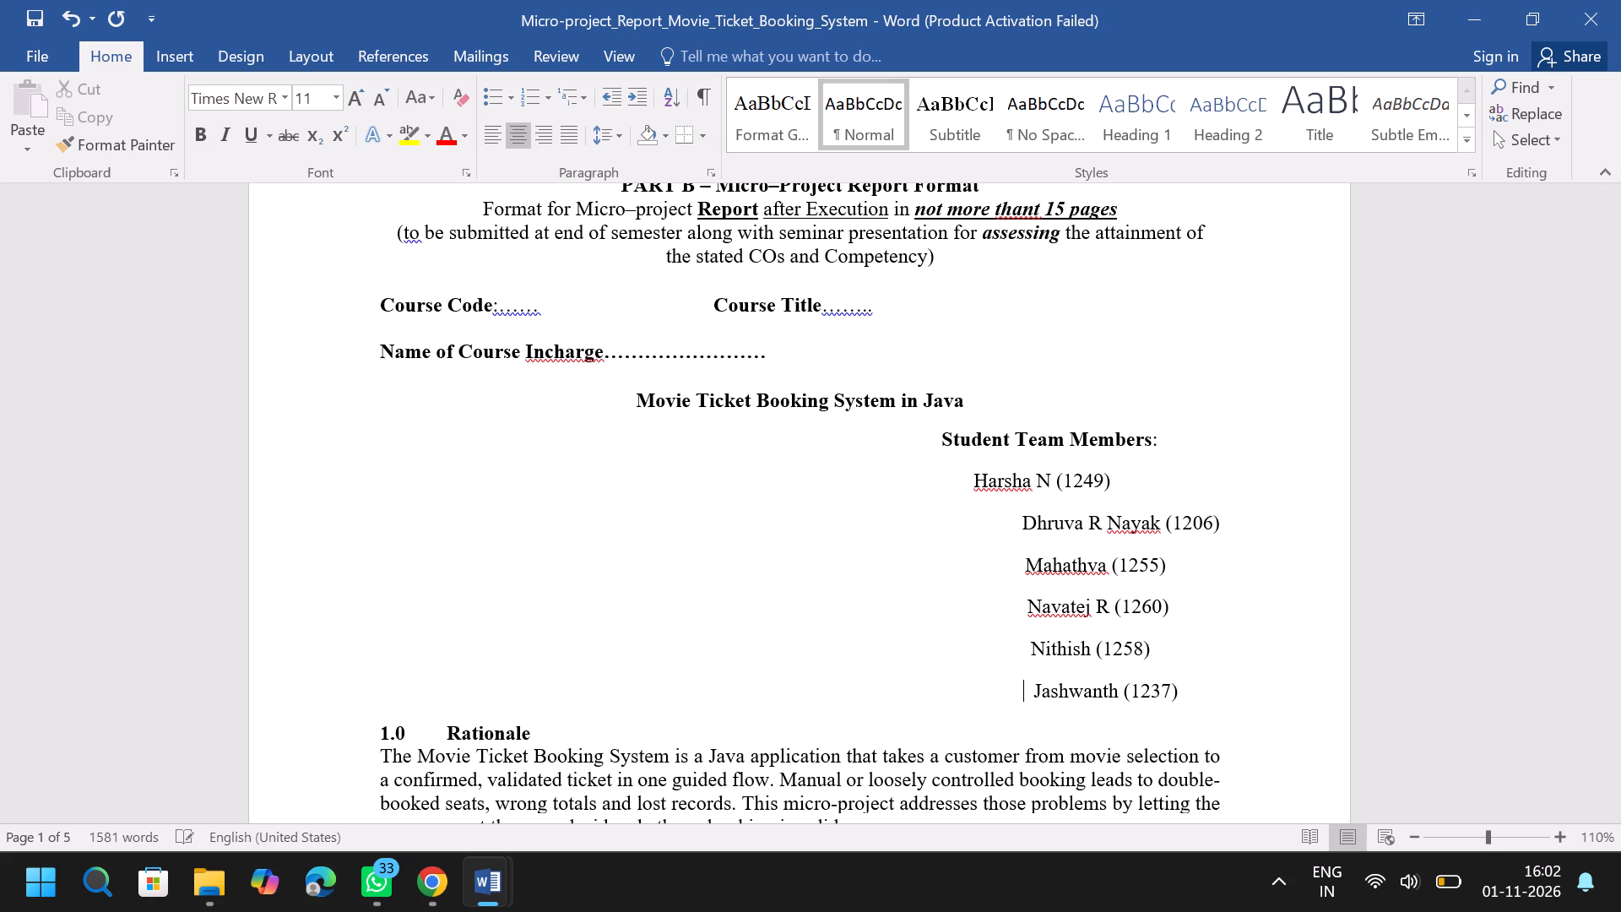
# Add spaces before the first member's name until it starts roughly level with the names below it.
pyautogui.click(966, 495)
pyautogui.press('BackSpace')
pyautogui.press('space')
pyautogui.press('space')
pyautogui.press('space')
pyautogui.press('space')
pyautogui.press('space')
pyautogui.press('space')
pyautogui.press('space')
pyautogui.press('space')
pyautogui.press('space')
pyautogui.press('space')
pyautogui.press('space')
pyautogui.press('space')
pyautogui.press('space')
pyautogui.press('space')
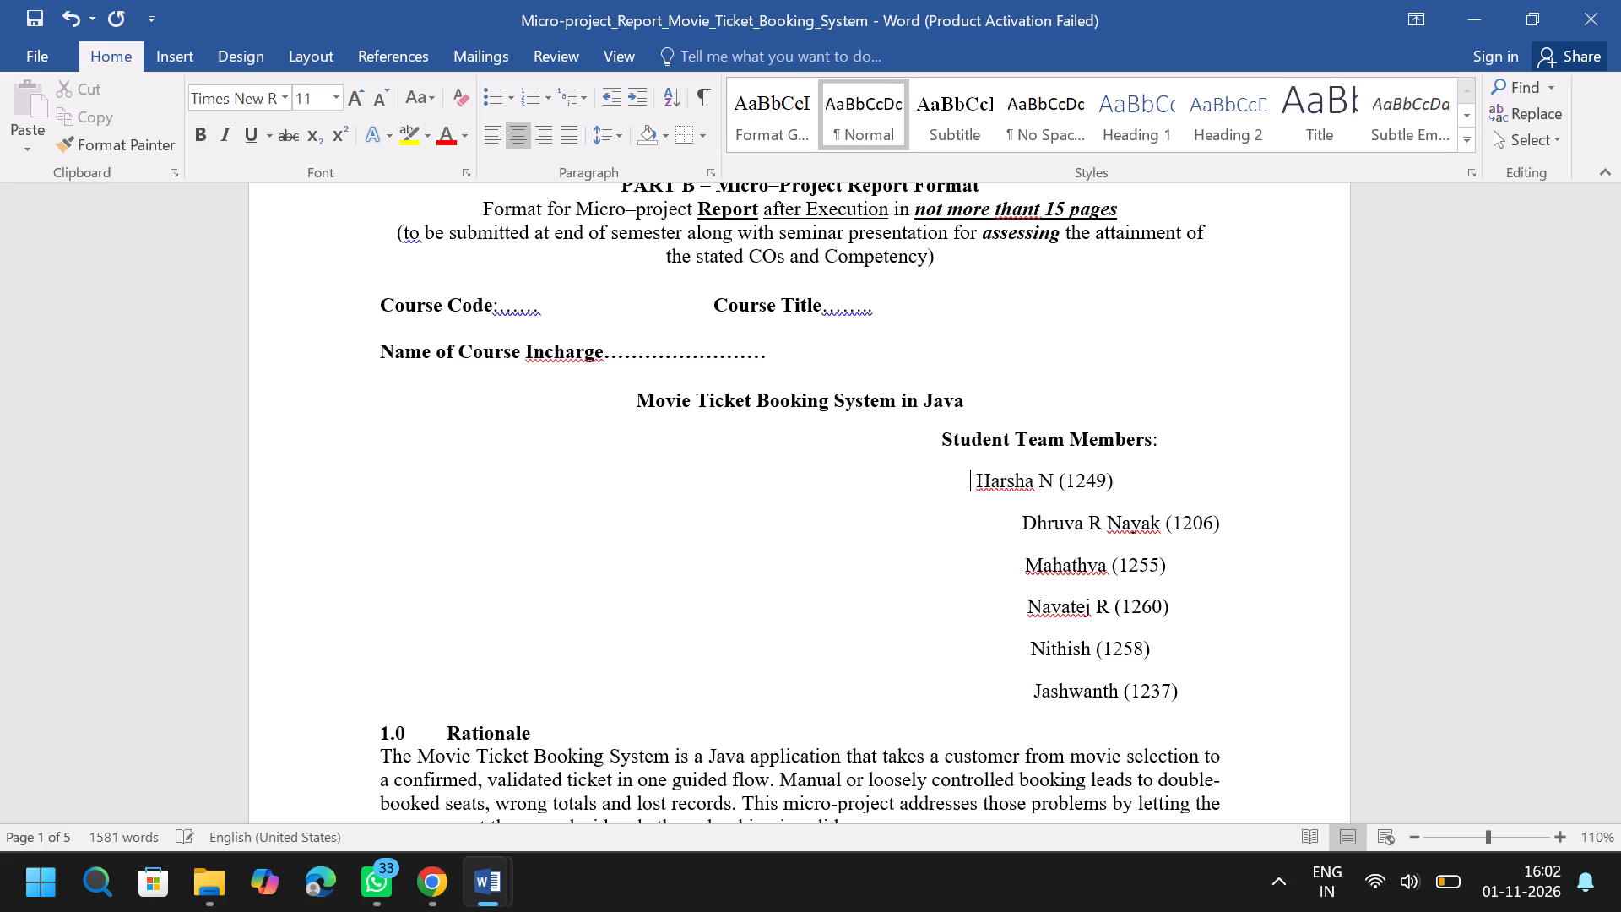
pyautogui.press('space')
pyautogui.press('space')
pyautogui.press('space')
pyautogui.press('space')
pyautogui.press('space')
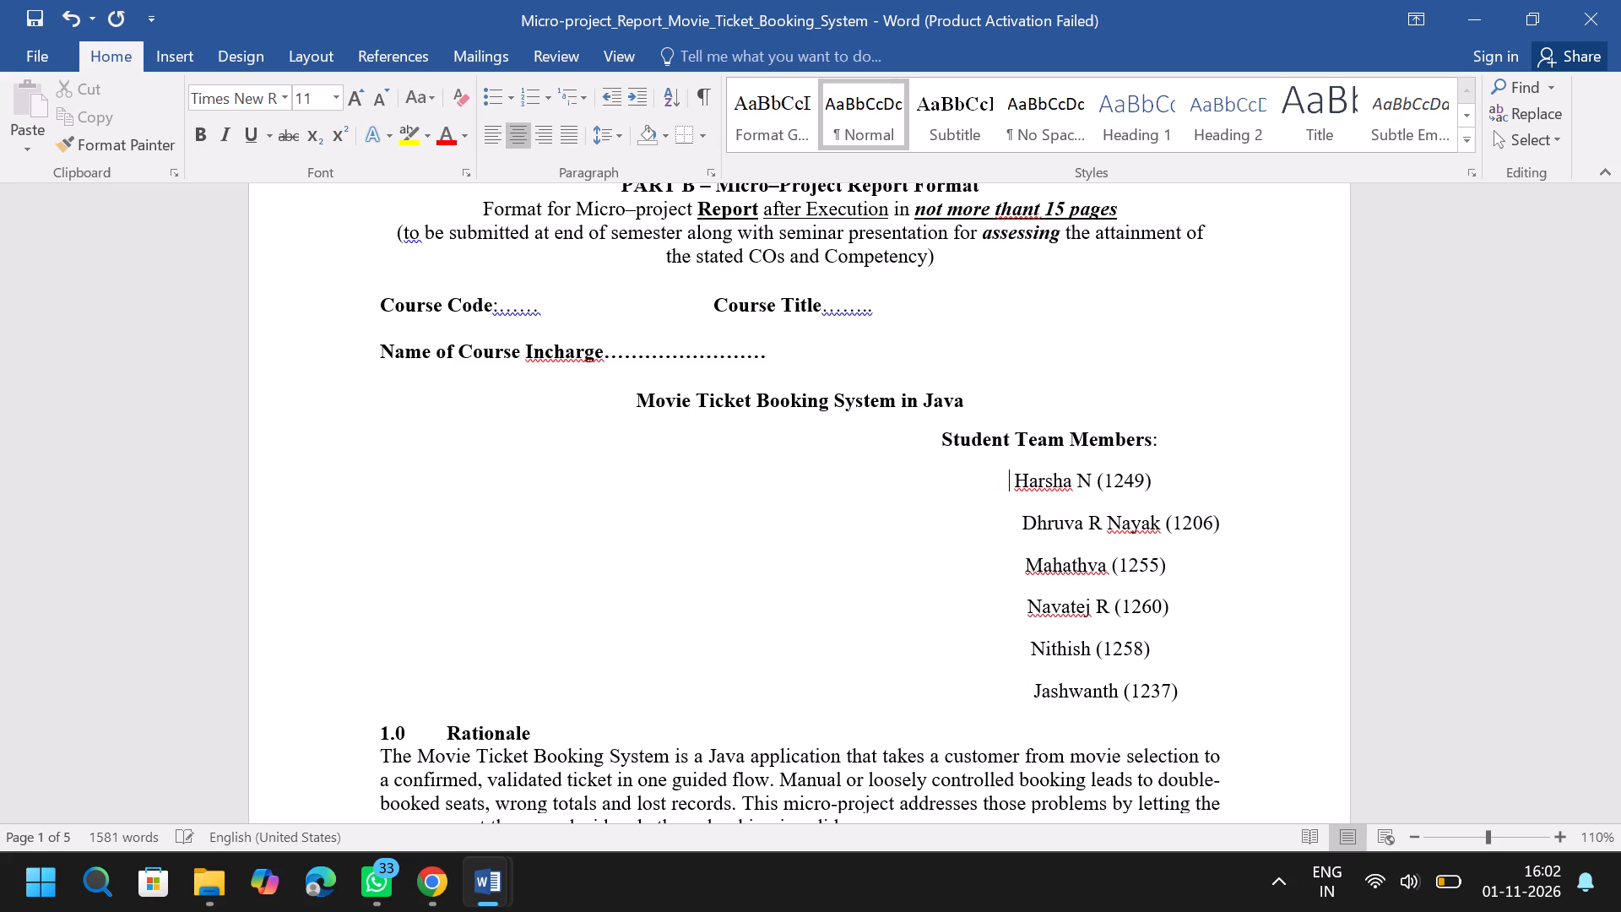
pyautogui.press('space')
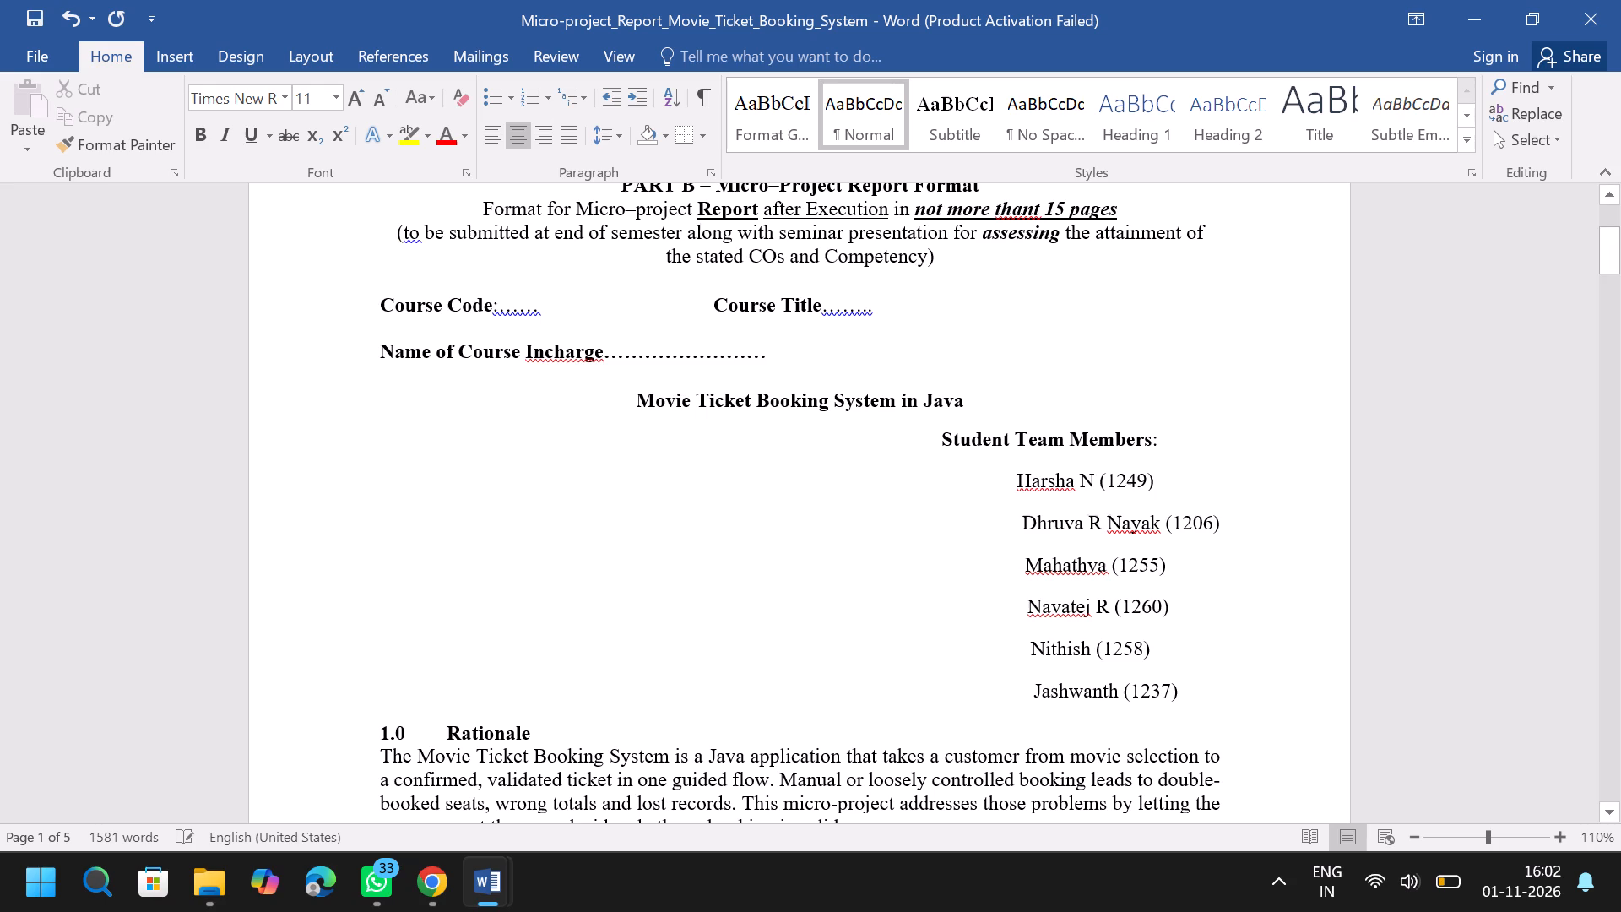
pyautogui.press('space')
pyautogui.press('space')
pyautogui.press('space')
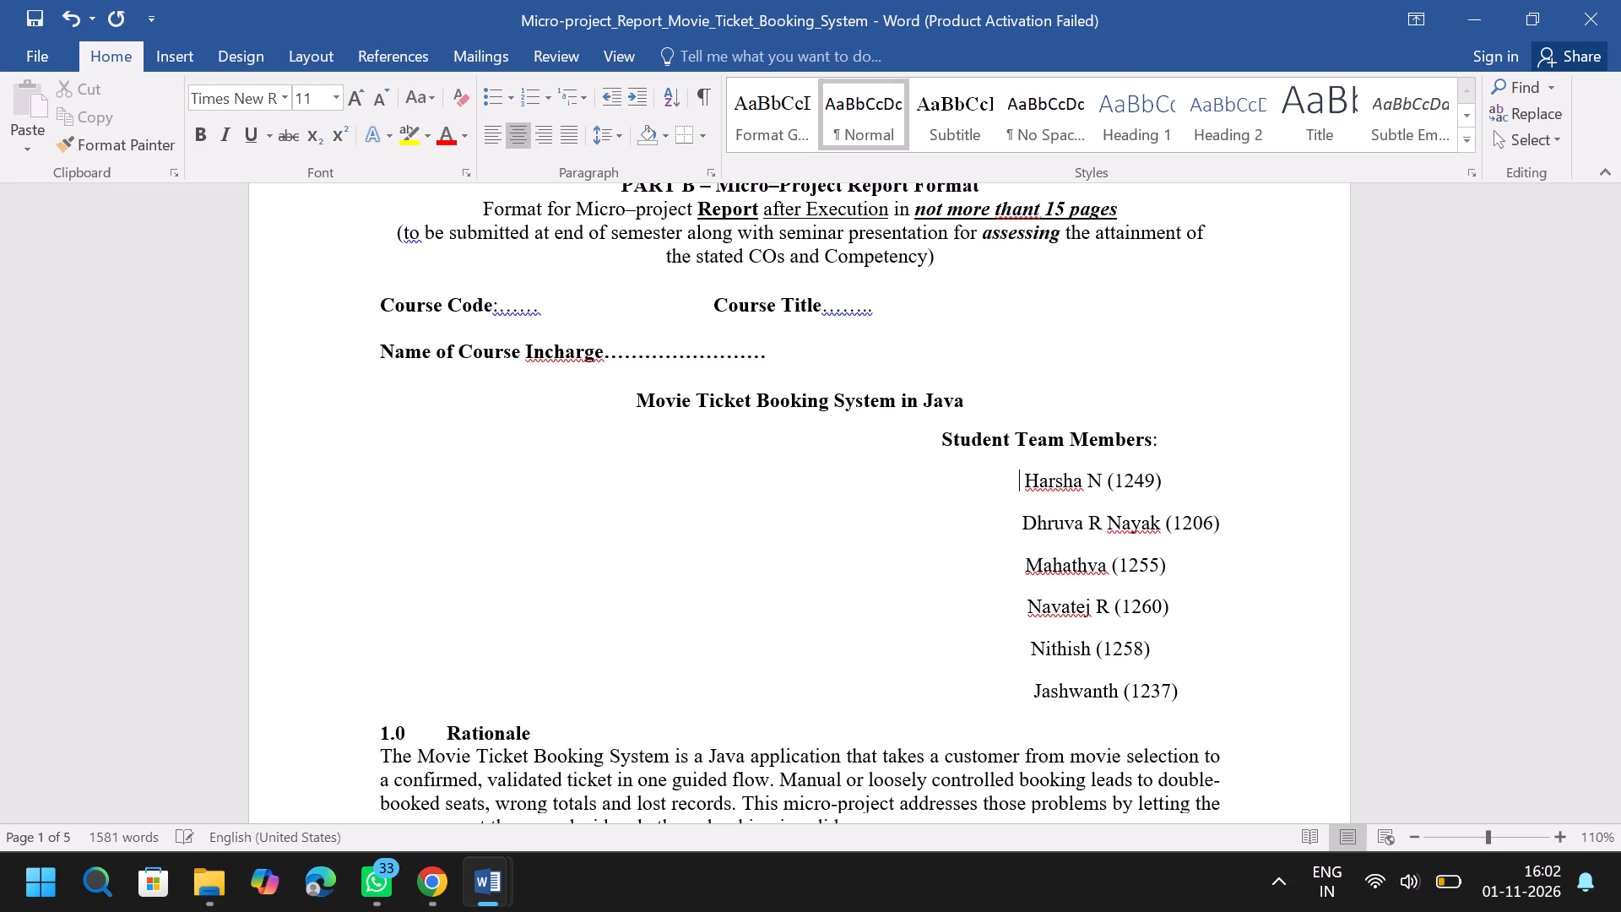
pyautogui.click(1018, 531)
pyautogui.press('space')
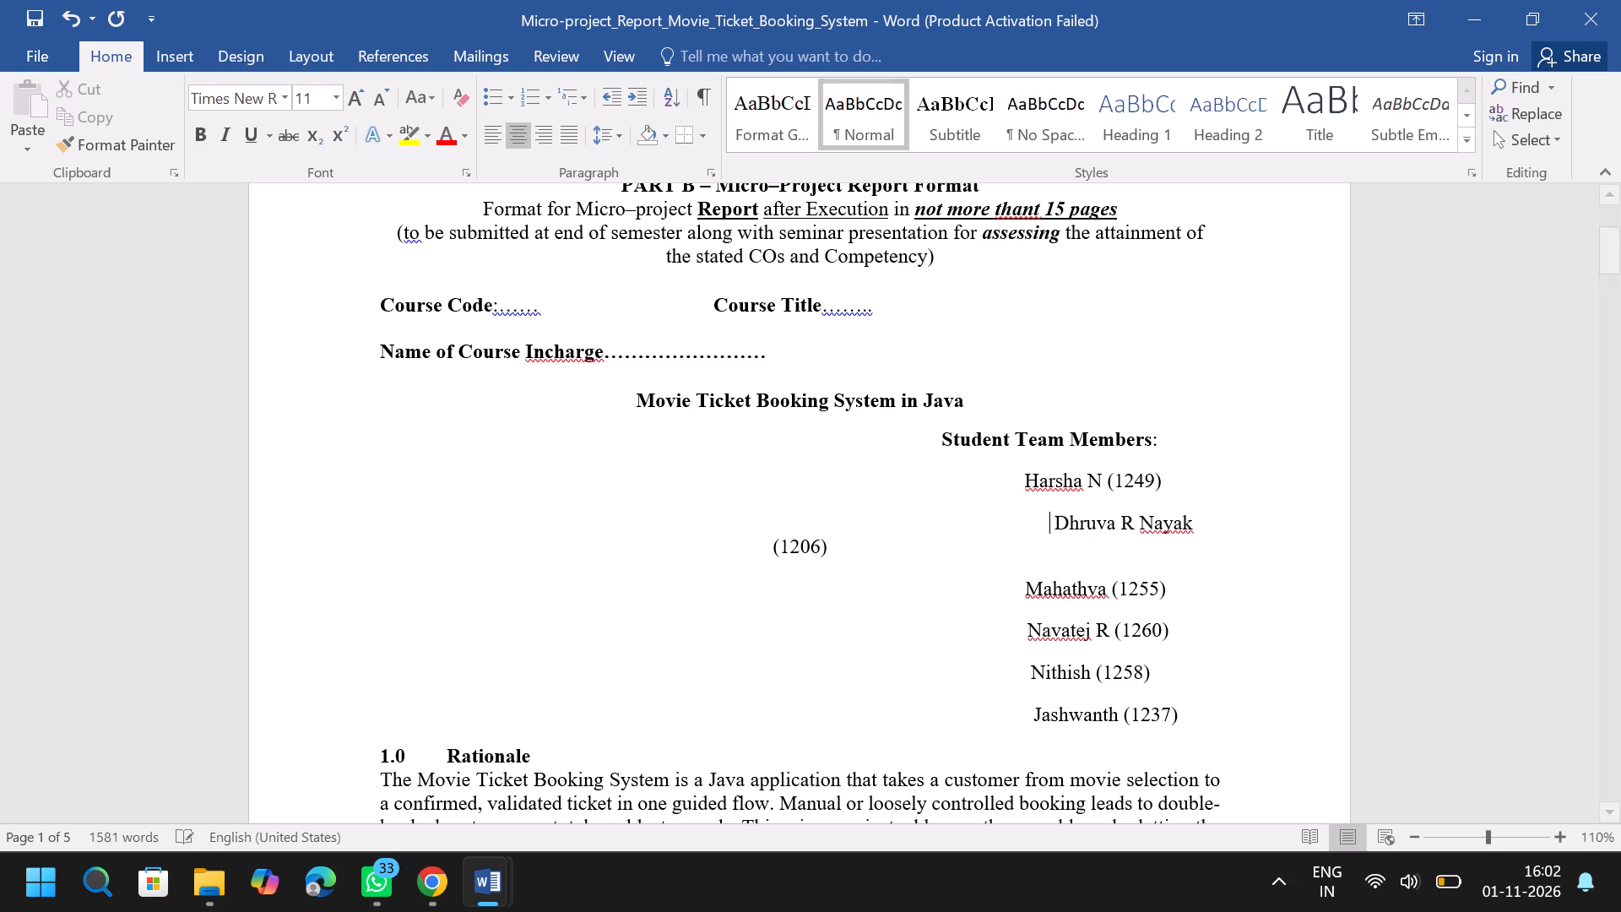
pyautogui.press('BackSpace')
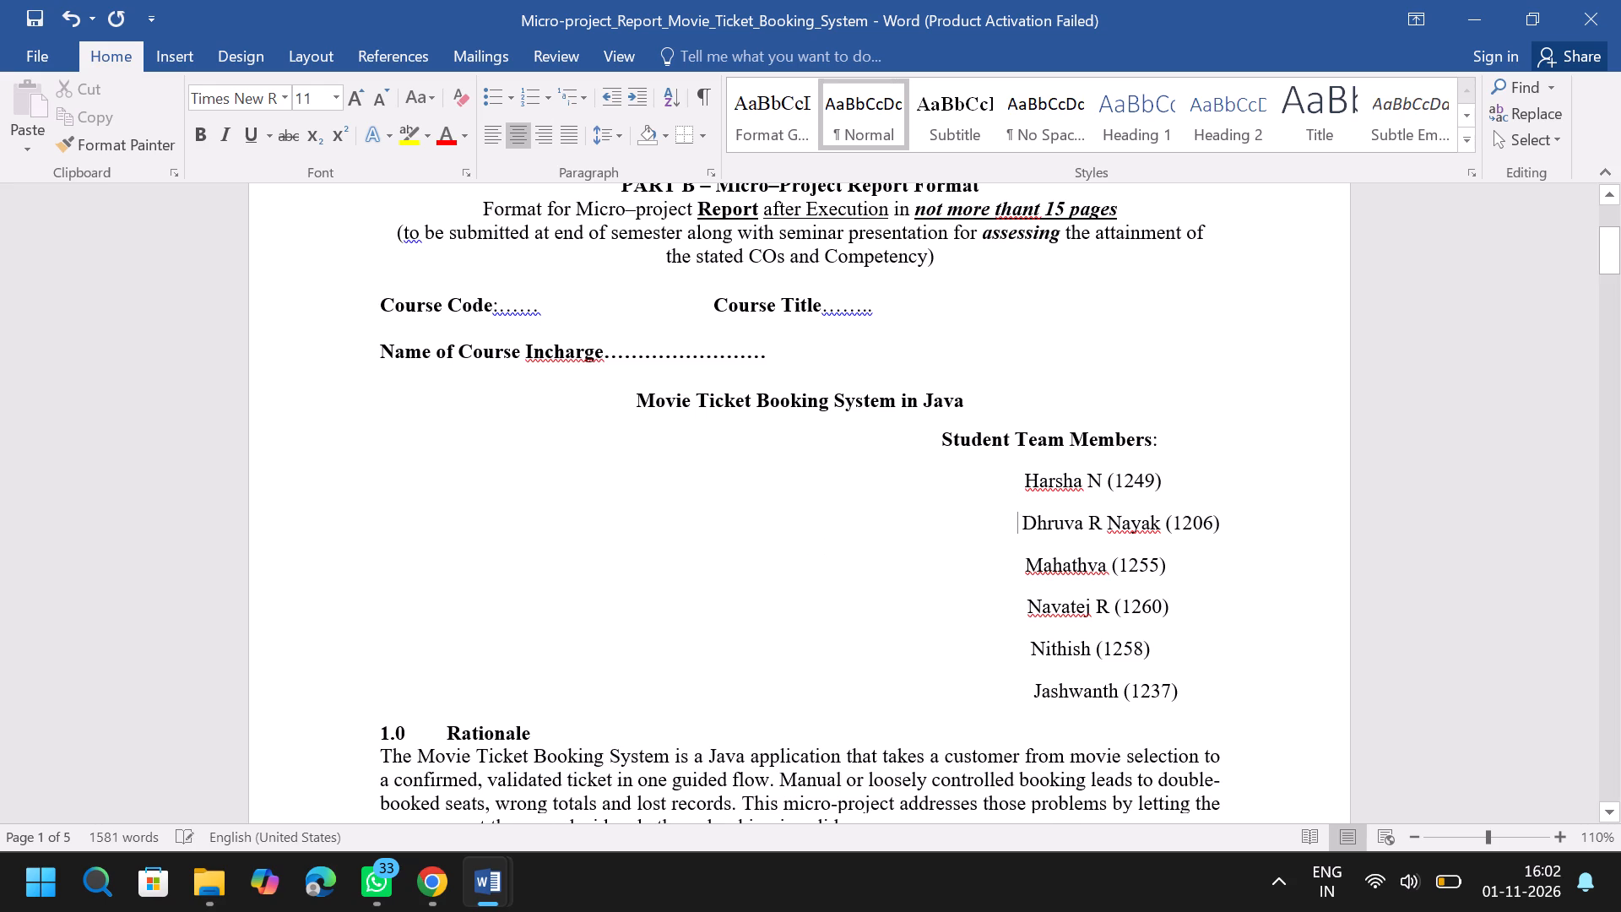
# Fine-tune the name column by removing one space before each member's name except the second.
pyautogui.click(1024, 484)
pyautogui.press('BackSpace')
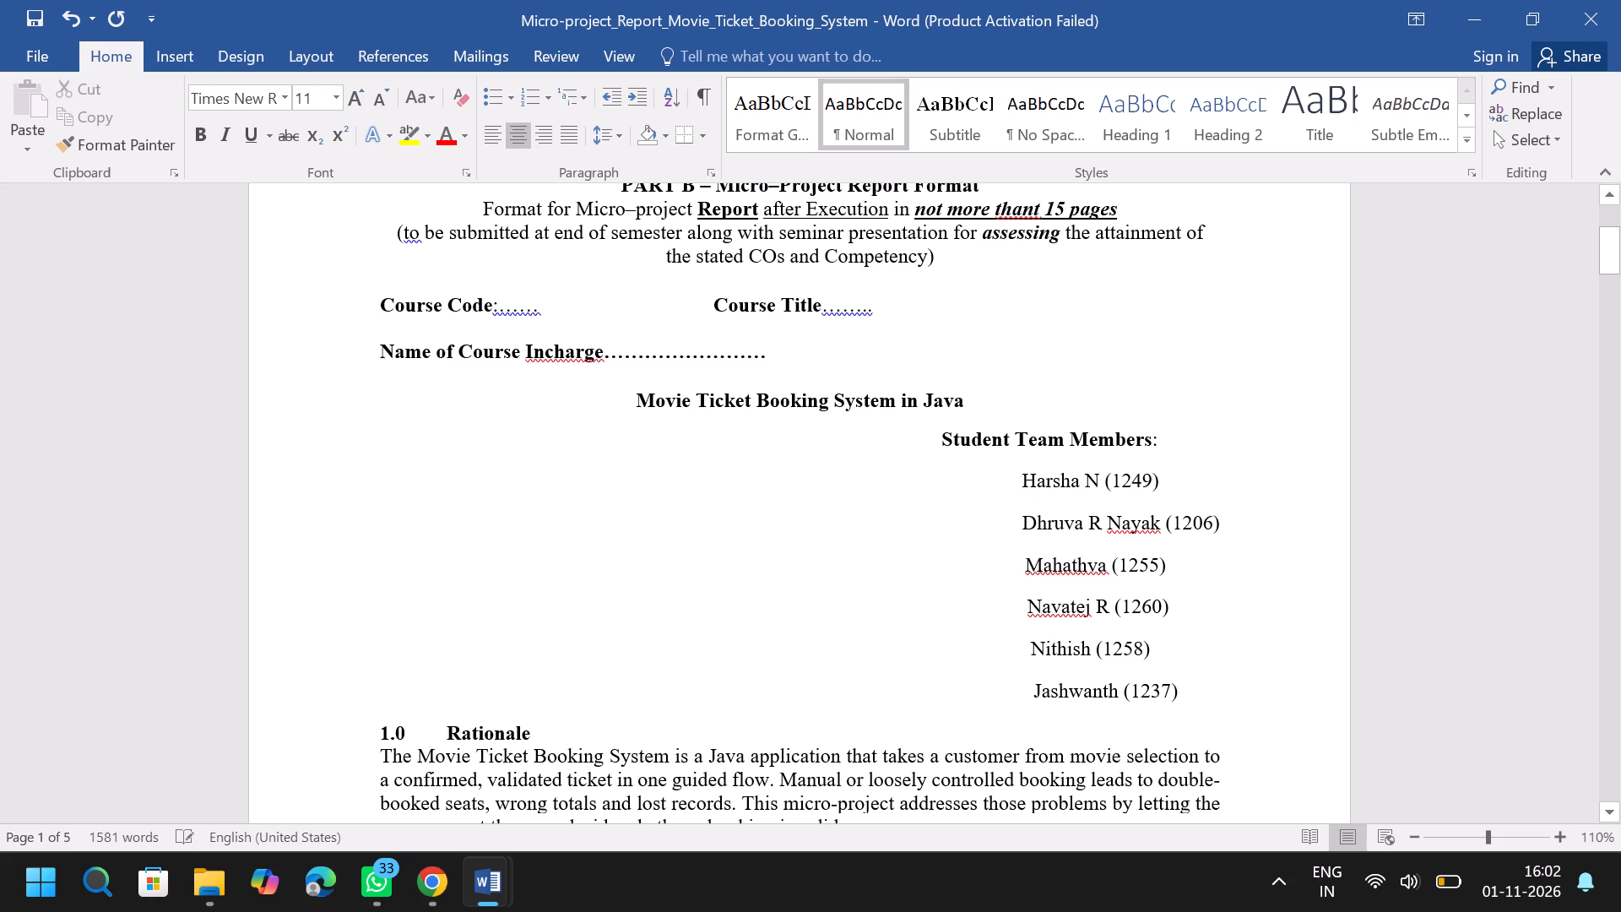
pyautogui.click(1017, 573)
pyautogui.press('BackSpace')
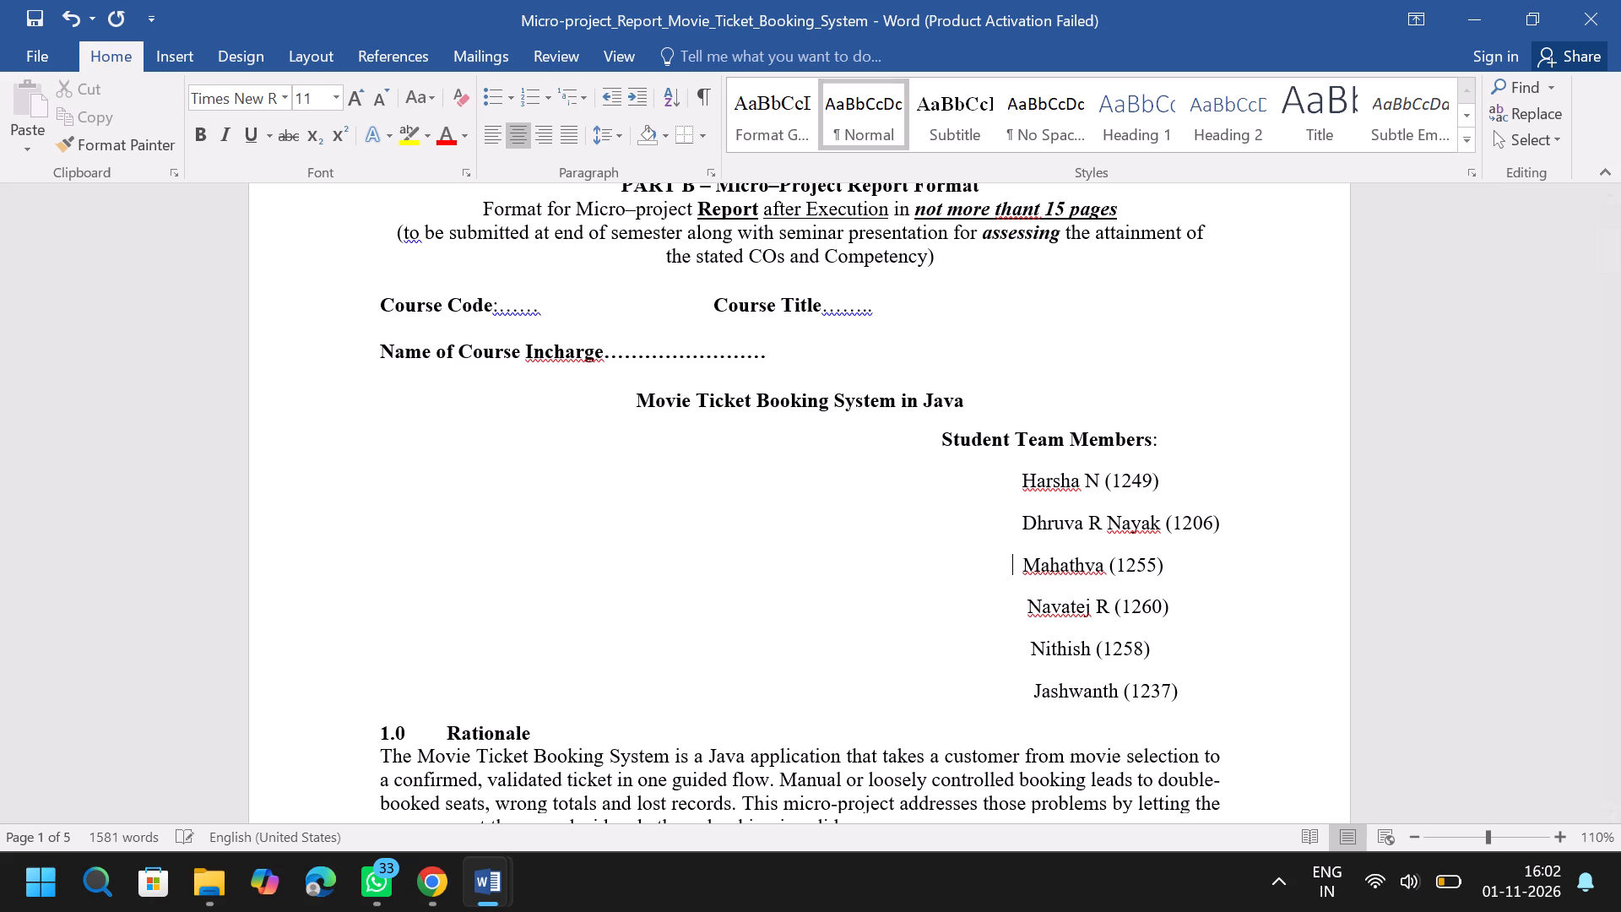
pyautogui.click(1027, 615)
pyautogui.press('BackSpace')
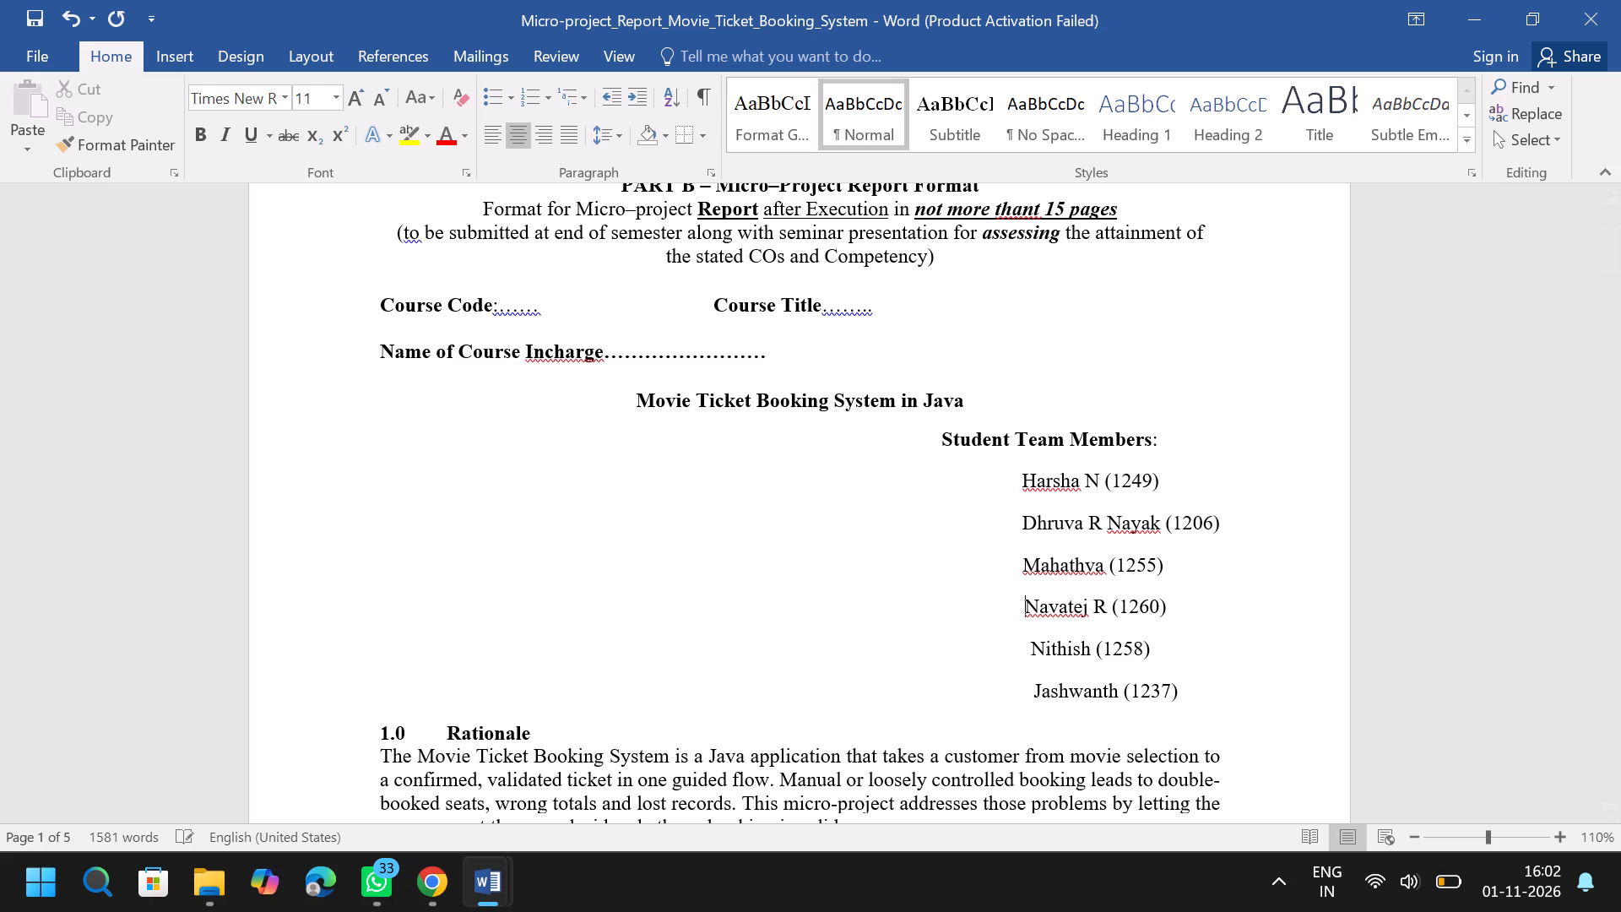
pyautogui.click(1025, 660)
pyautogui.press('BackSpace')
pyautogui.click(1033, 703)
pyautogui.press('BackSpace')
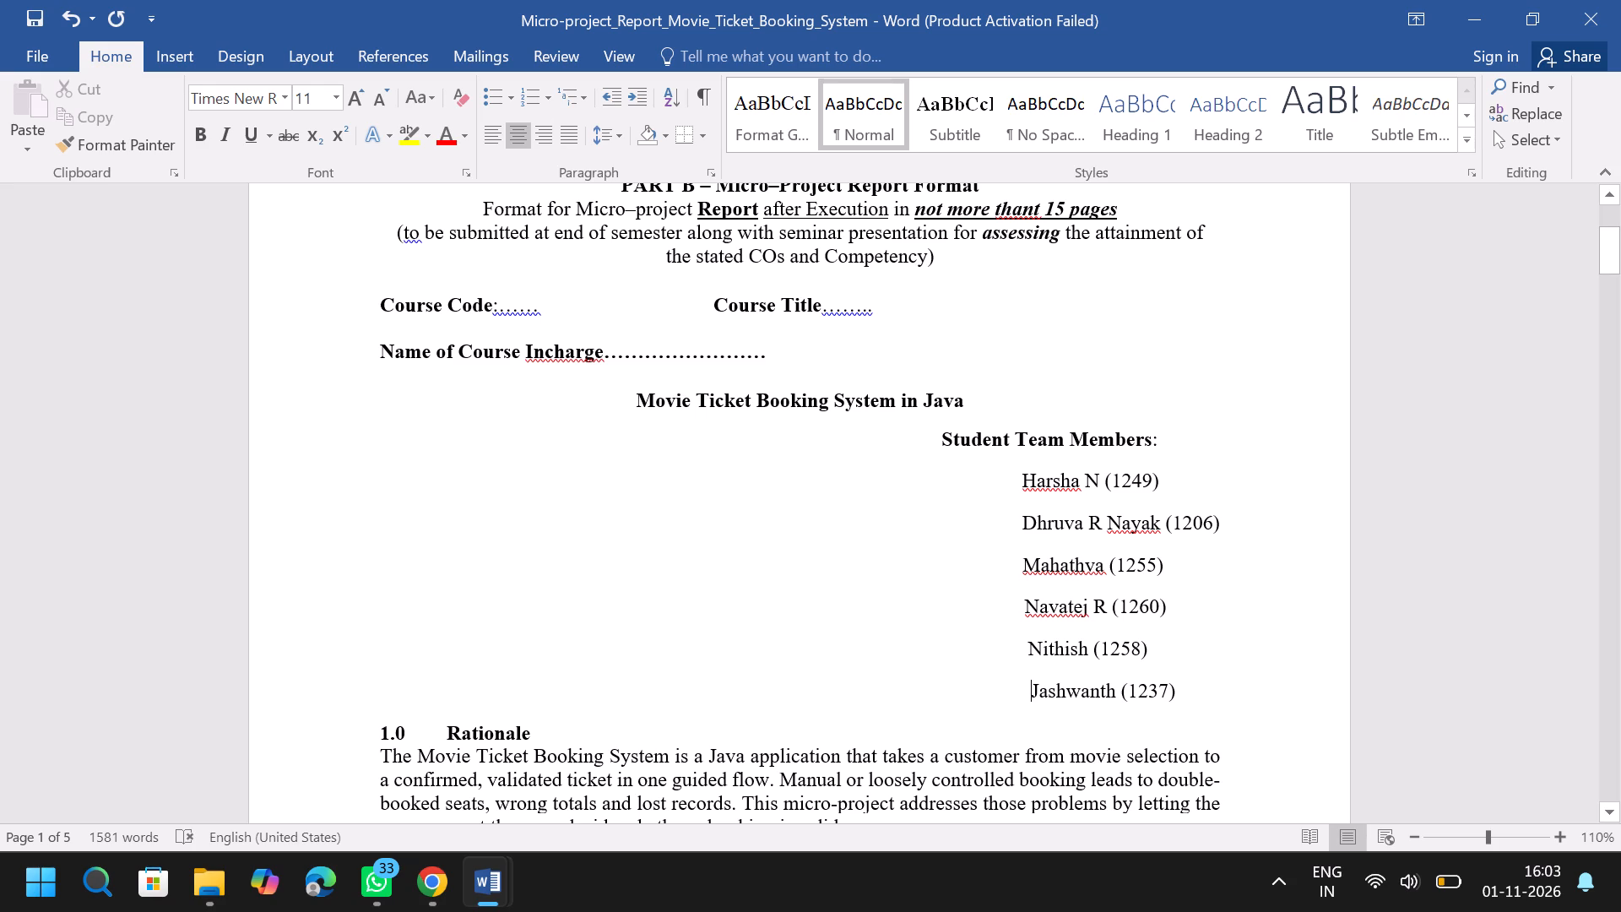
# Shift the Student Team Members label over with six spaces so it sits closer above the name column.
pyautogui.click(885, 456)
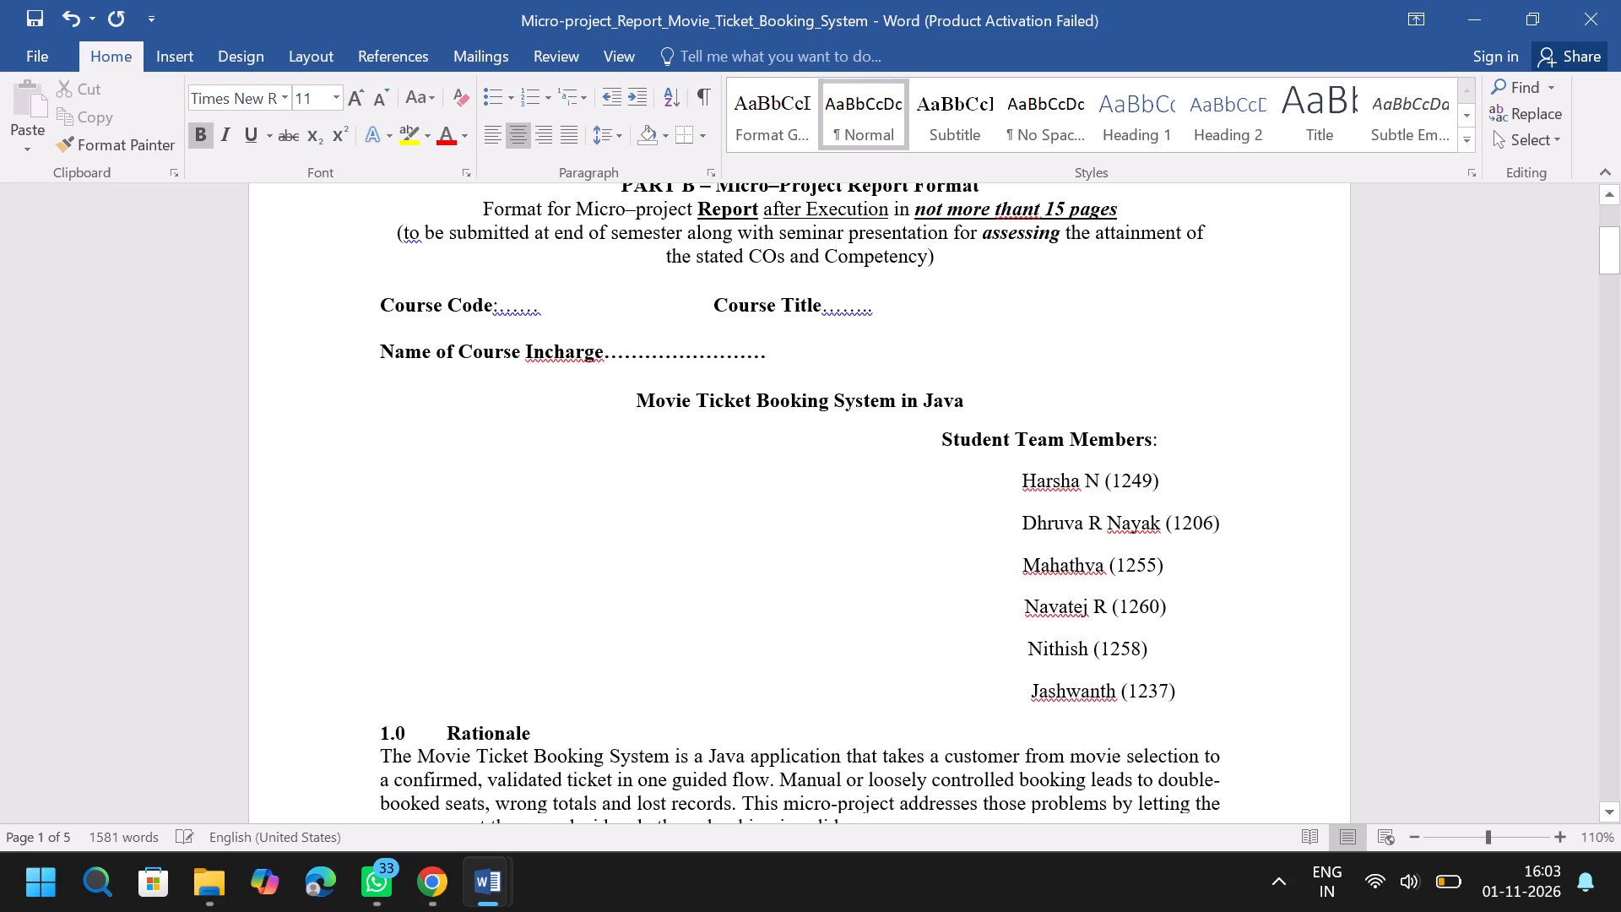
pyautogui.click(909, 442)
pyautogui.press('space')
pyautogui.press('space')
pyautogui.press('space')
pyautogui.press('space')
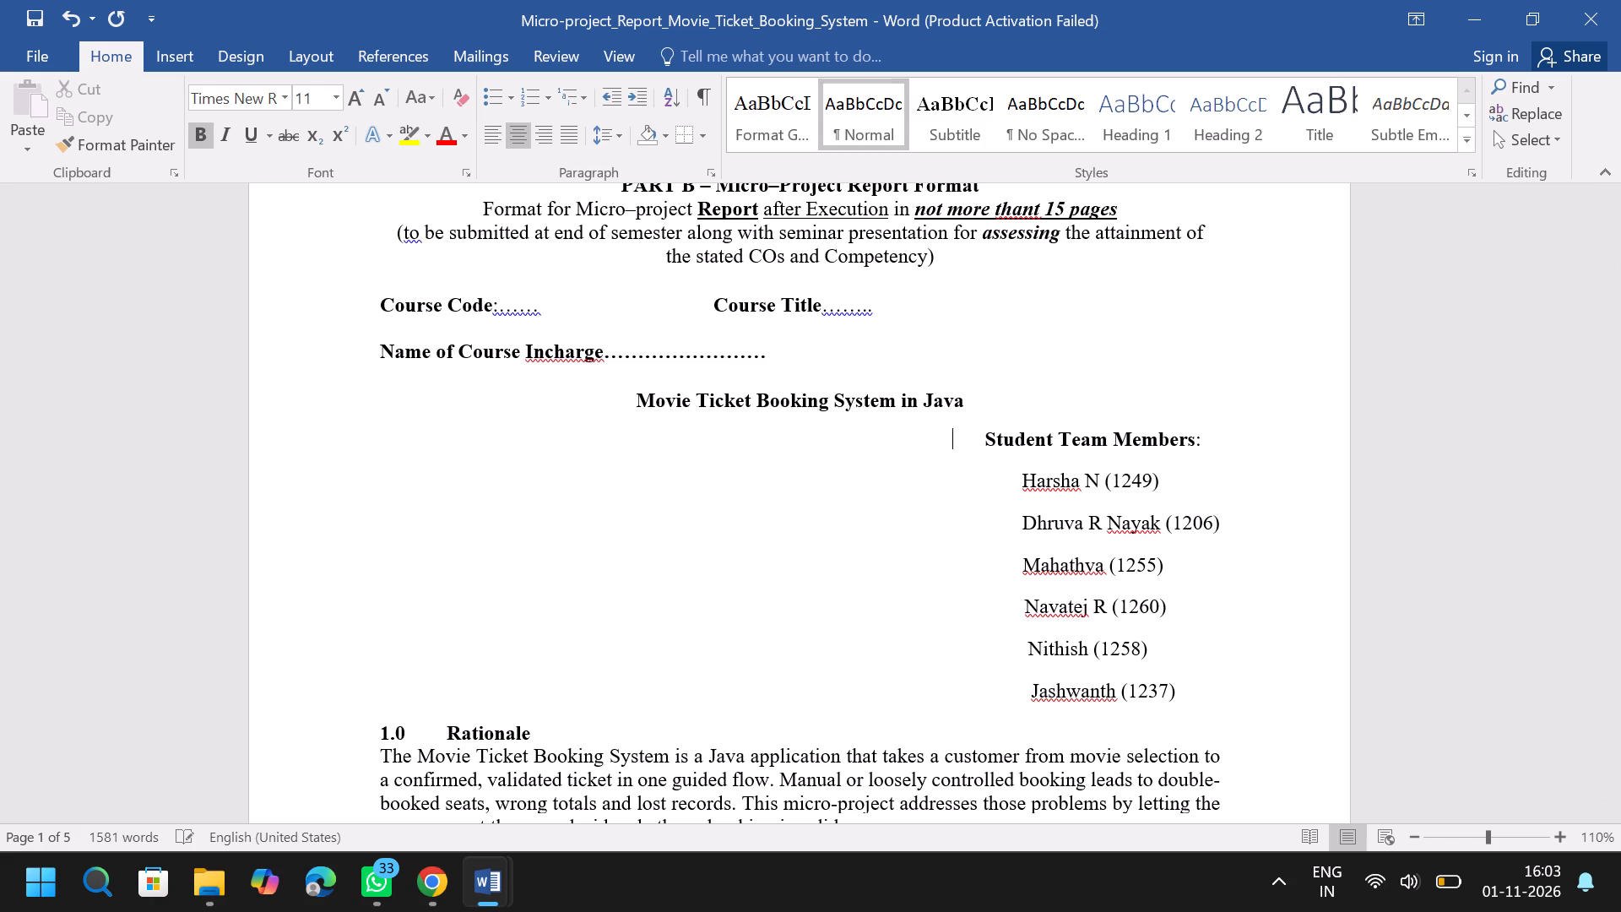
pyautogui.press('space')
pyautogui.press('space')
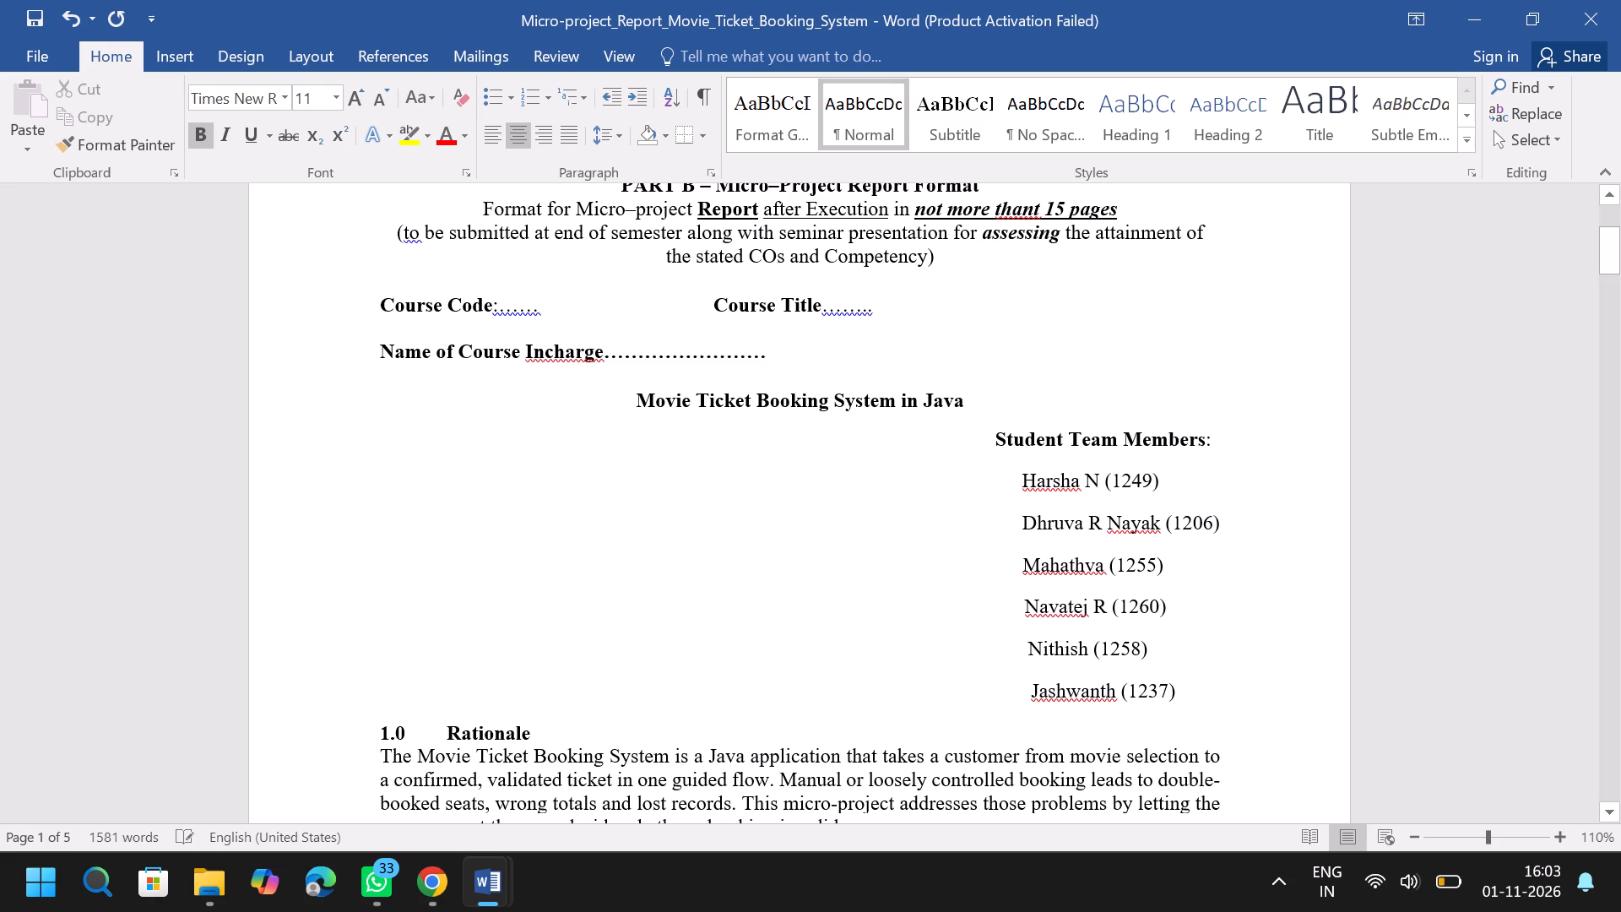
pyautogui.click(1239, 394)
# Number the team members in front of their names, putting 1 before the first and 2 before the second.
pyautogui.click(1020, 481)
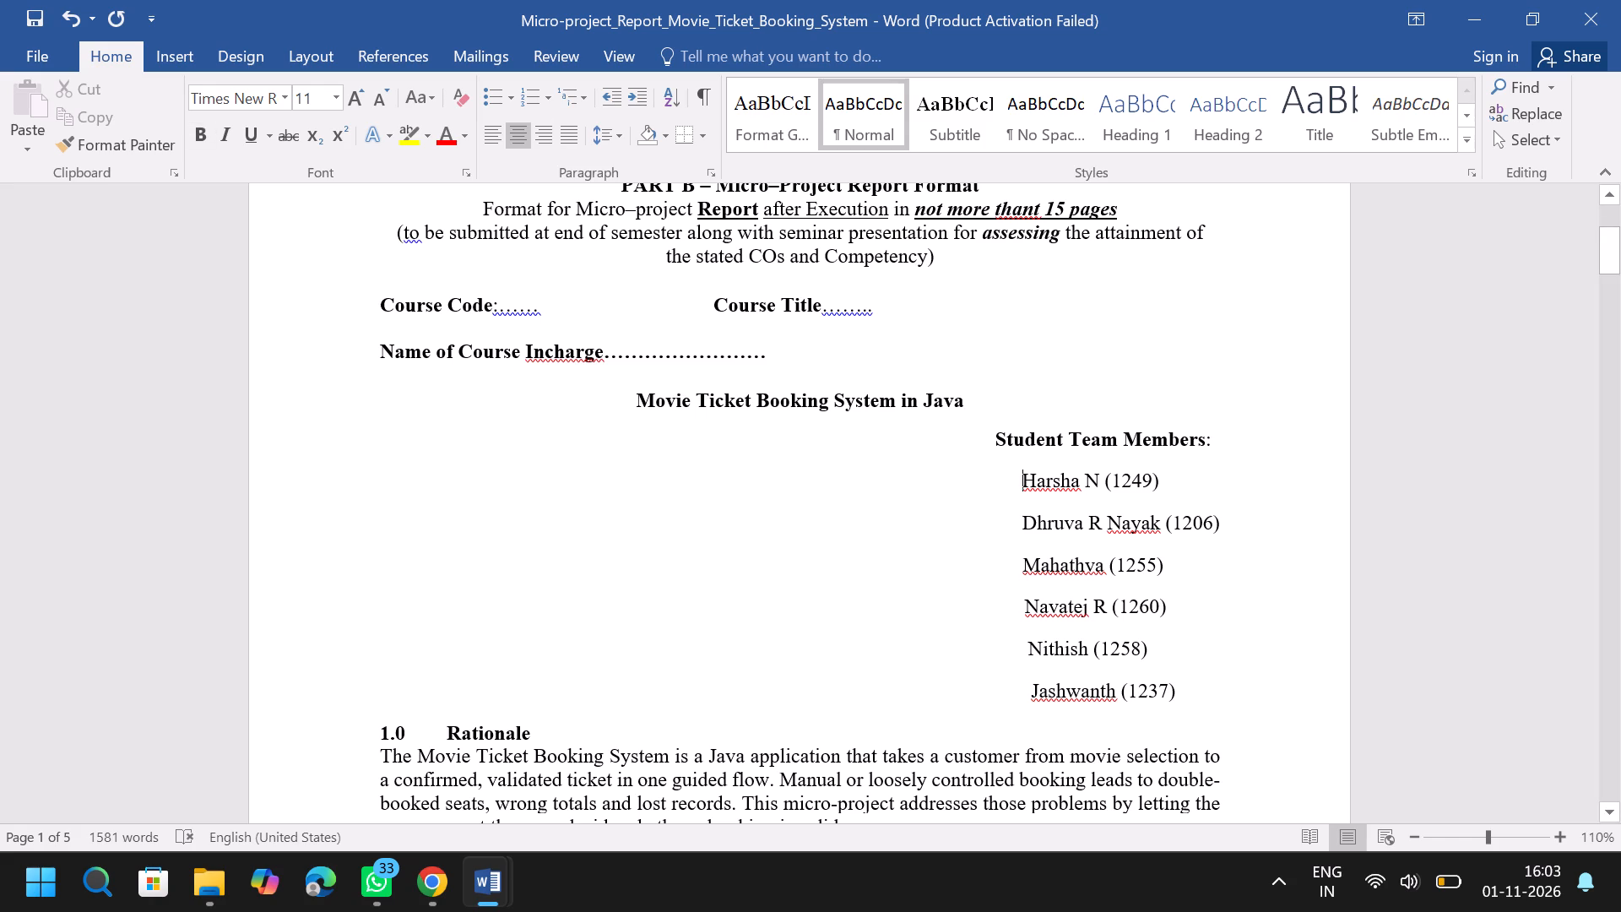
pyautogui.click(1008, 481)
pyautogui.press('1')
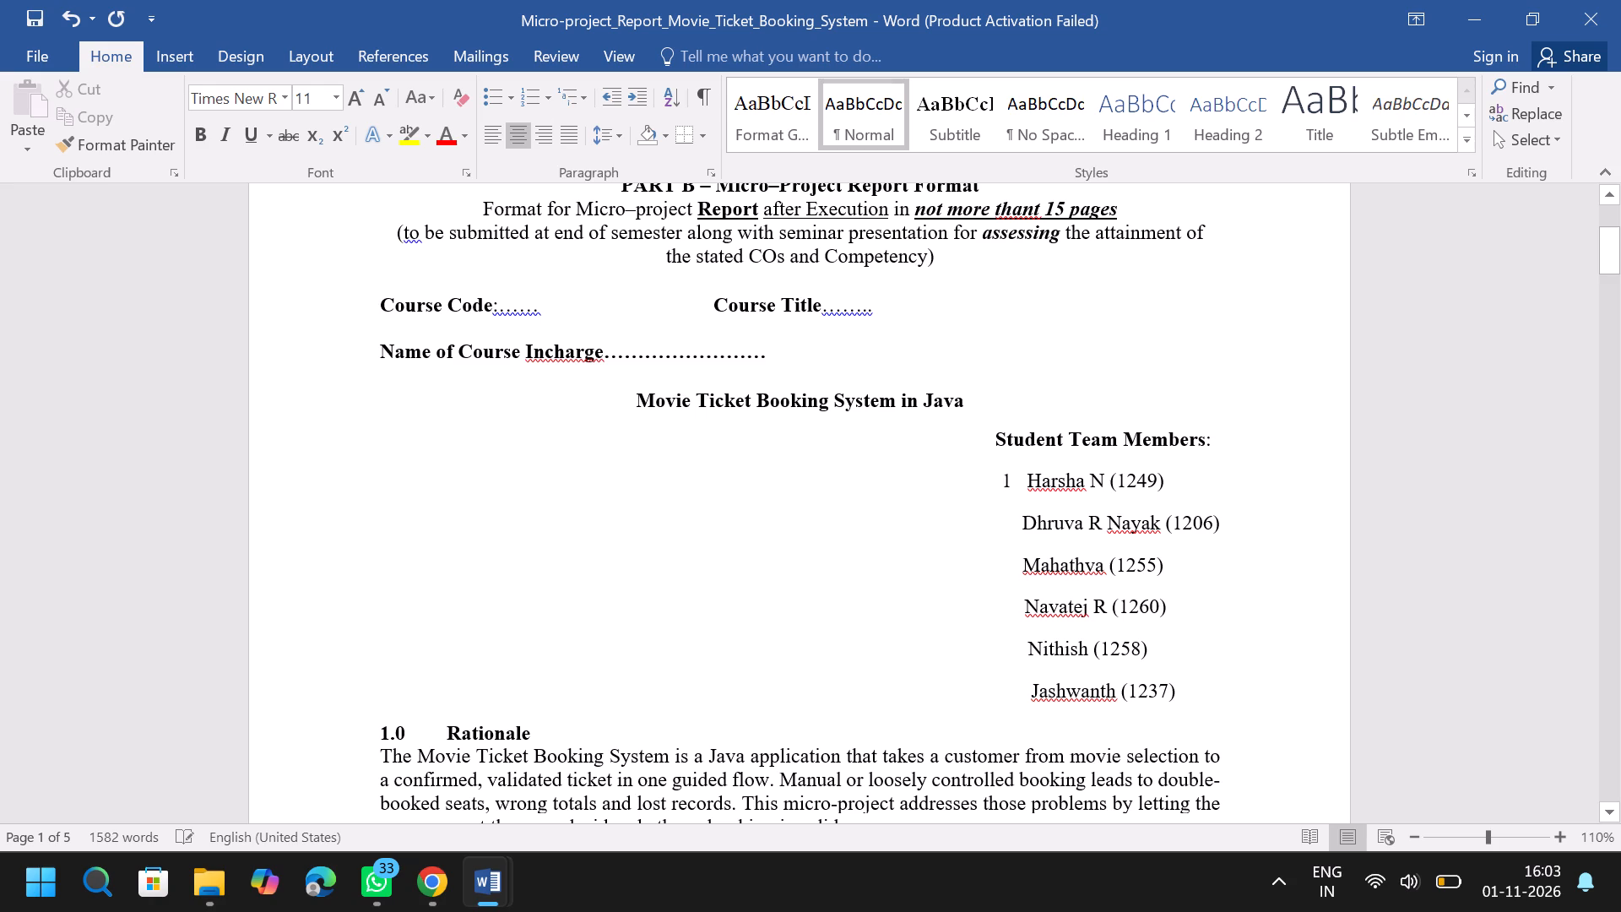
pyautogui.click(992, 522)
pyautogui.press('2')
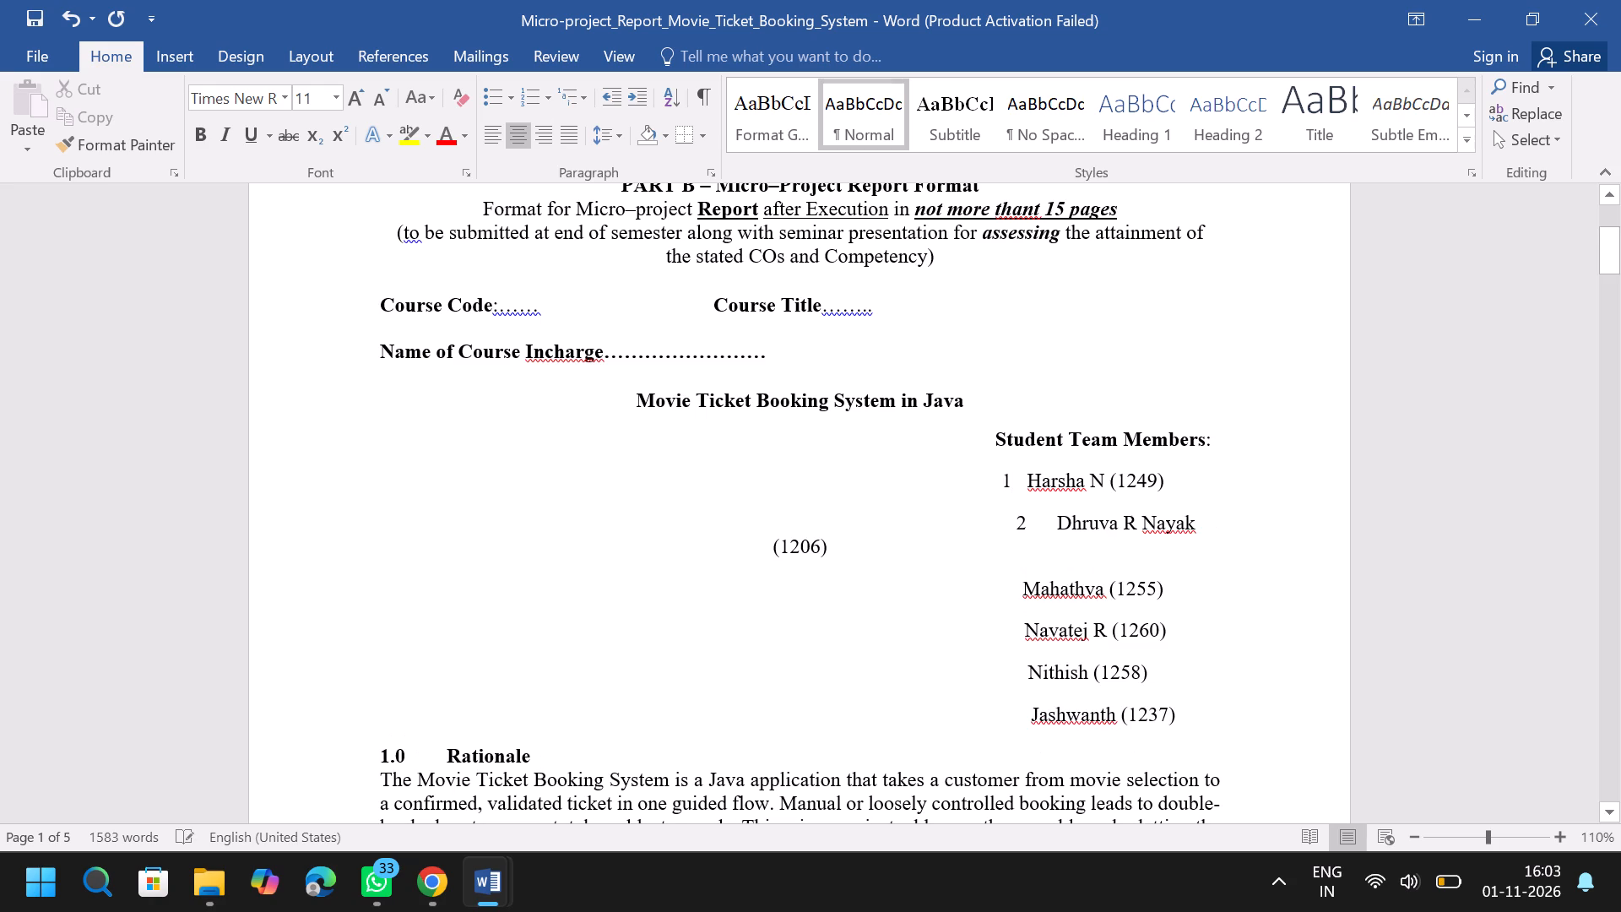
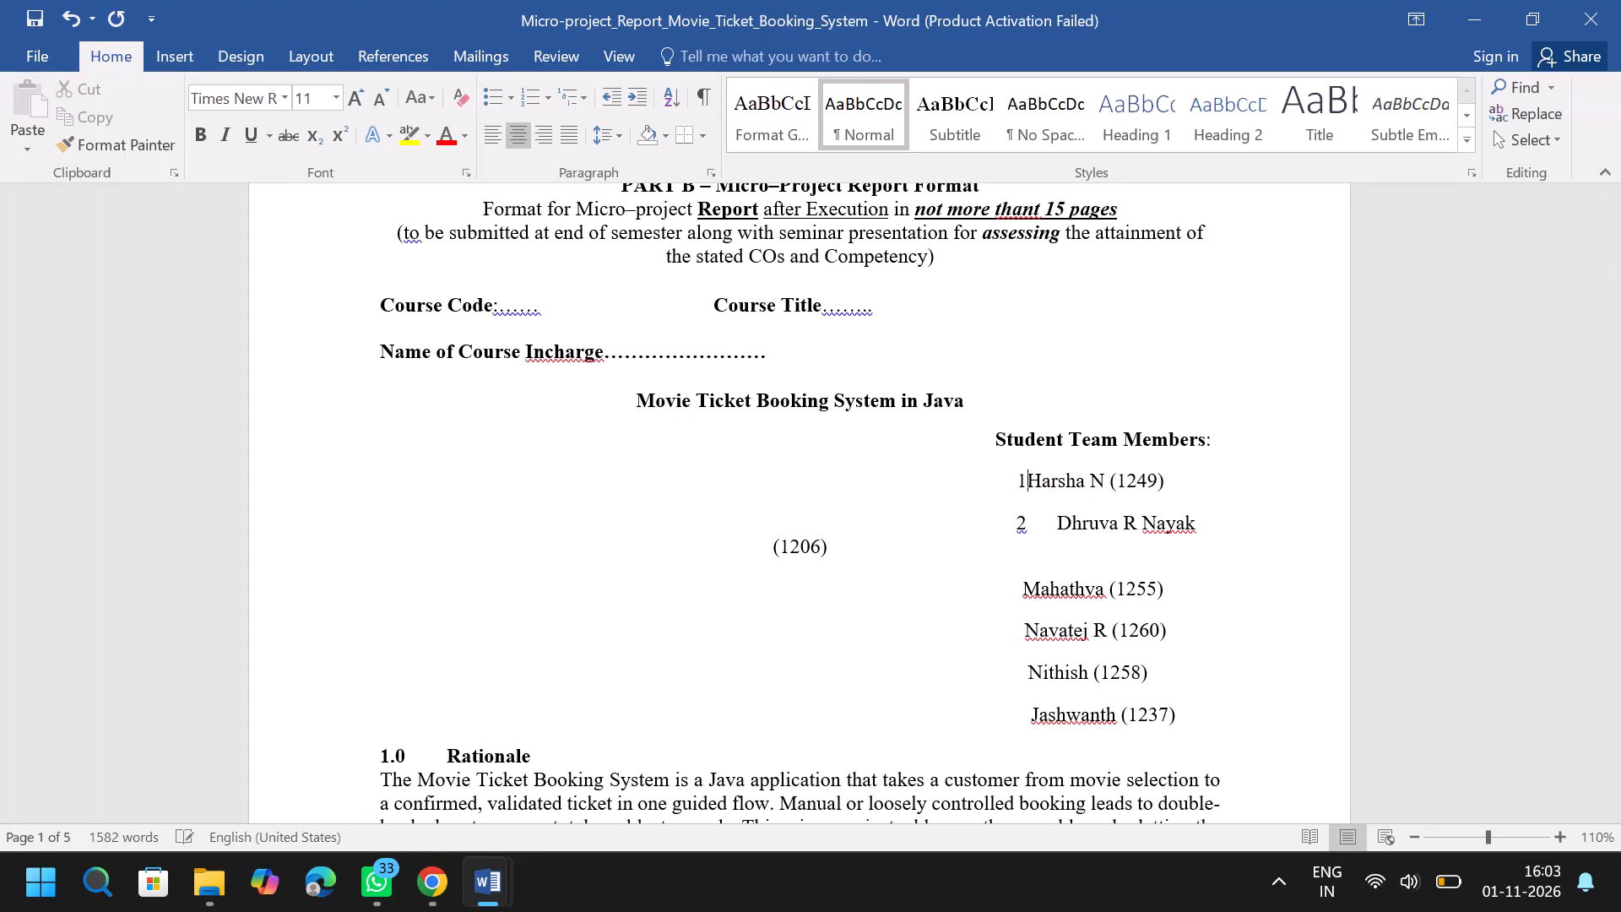
# Close the gap before the second team member's name and renumber it as "2." so the entry fits on one line.
pyautogui.click(1060, 527)
pyautogui.press('BackSpace')
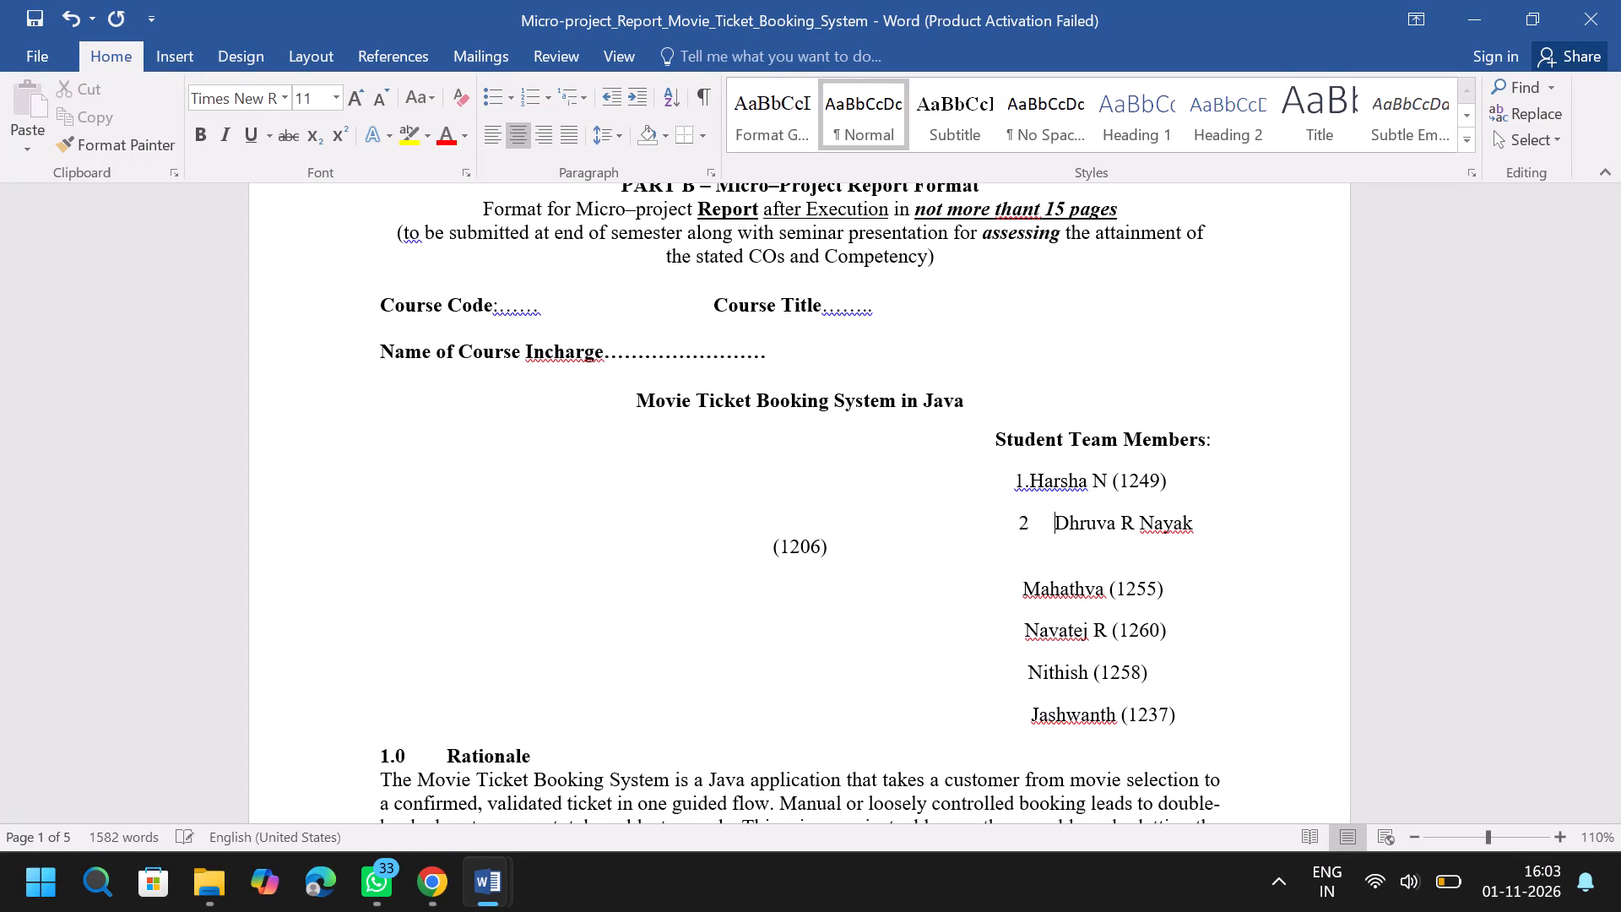
pyautogui.press('BackSpace')
pyautogui.press('BackSpace')
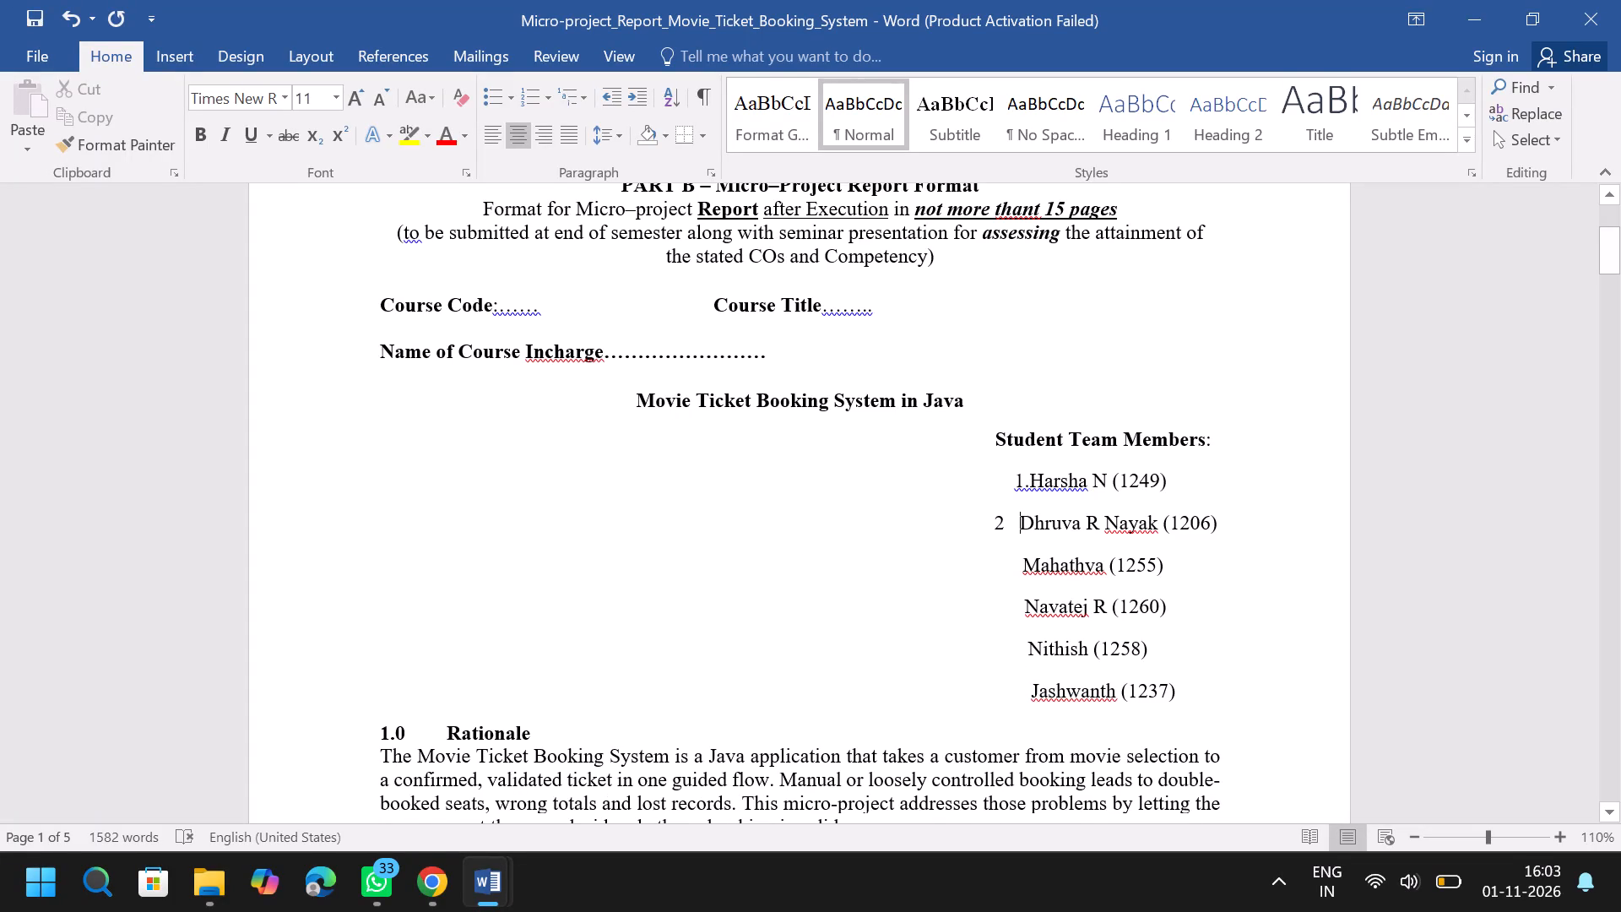
pyautogui.click(1011, 528)
pyautogui.press('BackSpace')
pyautogui.press('BackSpace')
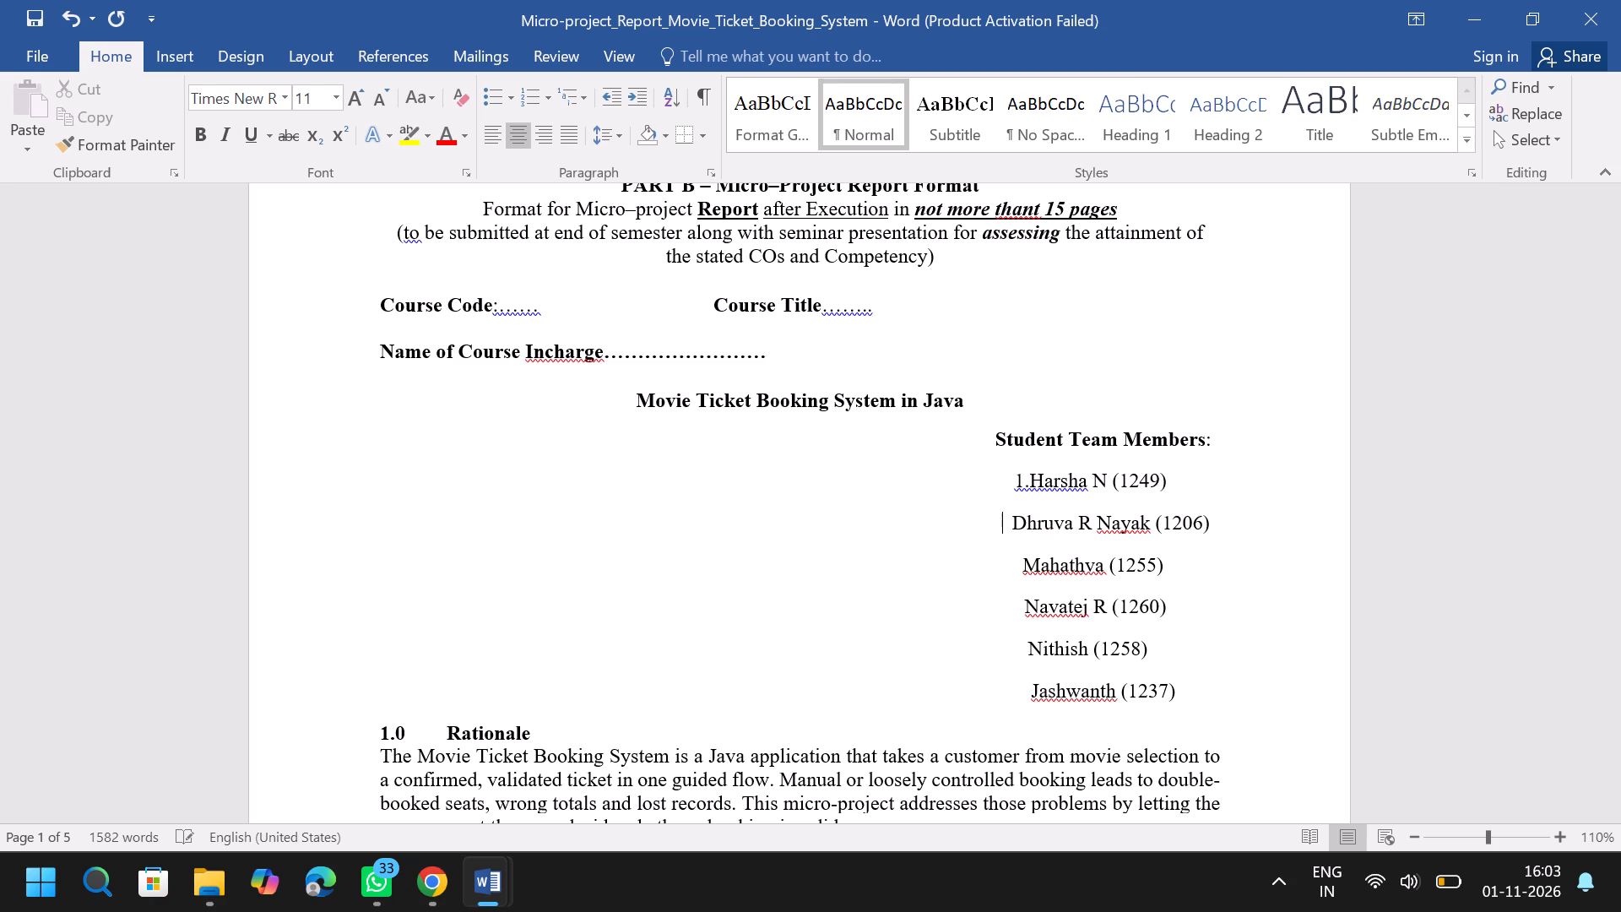
pyautogui.press('Right')
pyautogui.write('2.')
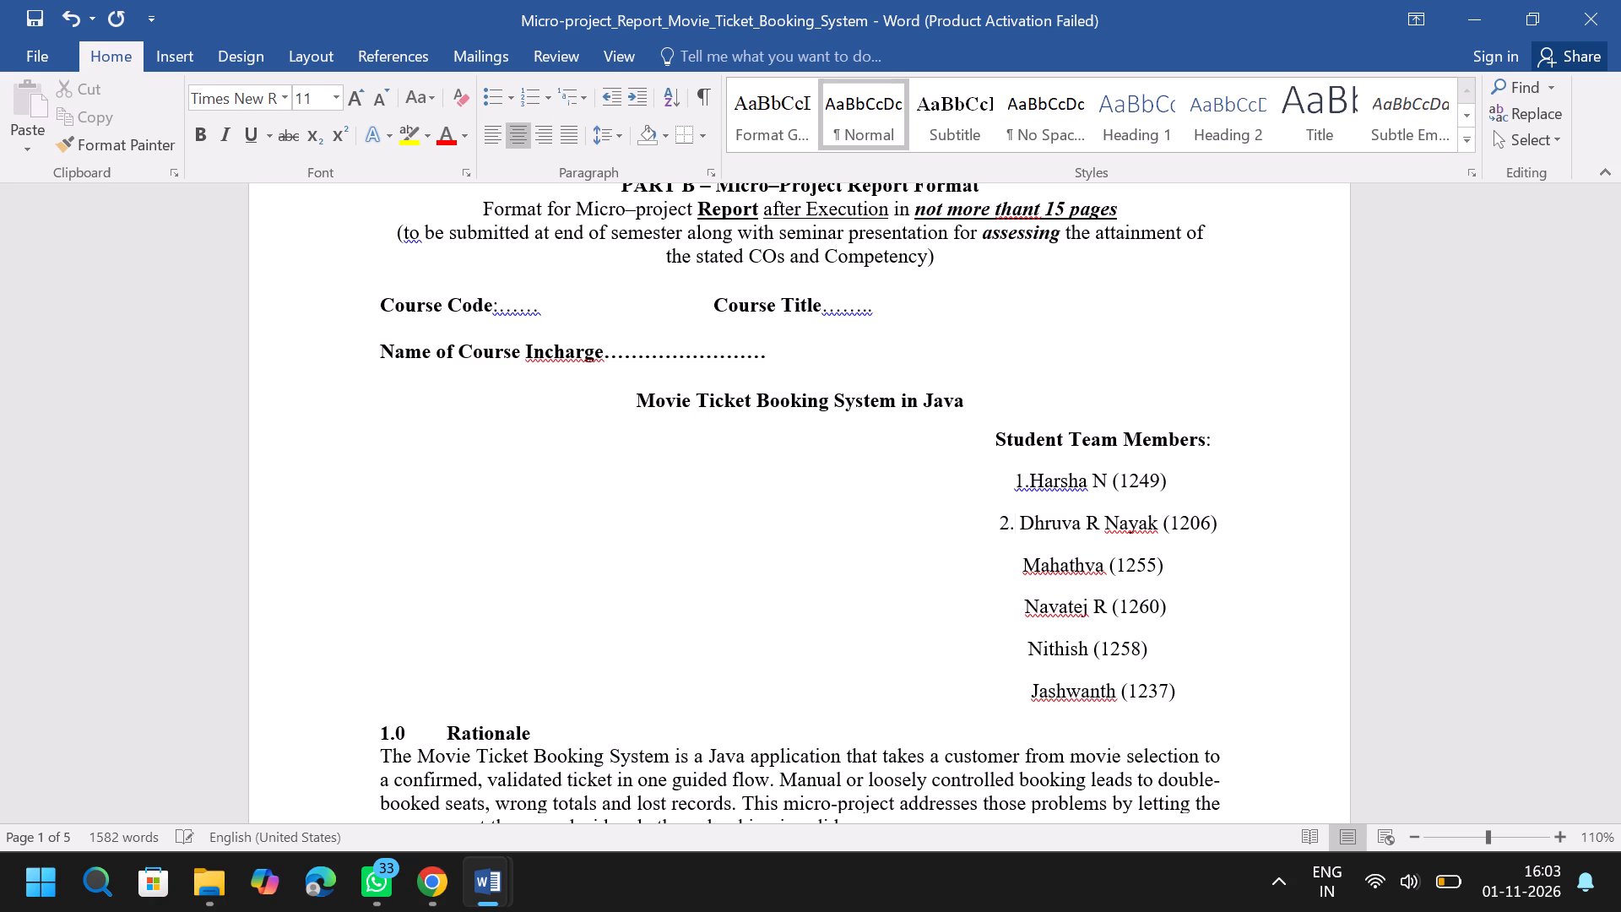
# Add a space after "1." and remove six spaces before it so the first member starts roughly level with the second.
pyautogui.click(1033, 483)
pyautogui.press('space')
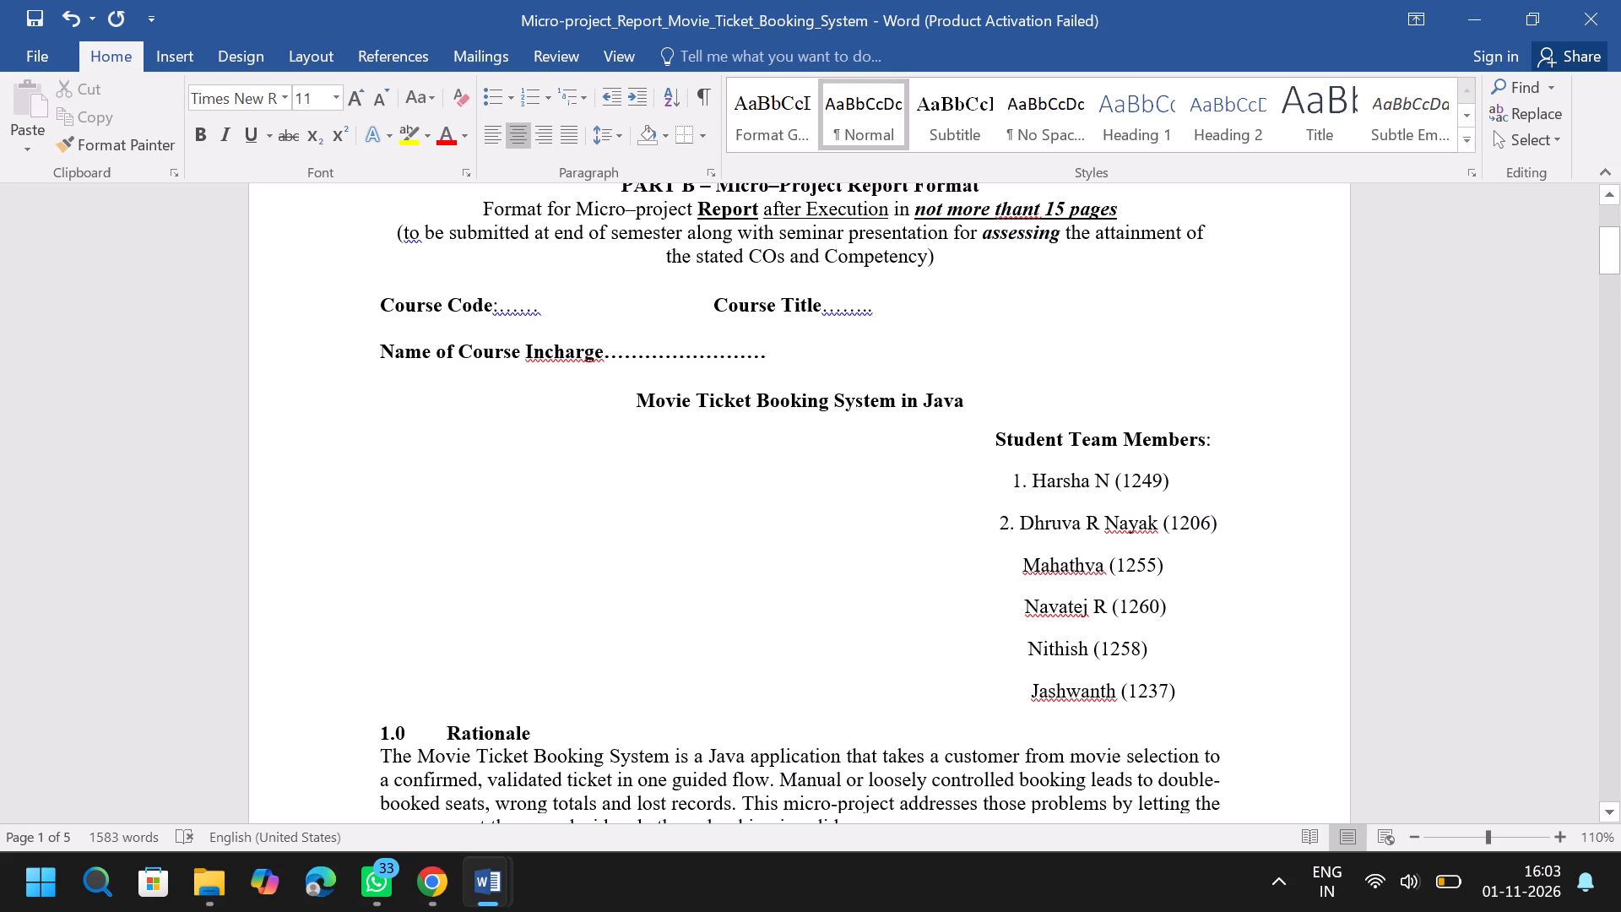
pyautogui.click(1005, 486)
pyautogui.press('BackSpace')
pyautogui.press('BackSpace')
pyautogui.press('BackSpace')
pyautogui.press('BackSpace')
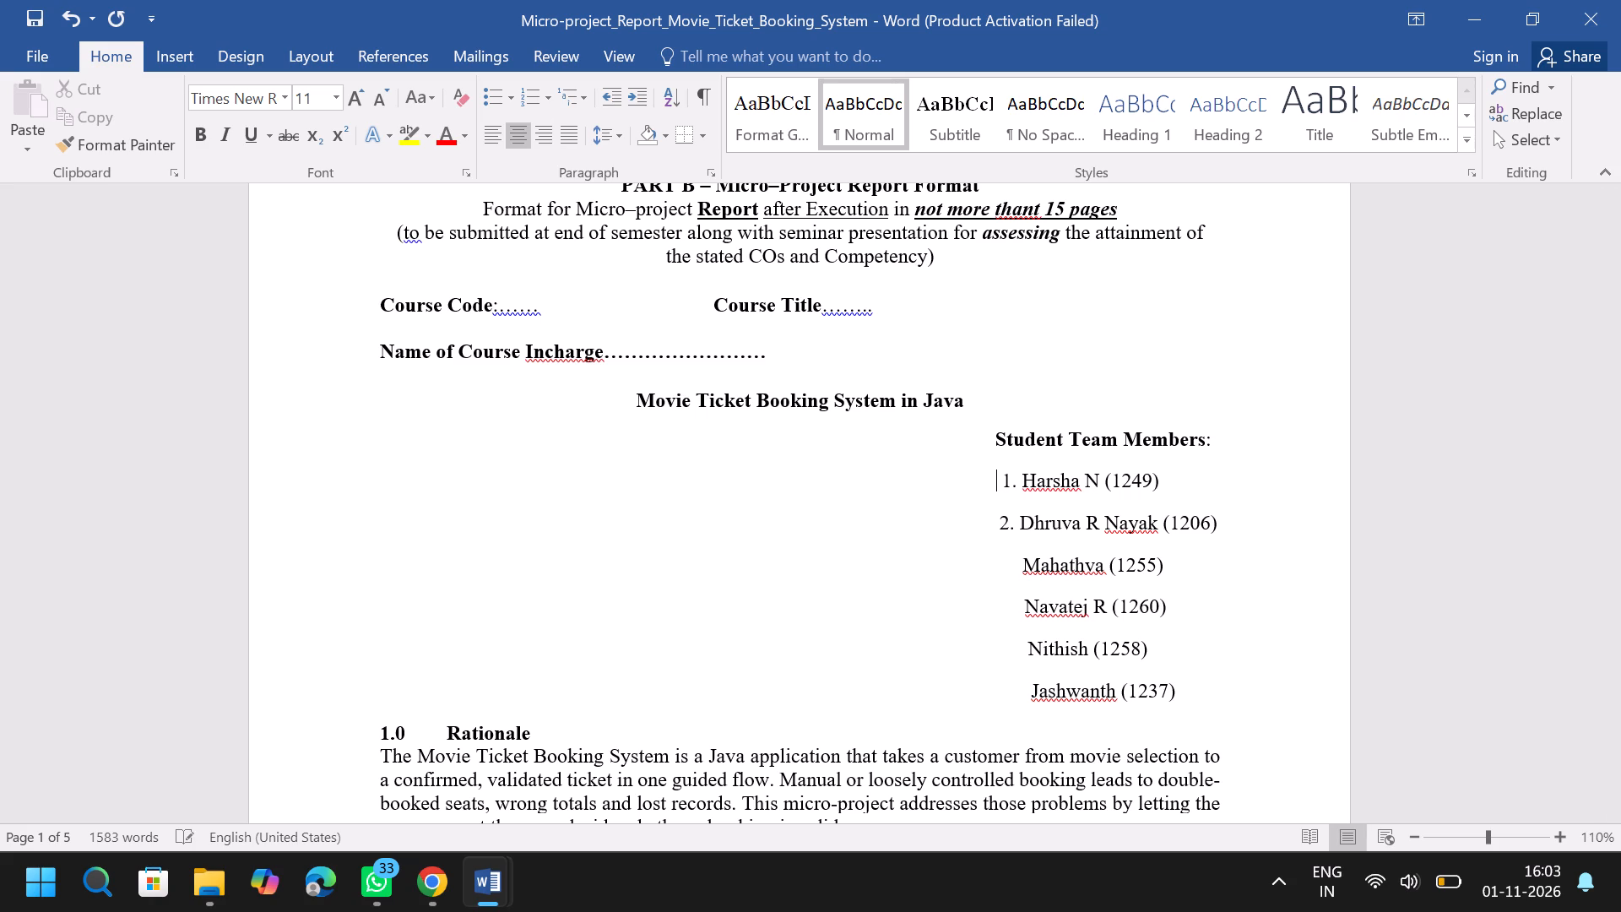
pyautogui.press('BackSpace')
pyautogui.press('BackSpace')
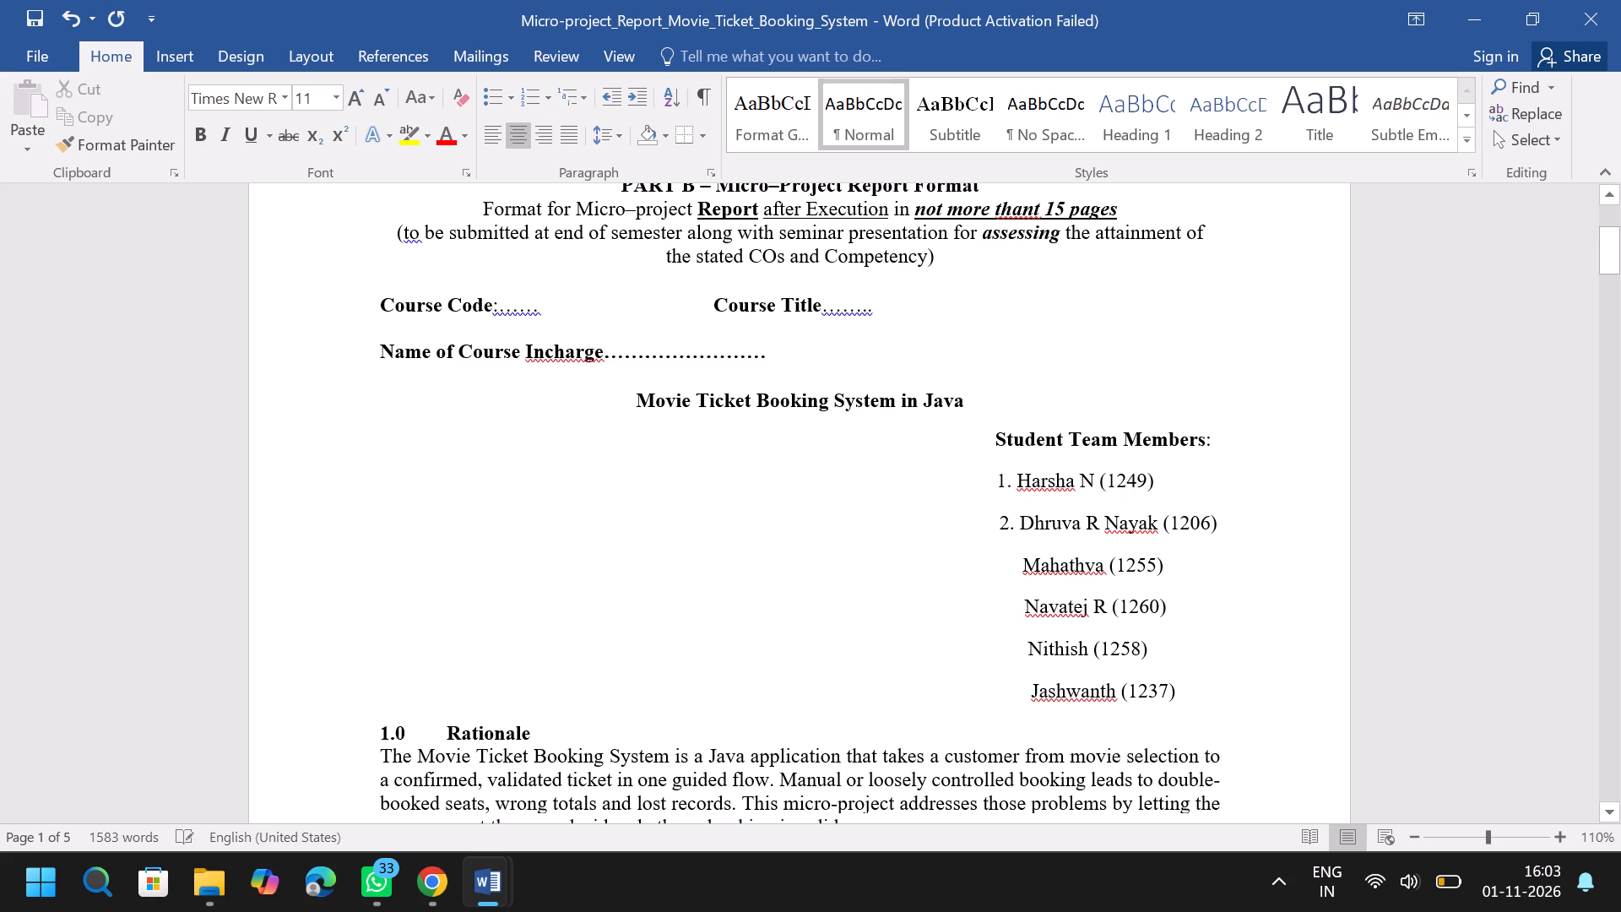
# Number the third team member "3." with one space before the name, removing leading spaces to line up with the entries above.
pyautogui.click(1006, 567)
pyautogui.write('3.')
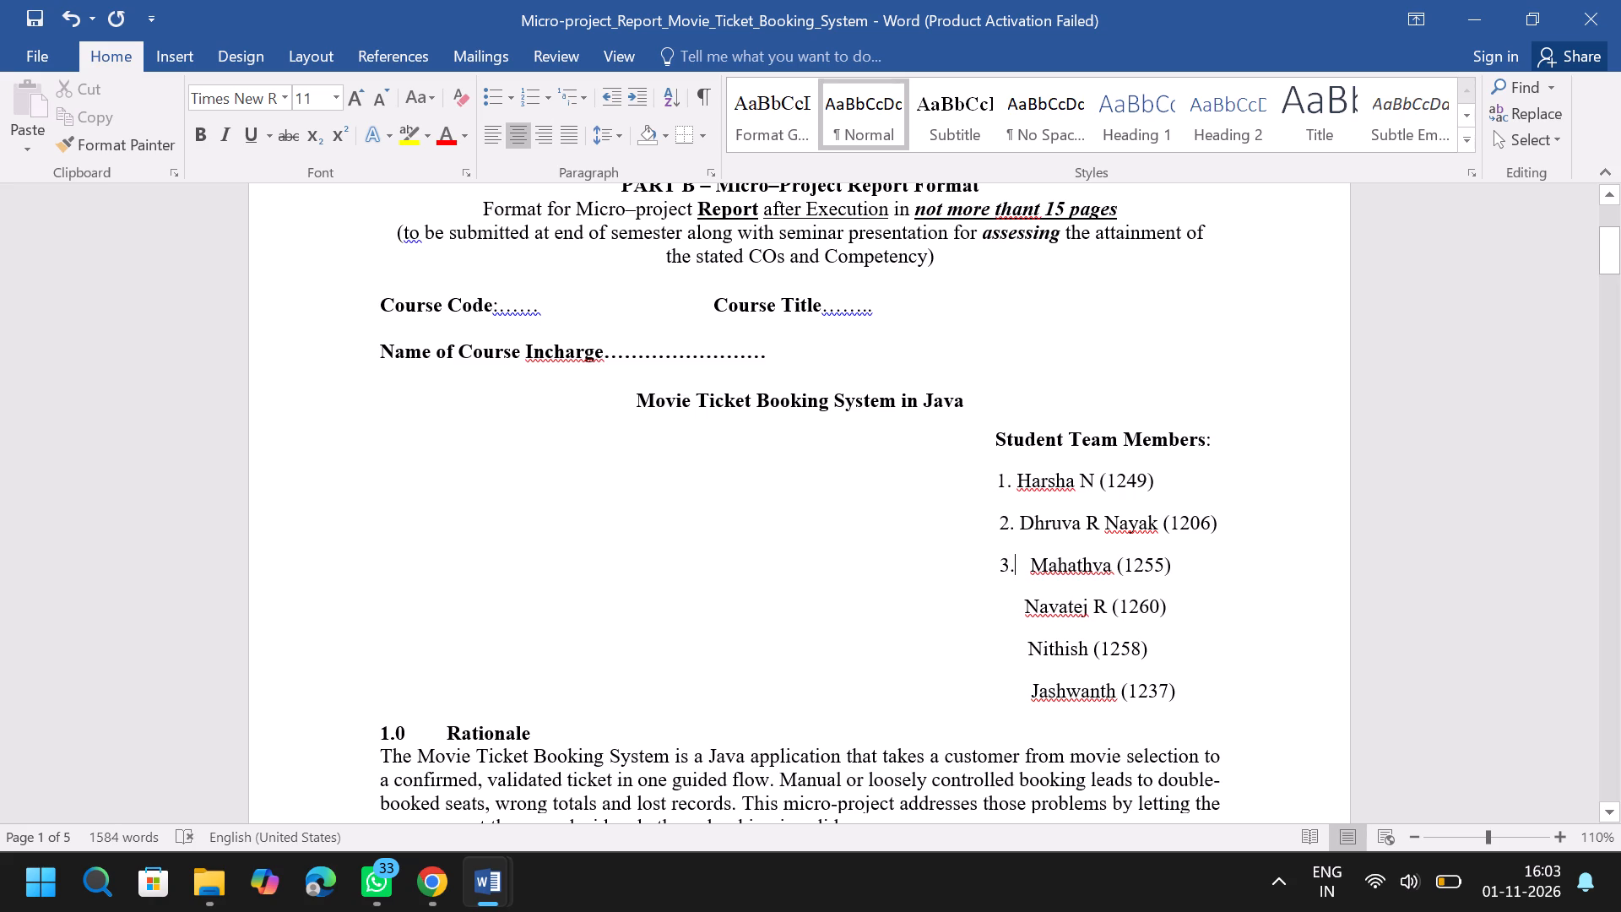
pyautogui.click(1035, 567)
pyautogui.press('BackSpace')
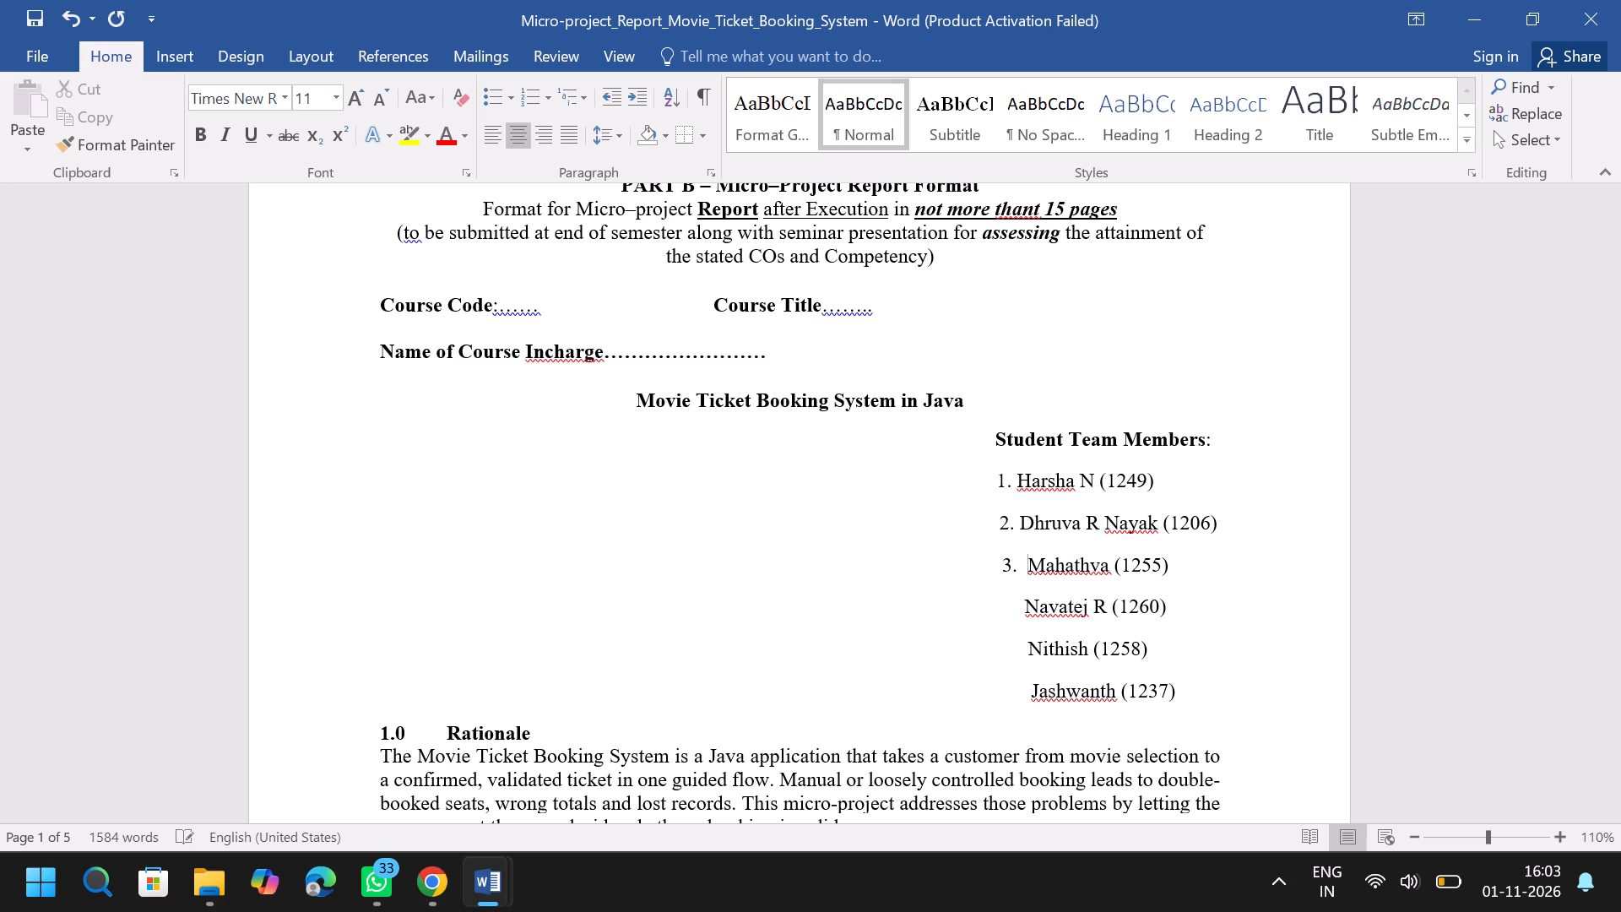
pyautogui.press('Left')
pyautogui.press('BackSpace')
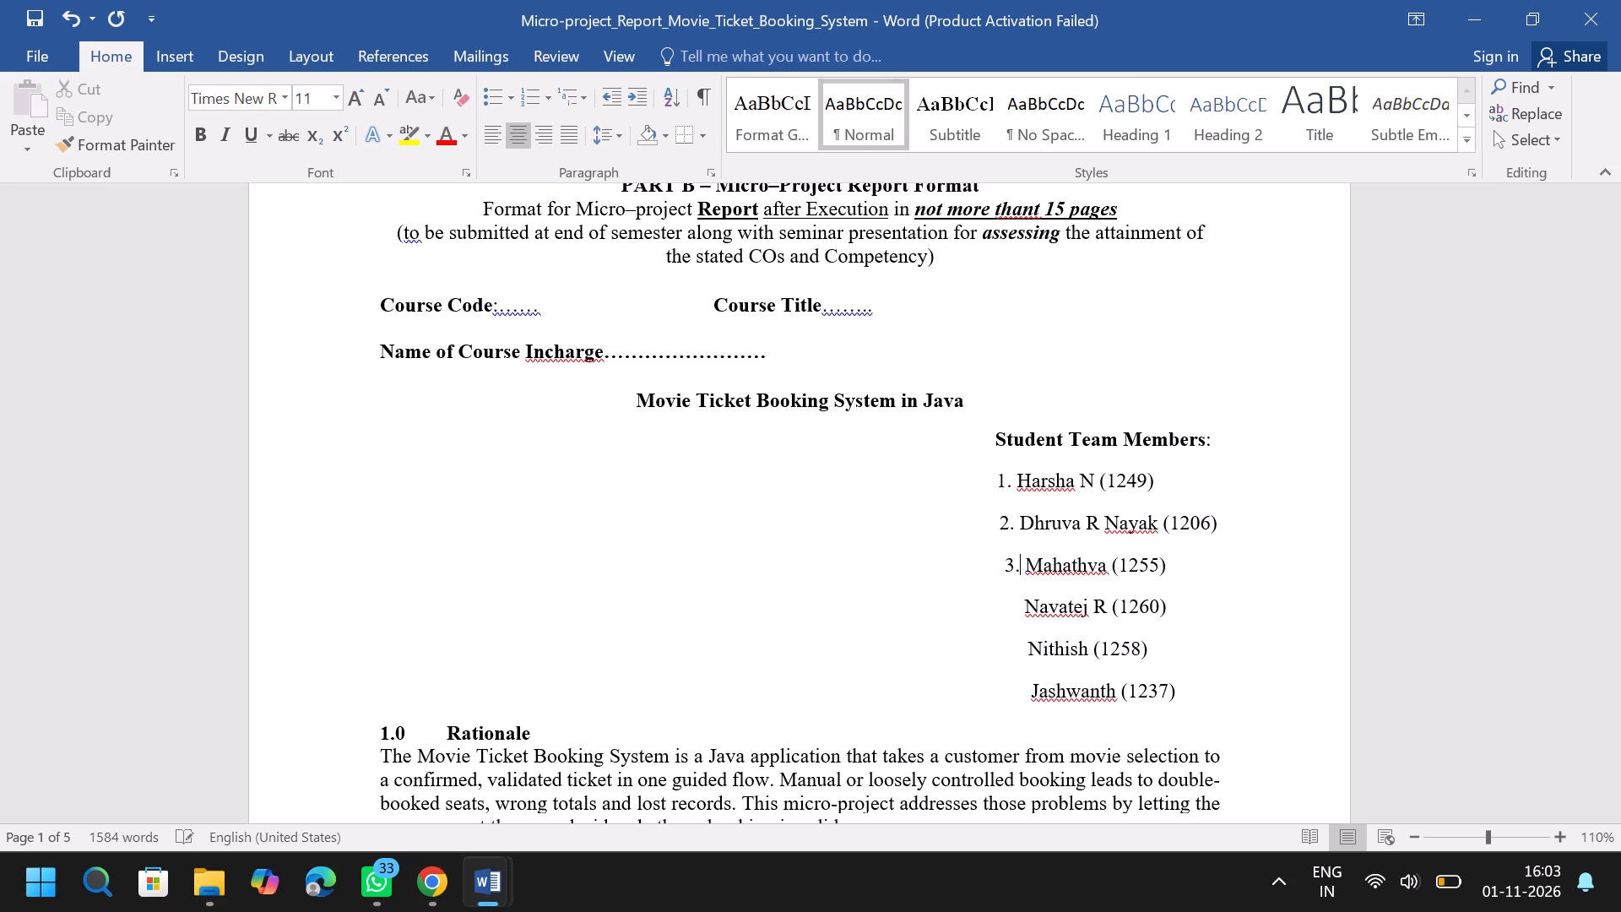
pyautogui.press('Left')
pyautogui.press('Left')
pyautogui.press('BackSpace')
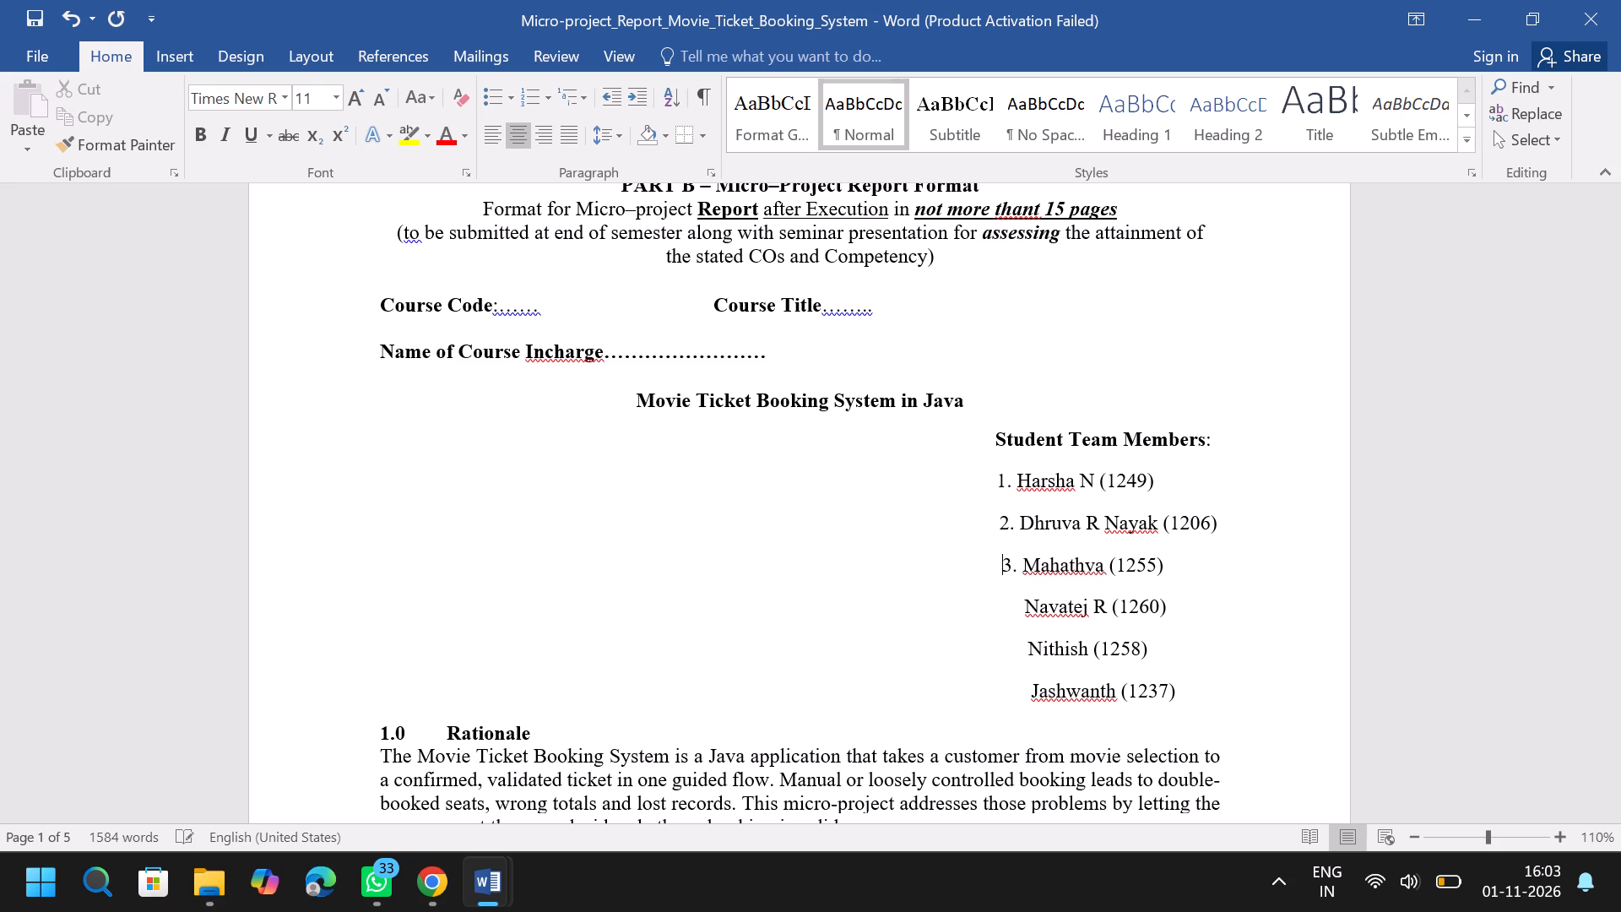
pyautogui.press('BackSpace')
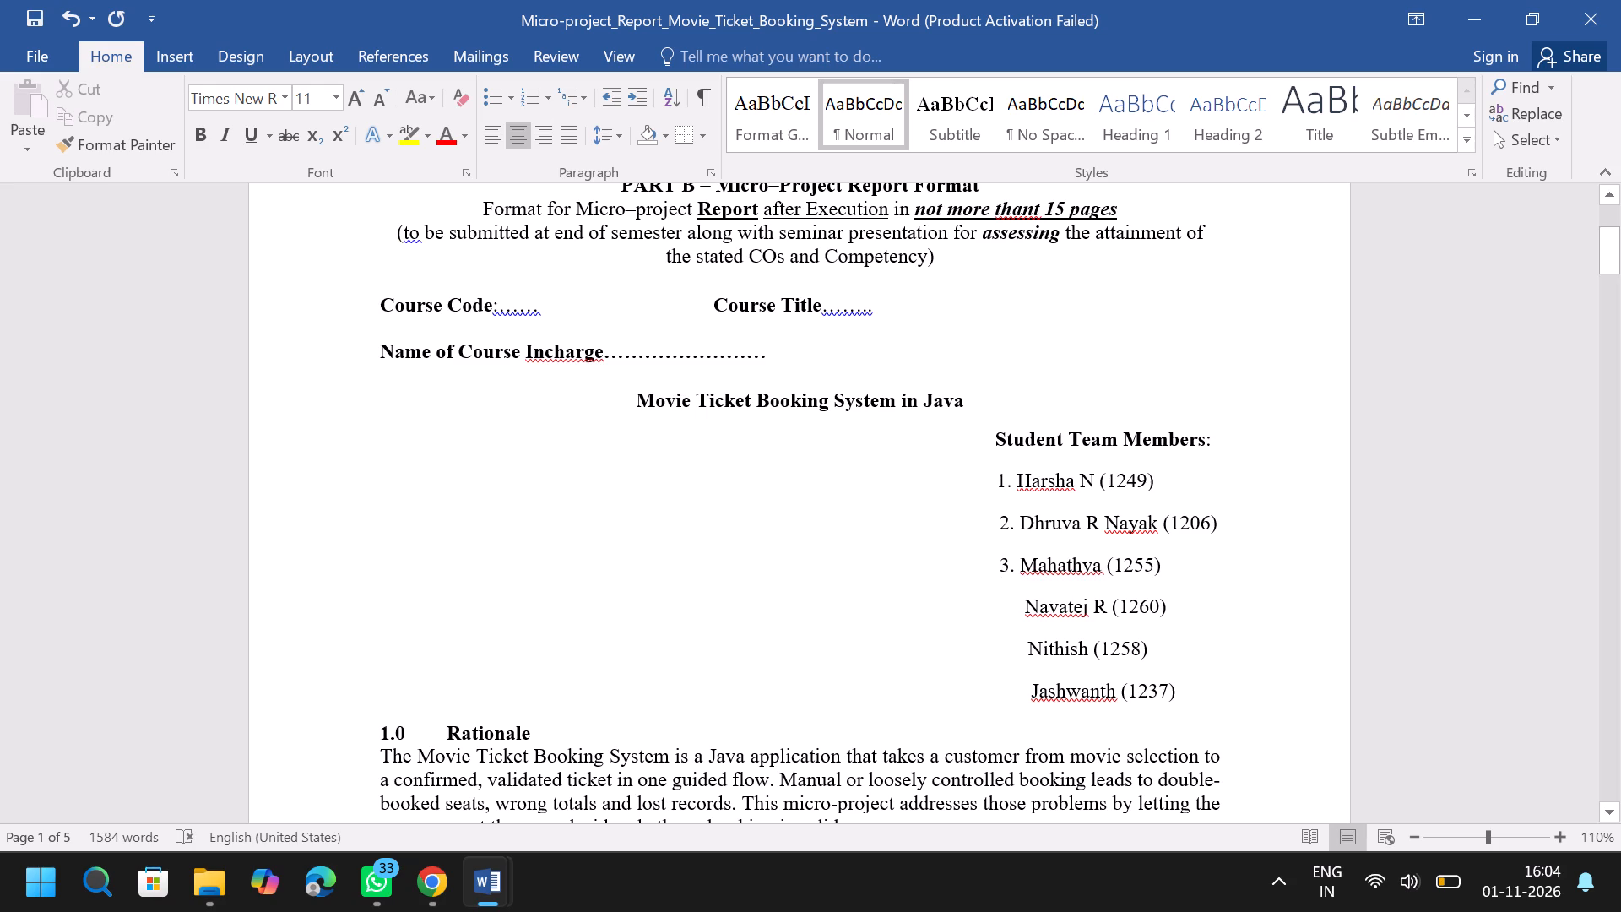
# Number the fourth team member "4." with one space before the name, removing leading spaces to line up with the entries above.
pyautogui.click(1005, 617)
pyautogui.write('4.')
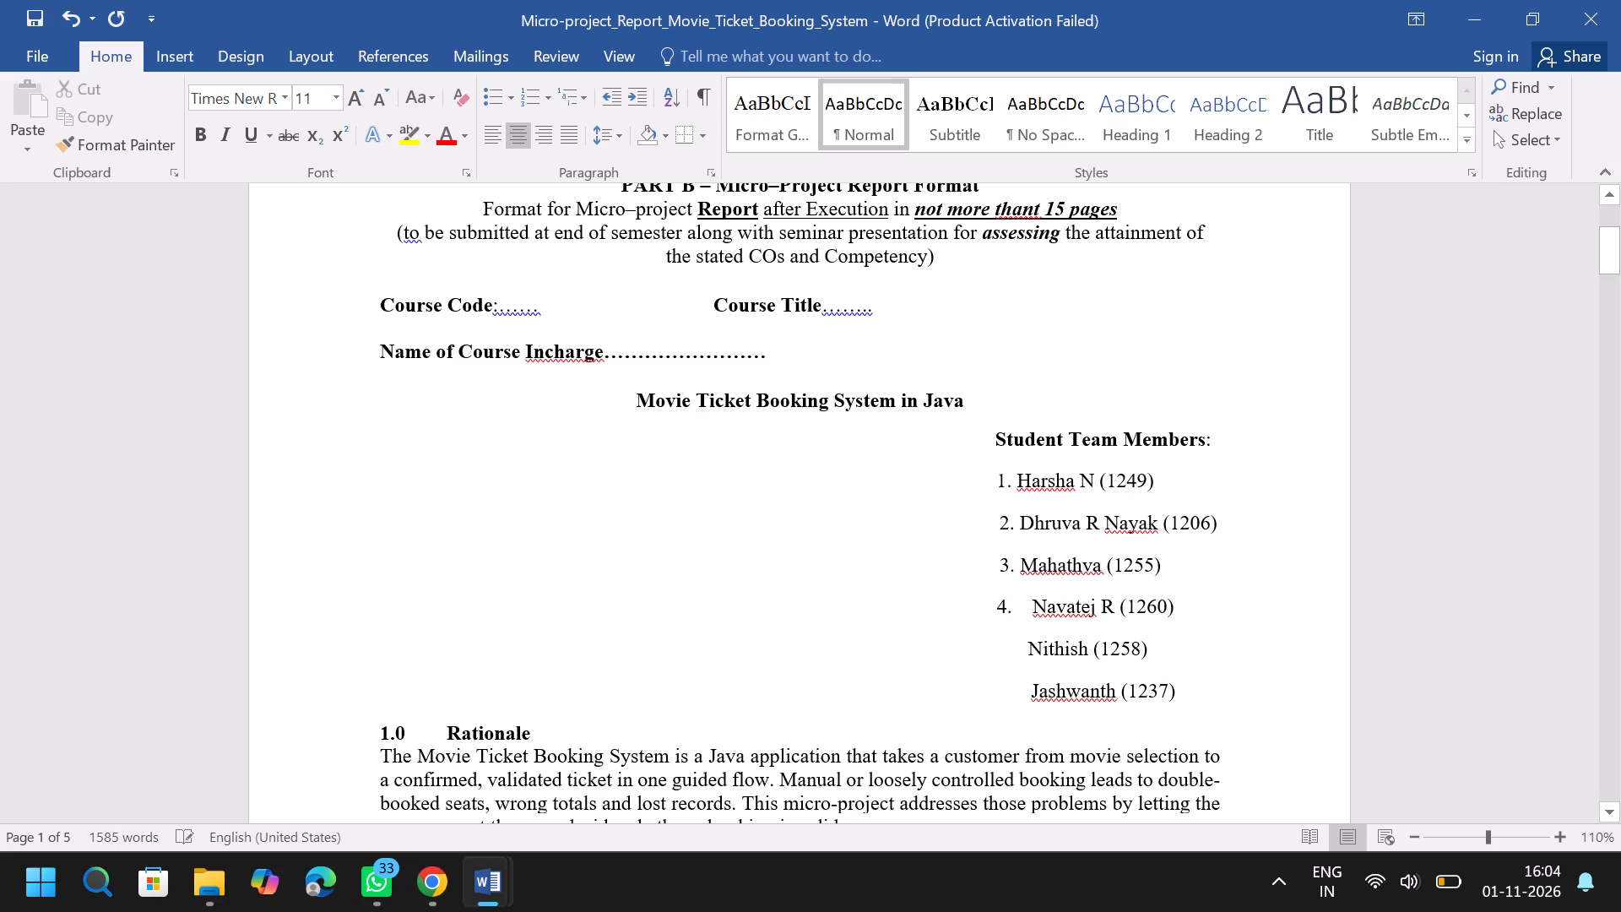
pyautogui.click(1037, 614)
pyautogui.press('BackSpace')
pyautogui.press('BackSpace')
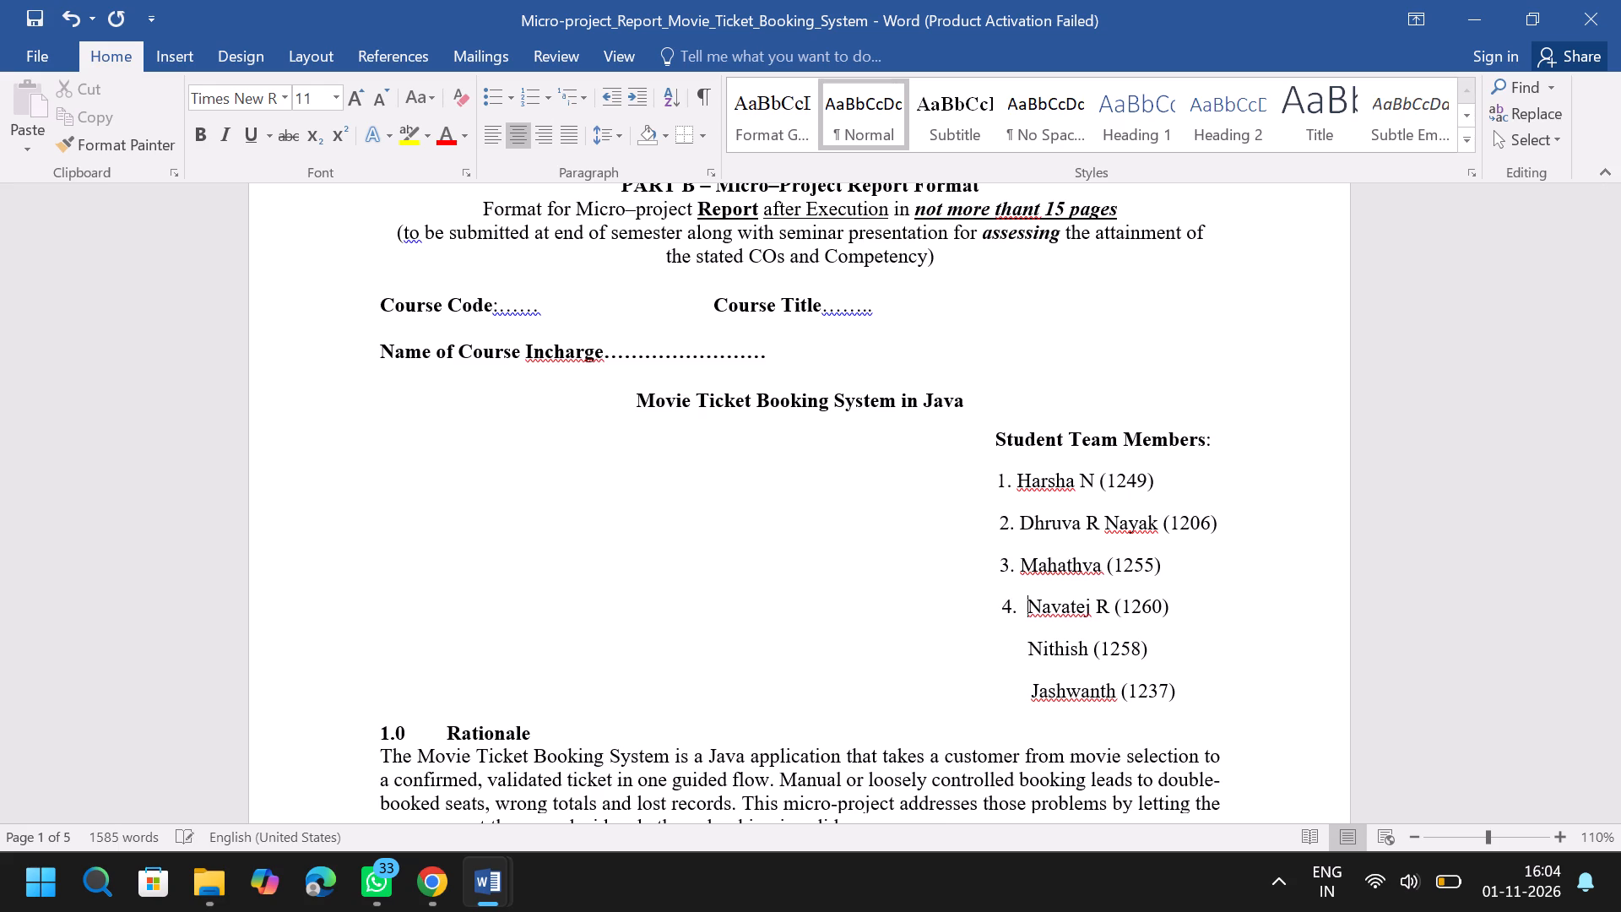
pyautogui.press('Left')
pyautogui.press('Left')
pyautogui.press('Left')
pyautogui.press('Left')
pyautogui.press('BackSpace')
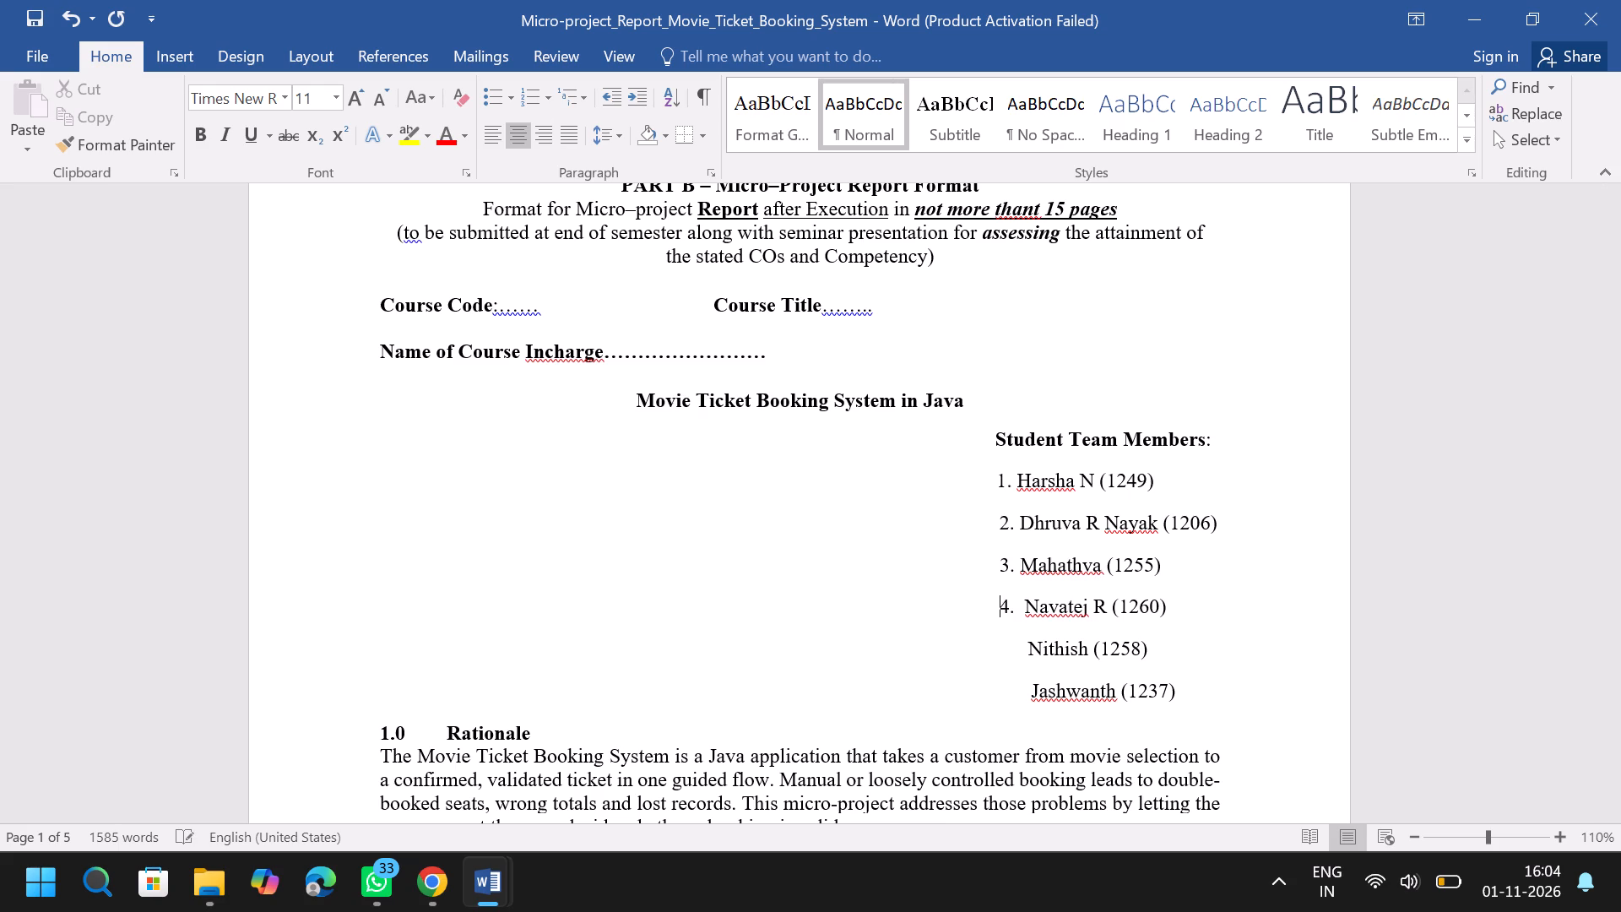
pyautogui.press('BackSpace')
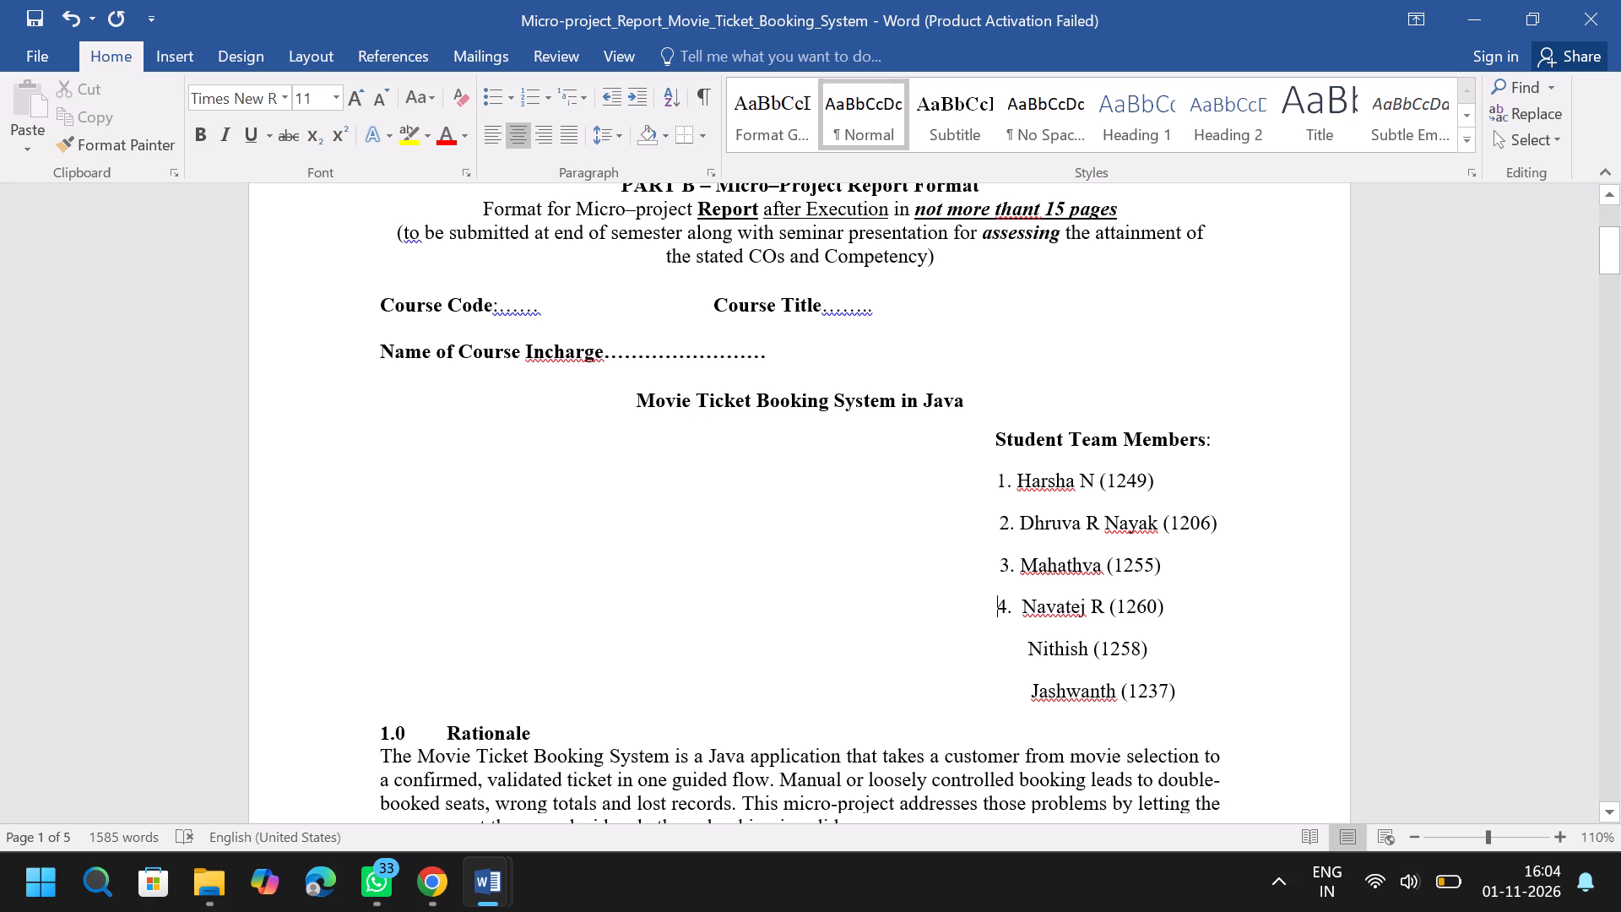
pyautogui.click(1016, 611)
pyautogui.press('BackSpace')
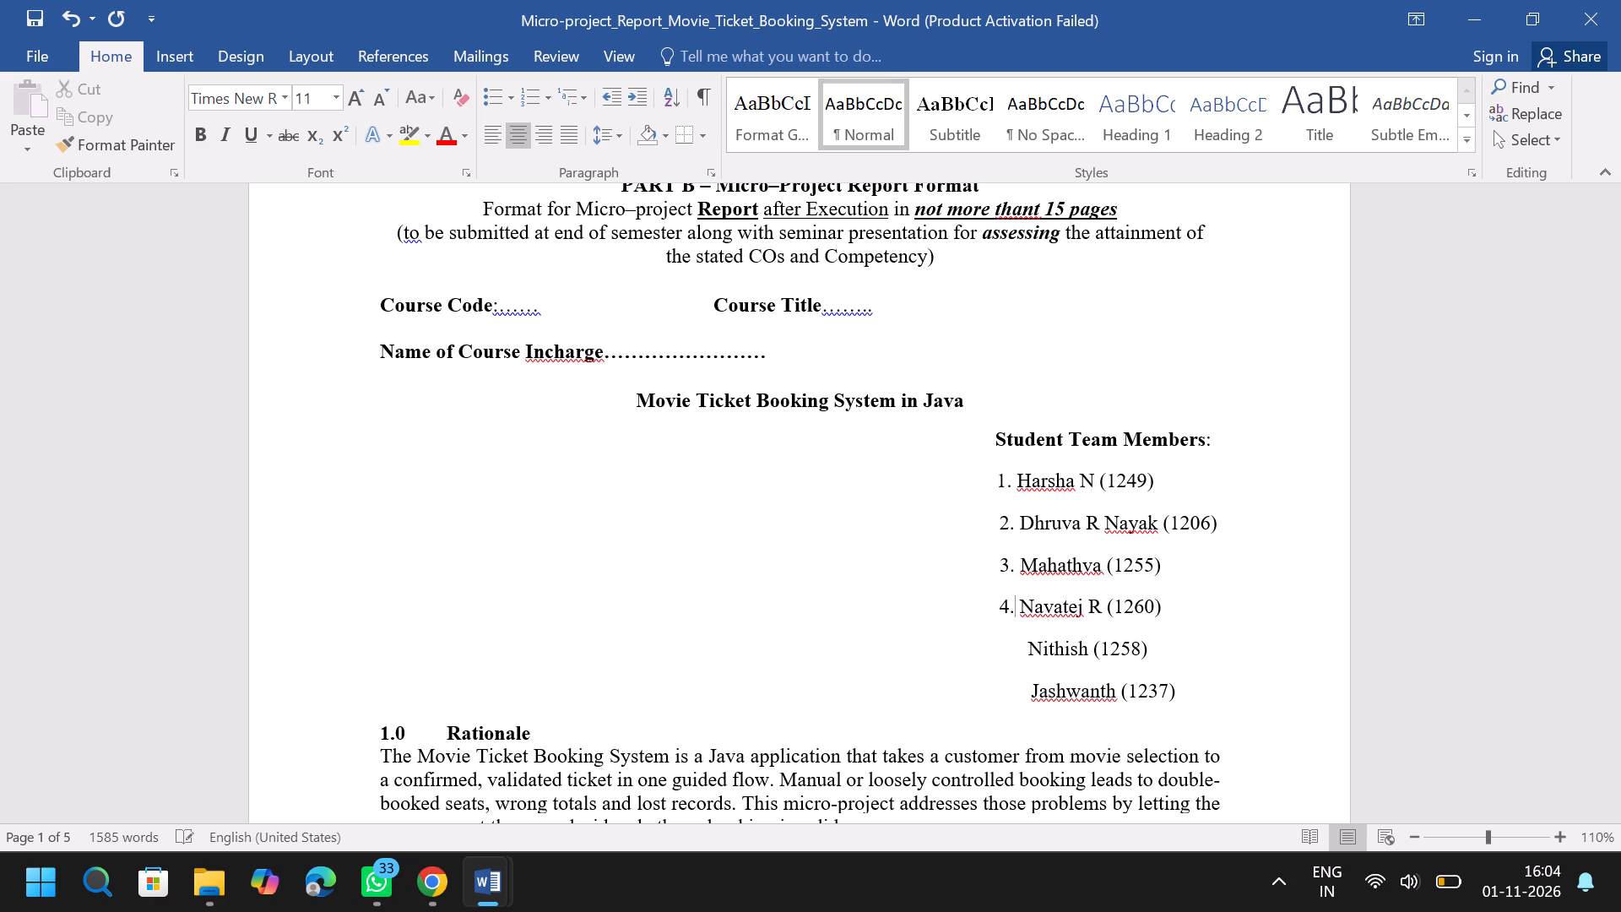
# Put "5." directly in front of the fifth team member's name, with no space between them.
pyautogui.click(1022, 651)
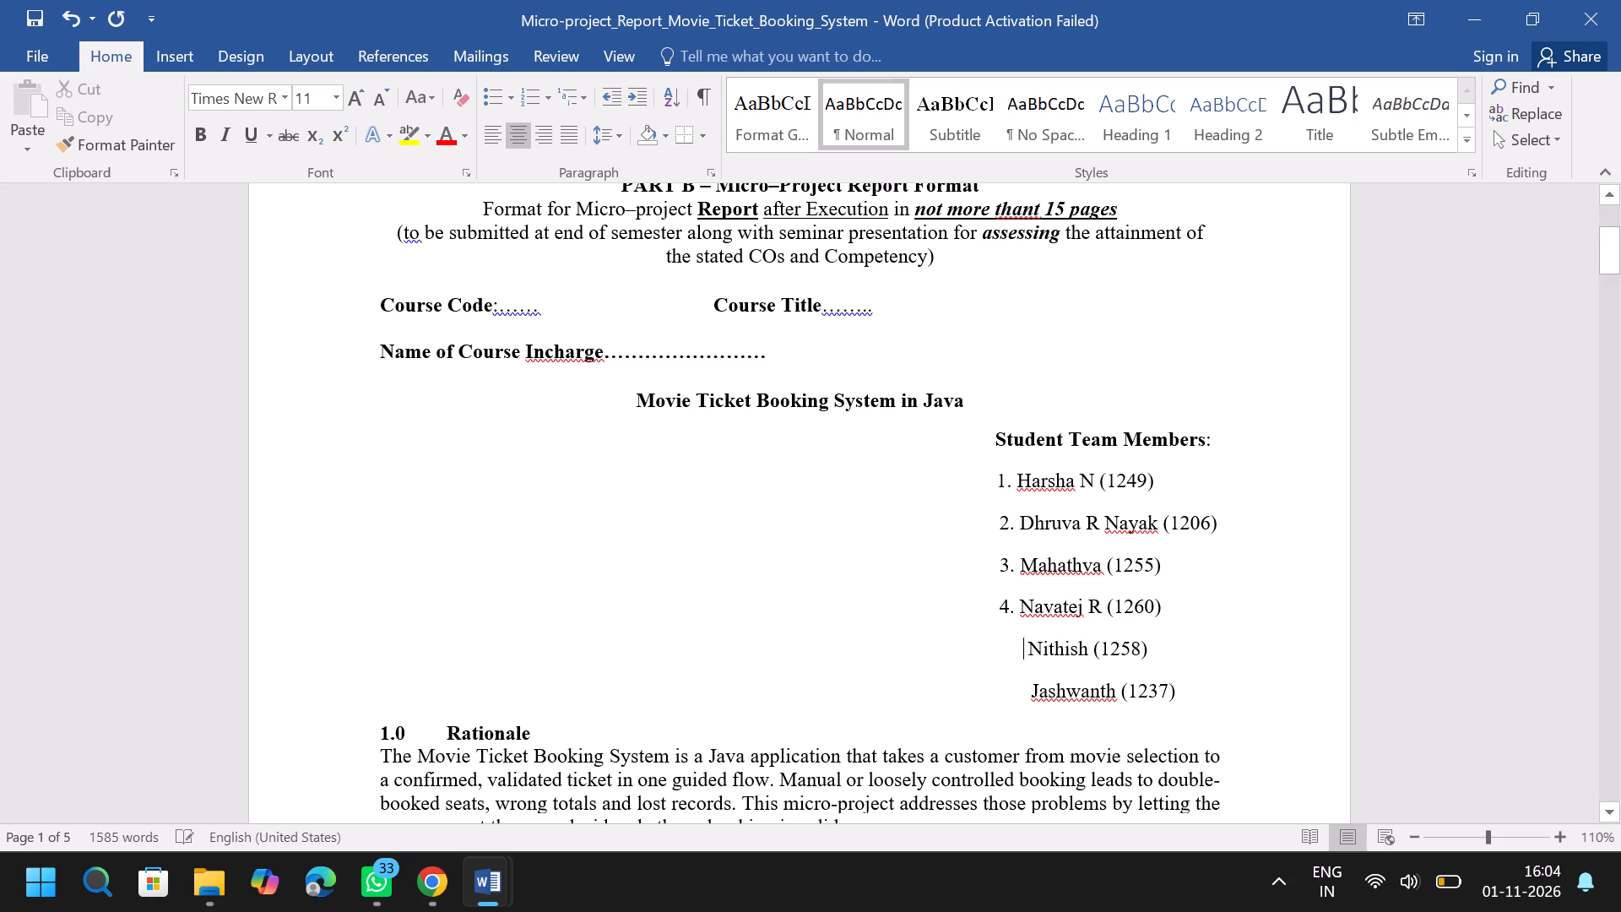
pyautogui.write('5.')
pyautogui.press('space')
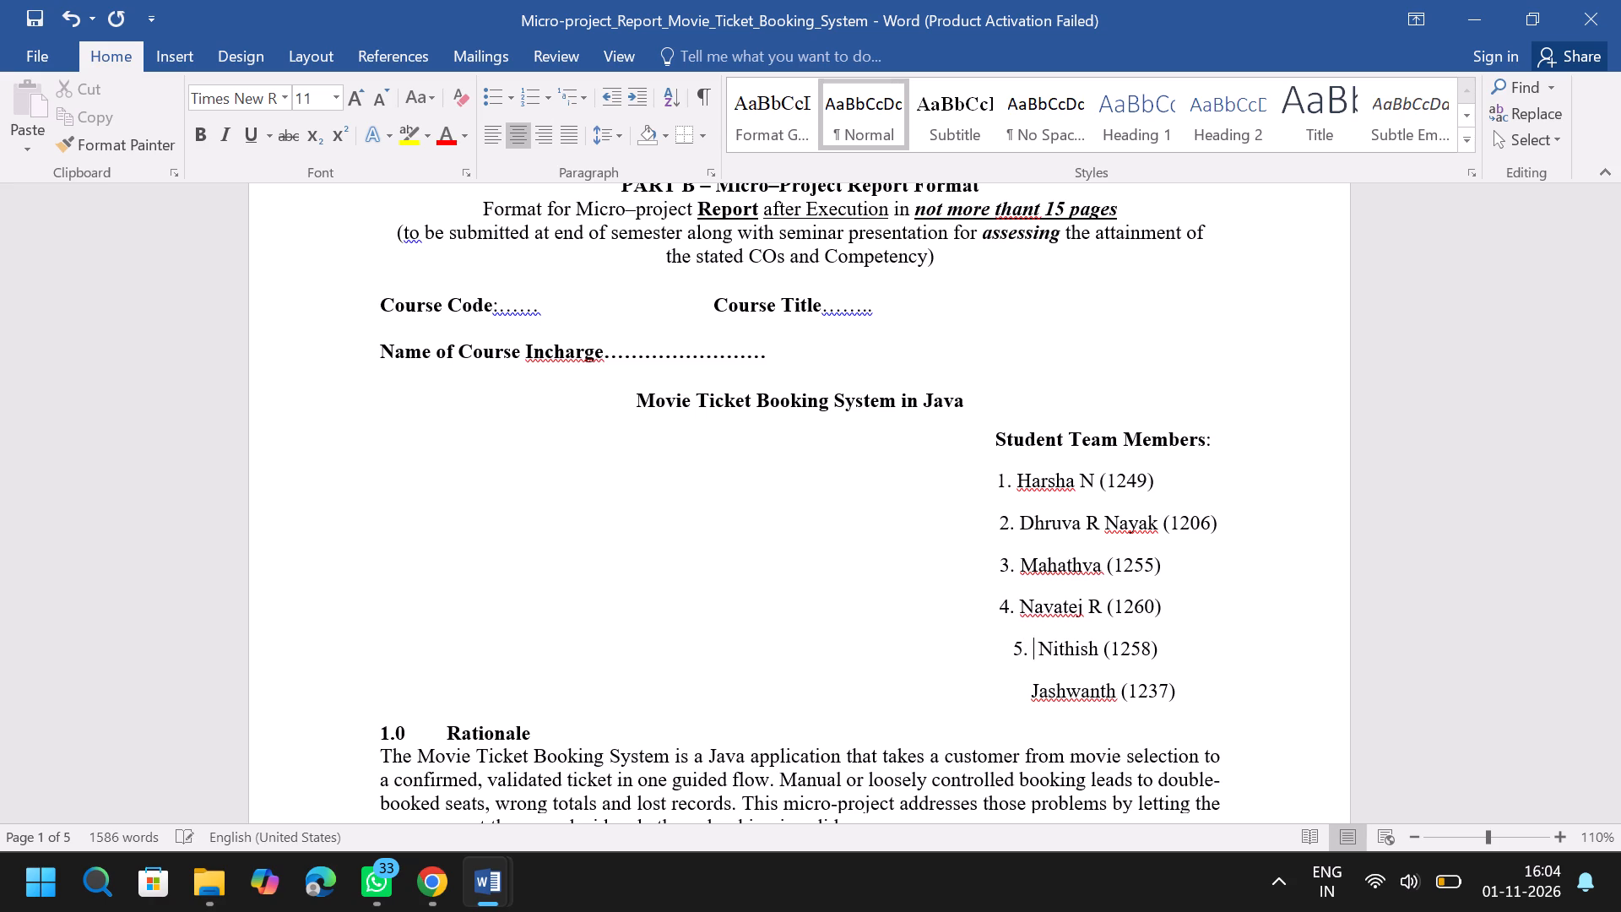
pyautogui.write('\\\\')
pyautogui.press('BackSpace')
pyautogui.press('BackSpace')
pyautogui.press('BackSpace')
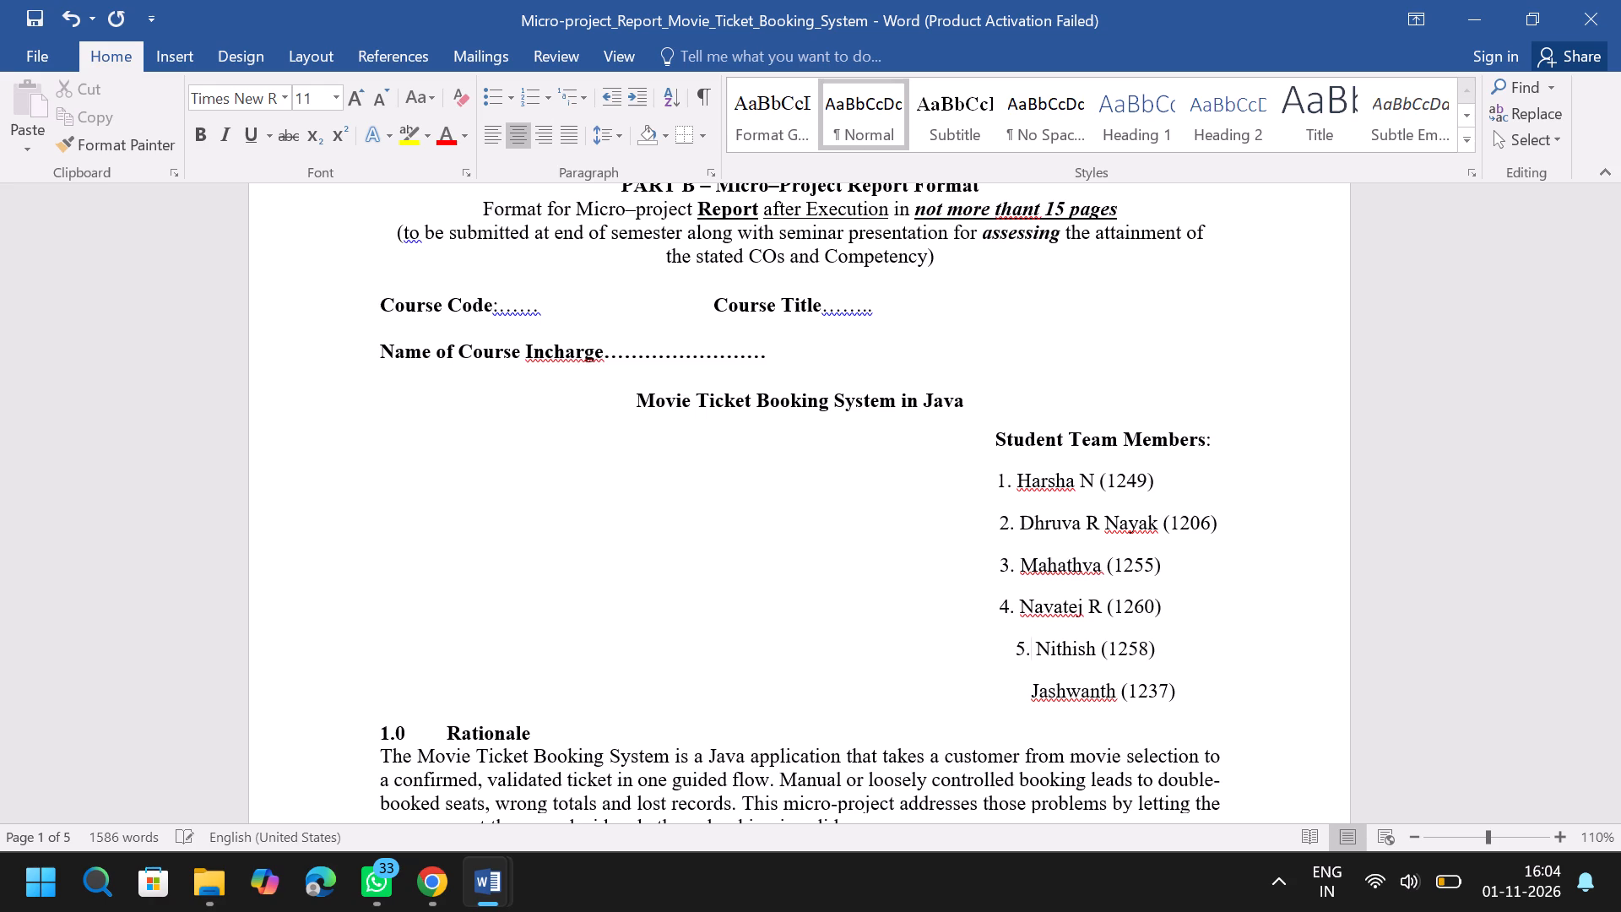
pyautogui.press('Right')
pyautogui.press('BackSpace')
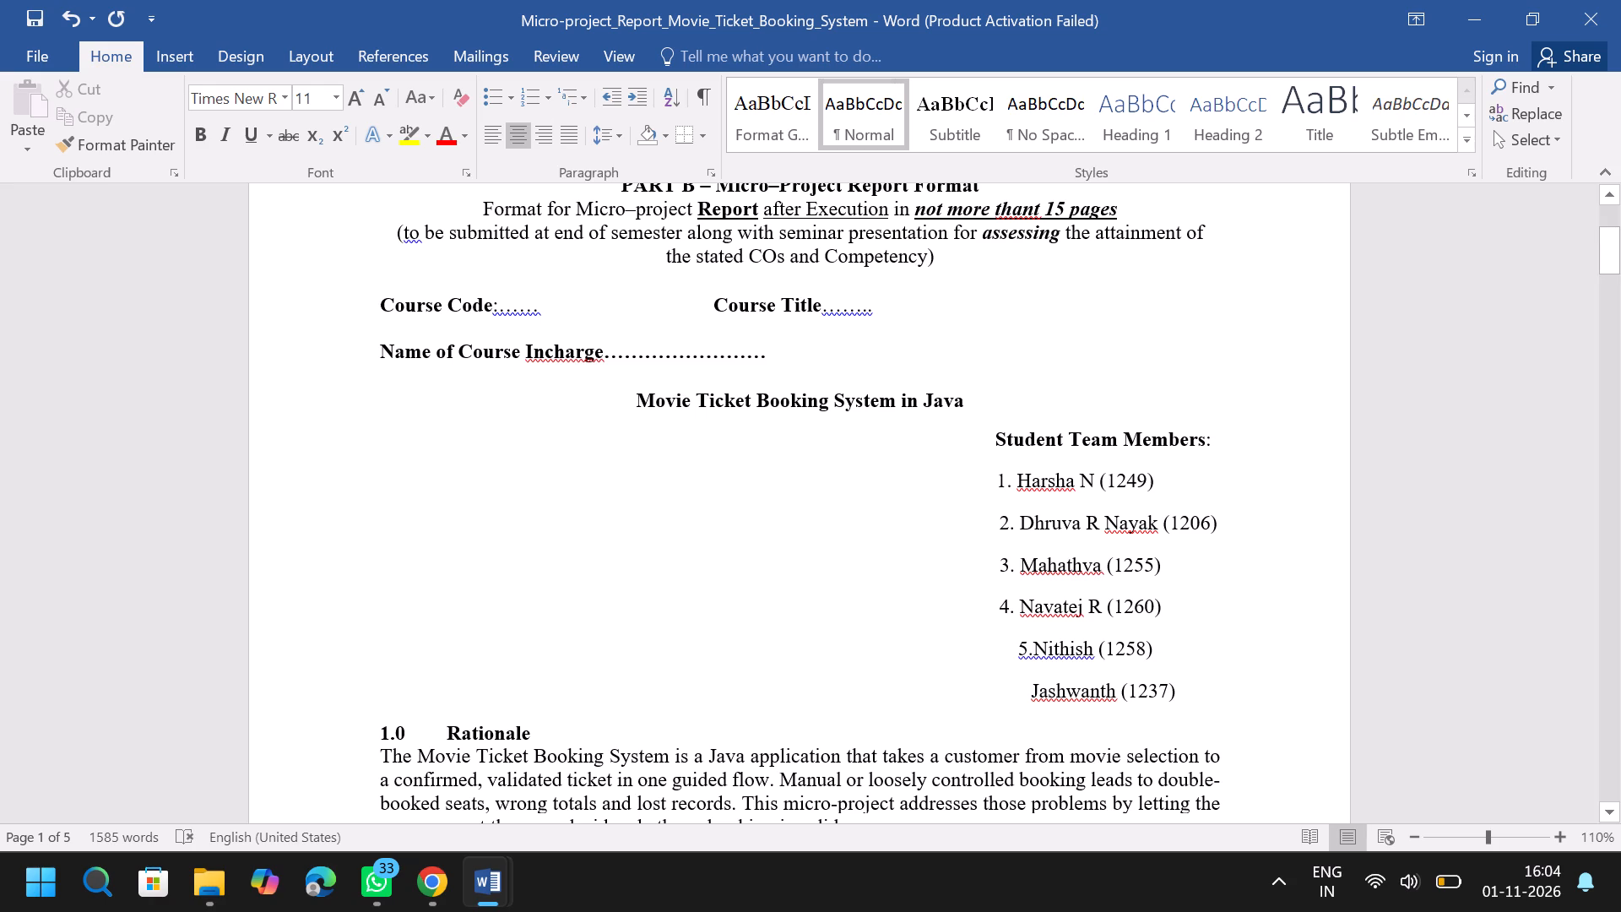
pyautogui.press('space')
pyautogui.press('BackSpace')
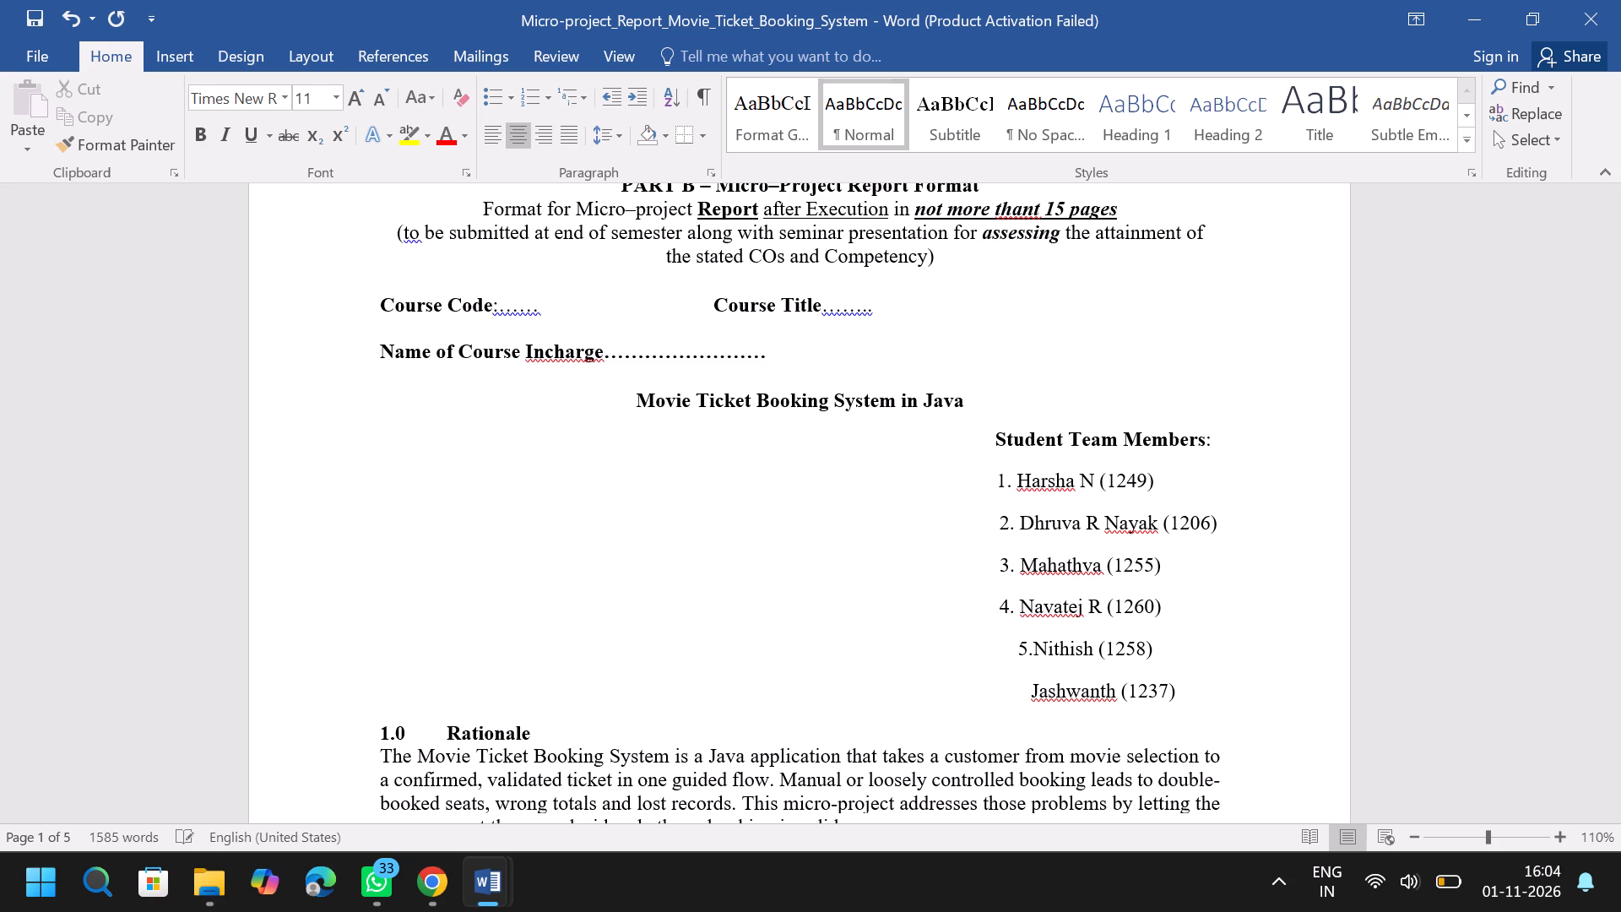
# Line up the fifth entry with those above by removing six leading spaces, and add one space after "5.".
pyautogui.press('Left')
pyautogui.press('Left')
pyautogui.press('Left')
pyautogui.press('BackSpace')
pyautogui.press('BackSpace')
pyautogui.press('BackSpace')
pyautogui.press('BackSpace')
pyautogui.press('BackSpace')
pyautogui.press('BackSpace')
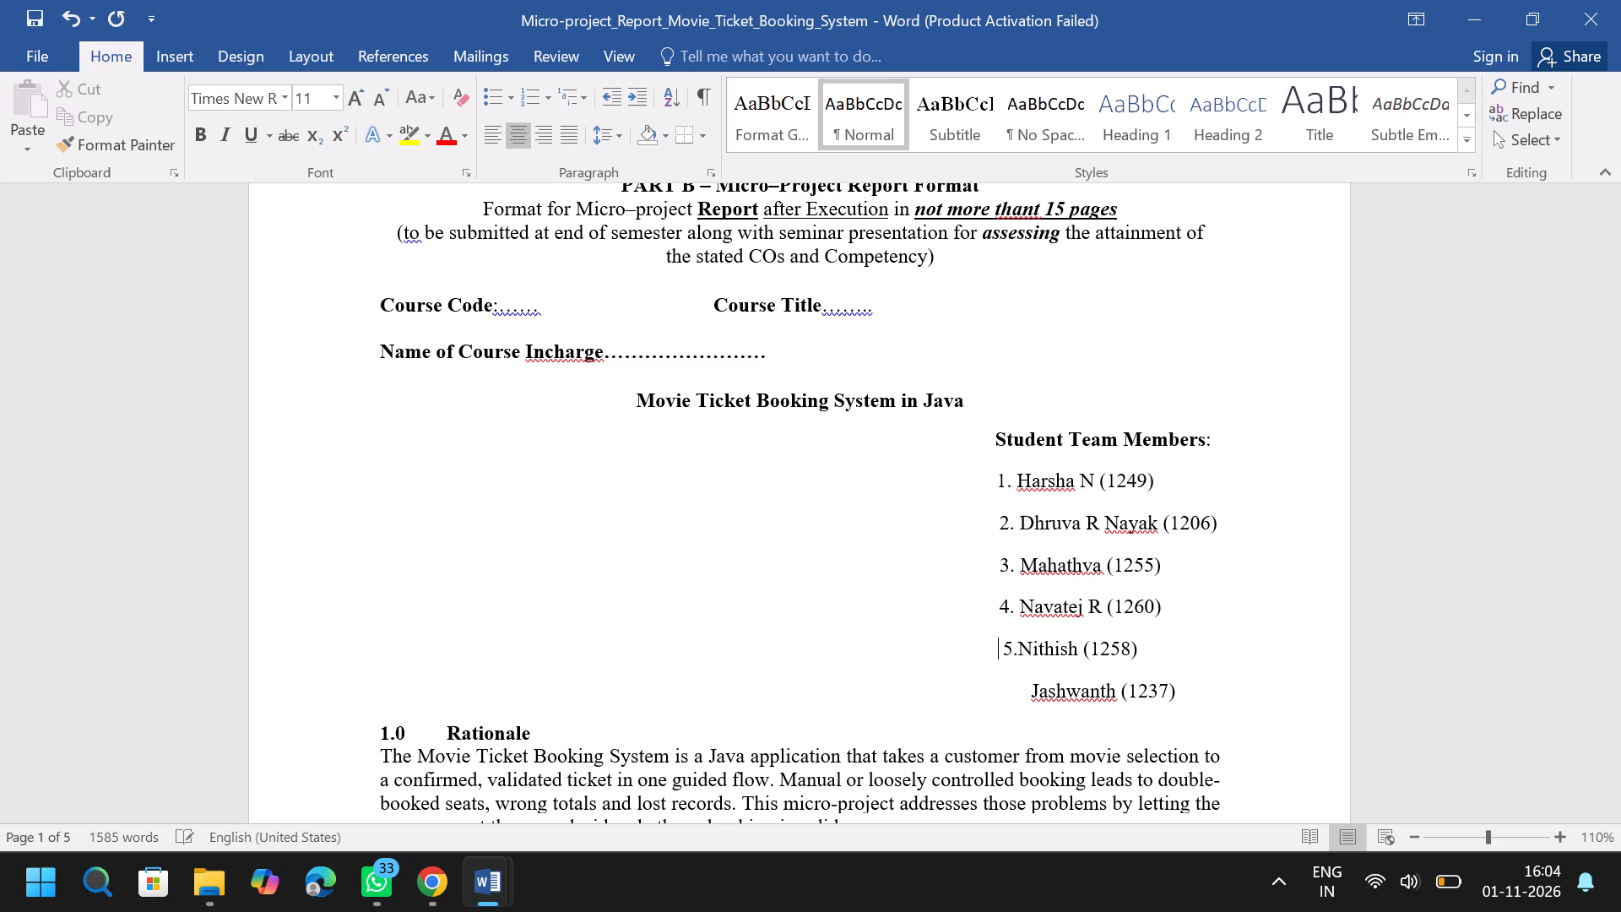
pyautogui.press('Right')
pyautogui.press('Right')
pyautogui.press('Right')
pyautogui.press('space')
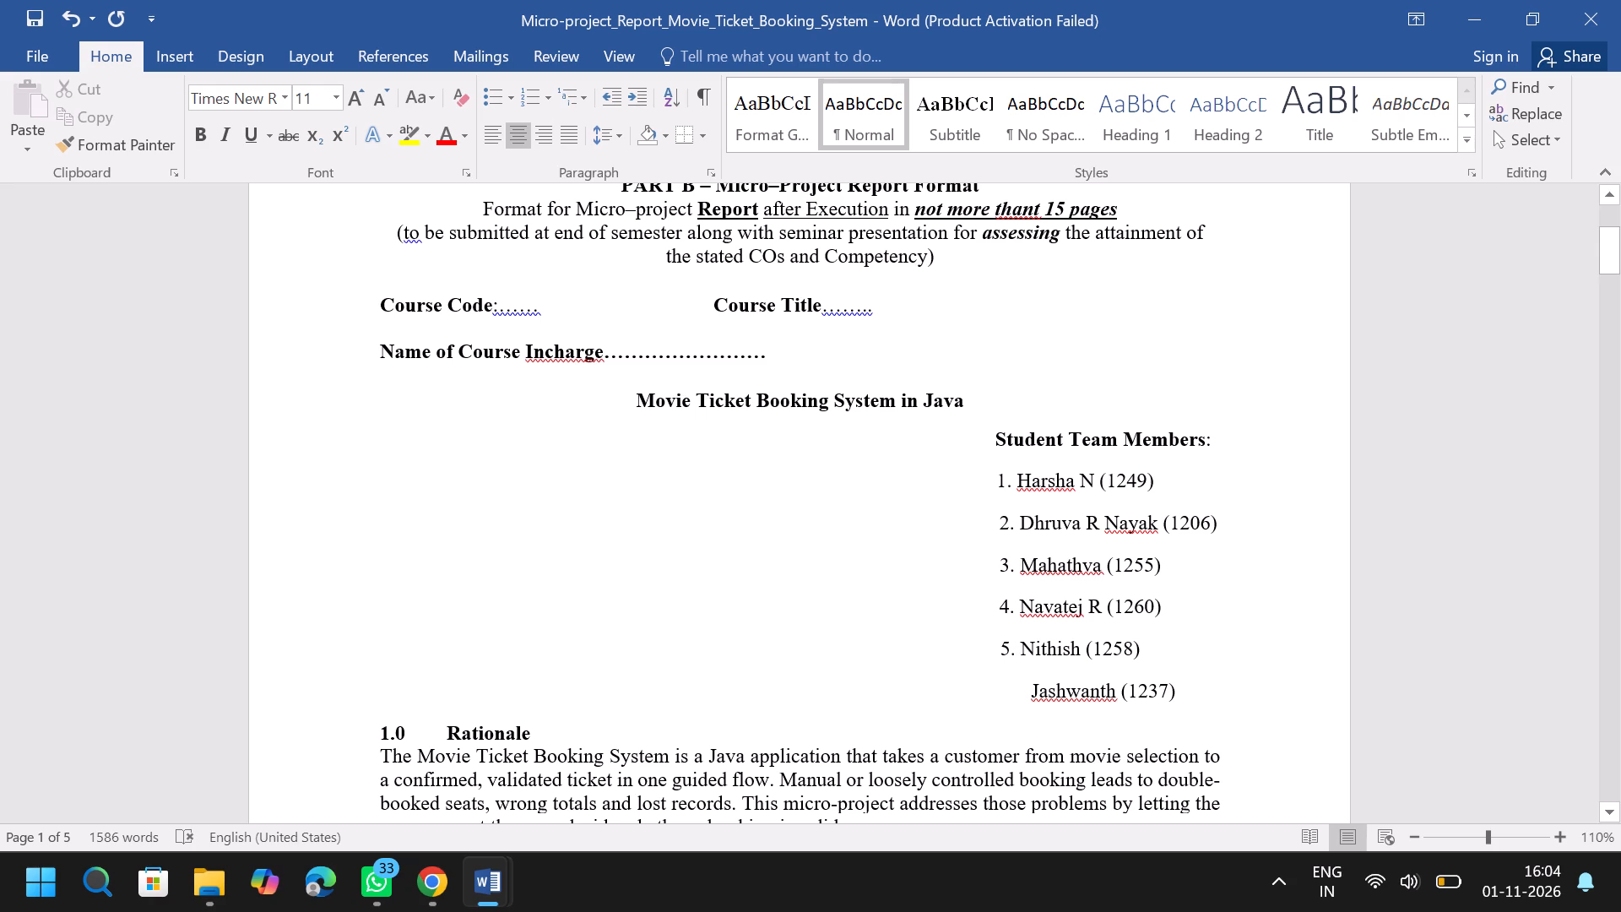
# Put "6." directly in front of the sixth team member's name, with no space between them.
pyautogui.click(1018, 693)
pyautogui.write('6.')
pyautogui.press('Right')
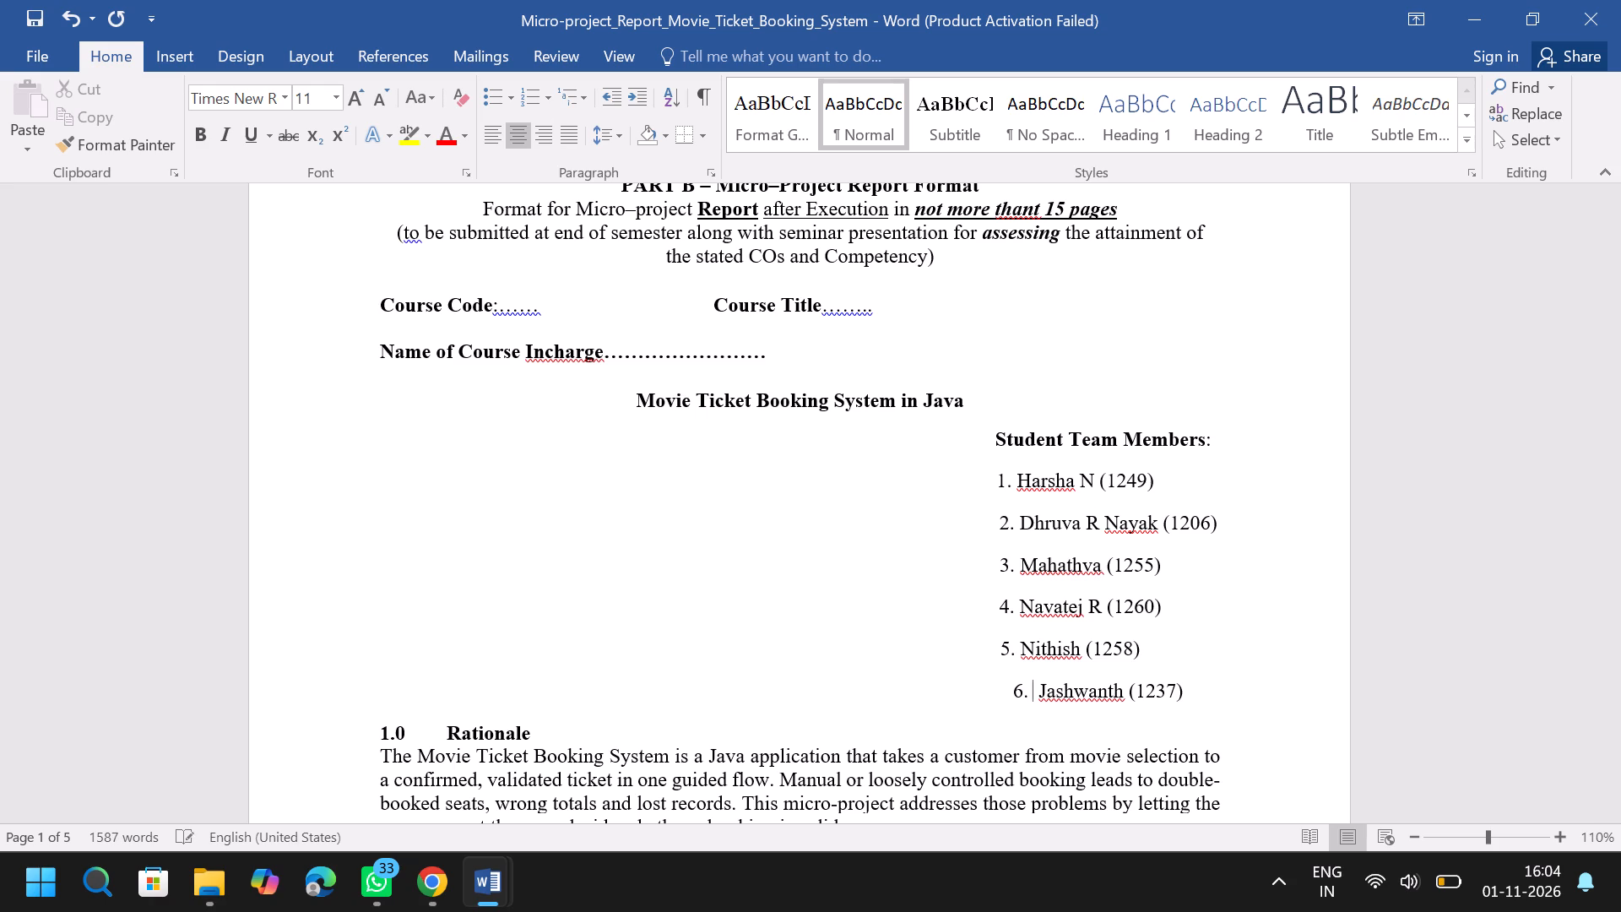
pyautogui.press('BackSpace')
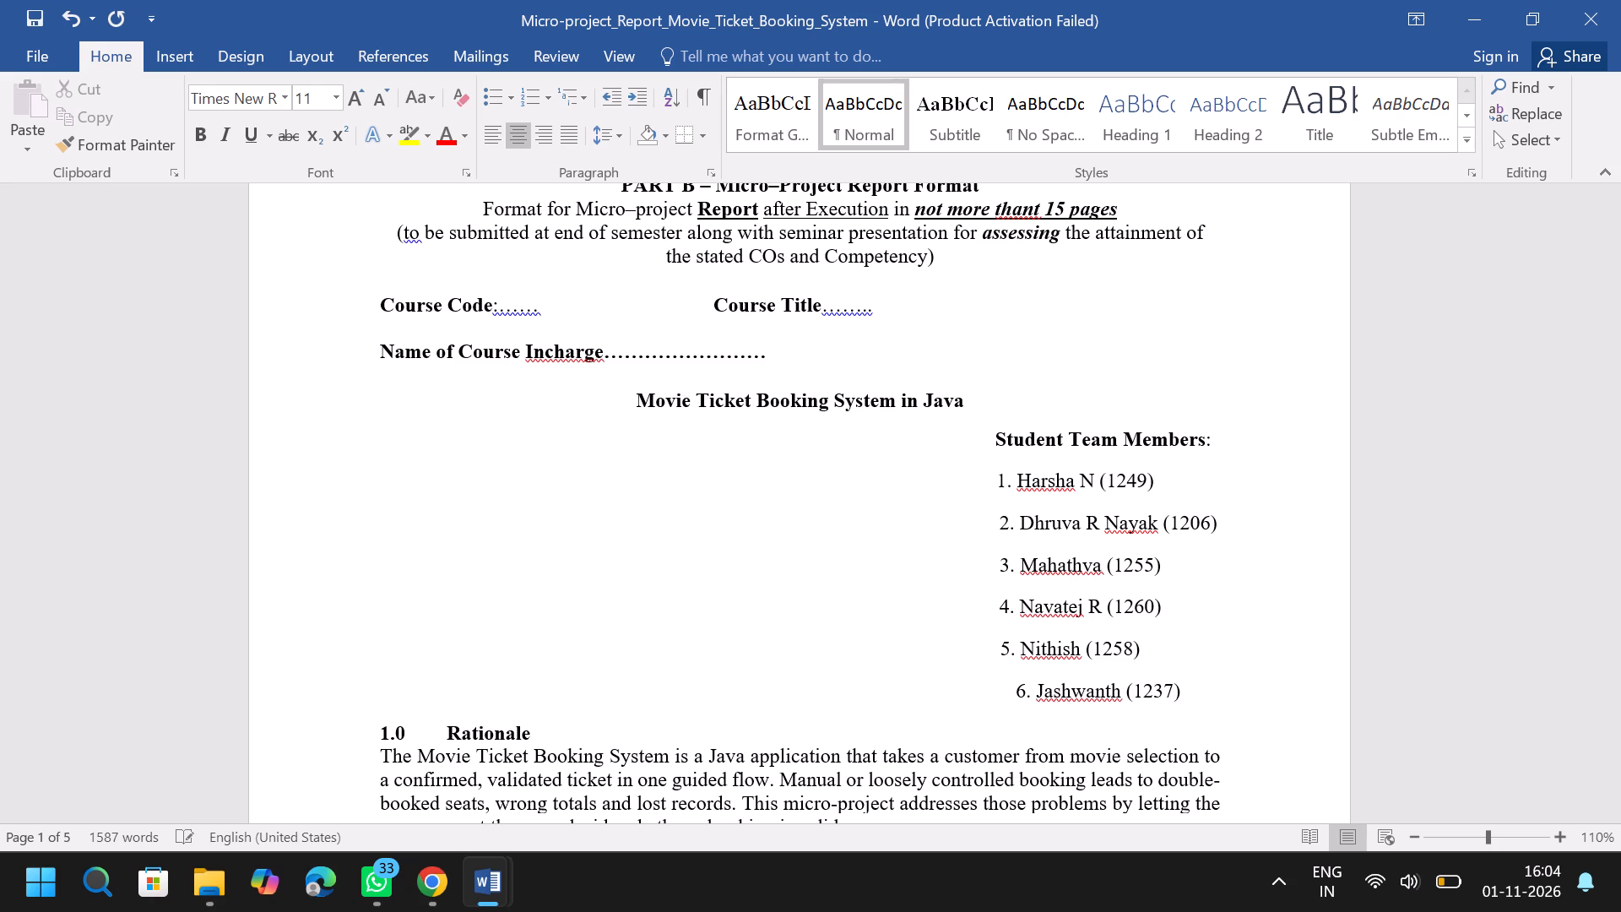
pyautogui.press('Delete')
# Line up the sixth entry with those above by removing six leading spaces, and add one space after "6.".
pyautogui.press('Left')
pyautogui.press('Left')
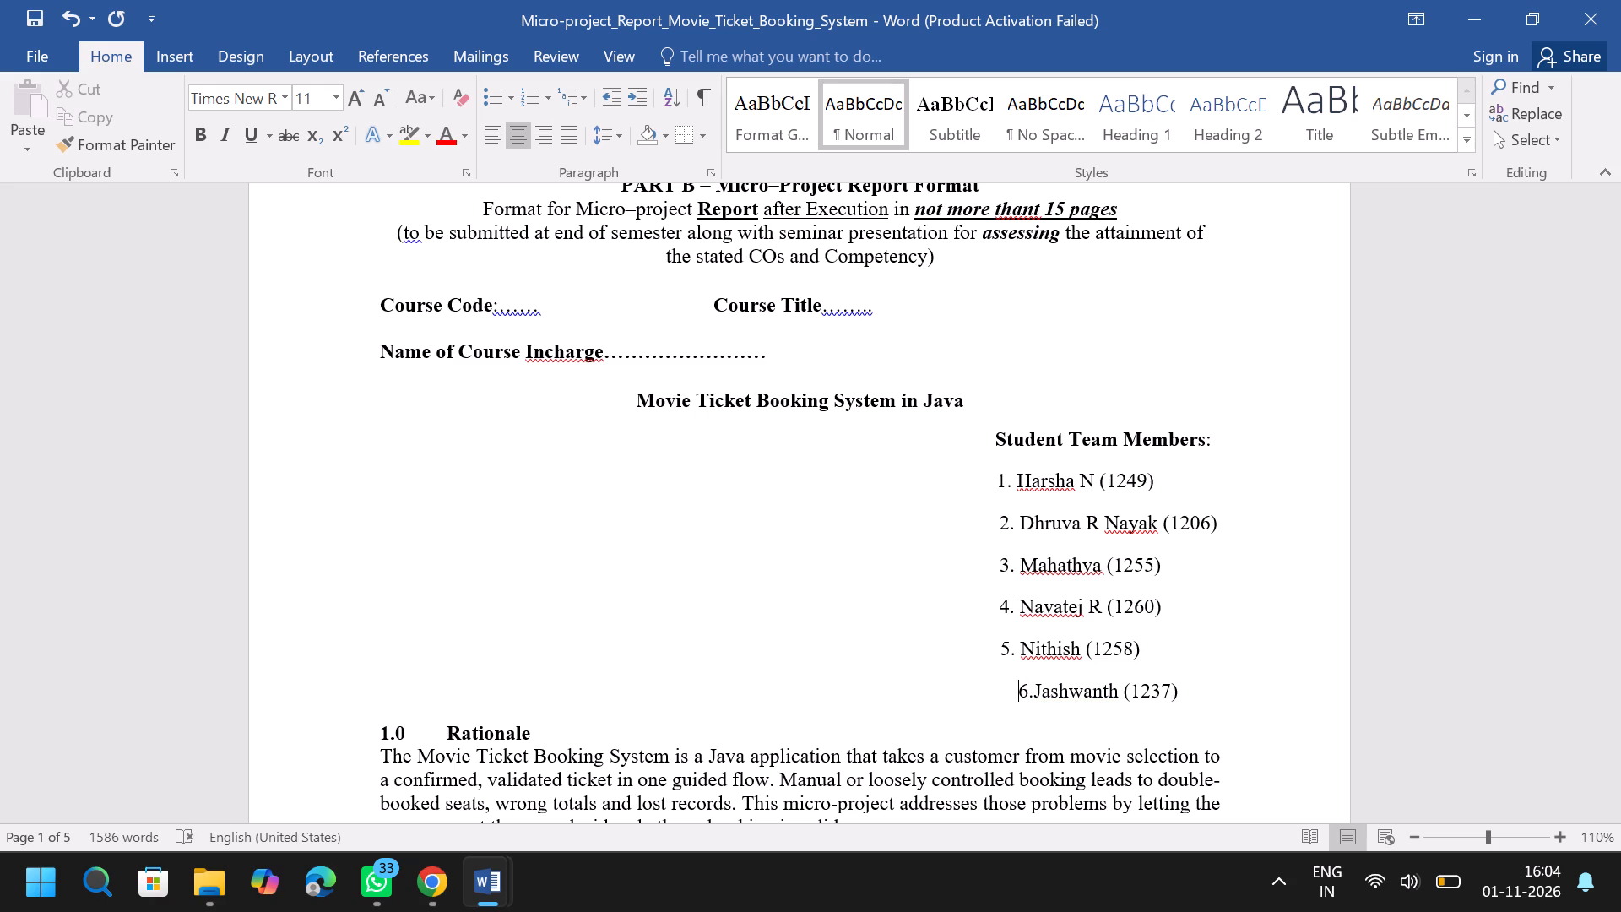
pyautogui.press('BackSpace')
pyautogui.press('BackSpace')
pyautogui.press('BackSpace')
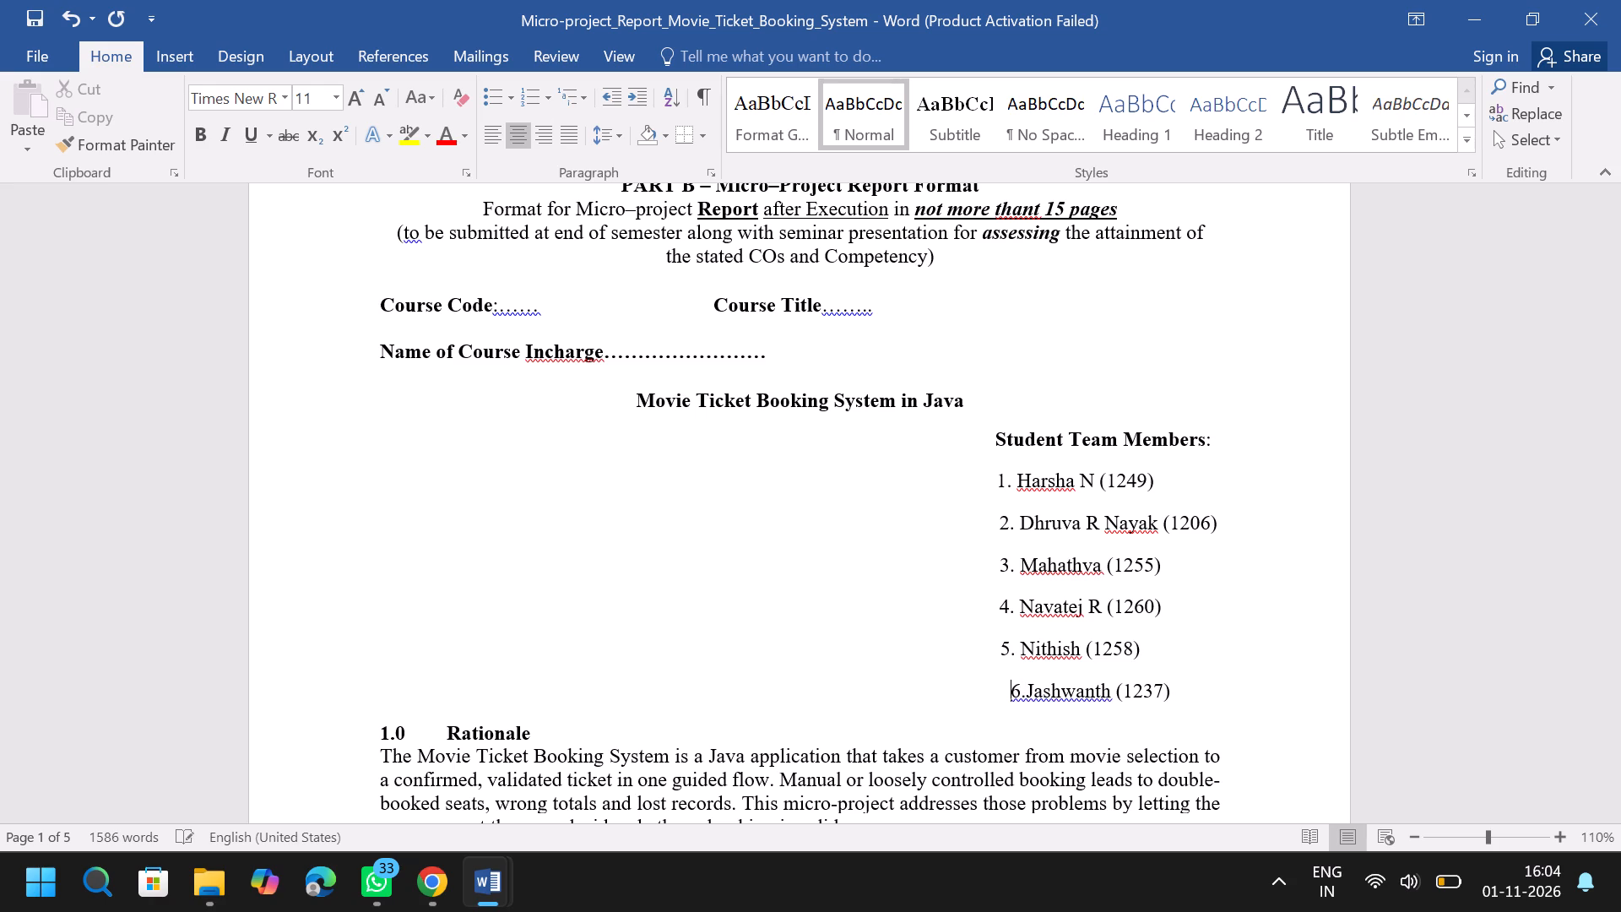
pyautogui.press('BackSpace')
pyautogui.press('BackSpace')
pyautogui.press('BackSpace')
pyautogui.press('Right')
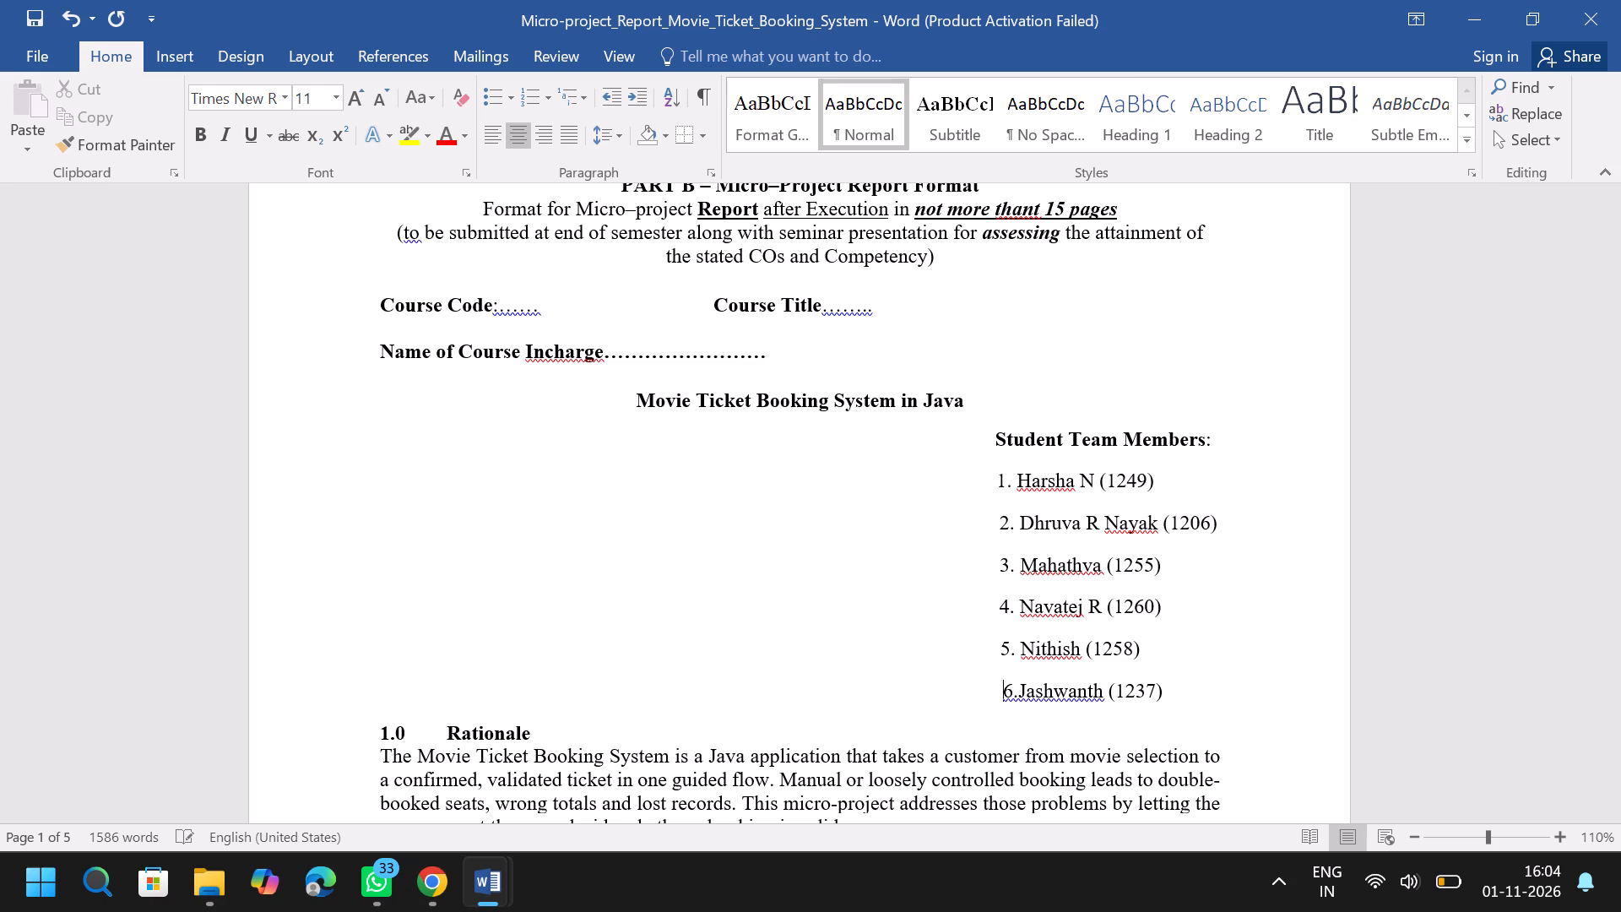
pyautogui.press('Right')
pyautogui.press('space')
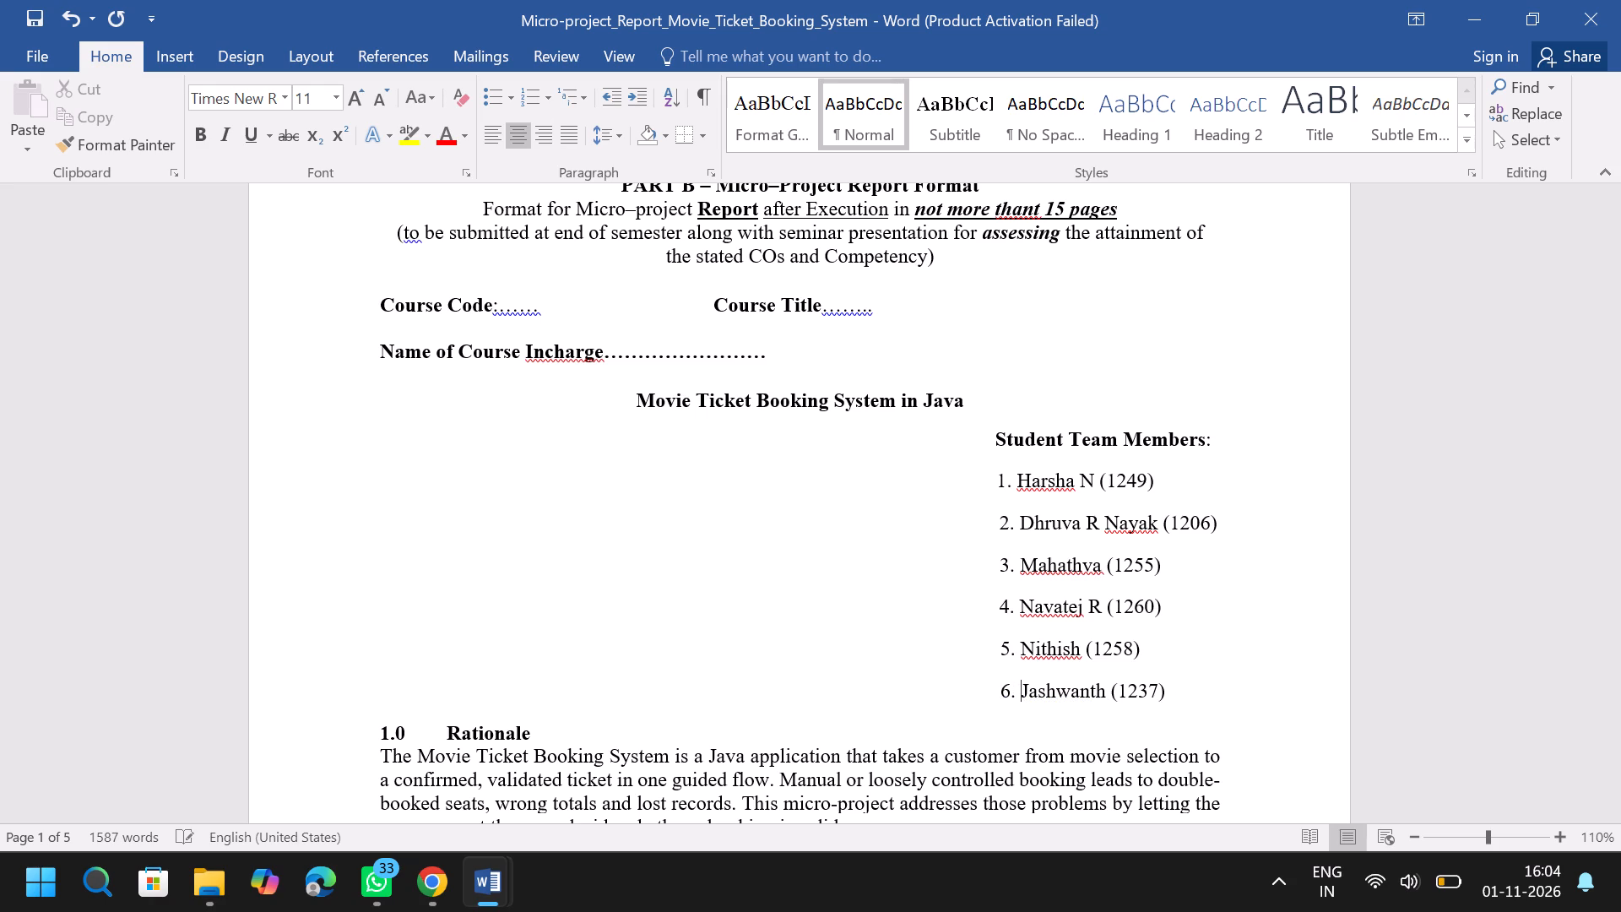
pyautogui.click(942, 623)
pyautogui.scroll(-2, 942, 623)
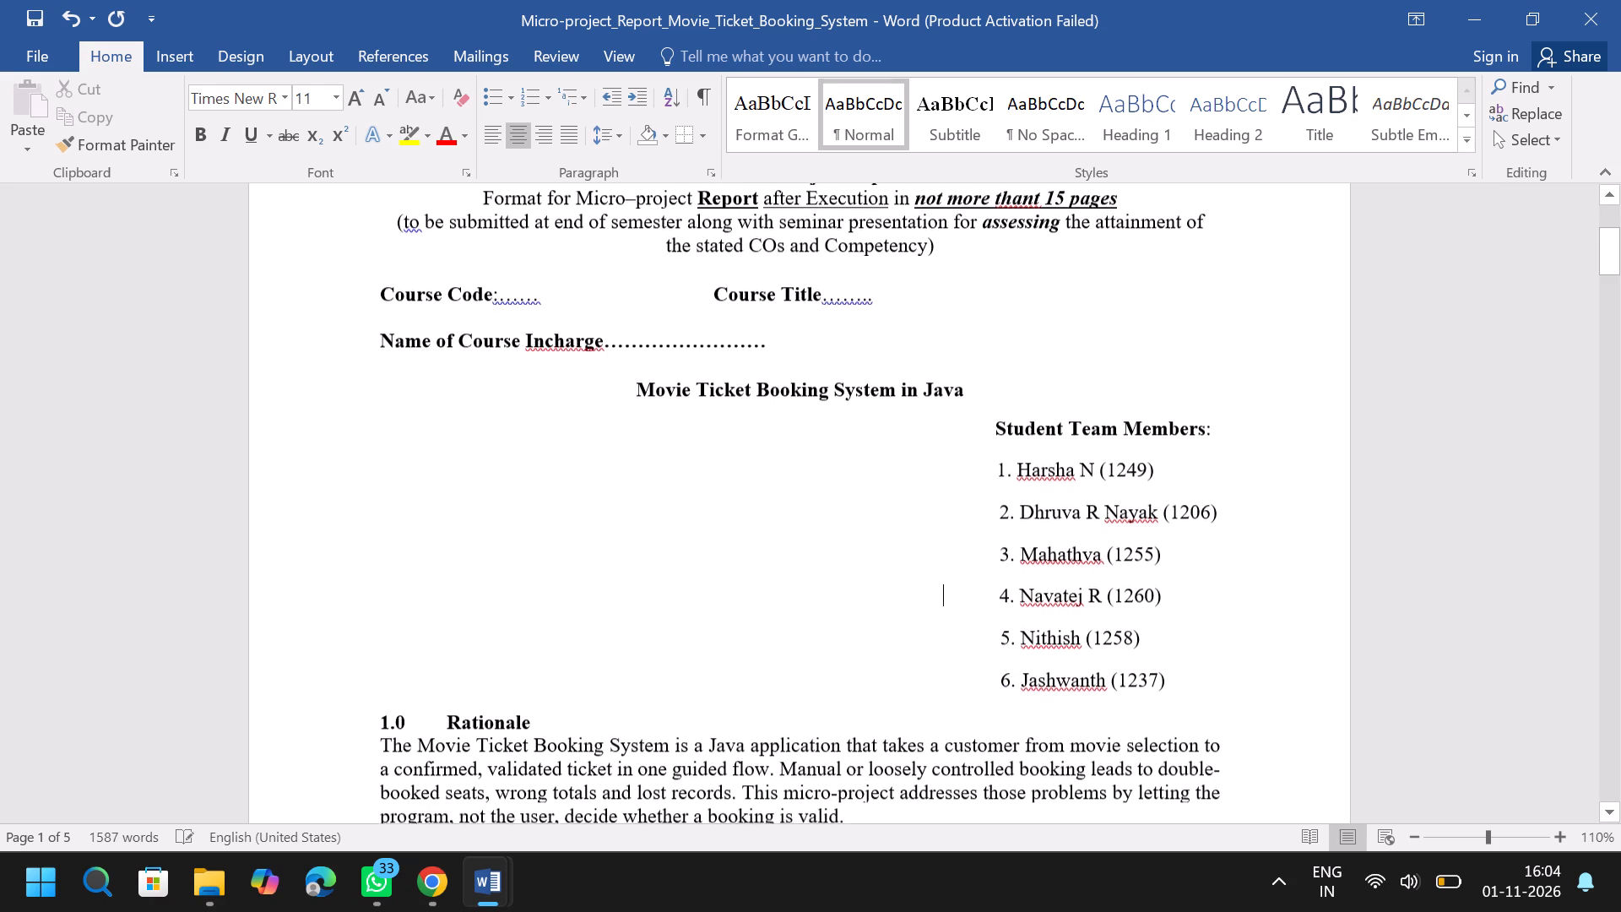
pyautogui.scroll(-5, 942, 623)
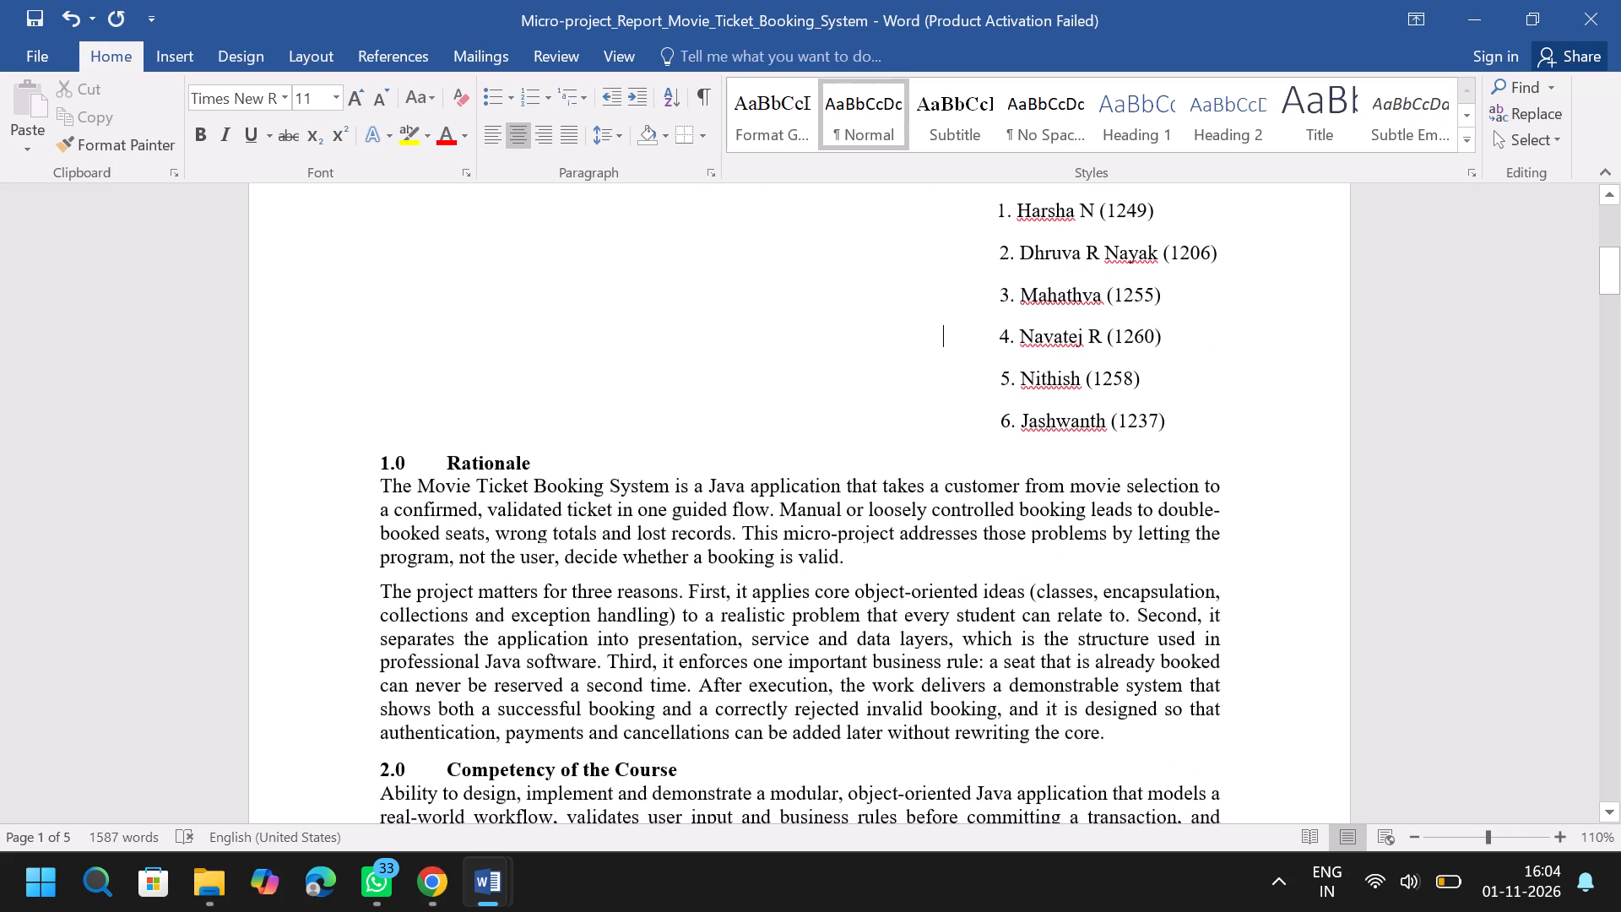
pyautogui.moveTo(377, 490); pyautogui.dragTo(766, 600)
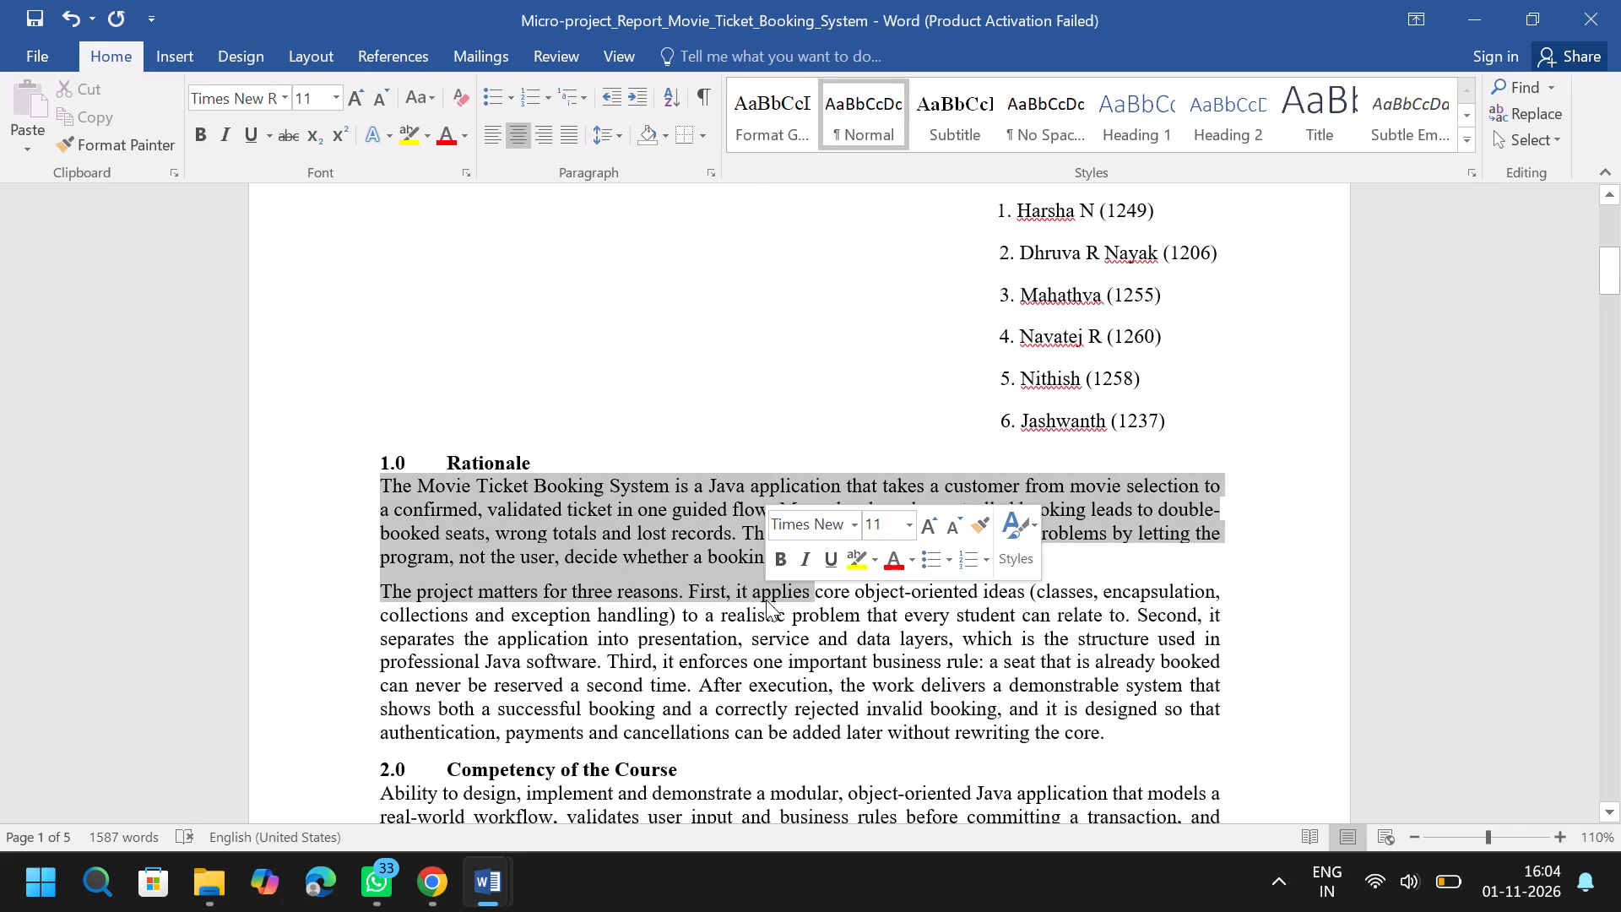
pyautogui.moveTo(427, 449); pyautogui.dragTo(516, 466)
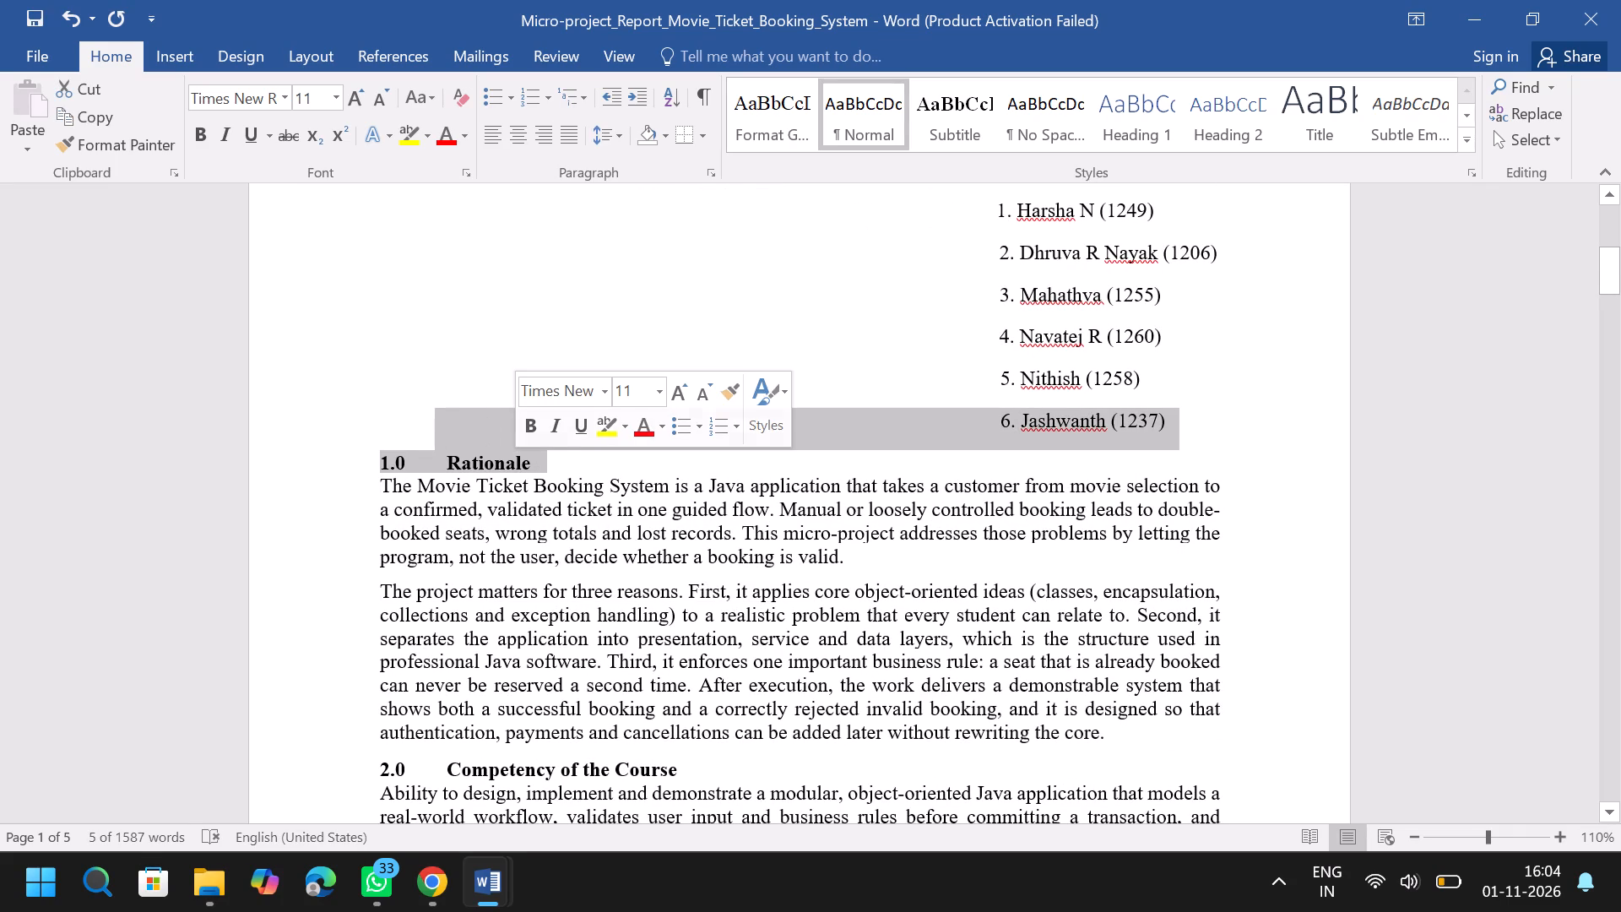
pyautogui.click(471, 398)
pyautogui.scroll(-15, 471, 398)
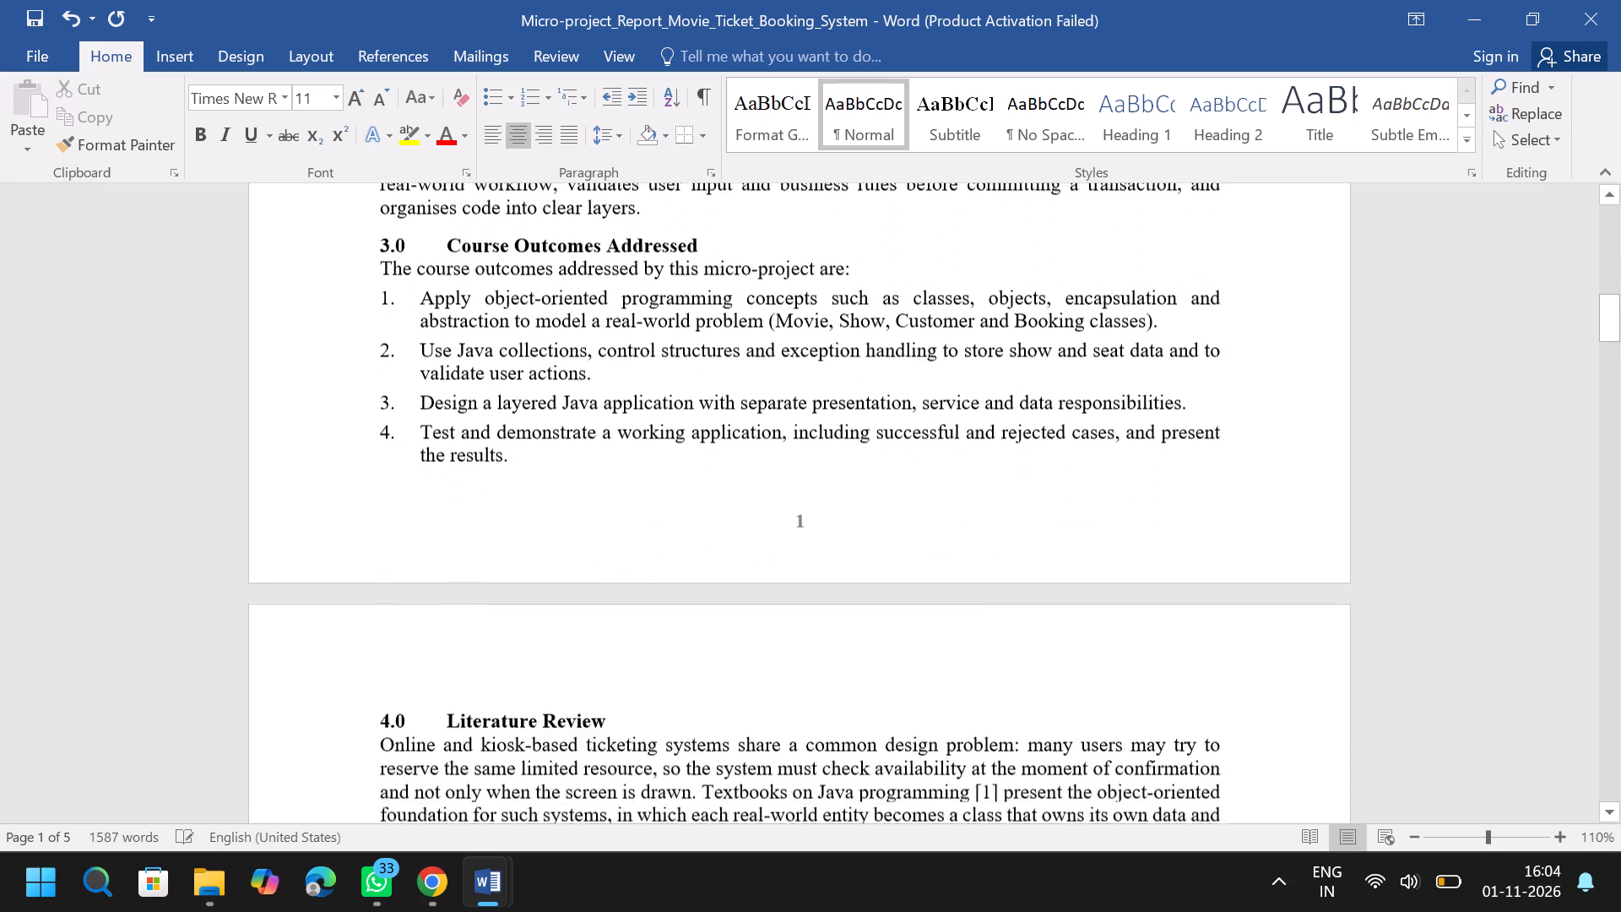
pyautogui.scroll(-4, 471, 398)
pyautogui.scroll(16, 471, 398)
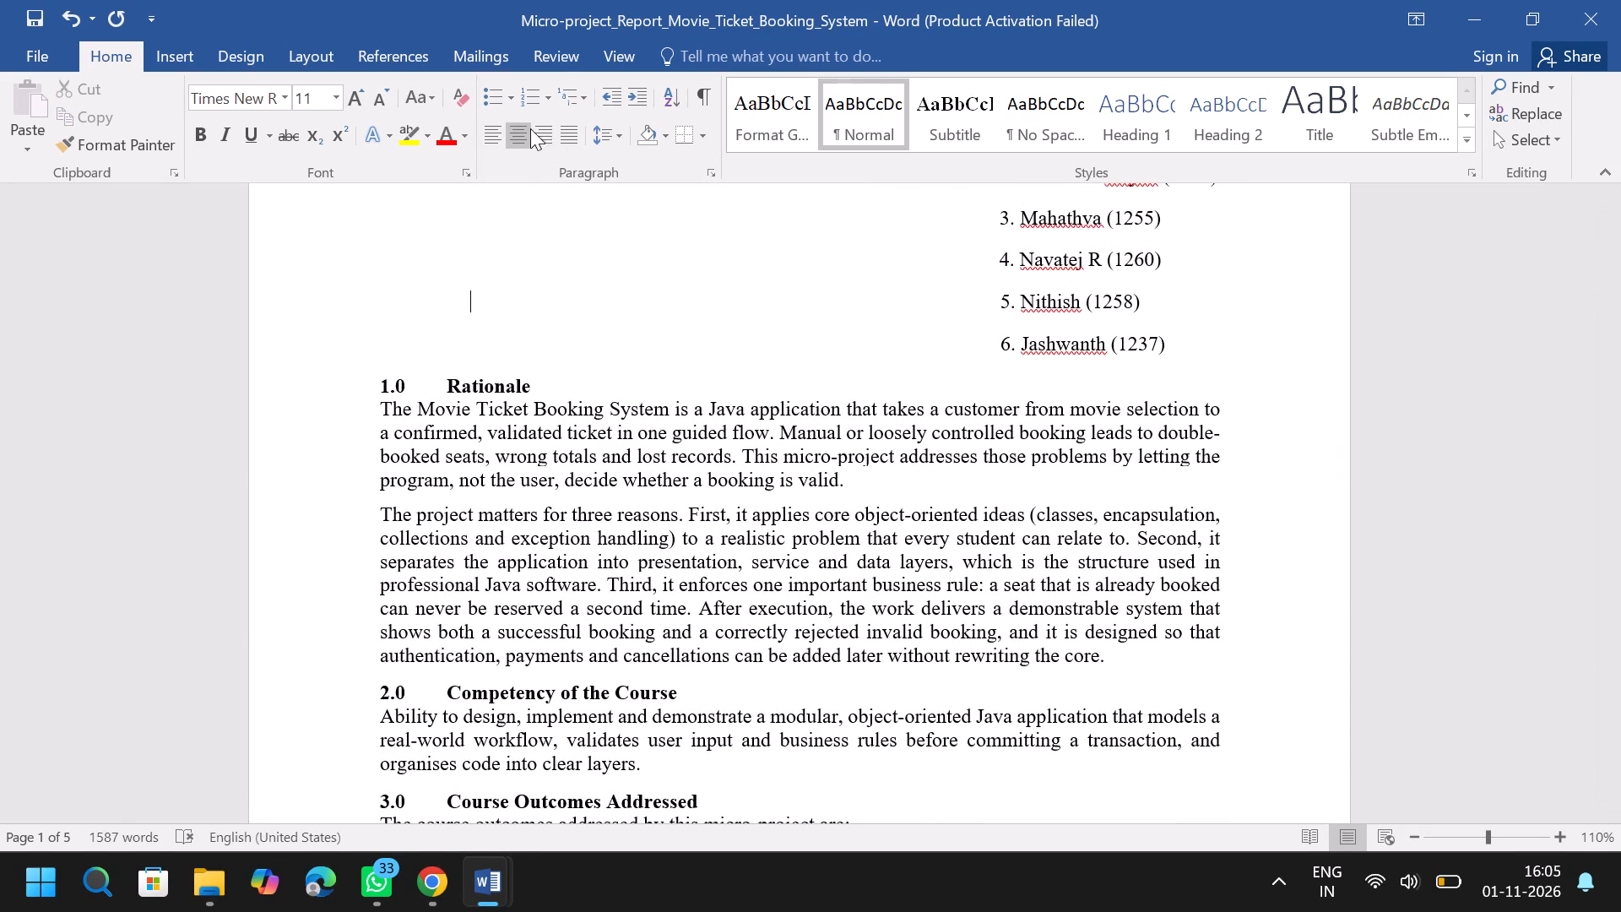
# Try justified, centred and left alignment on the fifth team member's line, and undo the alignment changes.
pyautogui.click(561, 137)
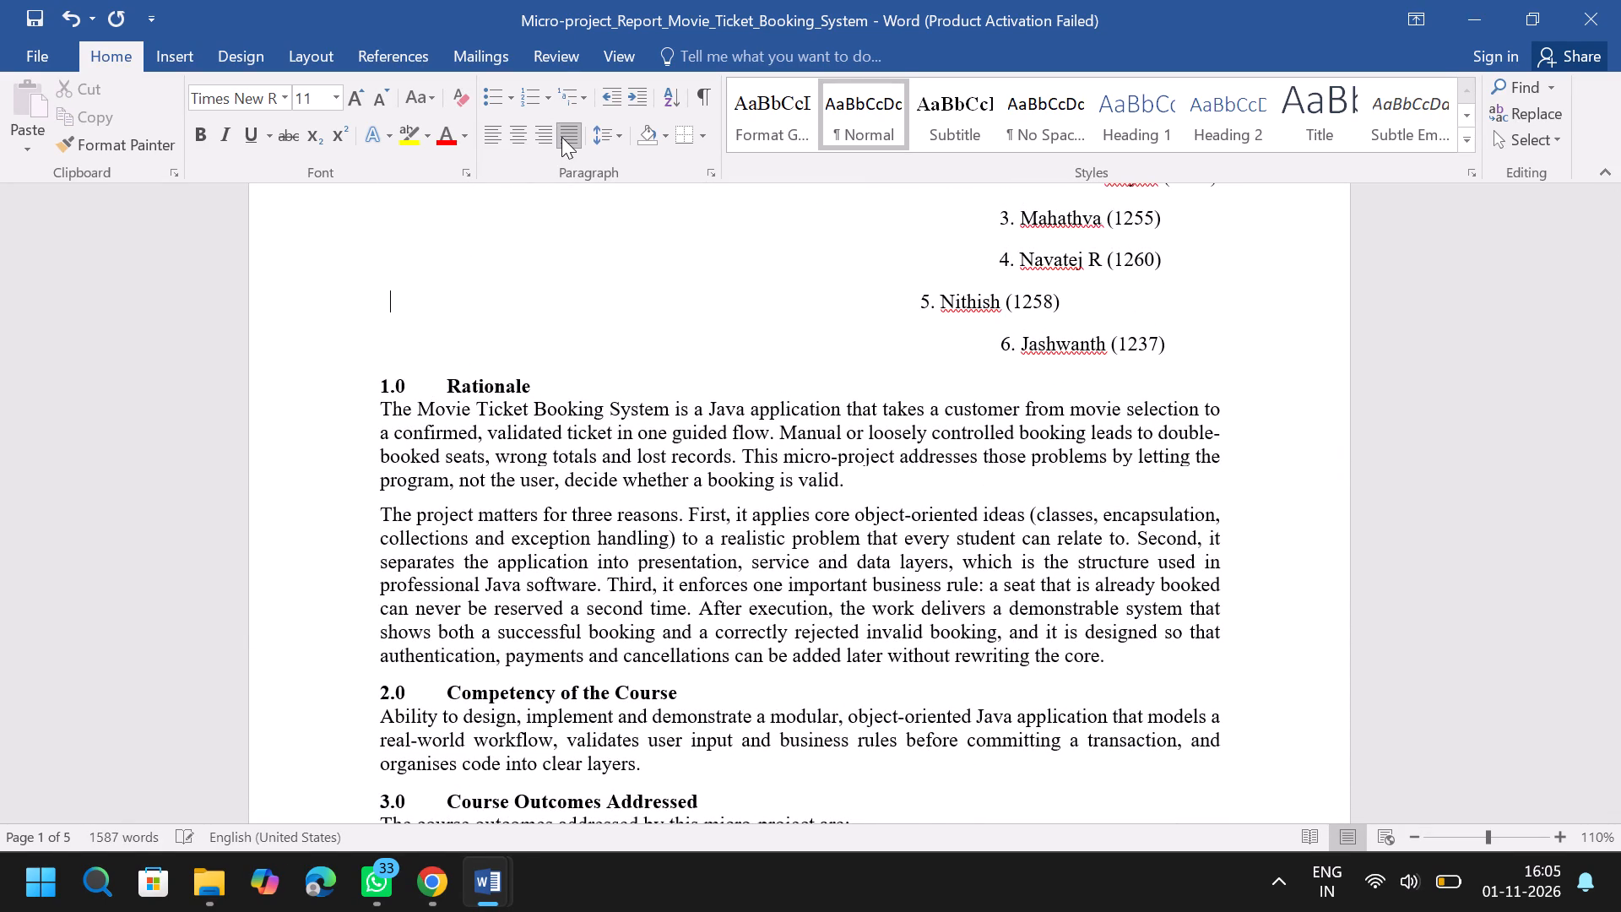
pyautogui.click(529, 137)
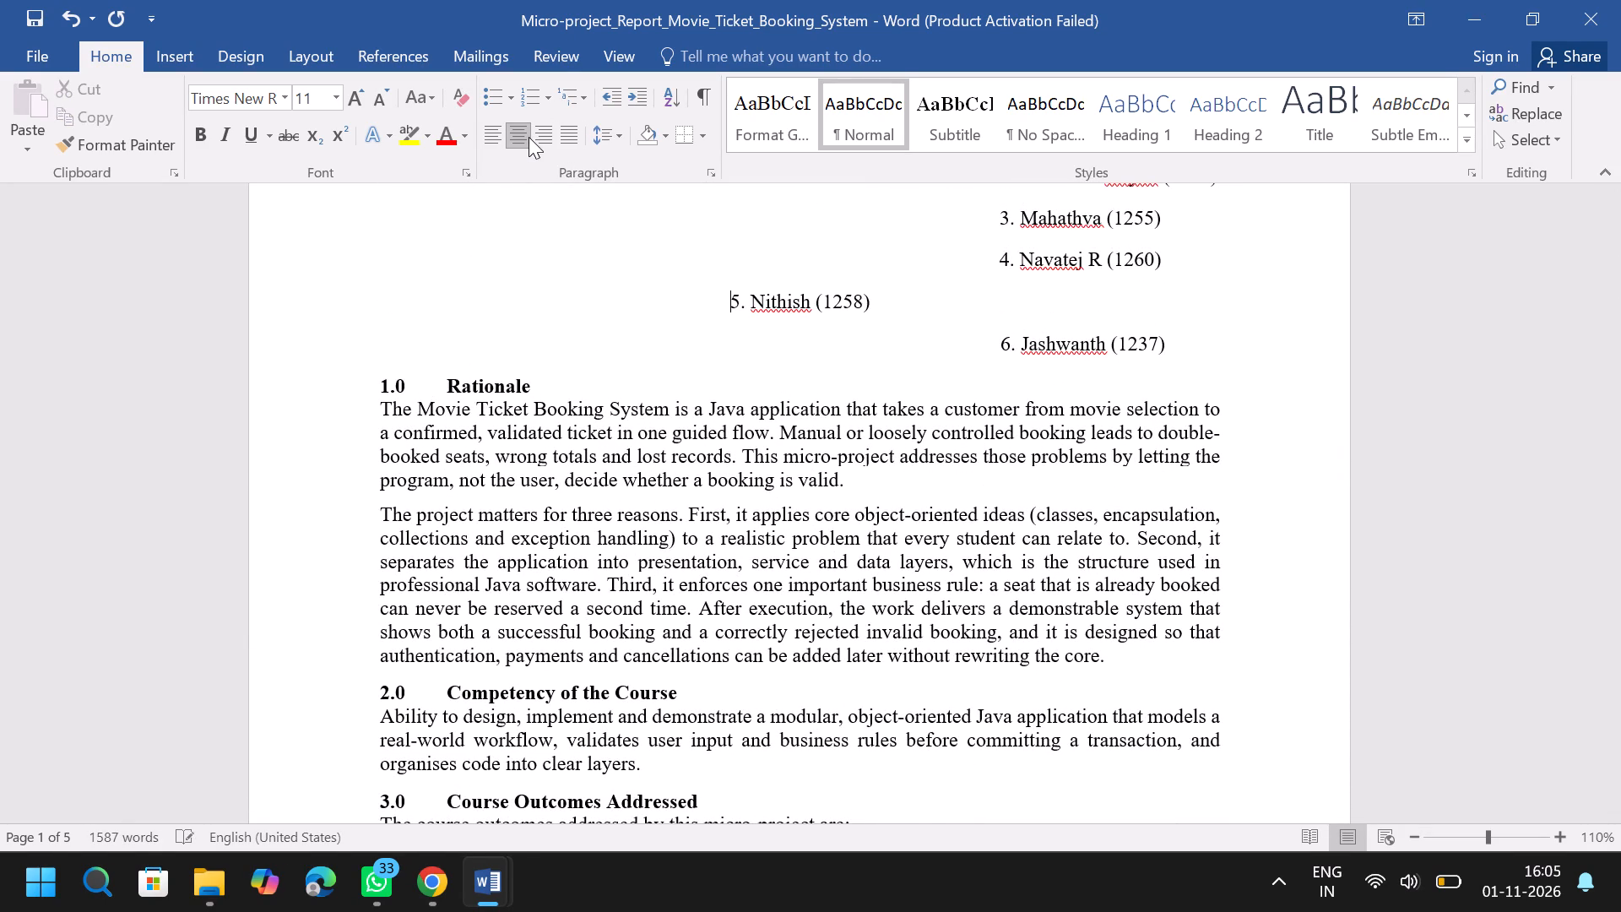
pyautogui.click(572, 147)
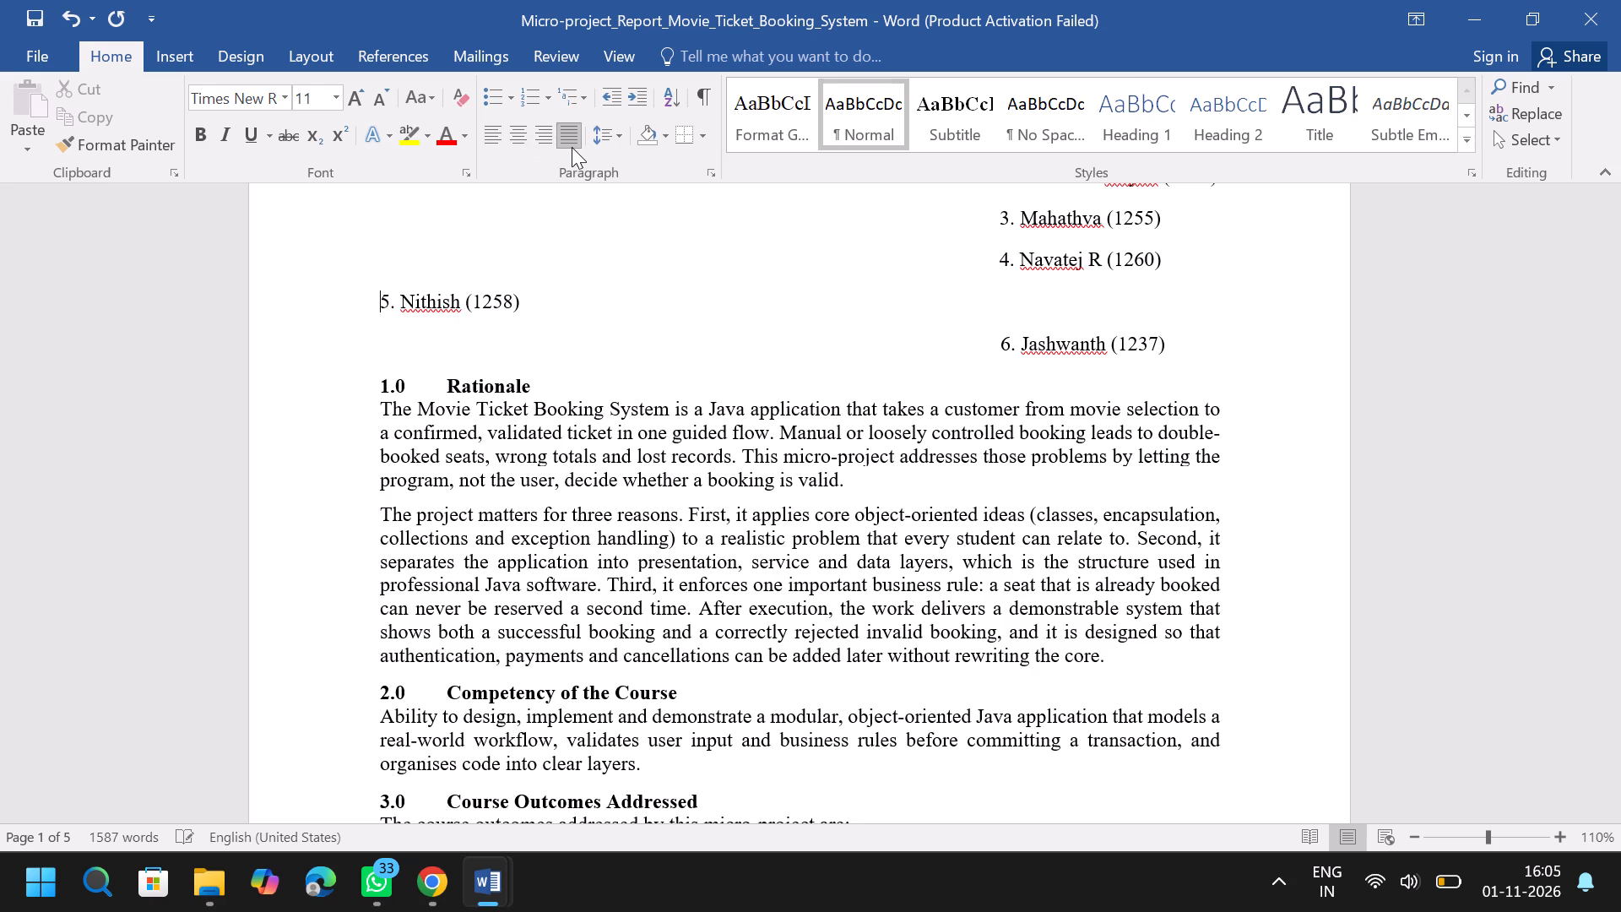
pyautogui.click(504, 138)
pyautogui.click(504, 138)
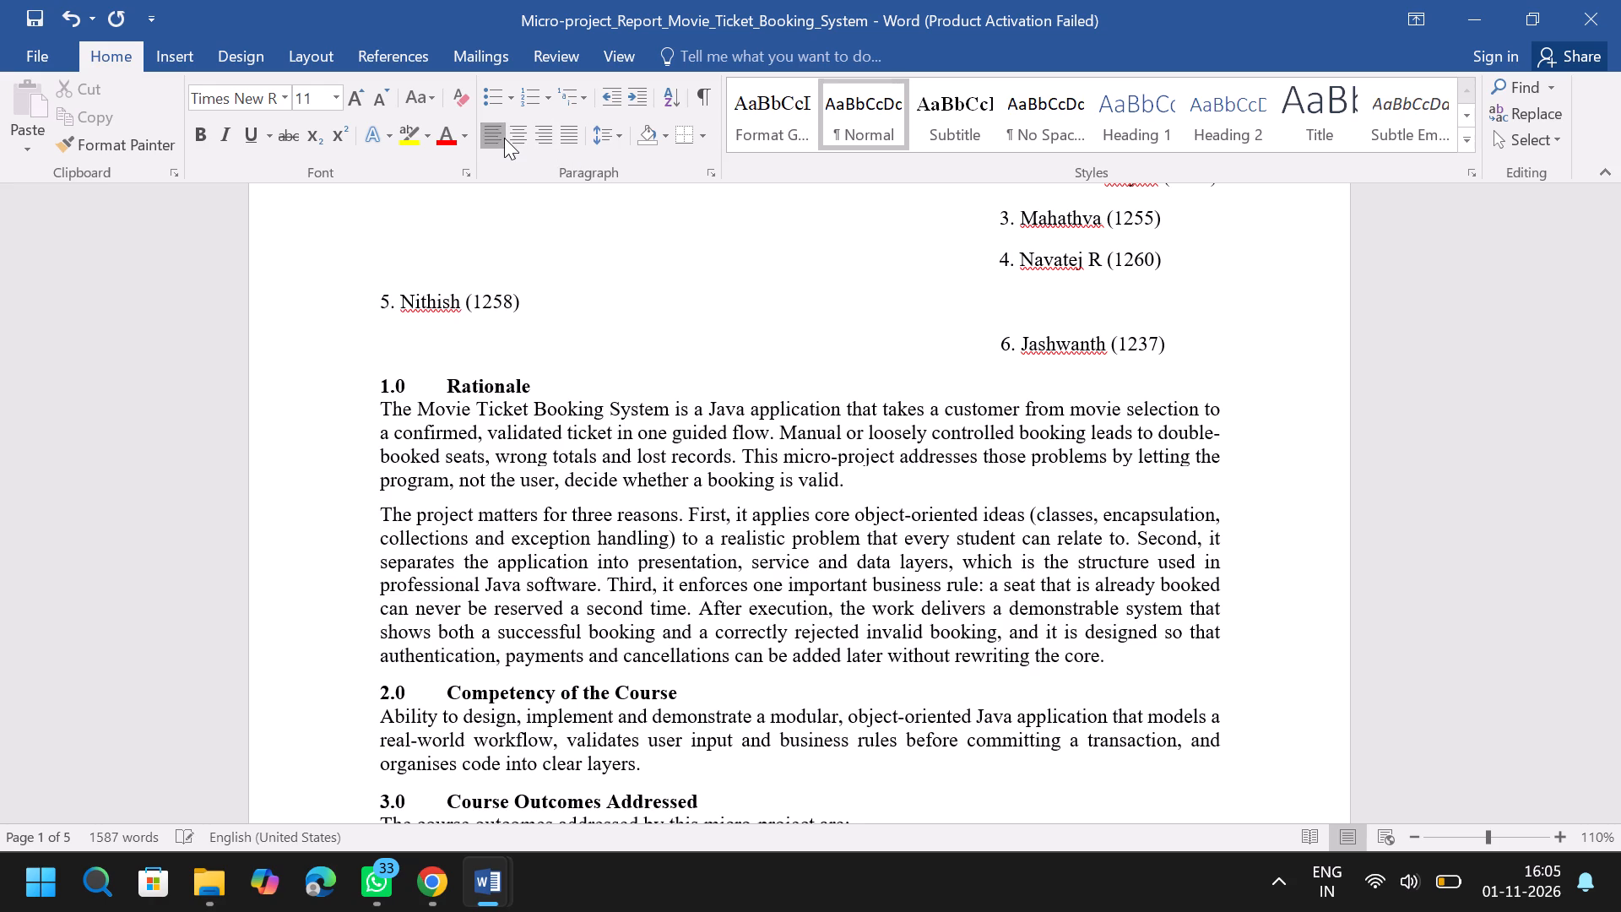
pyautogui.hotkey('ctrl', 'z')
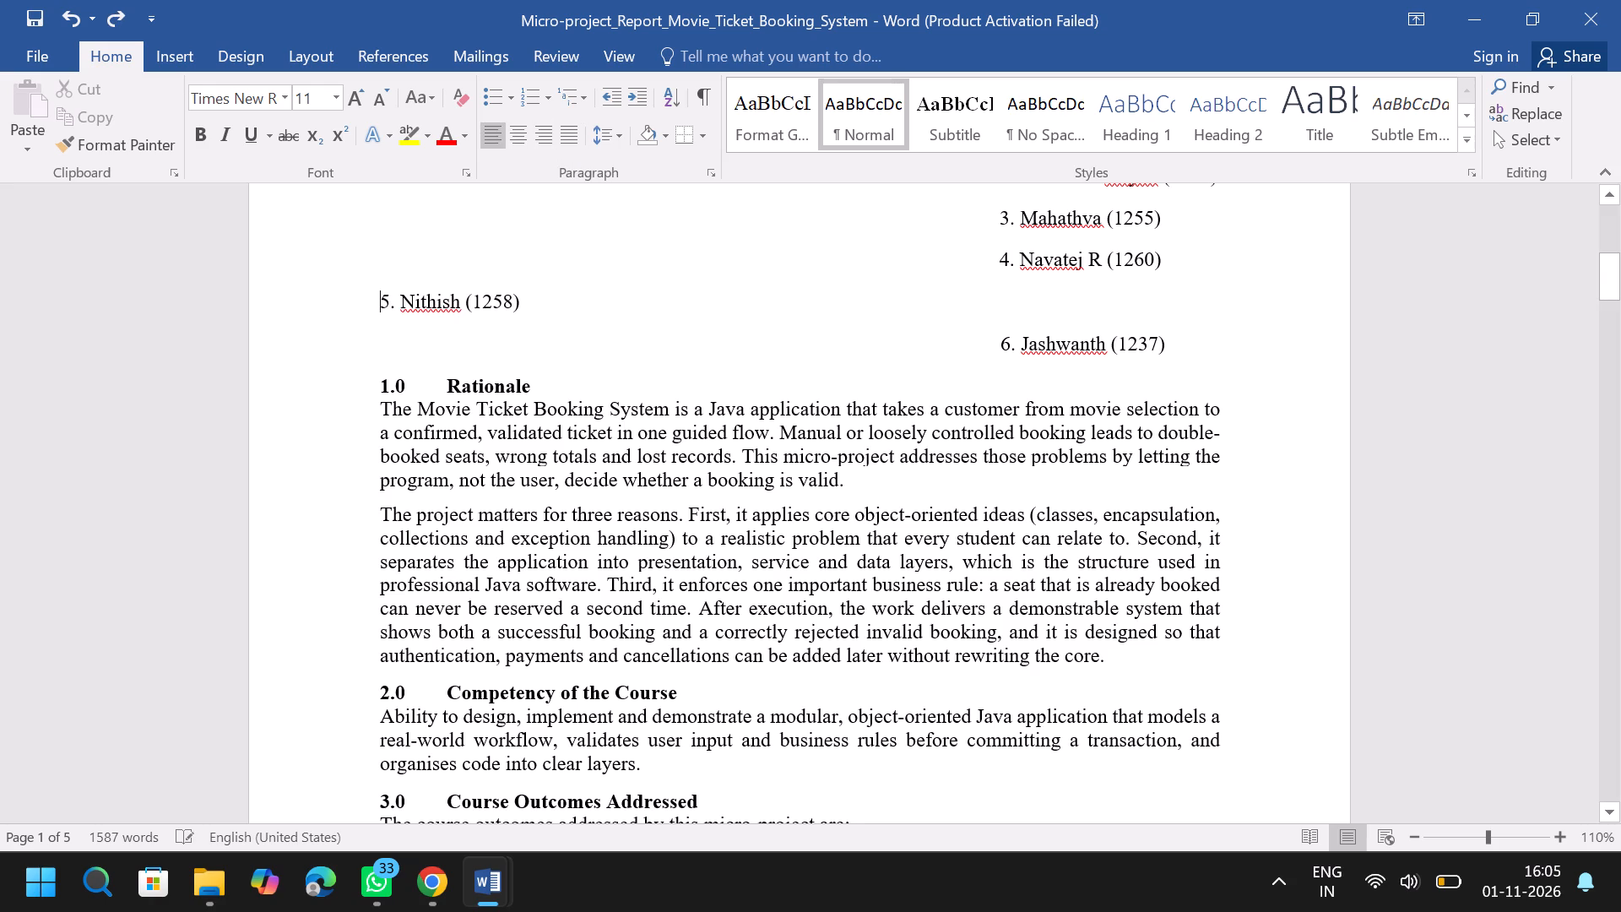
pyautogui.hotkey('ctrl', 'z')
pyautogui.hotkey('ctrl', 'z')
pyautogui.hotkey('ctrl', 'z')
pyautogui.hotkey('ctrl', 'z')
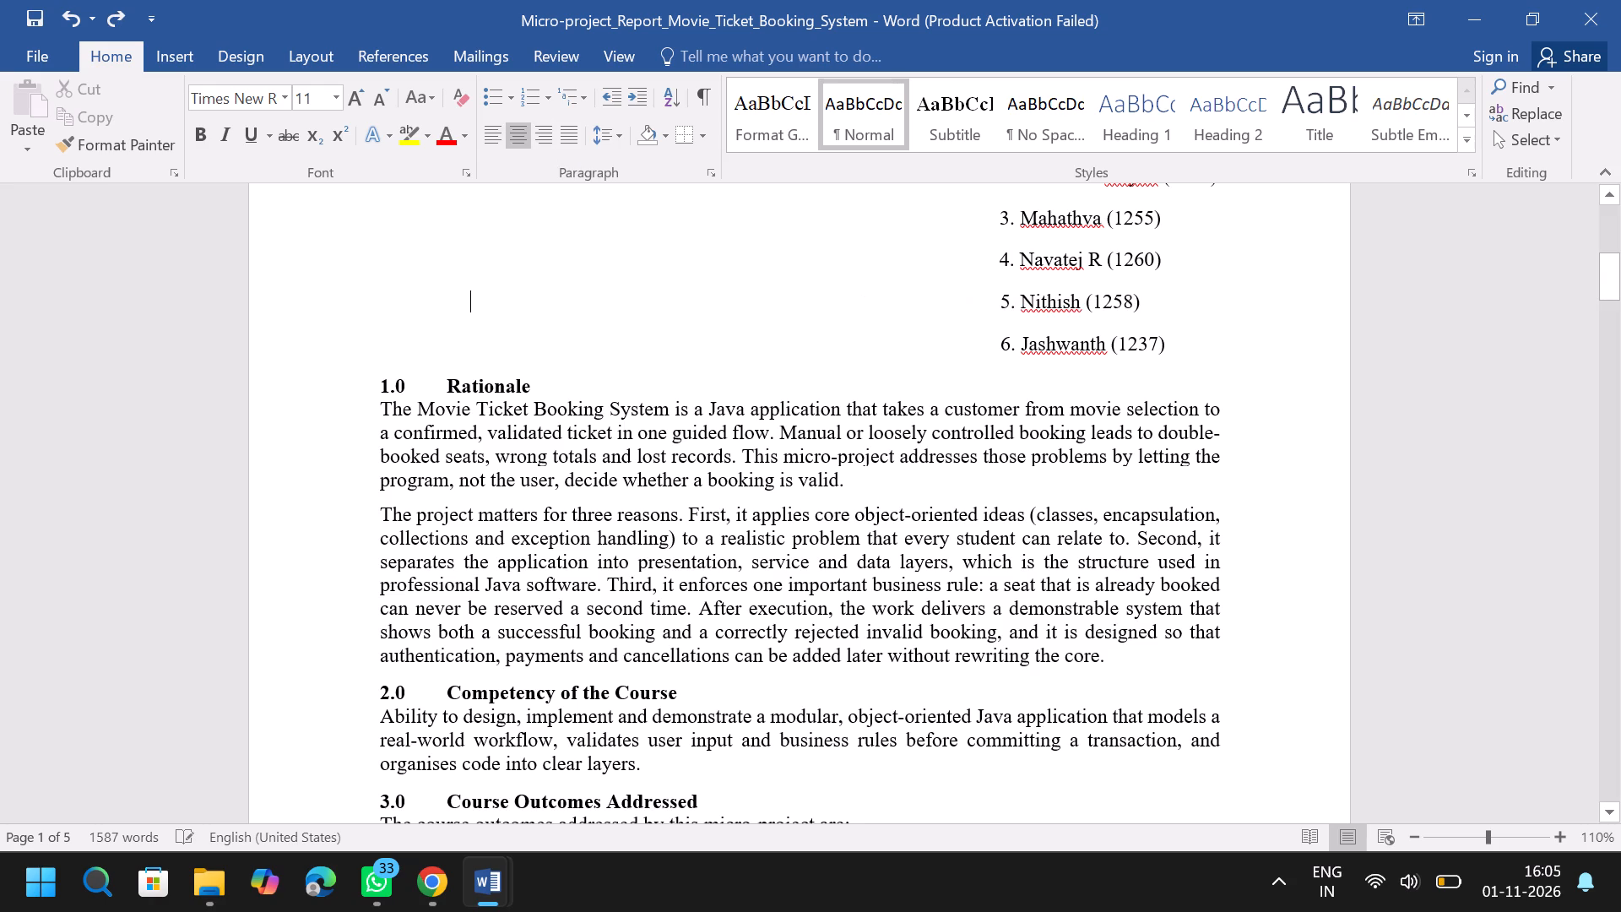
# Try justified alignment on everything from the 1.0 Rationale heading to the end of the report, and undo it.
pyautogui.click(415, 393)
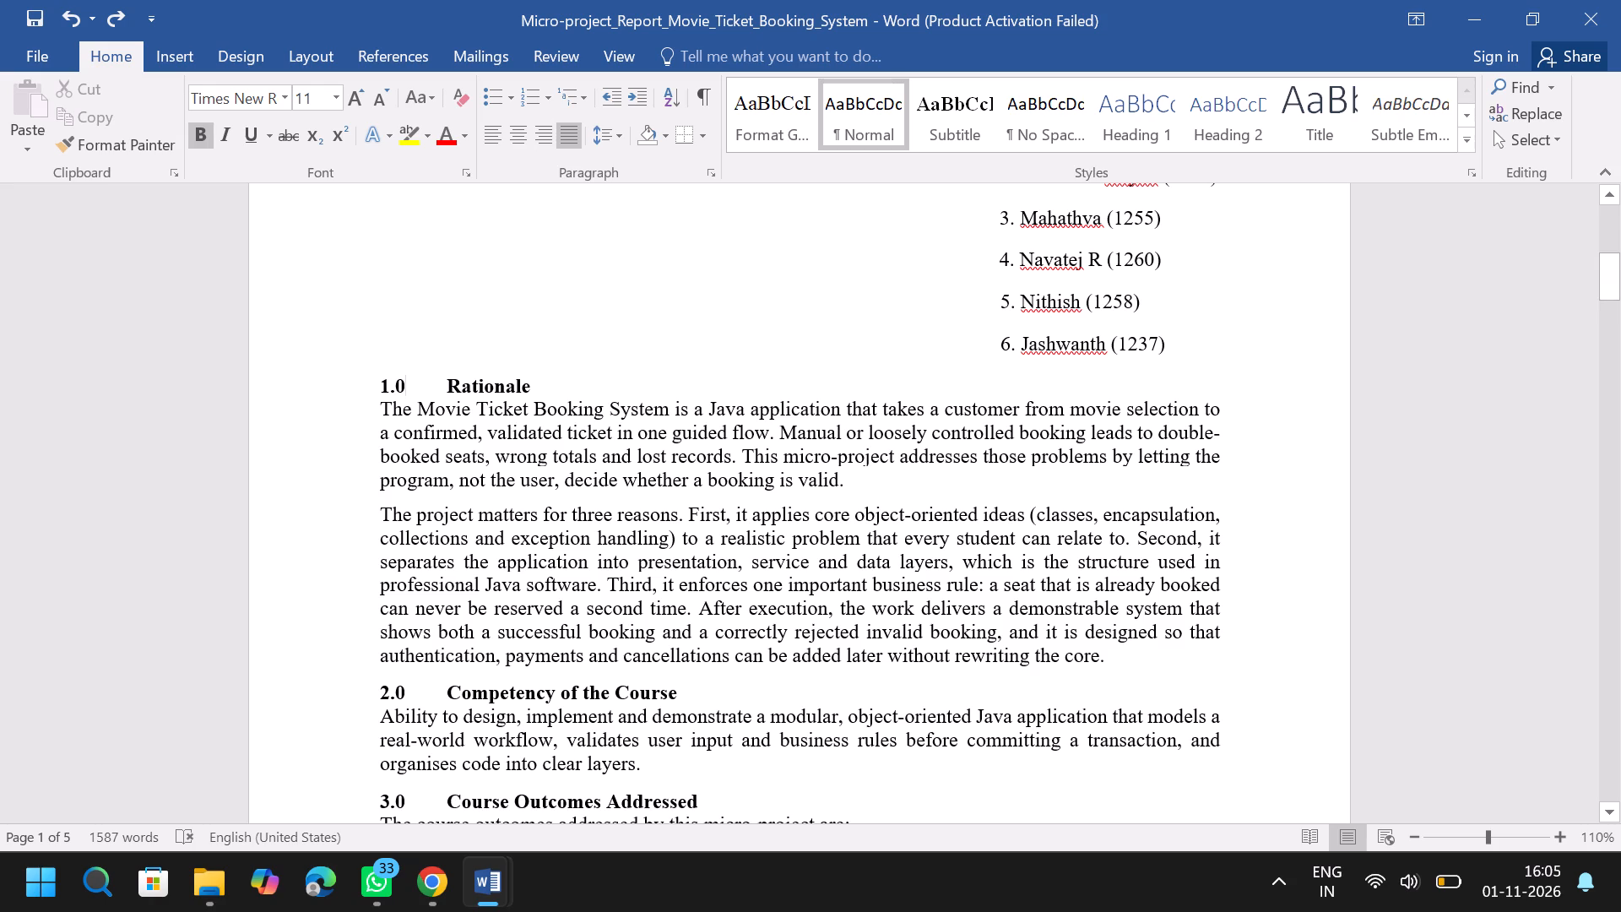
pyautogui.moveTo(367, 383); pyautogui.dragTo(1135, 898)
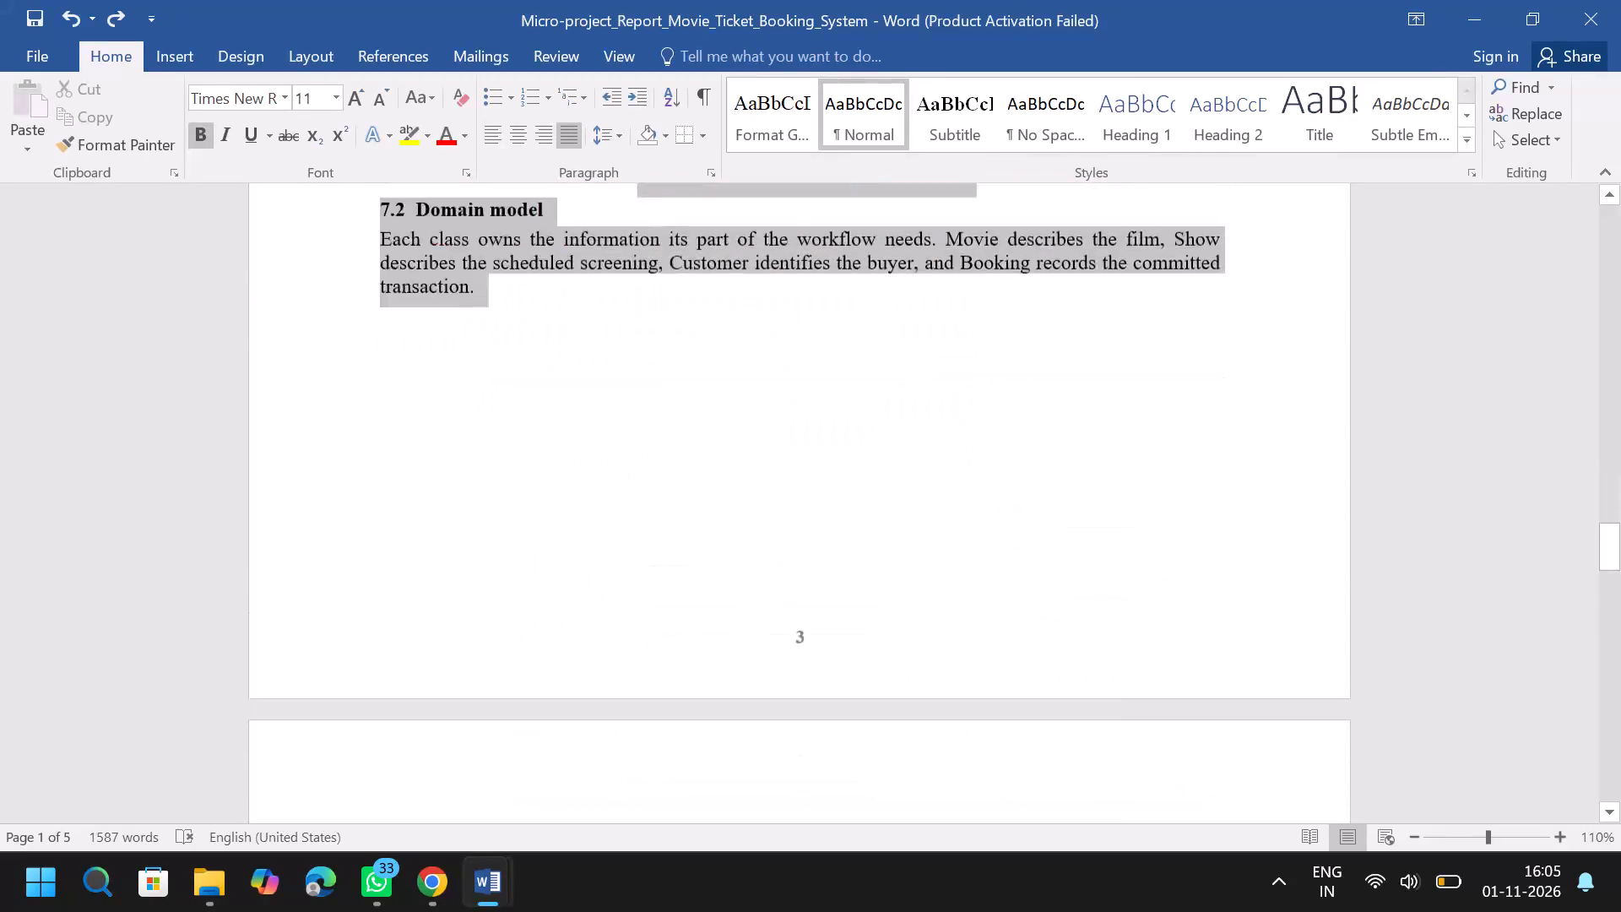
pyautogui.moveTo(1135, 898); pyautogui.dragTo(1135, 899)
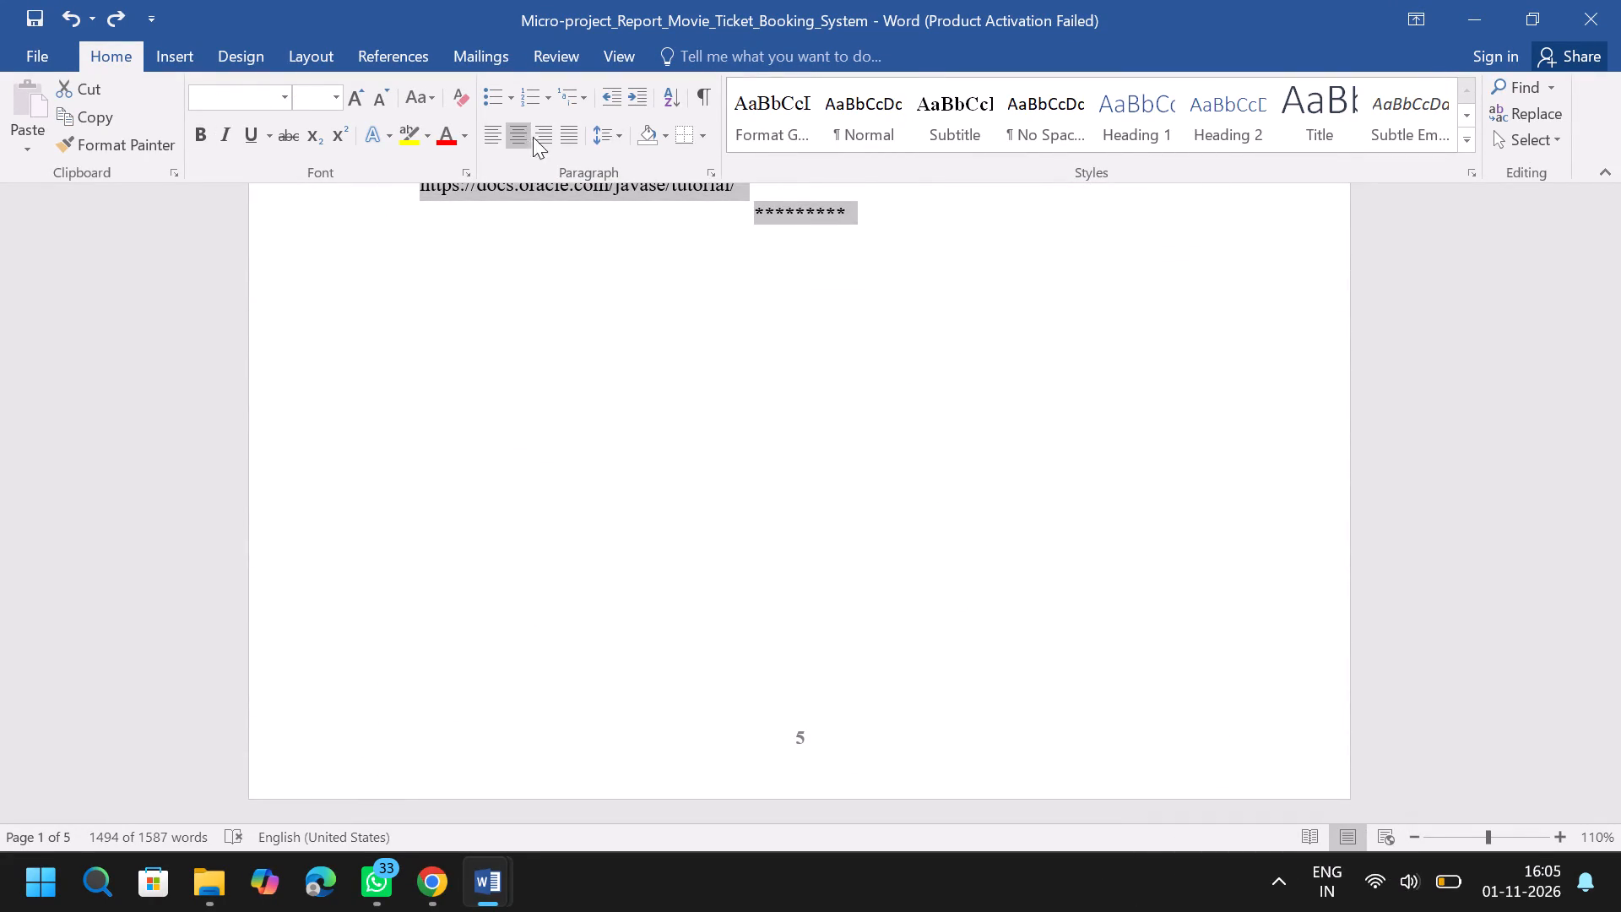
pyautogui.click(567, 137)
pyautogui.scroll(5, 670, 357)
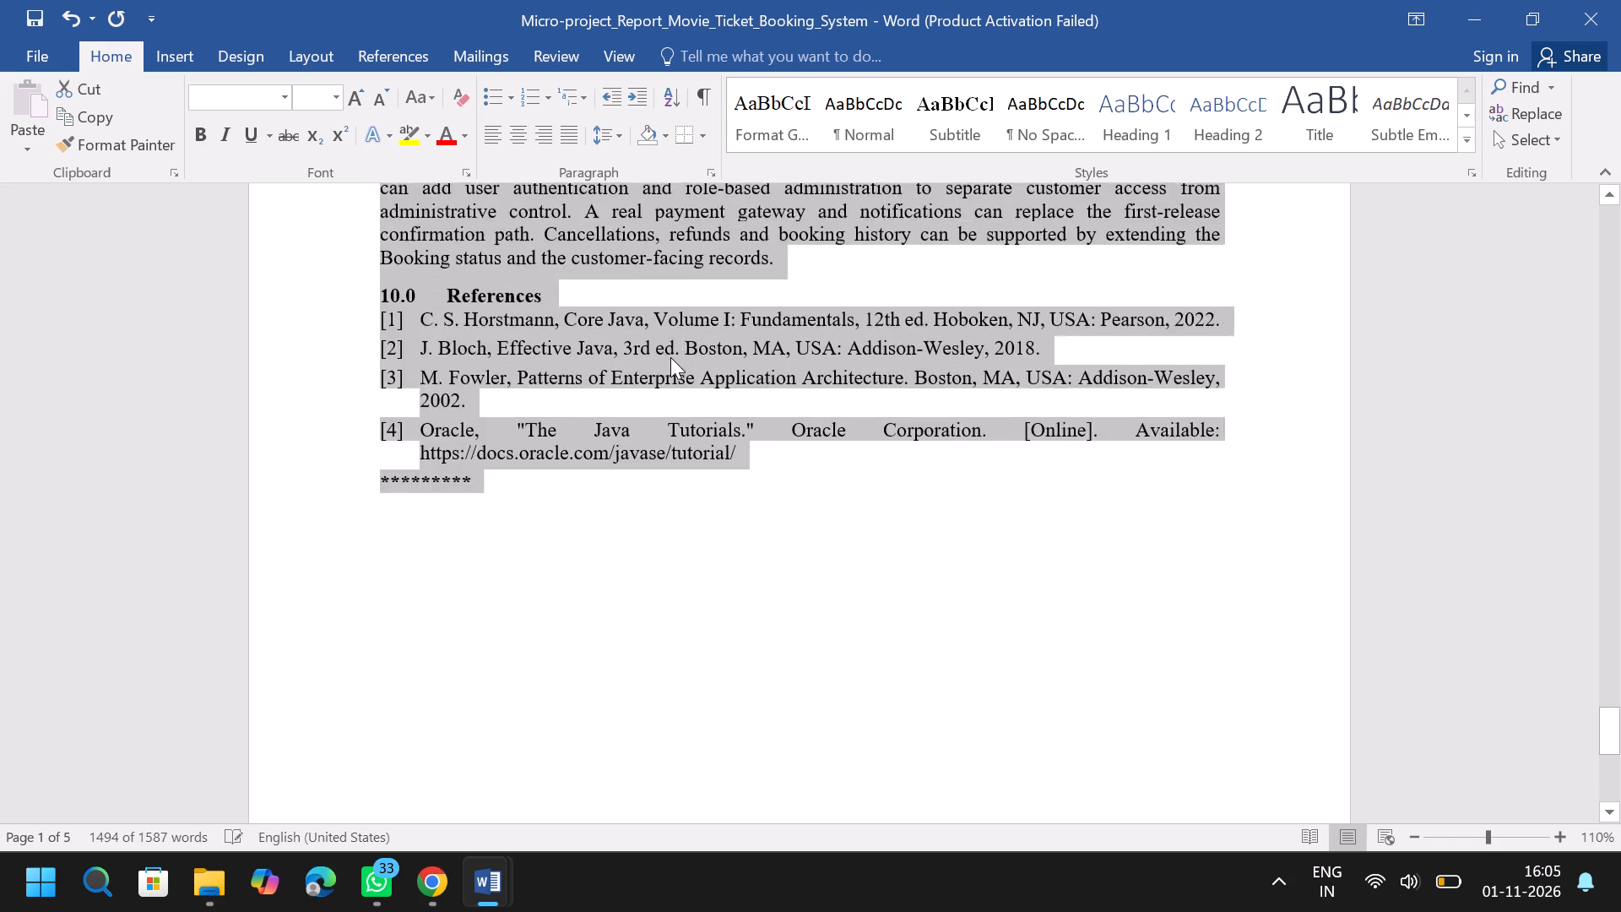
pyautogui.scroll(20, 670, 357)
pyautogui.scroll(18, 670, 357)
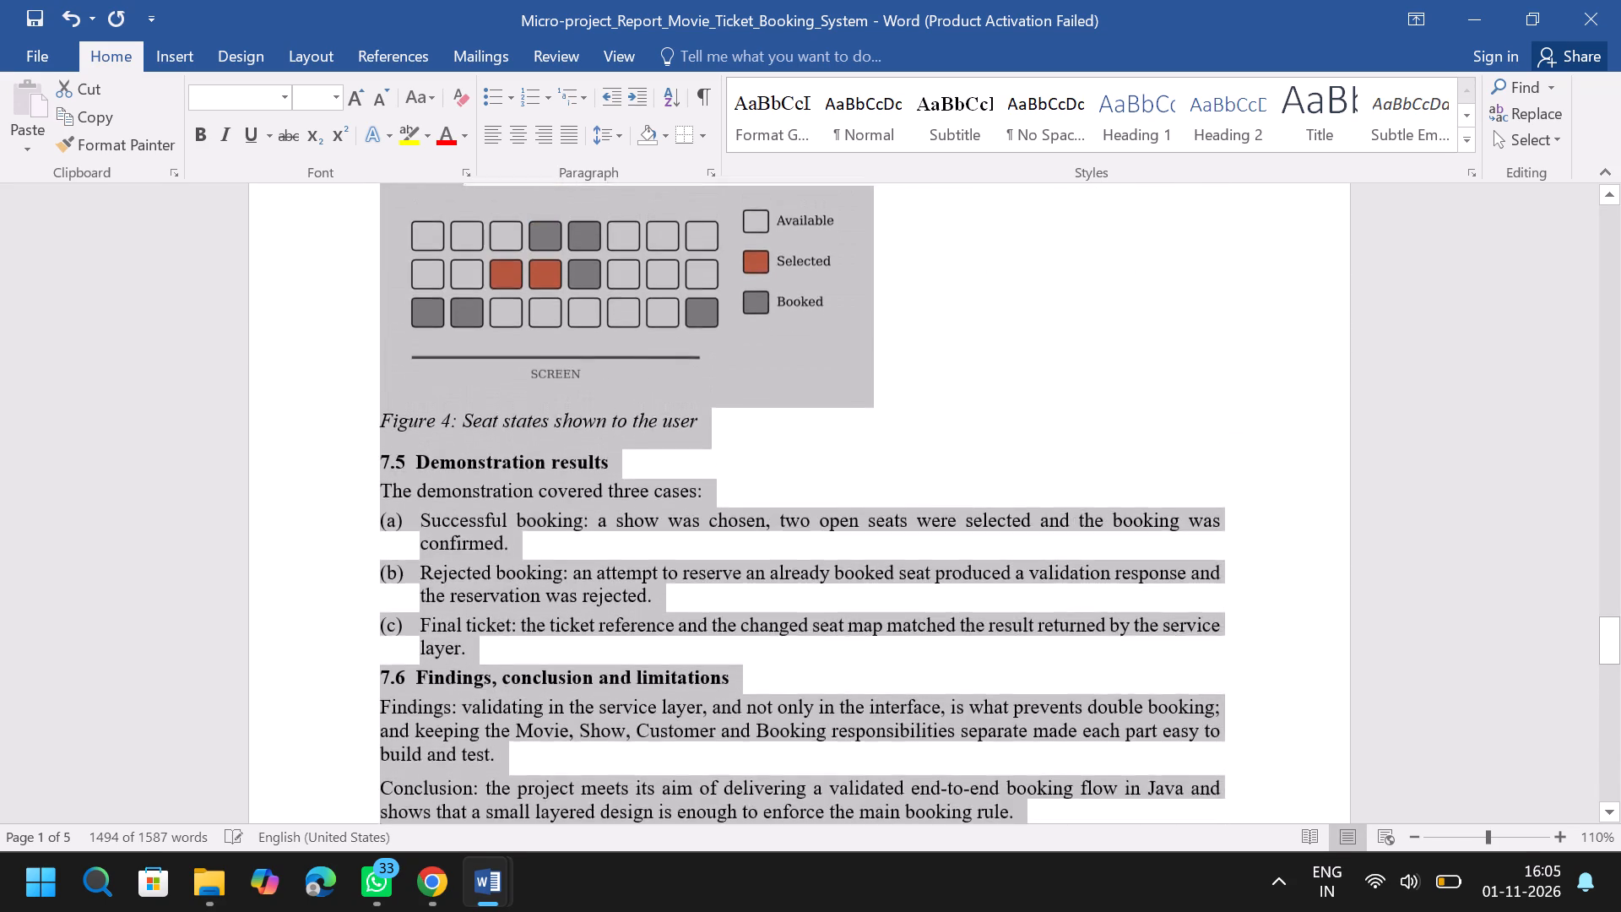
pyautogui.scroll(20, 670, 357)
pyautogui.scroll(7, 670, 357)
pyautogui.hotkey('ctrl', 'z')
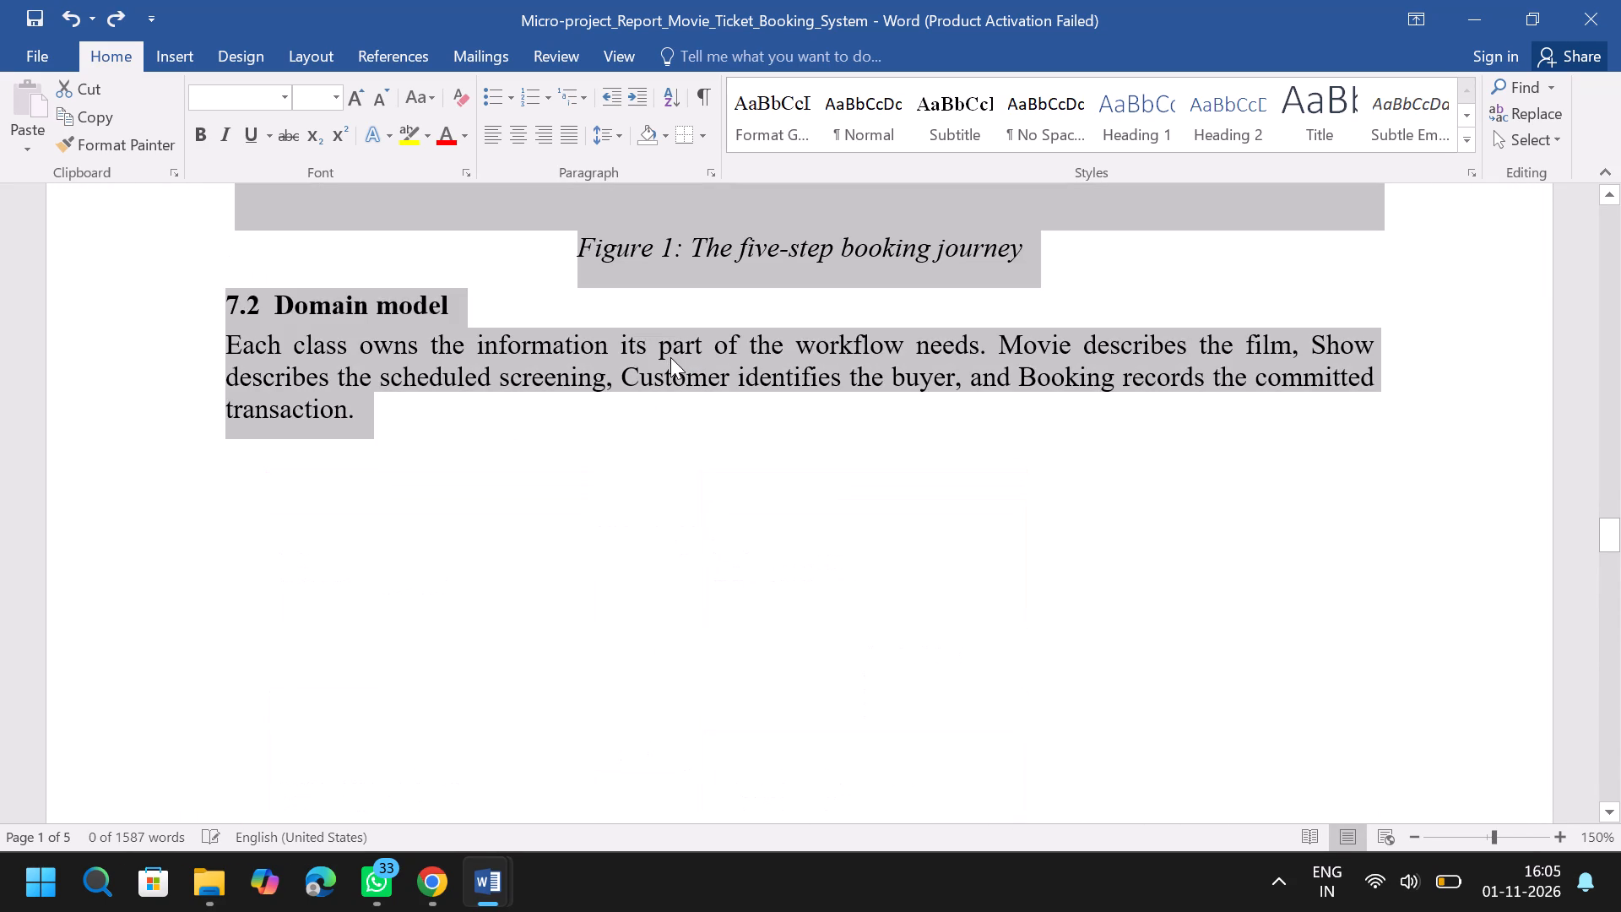
# Clear the text selection and apply justified alignment to the bold 14-point paragraph where the cursor is placed.
pyautogui.keyDown('ctrl'); pyautogui.scroll(-4, 670, 357); pyautogui.keyUp('ctrl')
pyautogui.scroll(1, 670, 357)
pyautogui.keyDown('ctrl'); pyautogui.scroll(-4, 670, 357); pyautogui.keyUp('ctrl')
pyautogui.scroll(8, 670, 357)
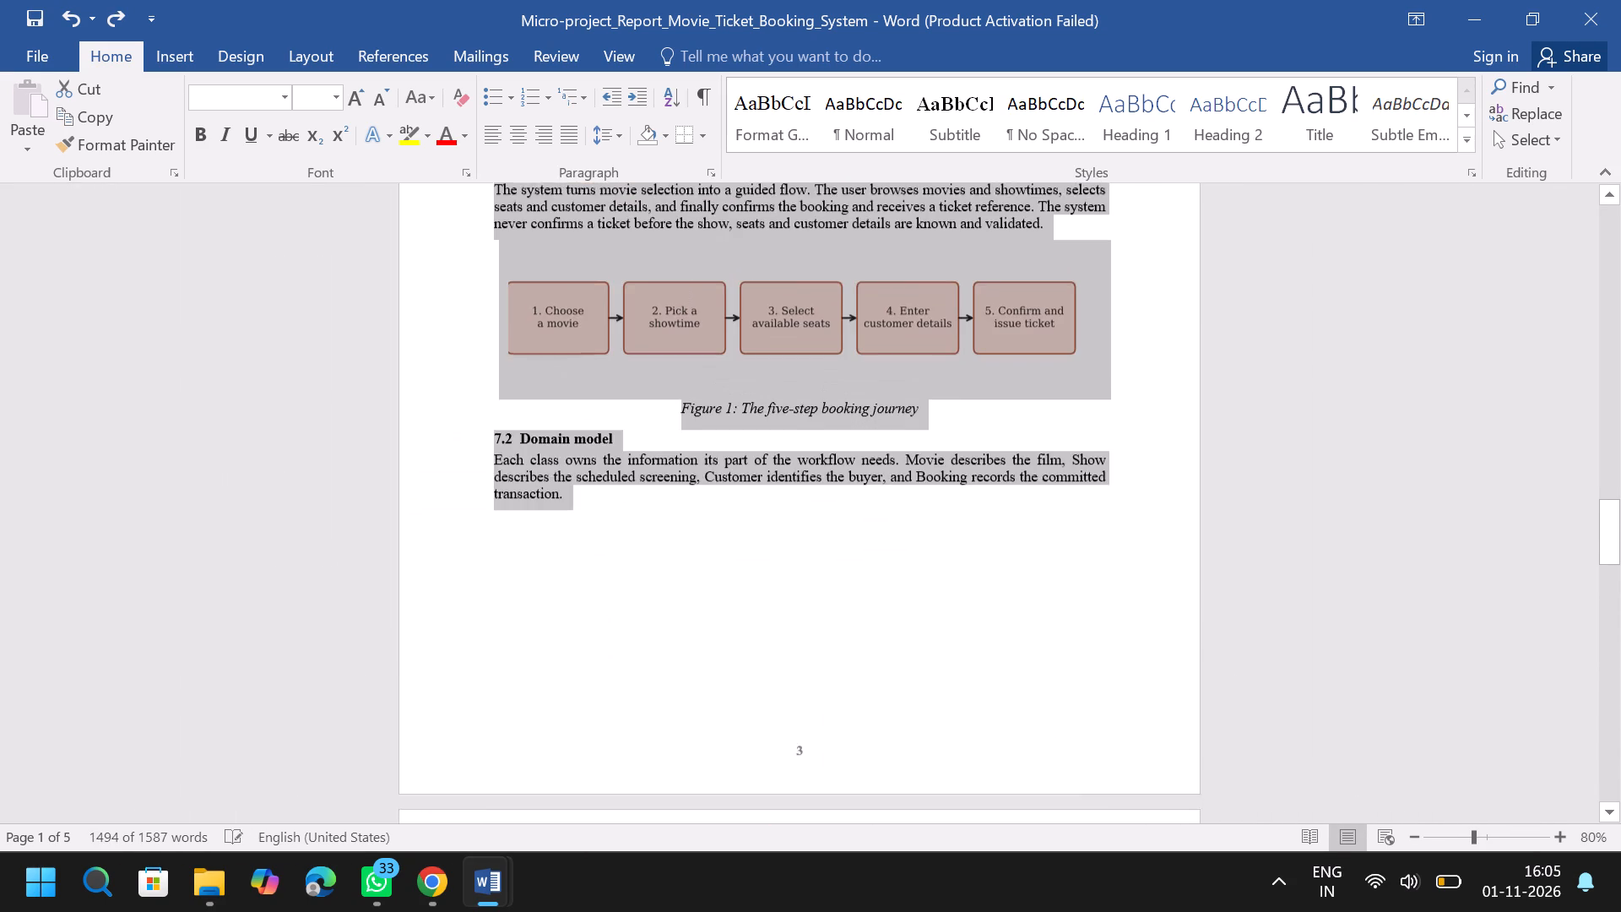
pyautogui.scroll(20, 670, 357)
pyautogui.scroll(2, 670, 357)
pyautogui.click(818, 327)
pyautogui.scroll(2, 818, 327)
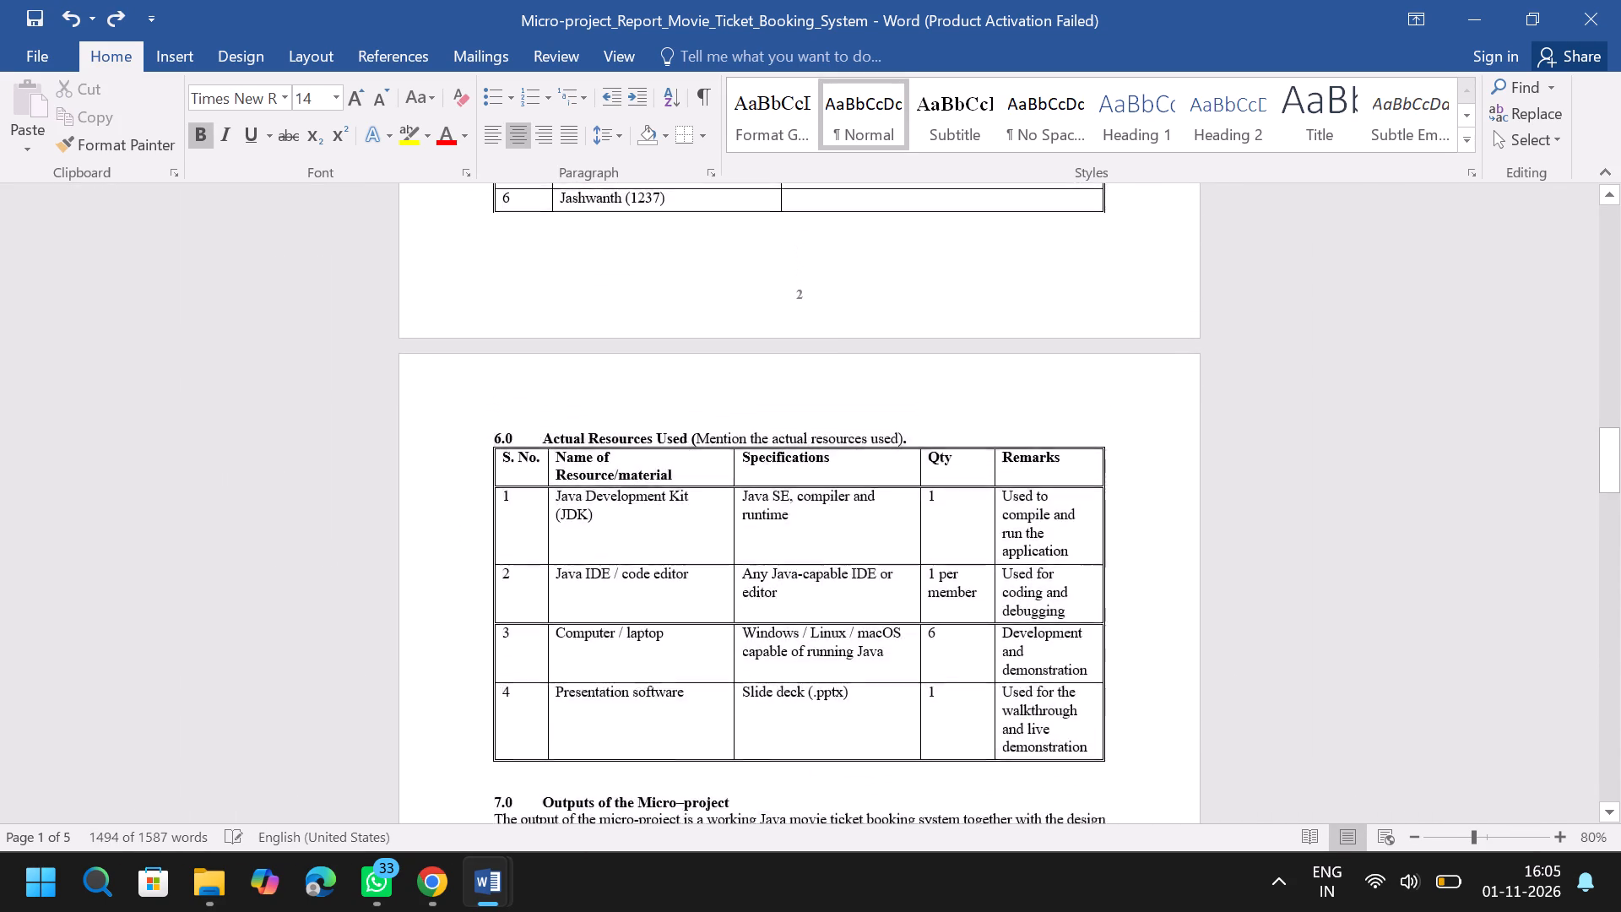
pyautogui.scroll(3, 818, 327)
pyautogui.scroll(20, 818, 327)
pyautogui.scroll(9, 818, 327)
pyautogui.scroll(15, 818, 327)
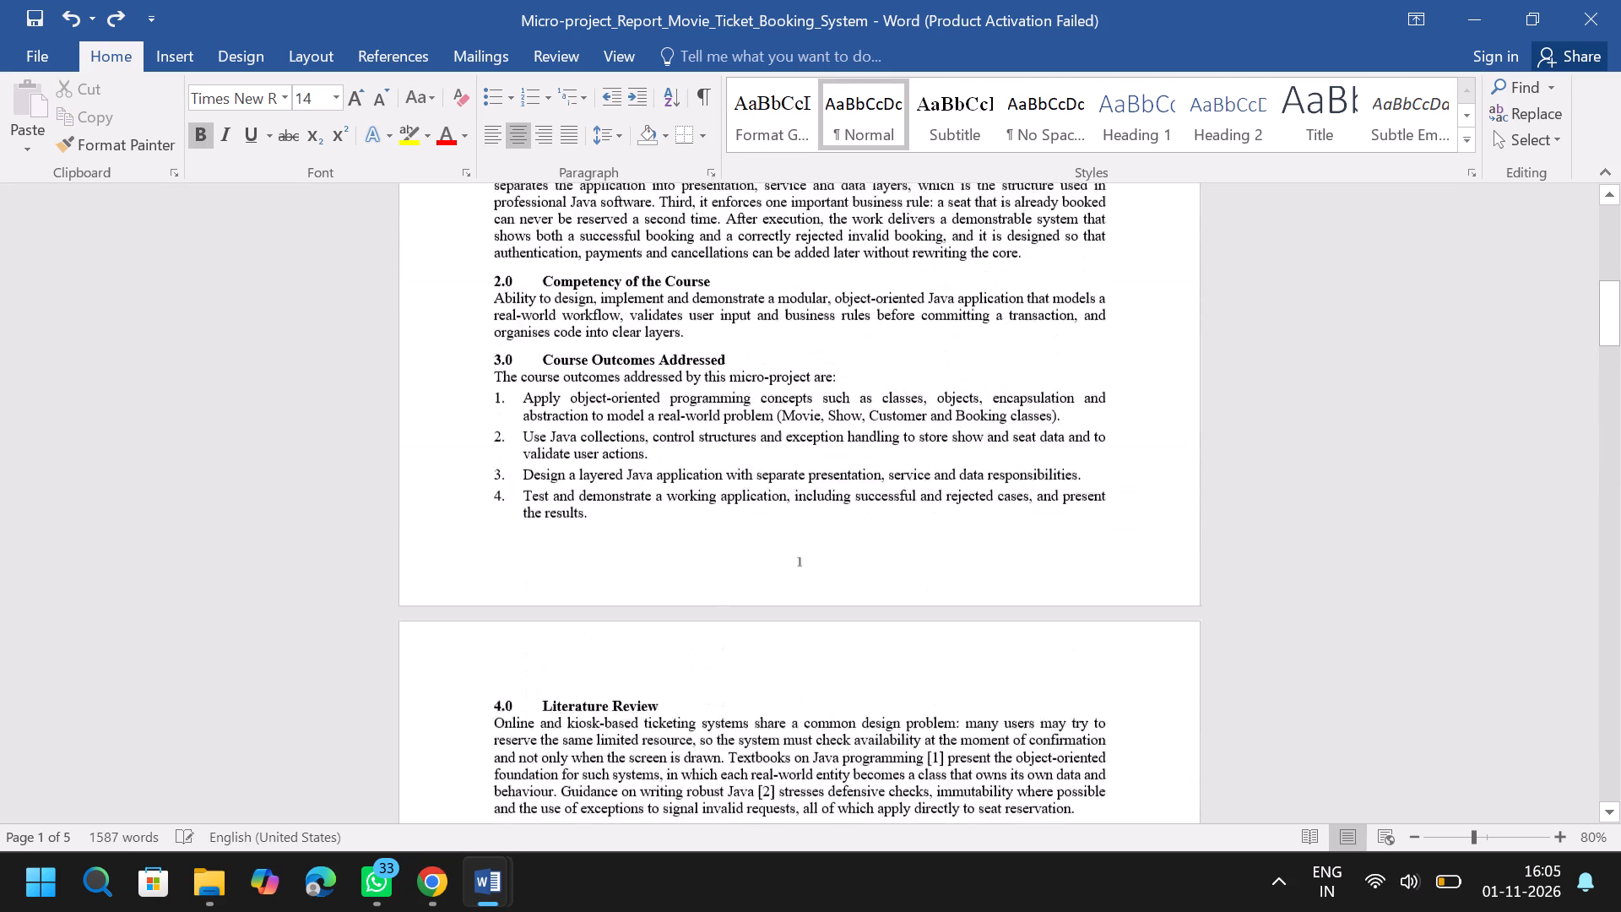
pyautogui.scroll(16, 818, 327)
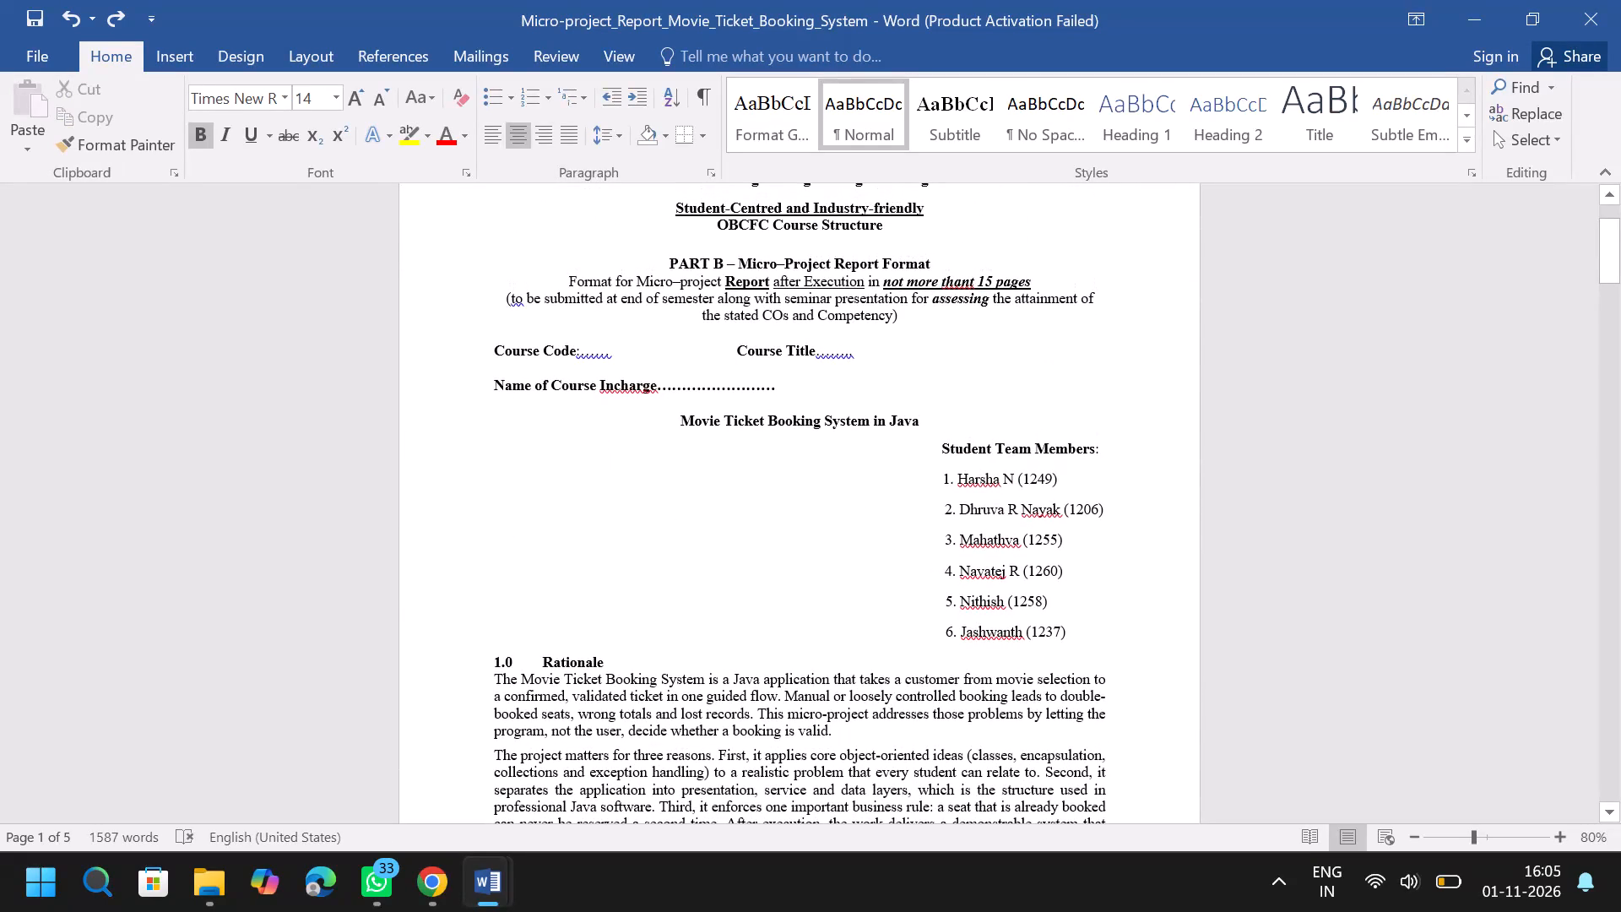
pyautogui.scroll(-6, 678, 550)
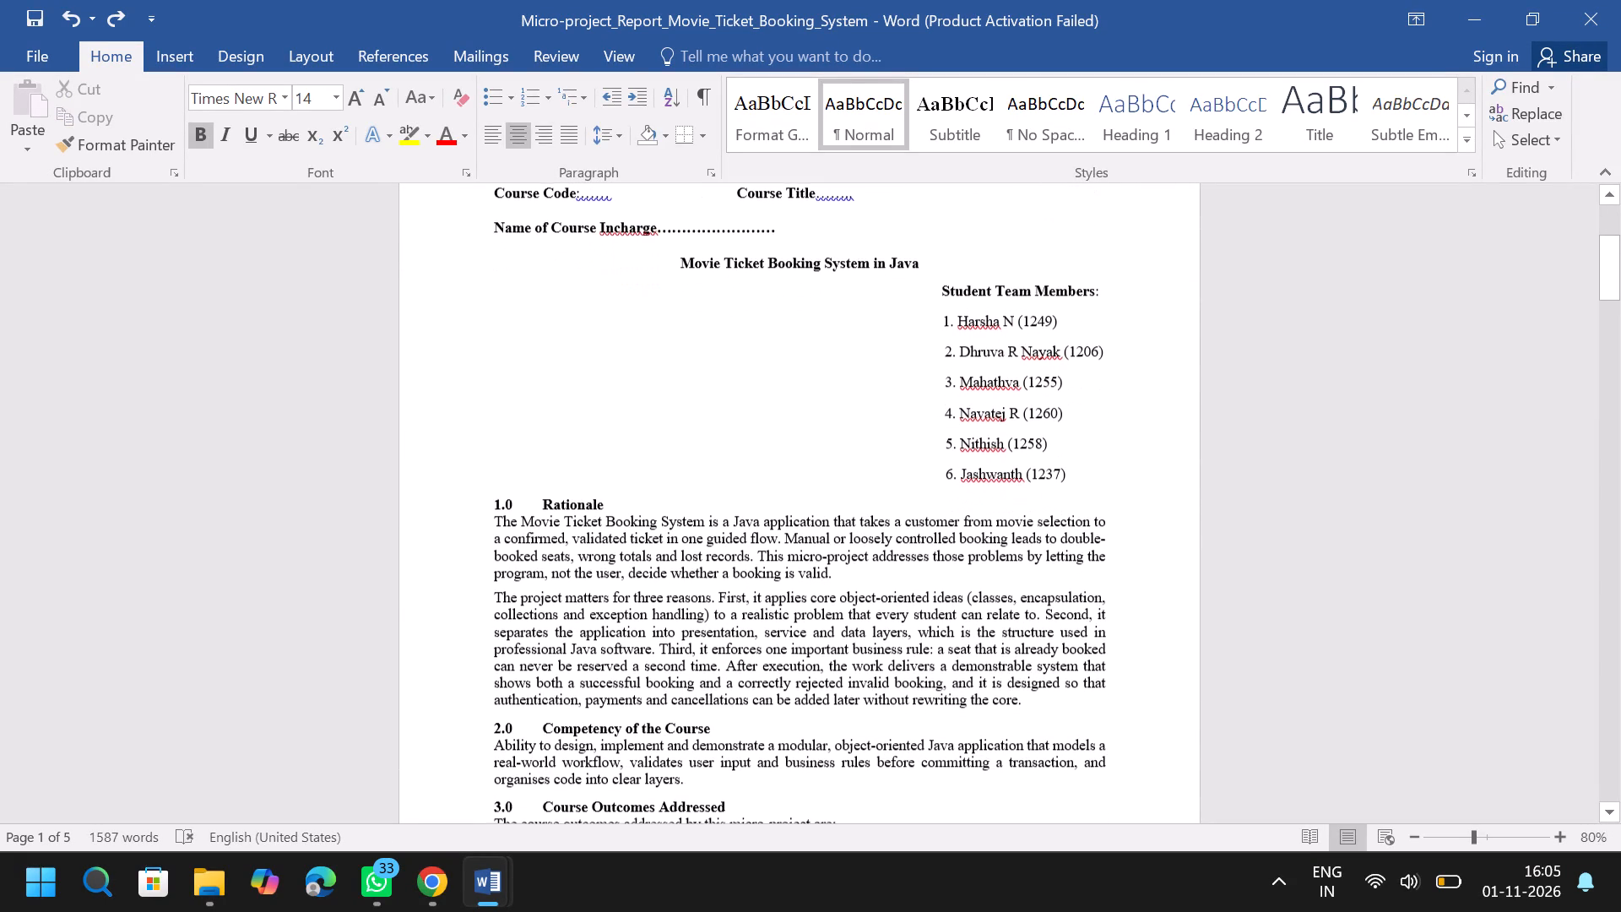
pyautogui.click(571, 128)
# Review the report's layout and text alignment from the methodology section through to the references at the end.
pyautogui.scroll(5, 599, 514)
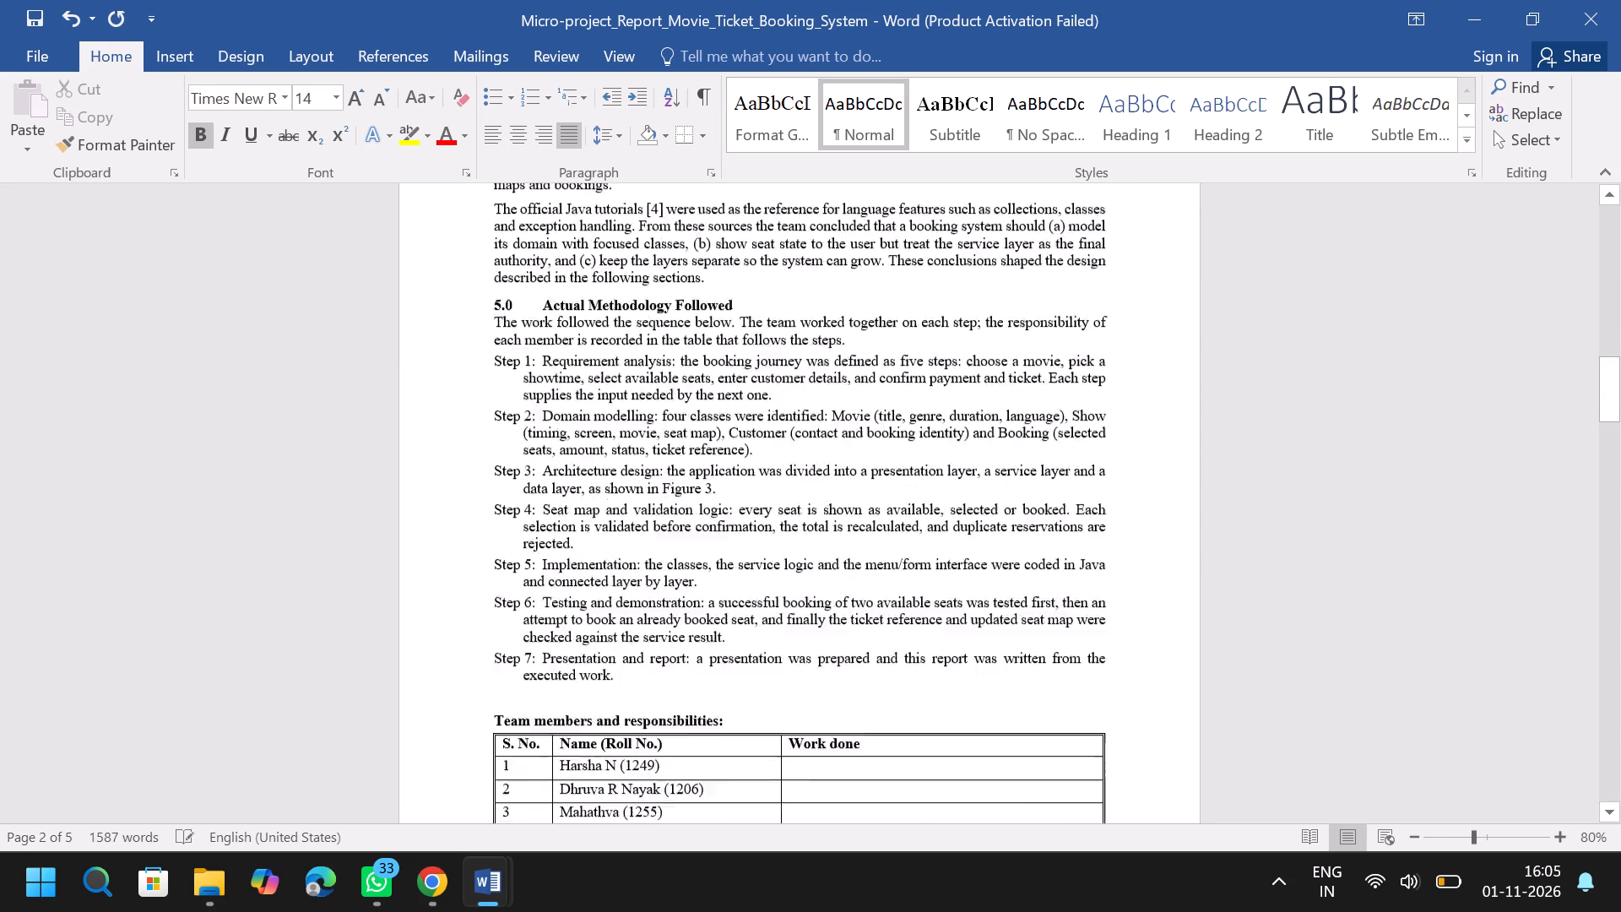
pyautogui.scroll(20, 599, 514)
pyautogui.scroll(15, 599, 514)
pyautogui.scroll(-20, 599, 514)
pyautogui.scroll(-5, 599, 514)
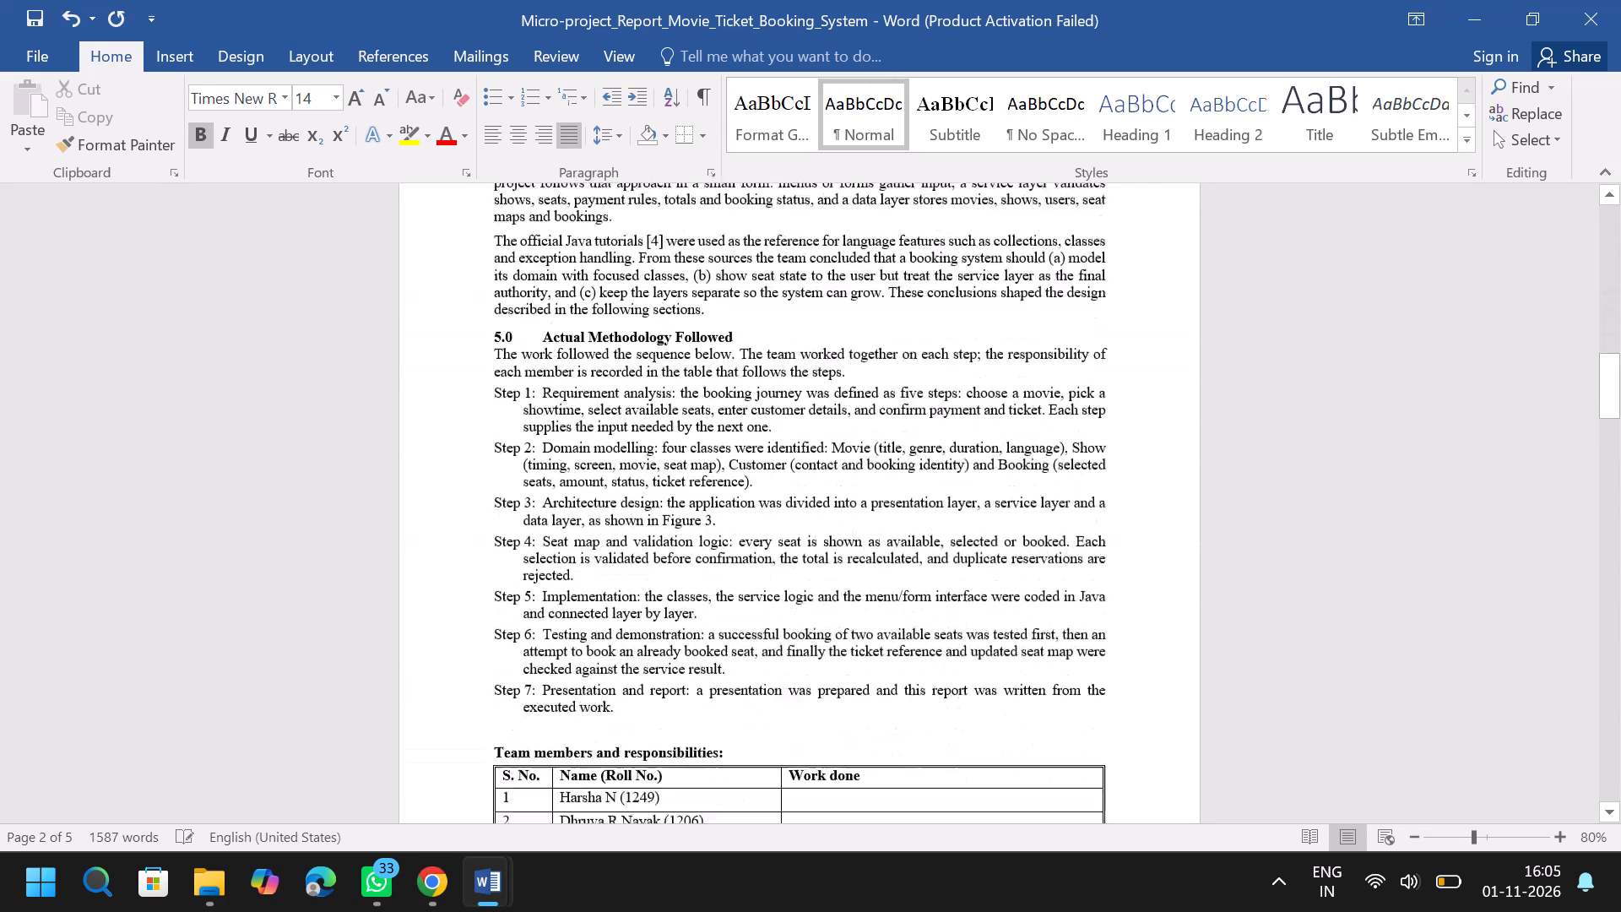
pyautogui.scroll(-20, 599, 514)
pyautogui.scroll(-20, 599, 514)
pyautogui.scroll(-20, 599, 514)
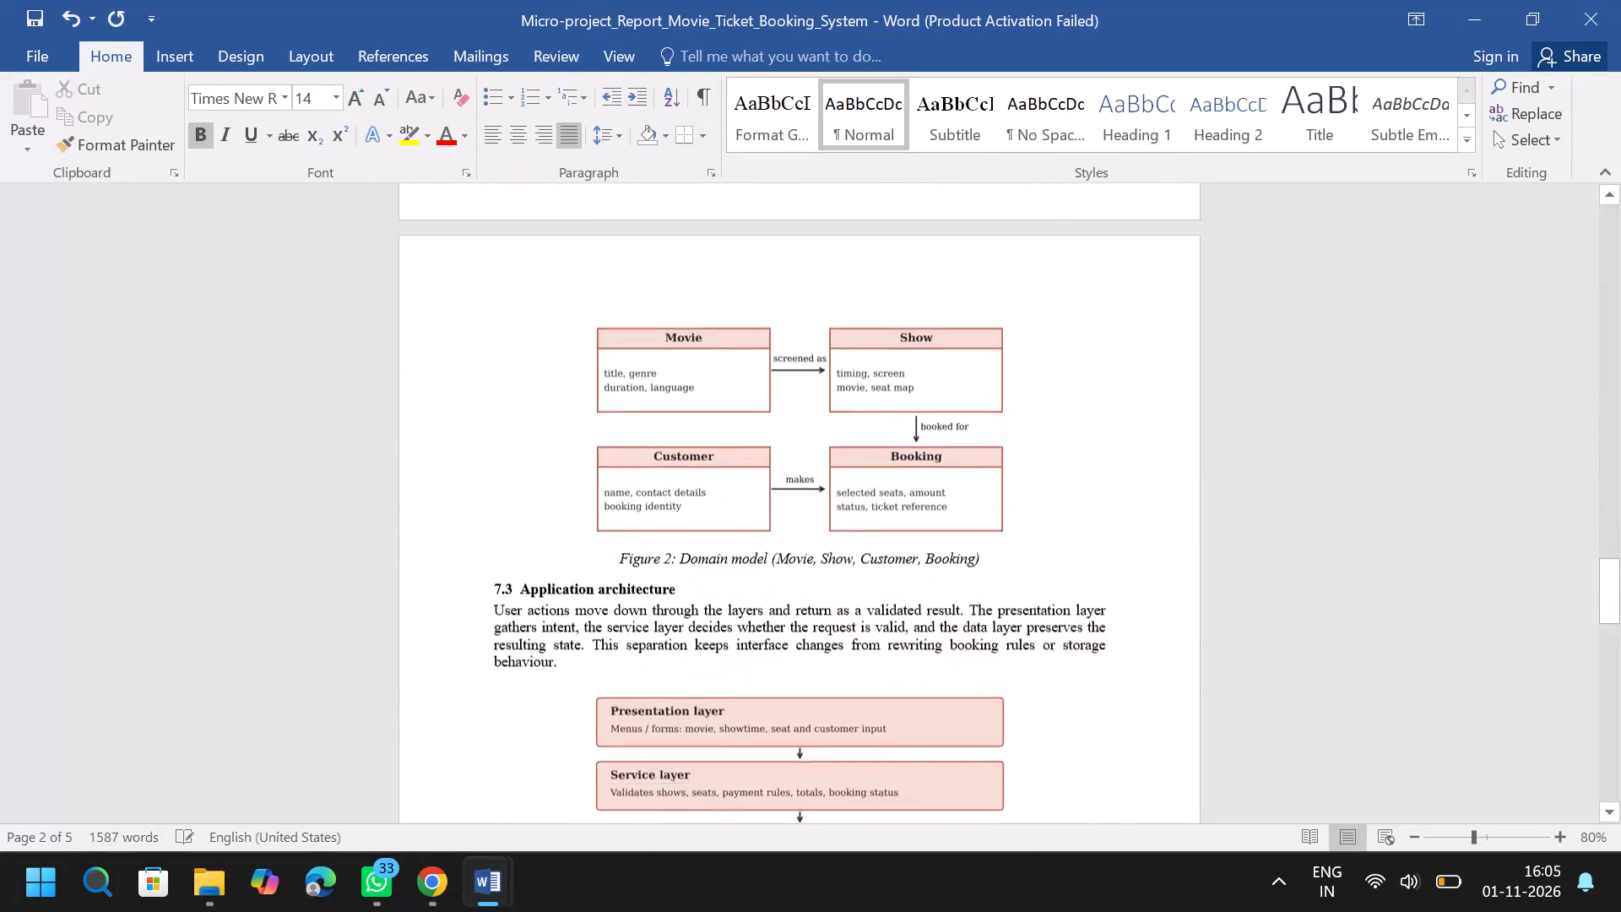
pyautogui.scroll(-18, 599, 514)
pyautogui.scroll(-20, 599, 514)
pyautogui.scroll(-11, 599, 514)
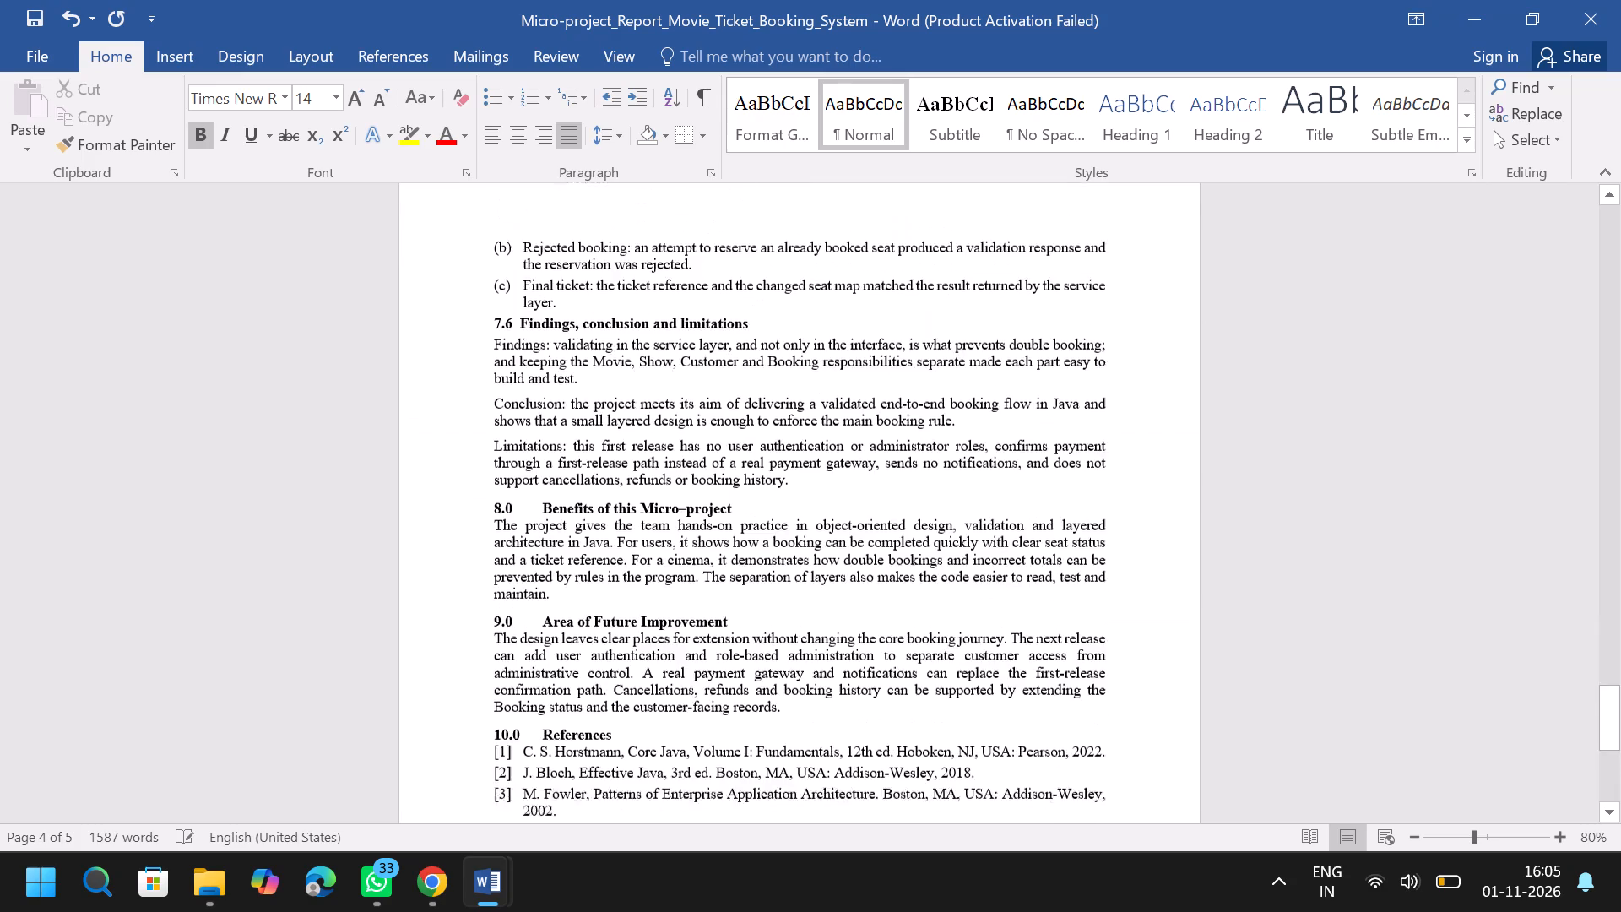
pyautogui.scroll(-6, 599, 514)
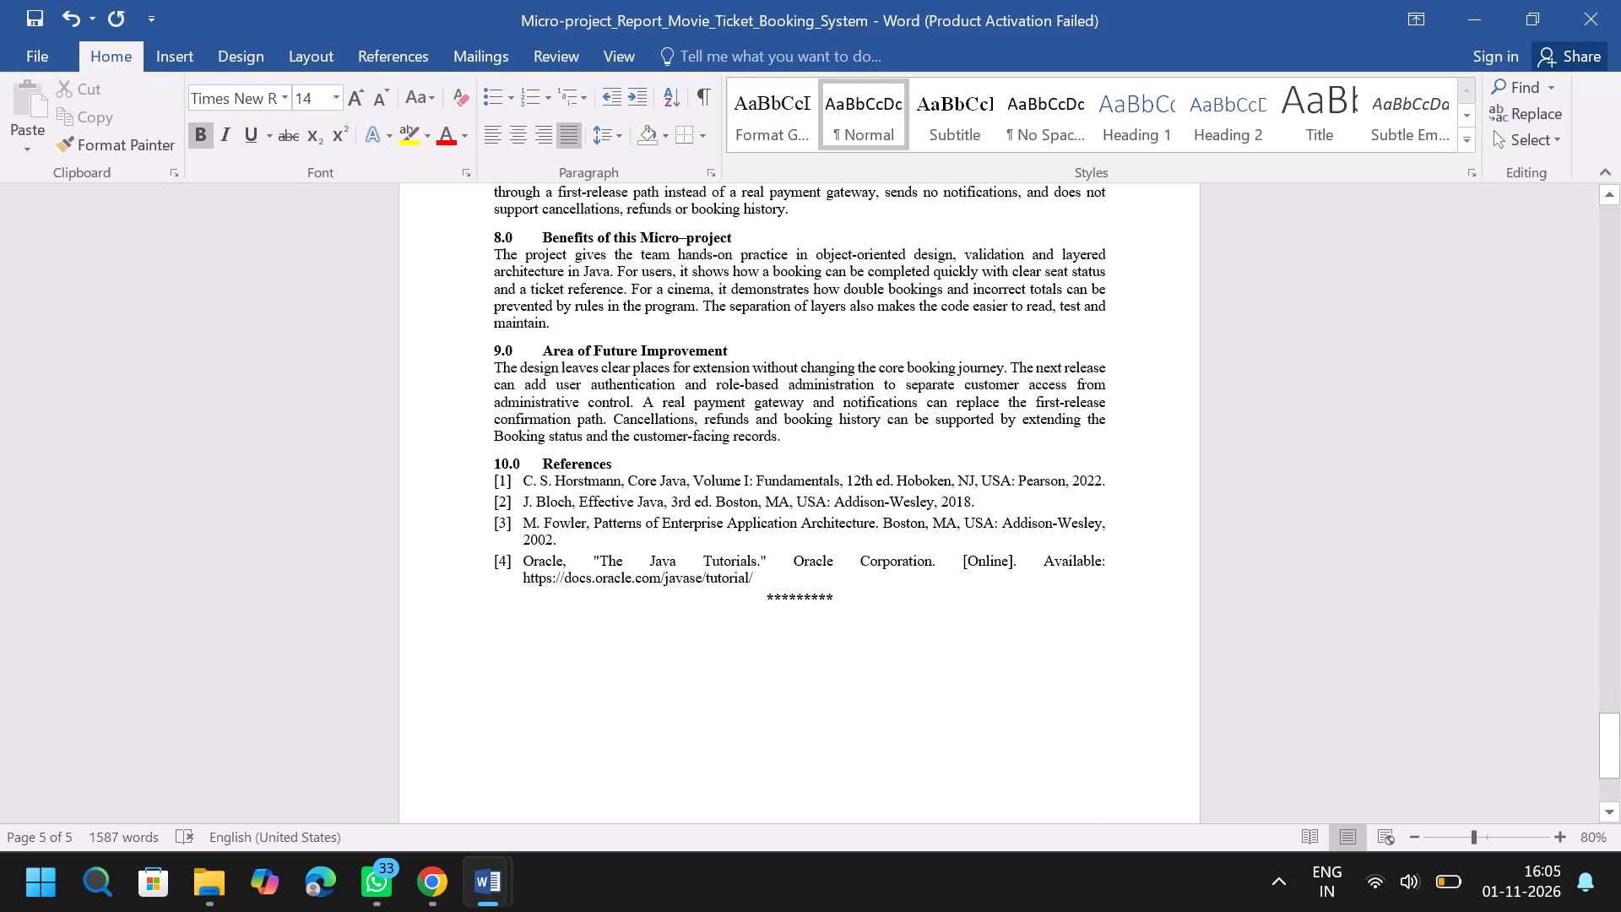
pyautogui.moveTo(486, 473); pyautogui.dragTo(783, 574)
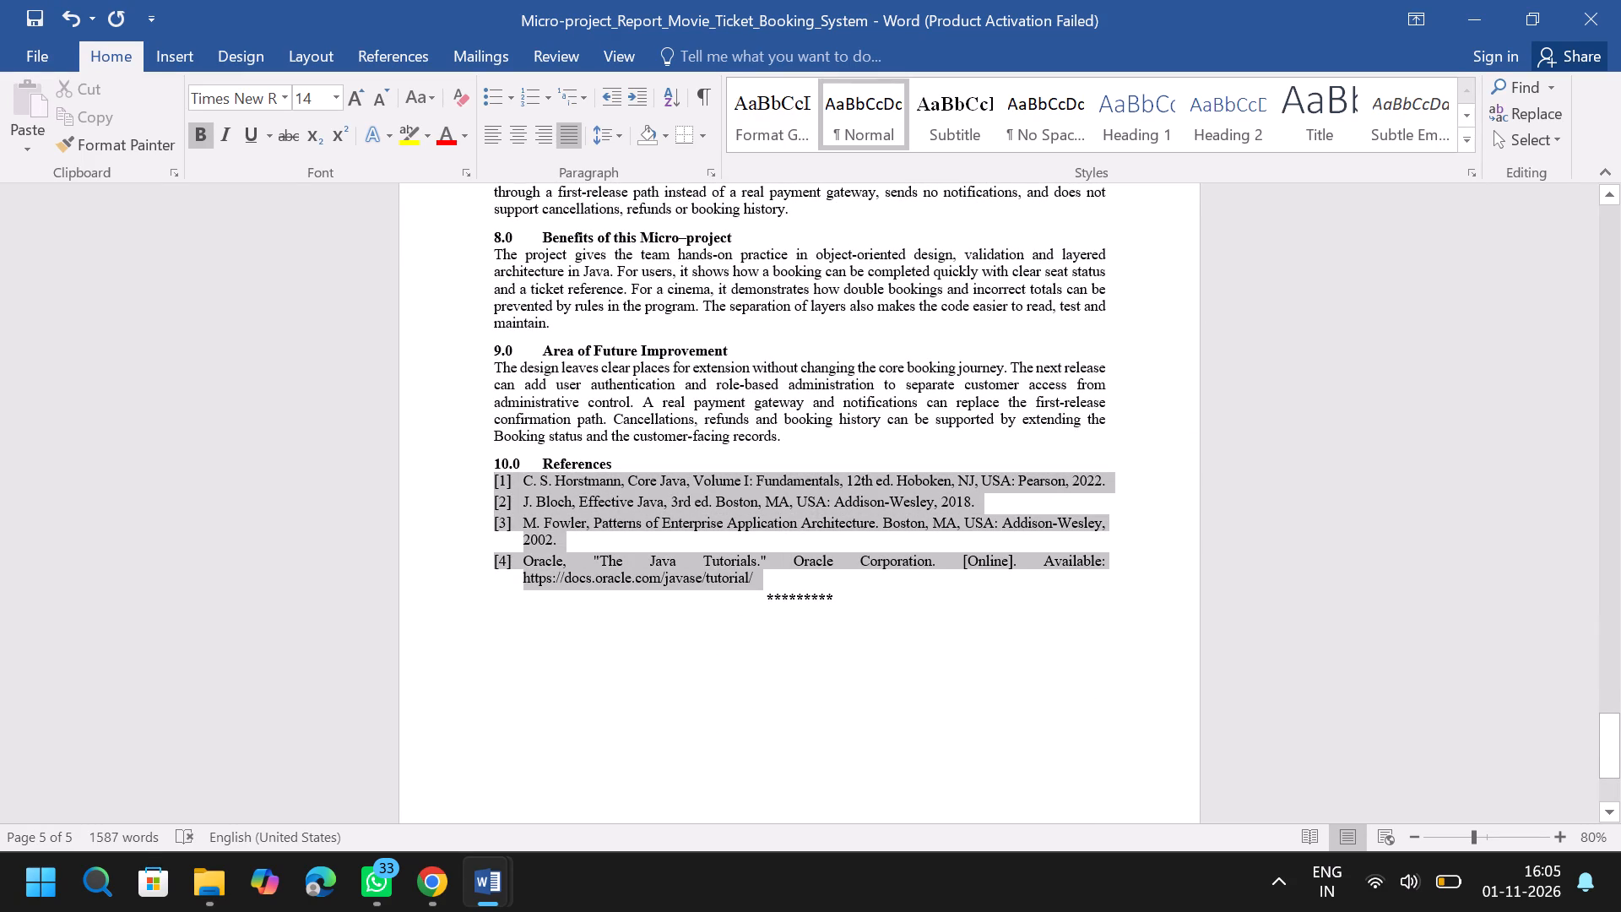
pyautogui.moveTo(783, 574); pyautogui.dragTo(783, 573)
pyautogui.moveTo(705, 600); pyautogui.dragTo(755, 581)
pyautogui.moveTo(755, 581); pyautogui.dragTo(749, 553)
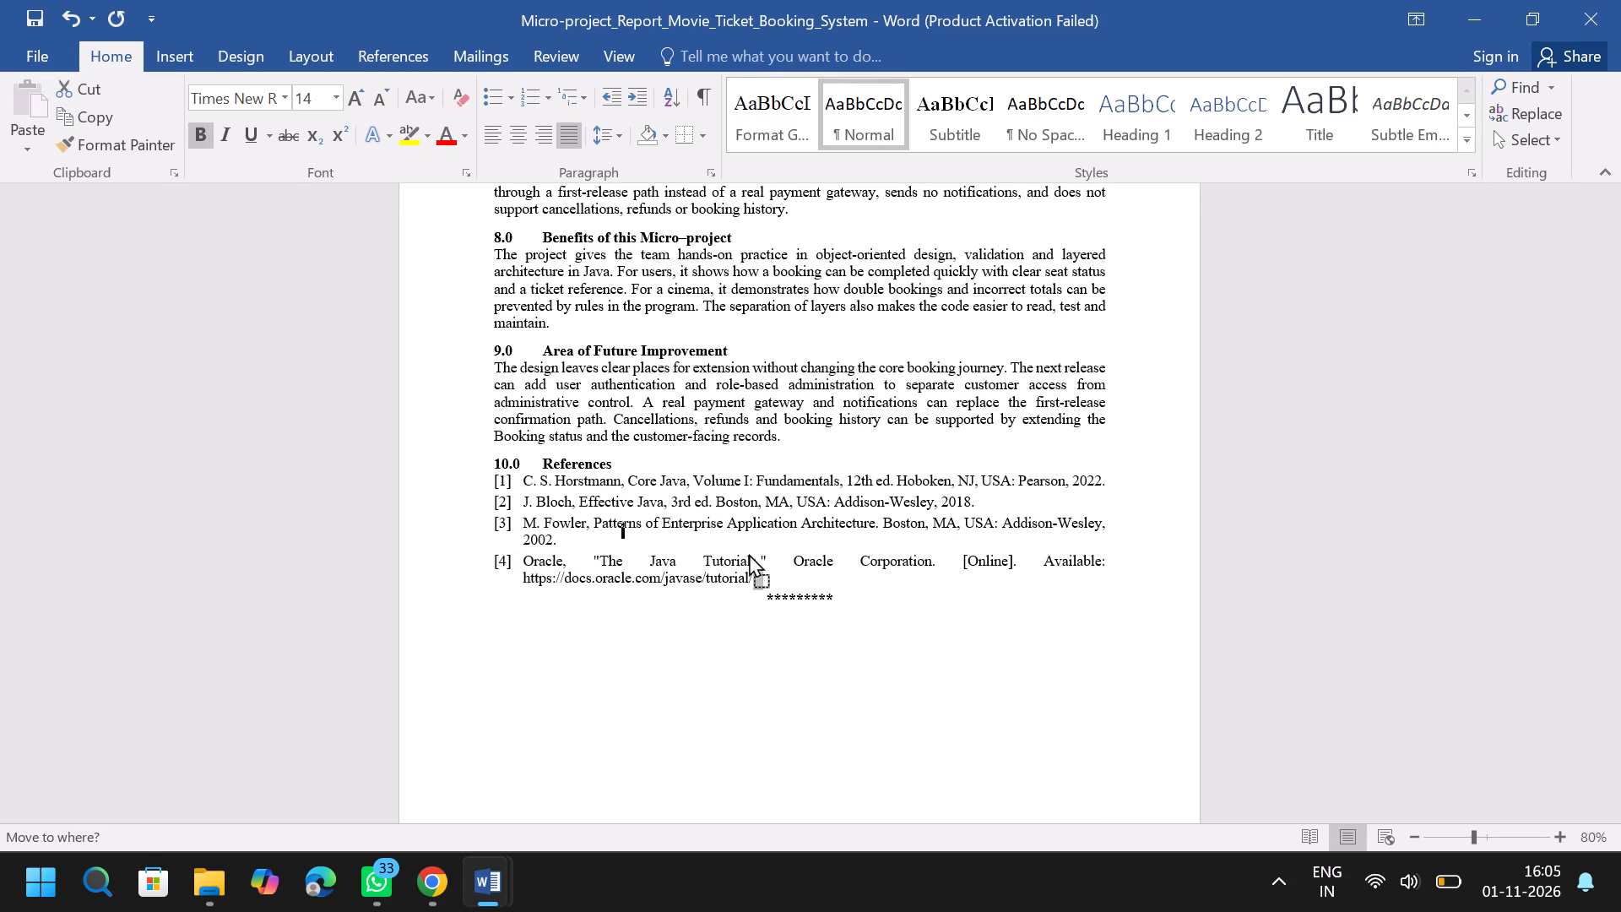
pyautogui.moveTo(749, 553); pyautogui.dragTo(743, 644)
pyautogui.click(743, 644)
# Apply justified alignment to everything from the sixth team member's line through the last entry in References.
pyautogui.moveTo(753, 577); pyautogui.dragTo(606, 165)
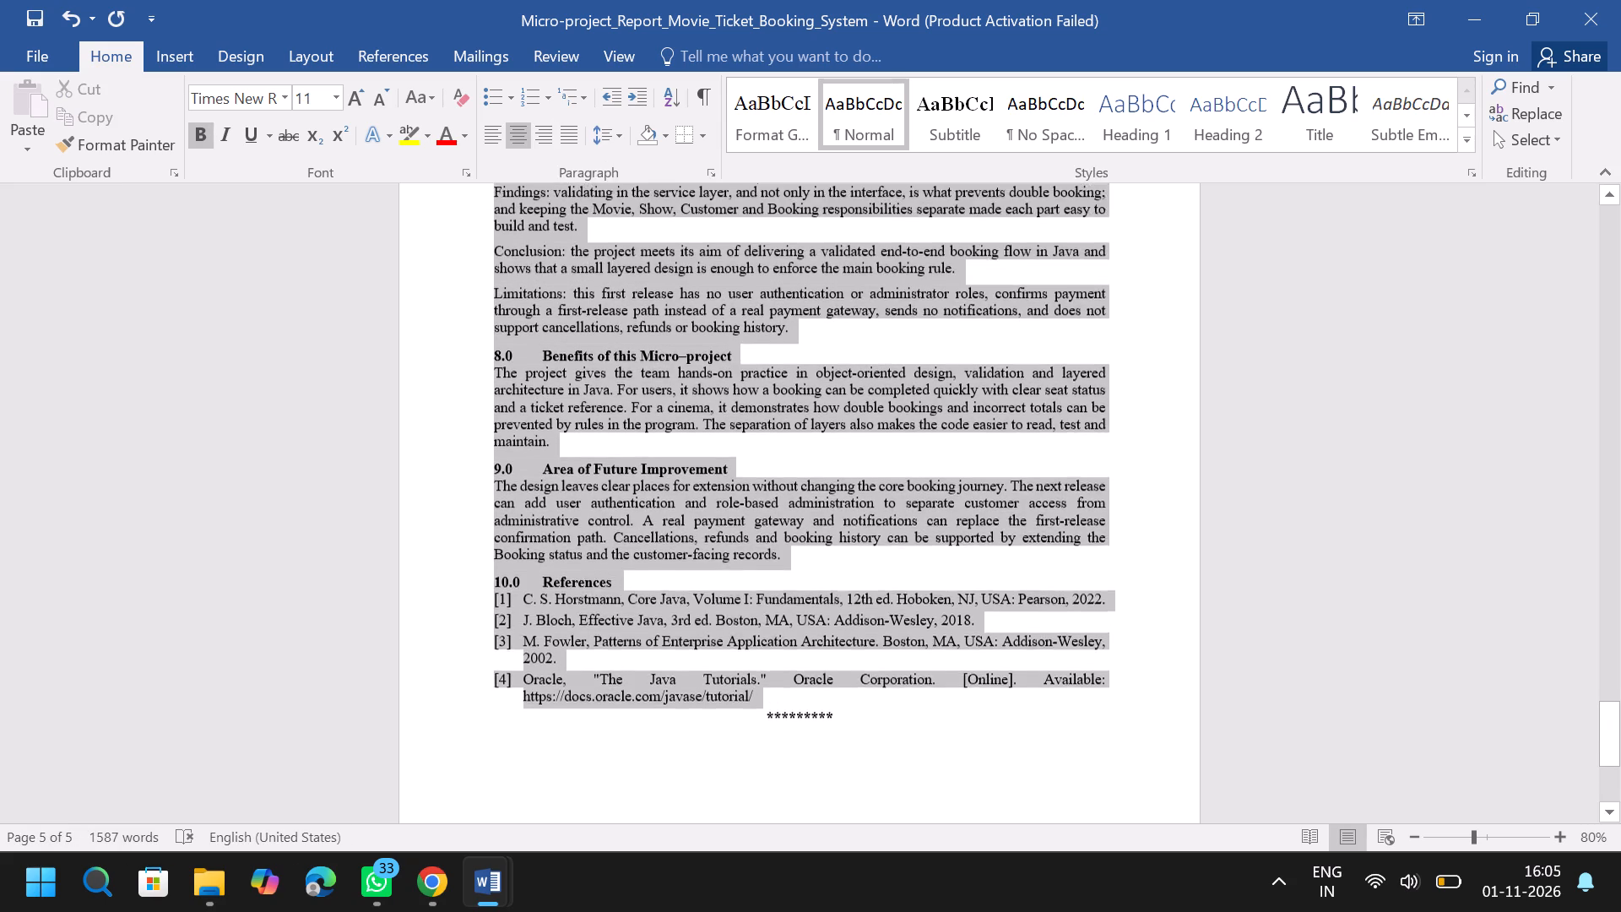
pyautogui.moveTo(606, 165); pyautogui.dragTo(603, 165)
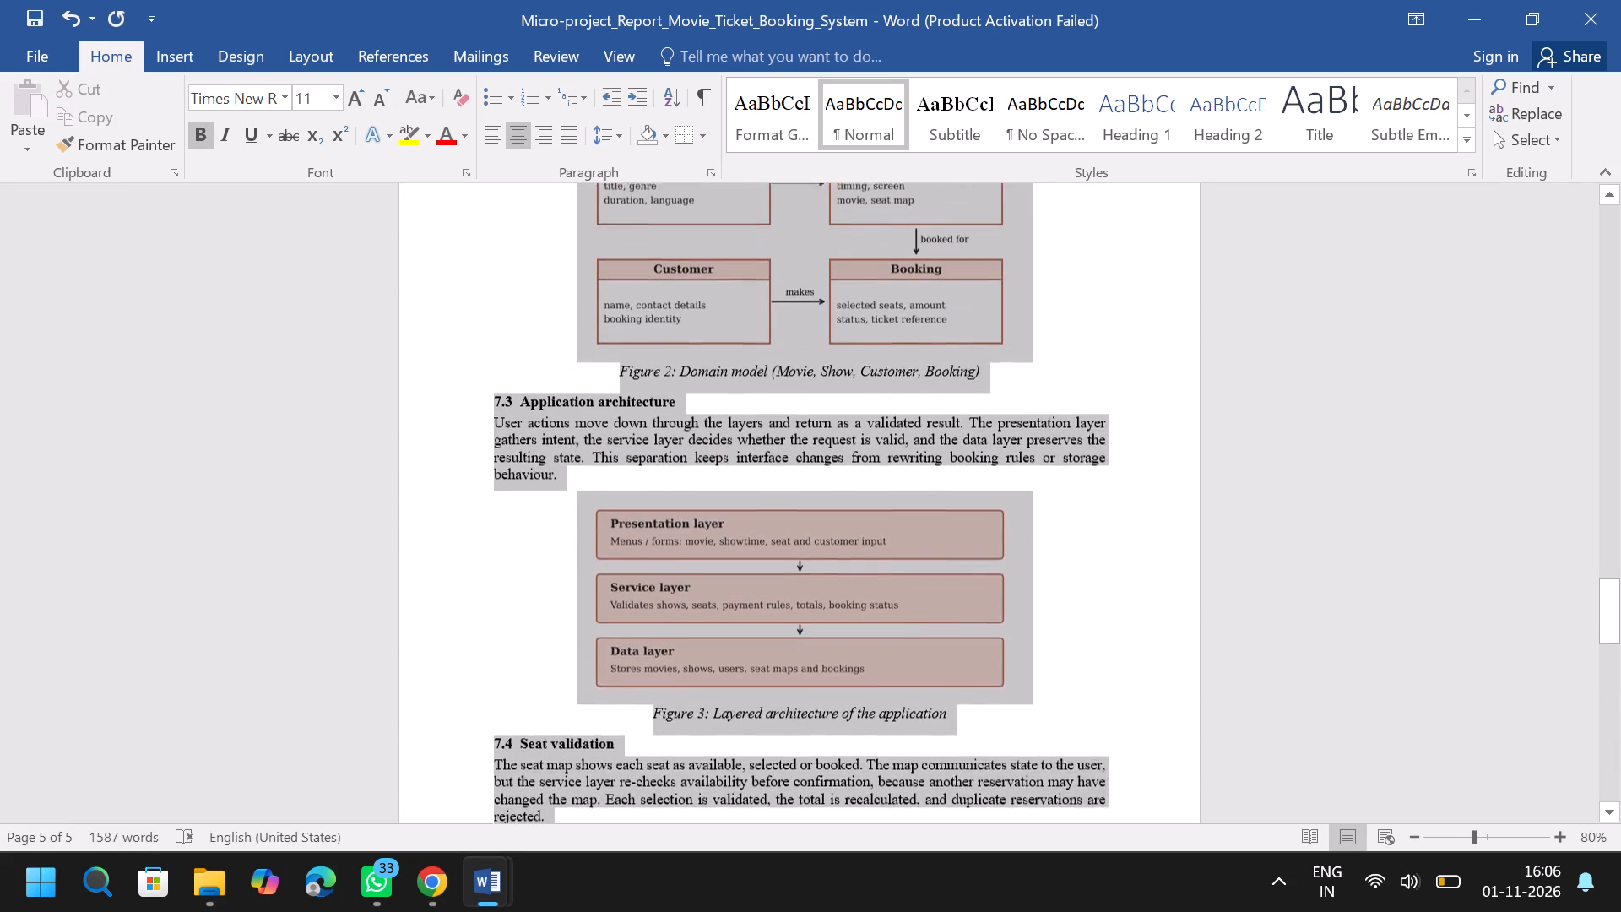
pyautogui.moveTo(603, 165); pyautogui.dragTo(602, 166)
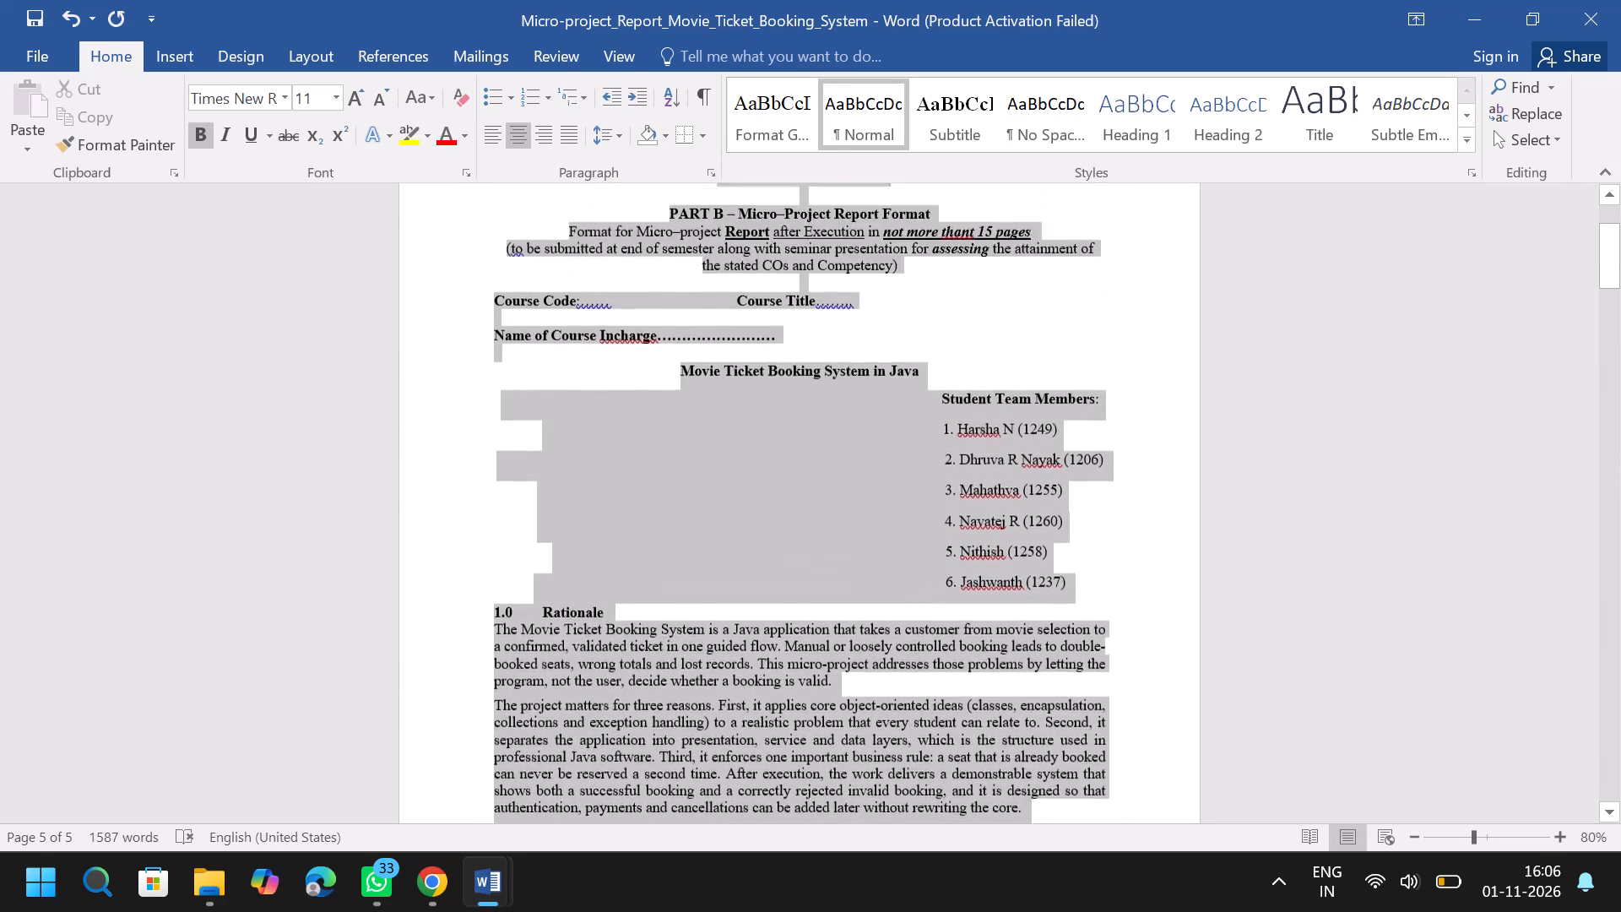
pyautogui.moveTo(602, 166); pyautogui.dragTo(616, 647)
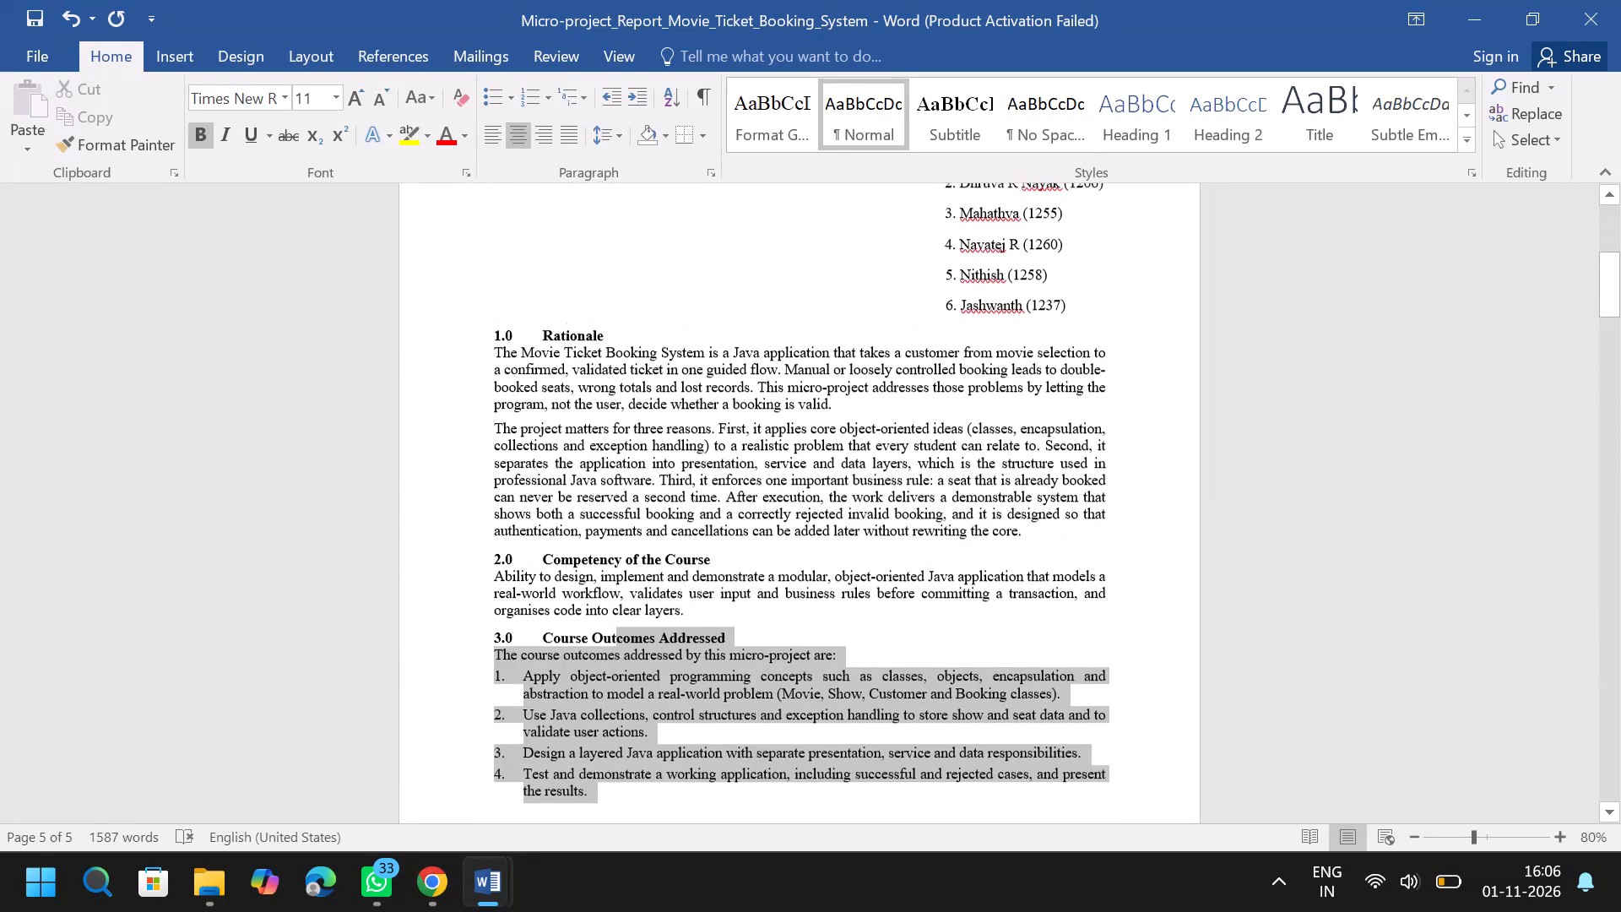
pyautogui.moveTo(616, 647); pyautogui.dragTo(550, 372)
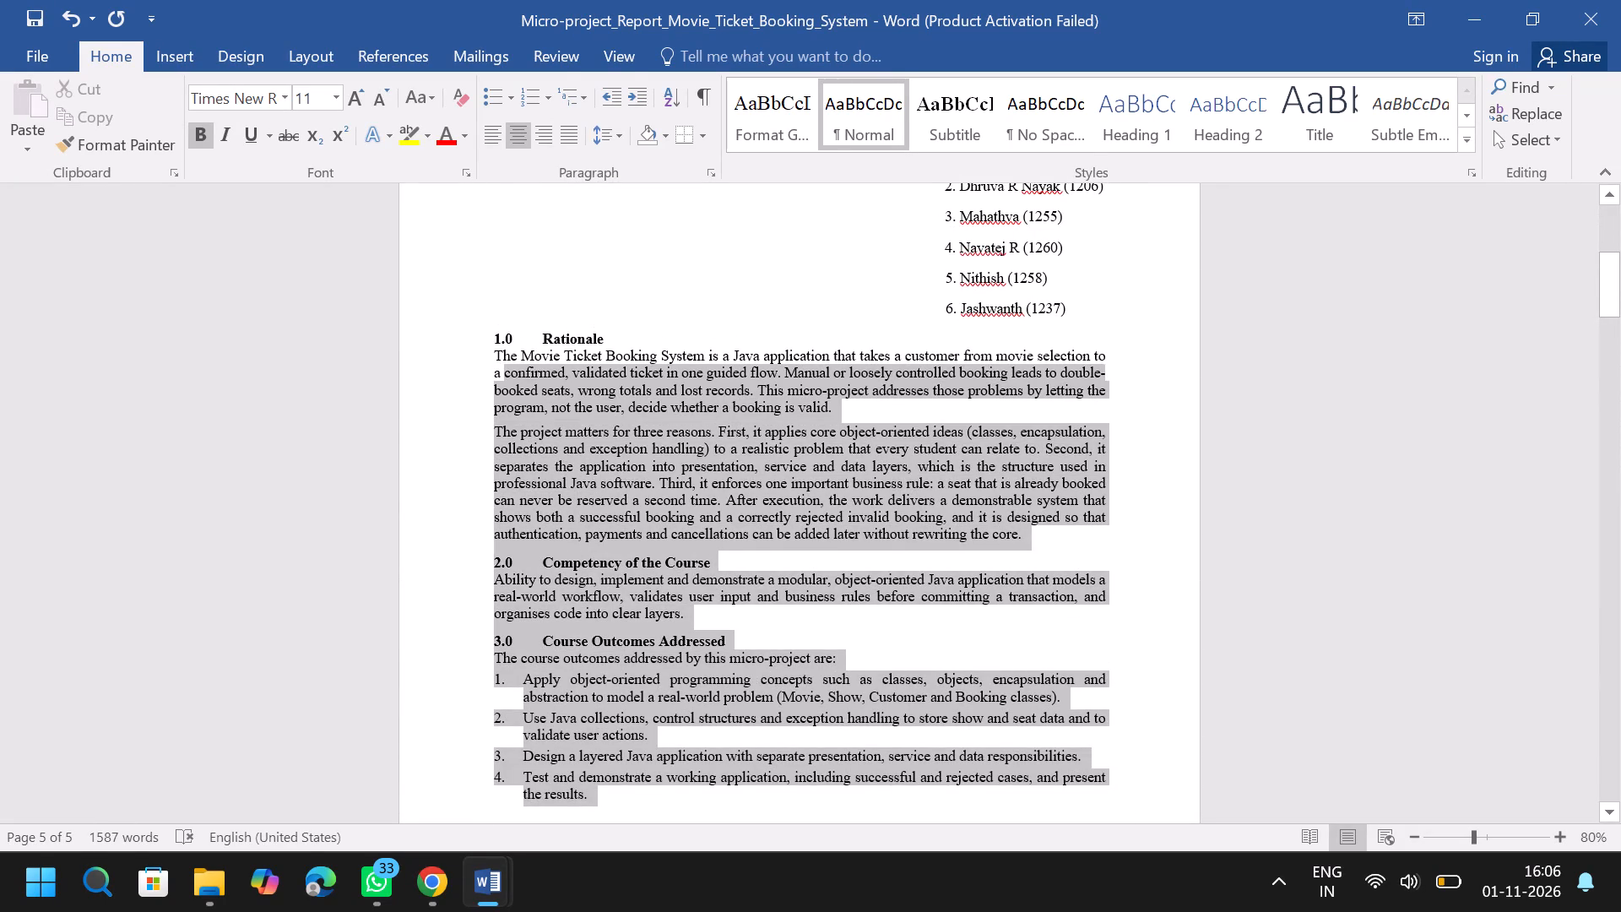
pyautogui.moveTo(550, 372); pyautogui.dragTo(492, 329)
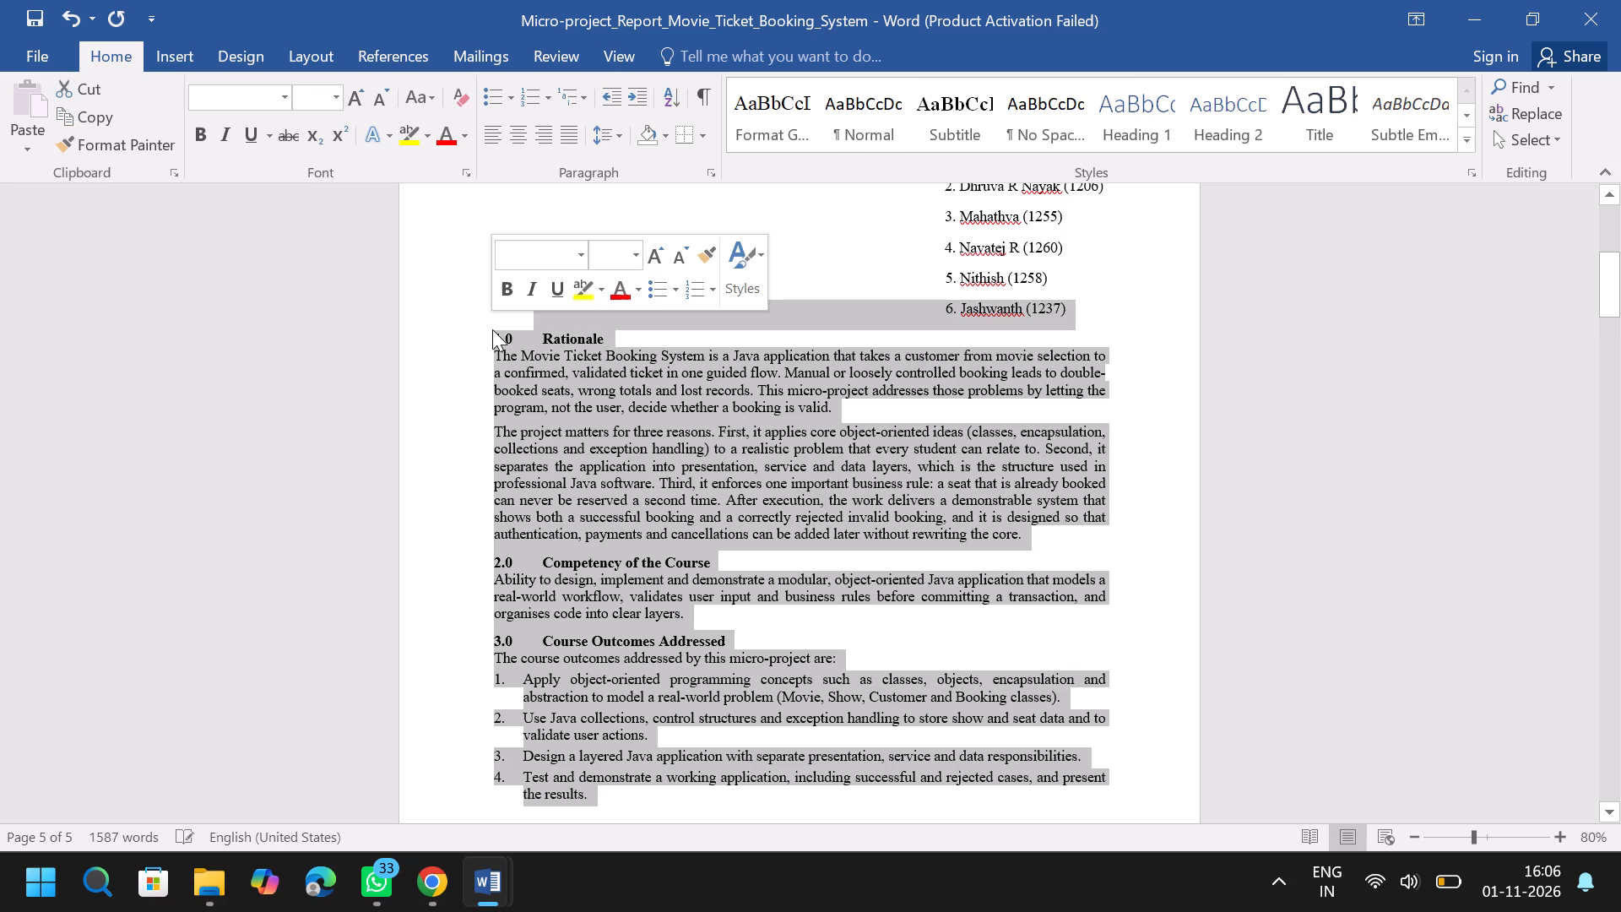
pyautogui.click(574, 141)
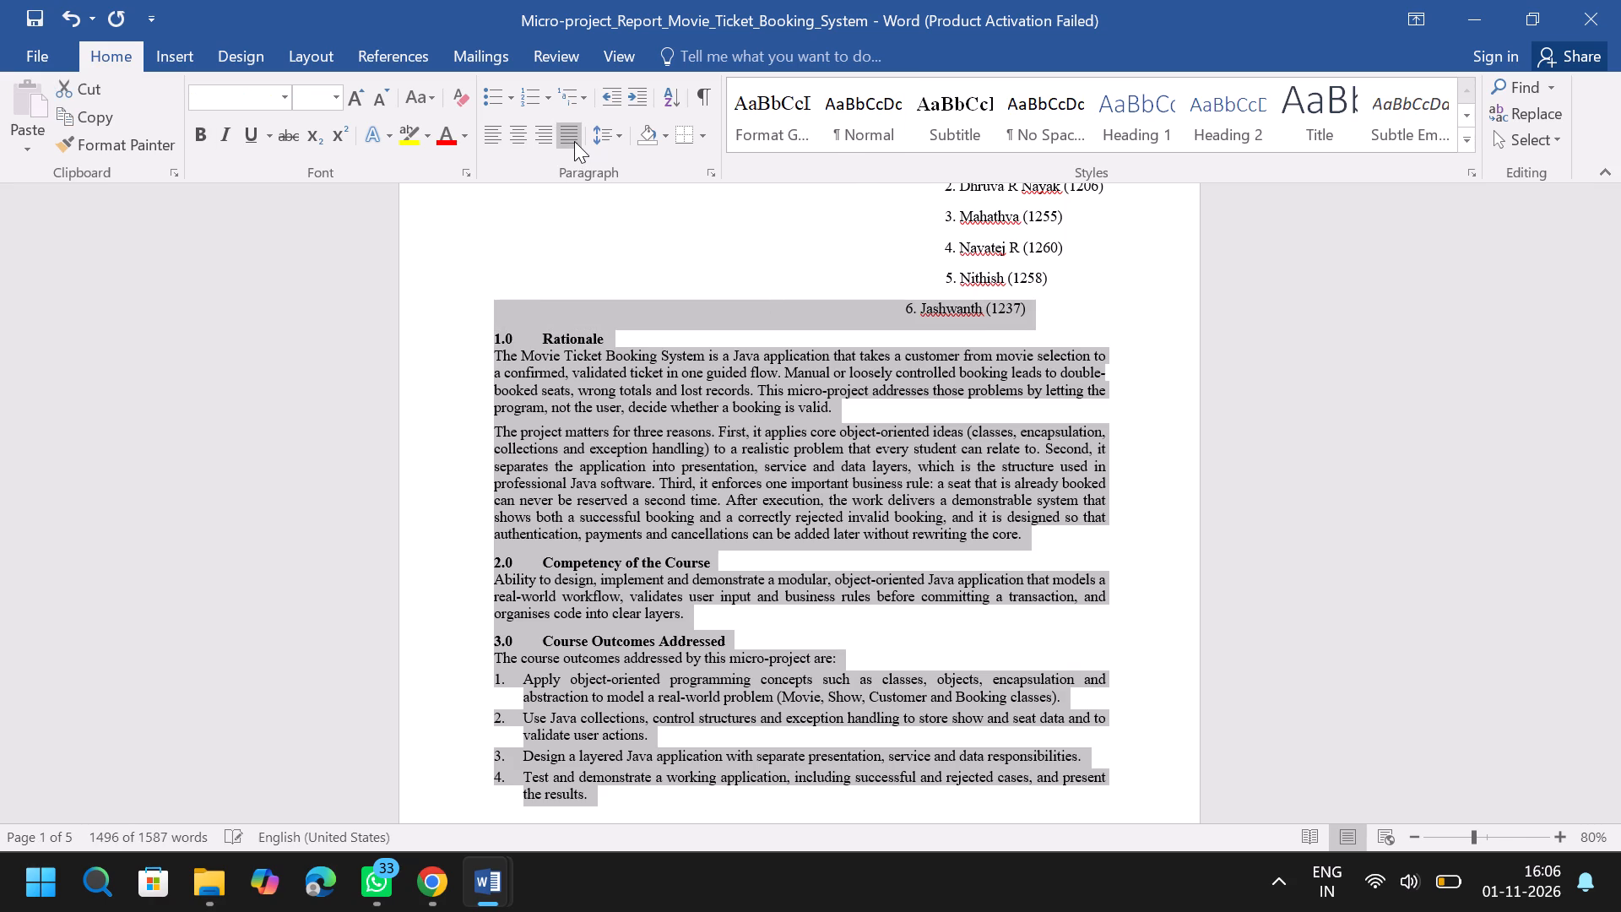
# Insert ten spaces before the sixth team member's number to line it up with the entries above, and check the list's alignment.
pyautogui.click(783, 318)
pyautogui.click(898, 314)
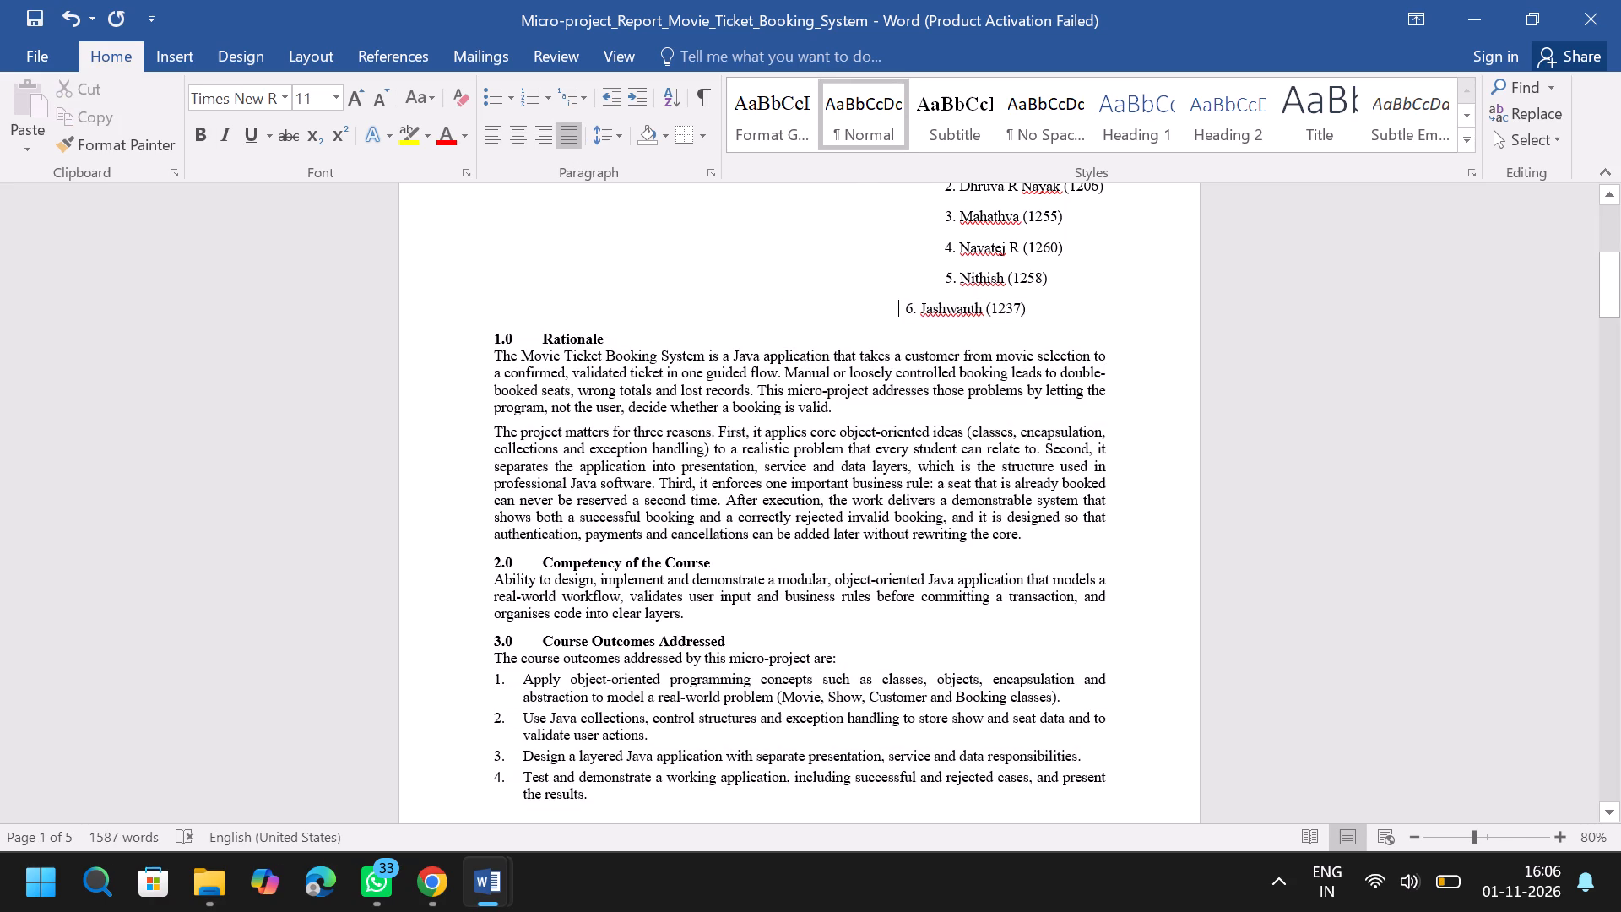
pyautogui.press('space')
pyautogui.press('space')
pyautogui.press('space')
pyautogui.press('space')
pyautogui.press('space')
pyautogui.press('space')
pyautogui.press('space')
pyautogui.press('space')
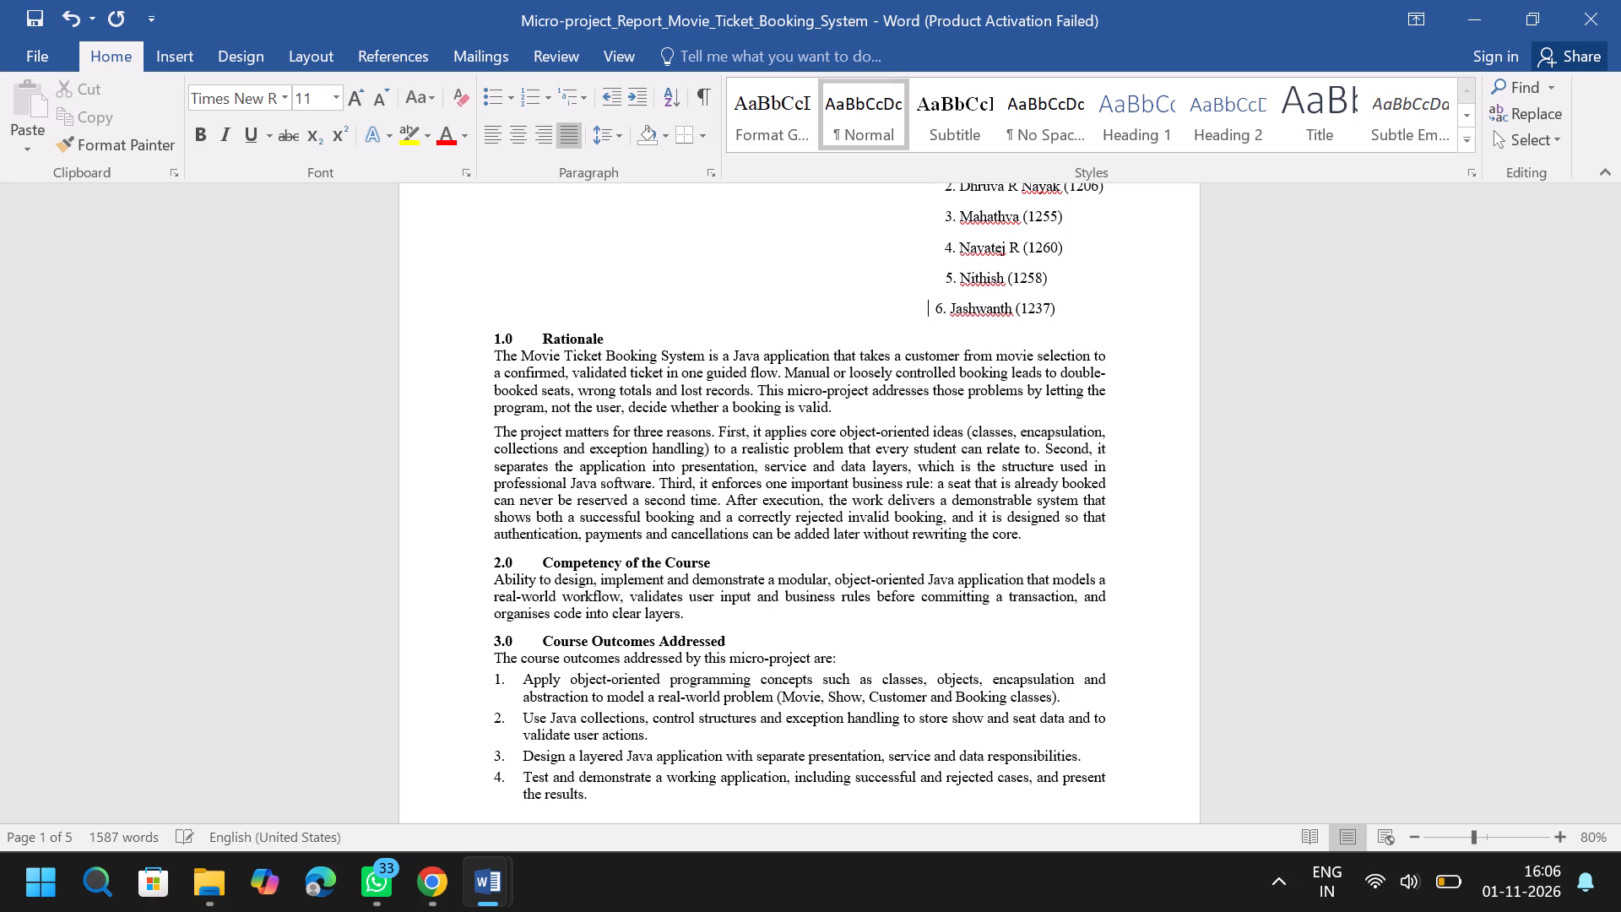
pyautogui.press('space')
pyautogui.press('space')
pyautogui.keyDown('ctrl'); pyautogui.scroll(6, 898, 314); pyautogui.keyUp('ctrl')
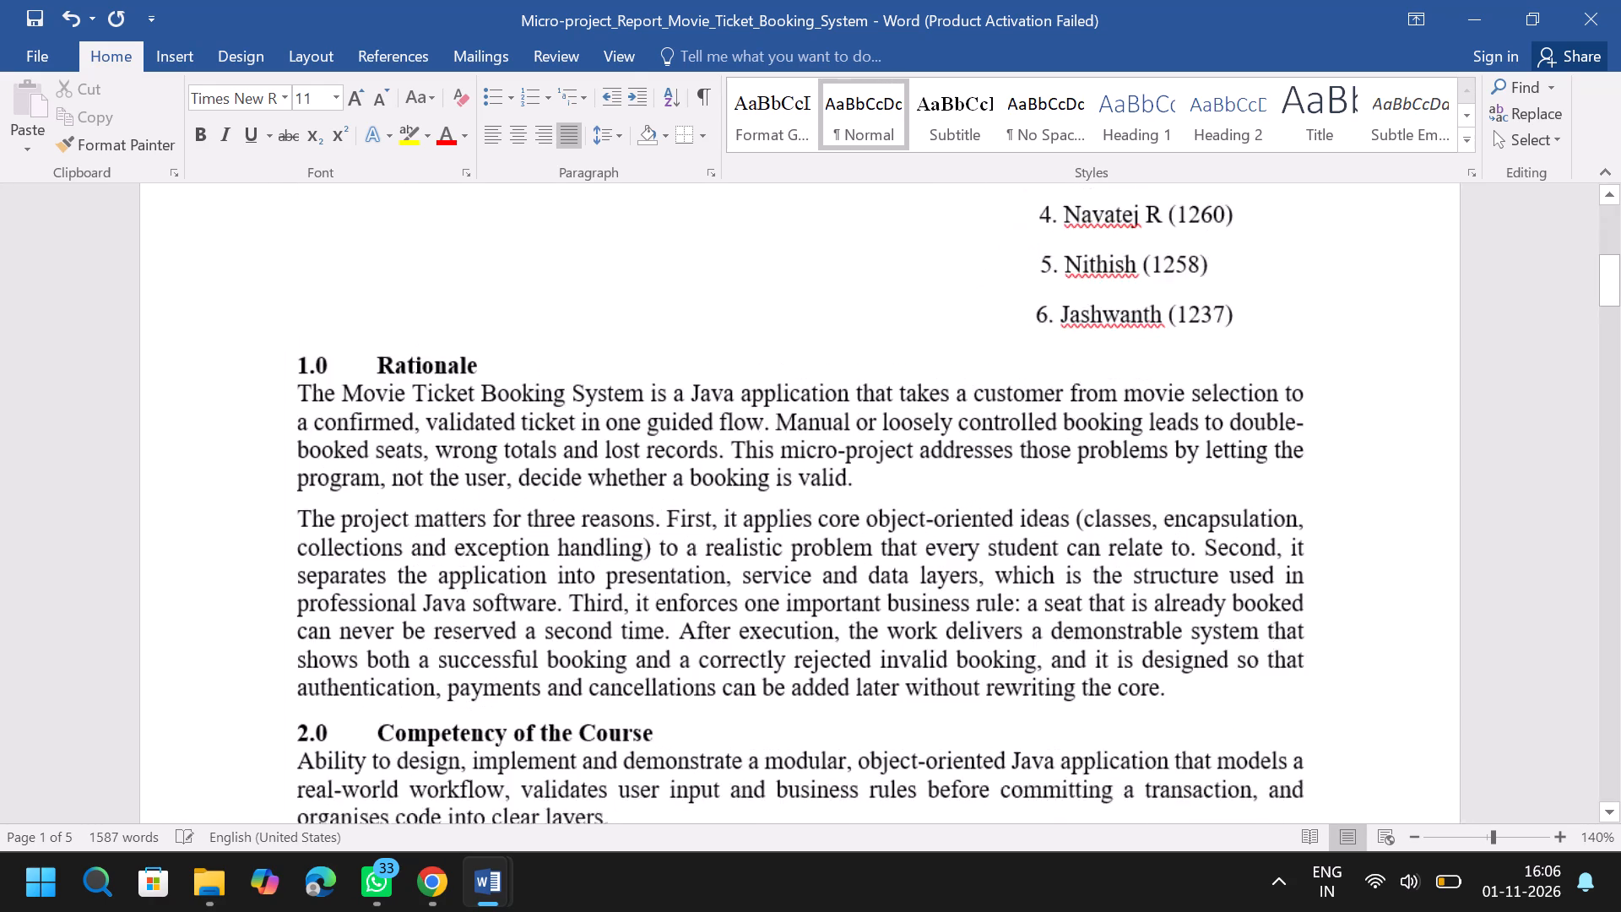
pyautogui.scroll(18, 898, 314)
pyautogui.scroll(-4, 898, 314)
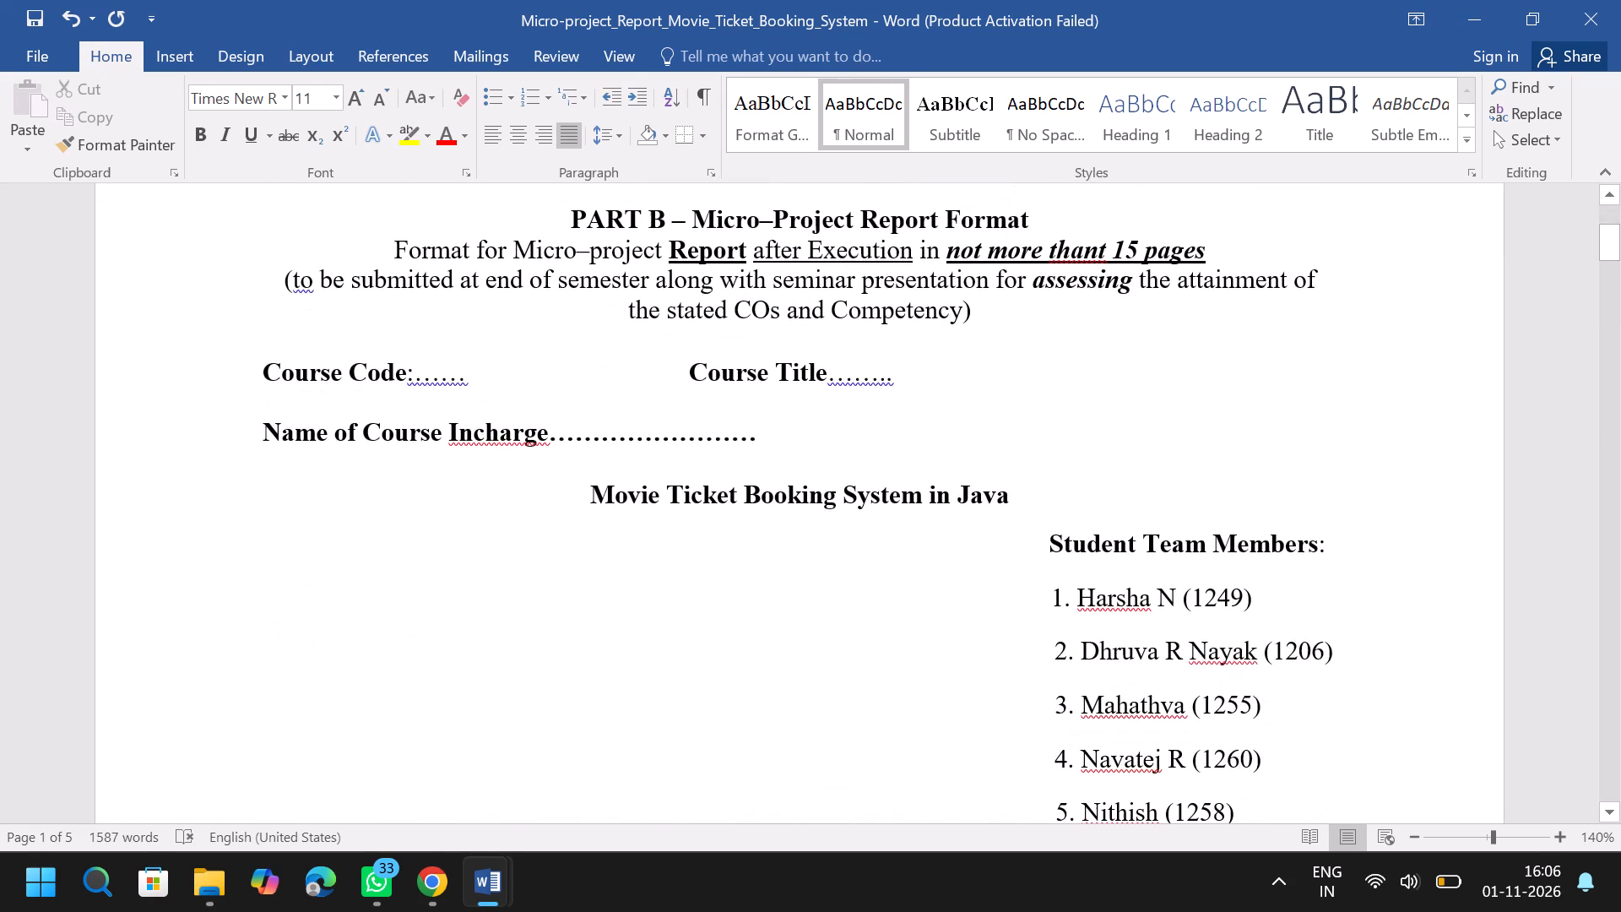
pyautogui.scroll(-1, 898, 314)
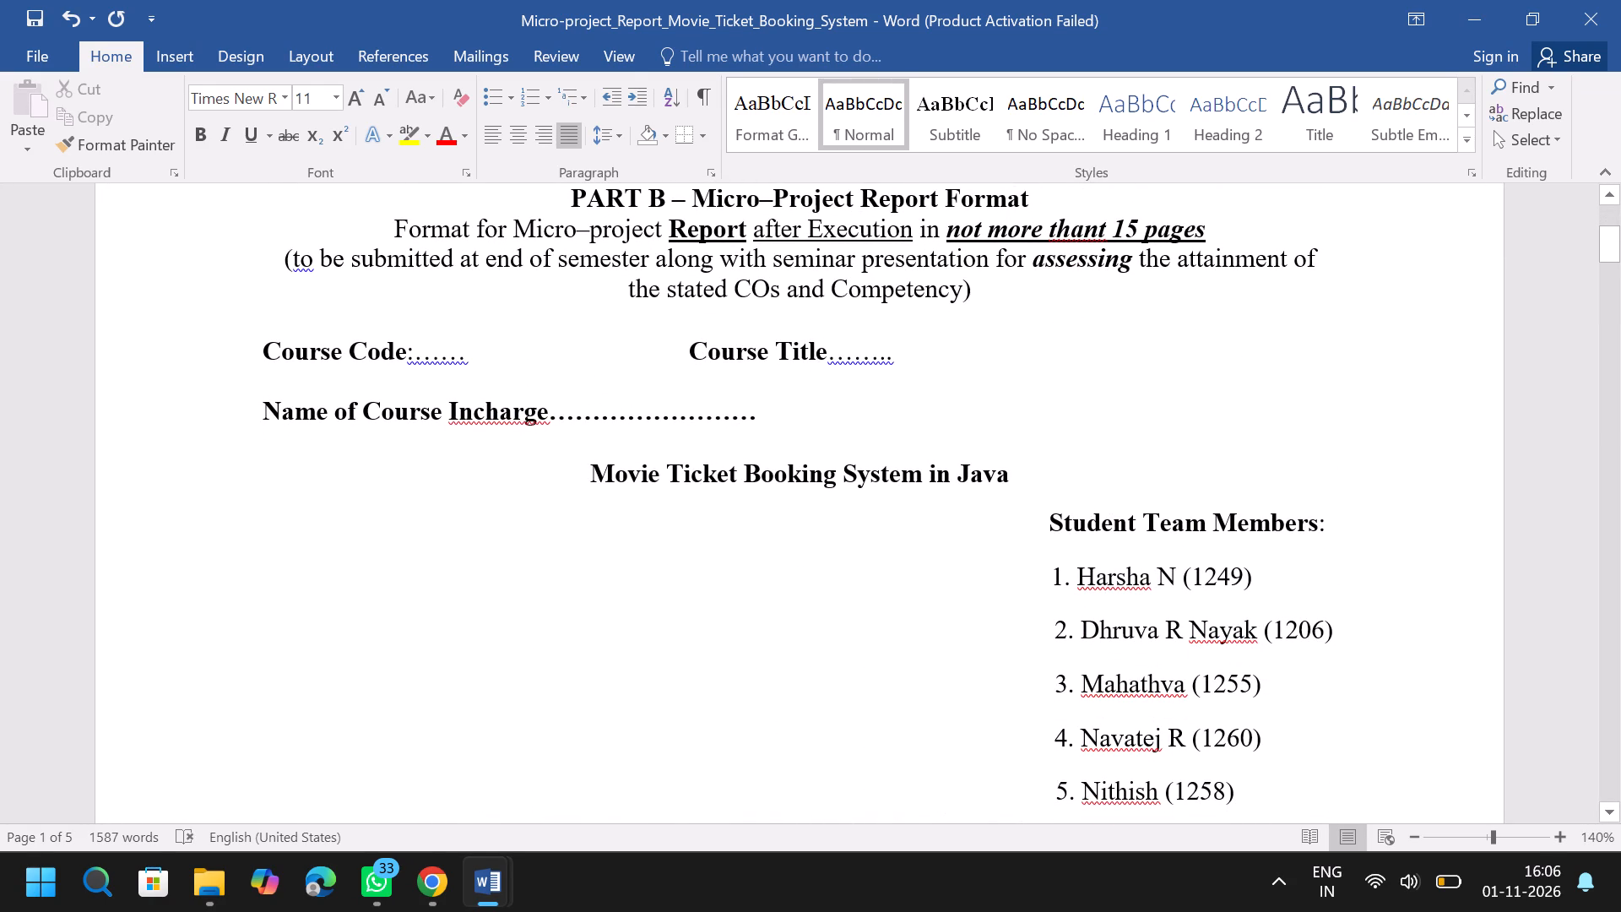
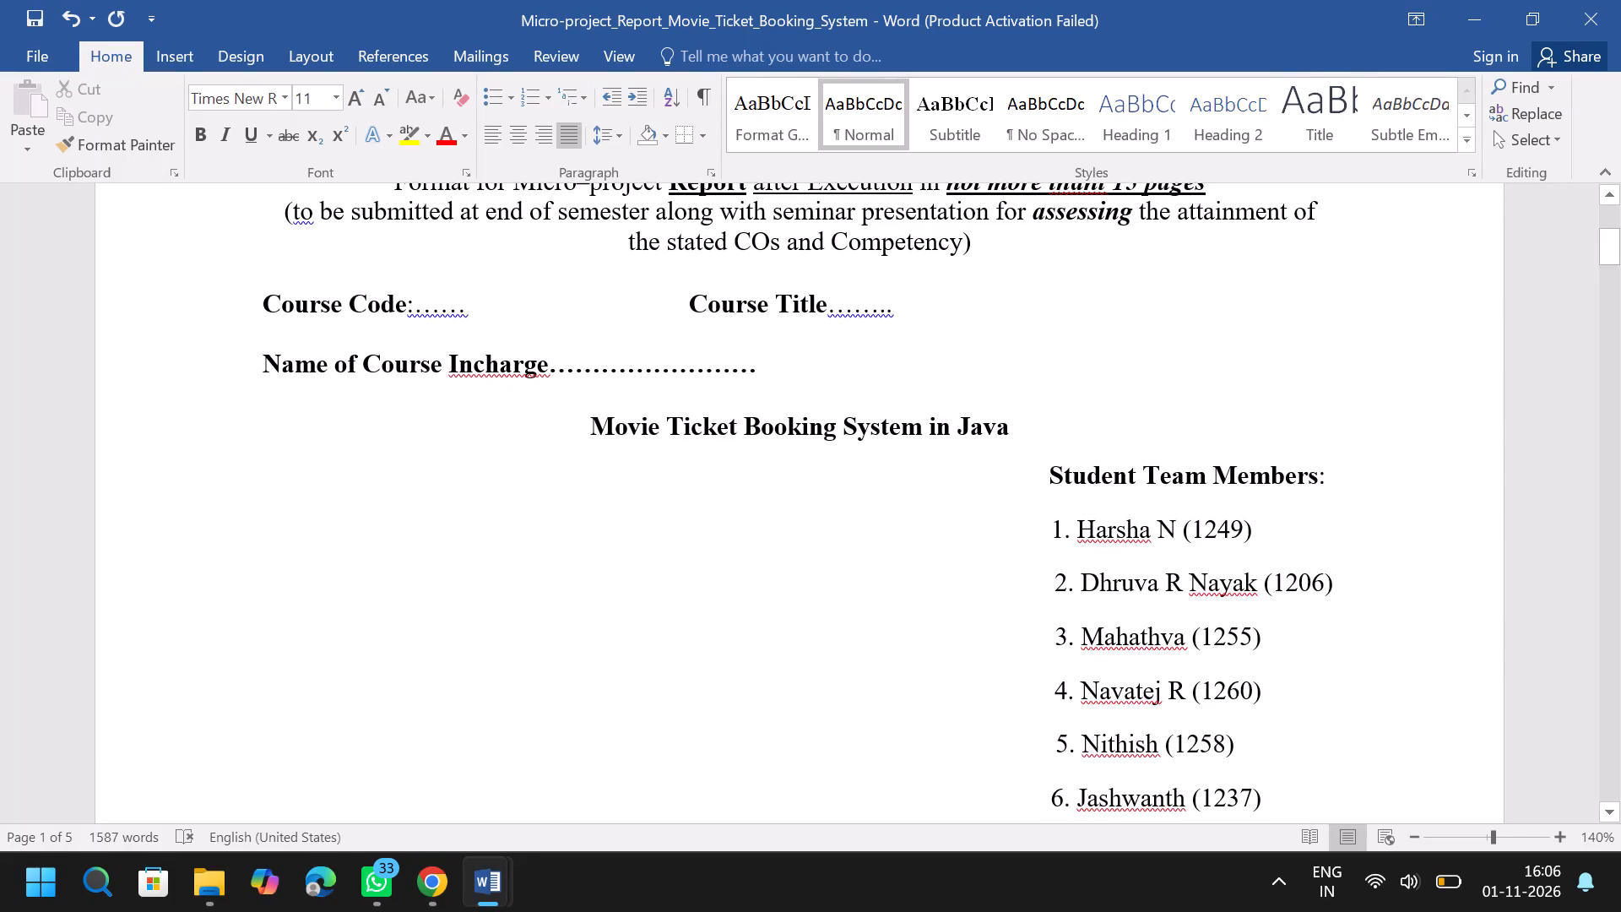
# Set the font size of the report title "Movie Ticket Booking System in Java" to 12 points.
pyautogui.moveTo(1024, 424); pyautogui.dragTo(561, 386)
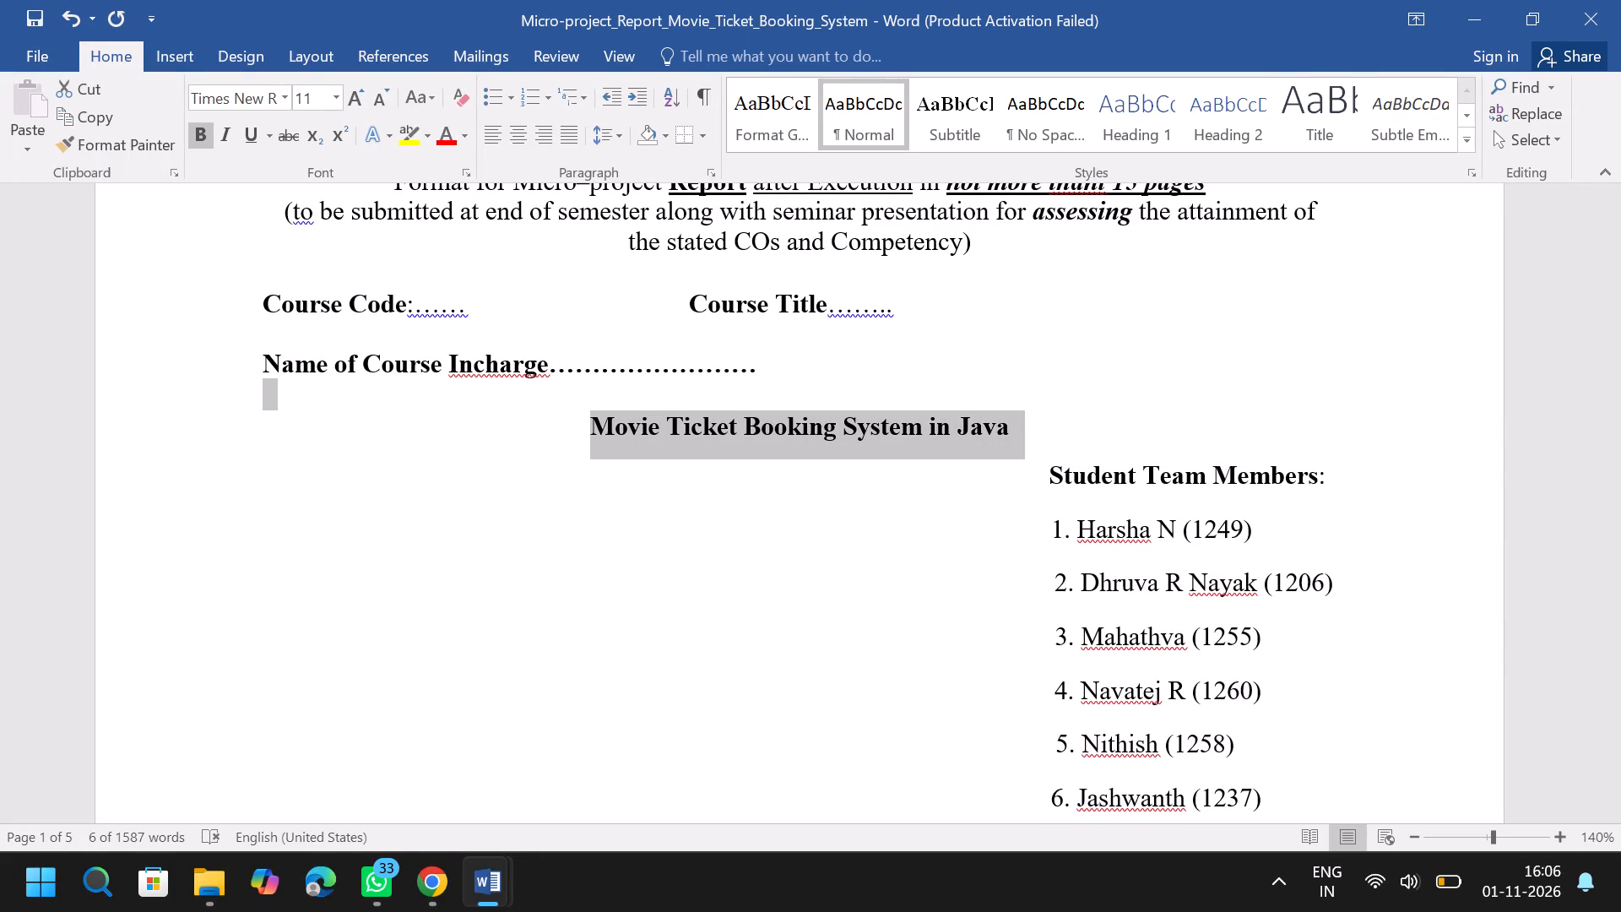
pyautogui.click(301, 95)
pyautogui.write('12')
pyautogui.click(387, 514)
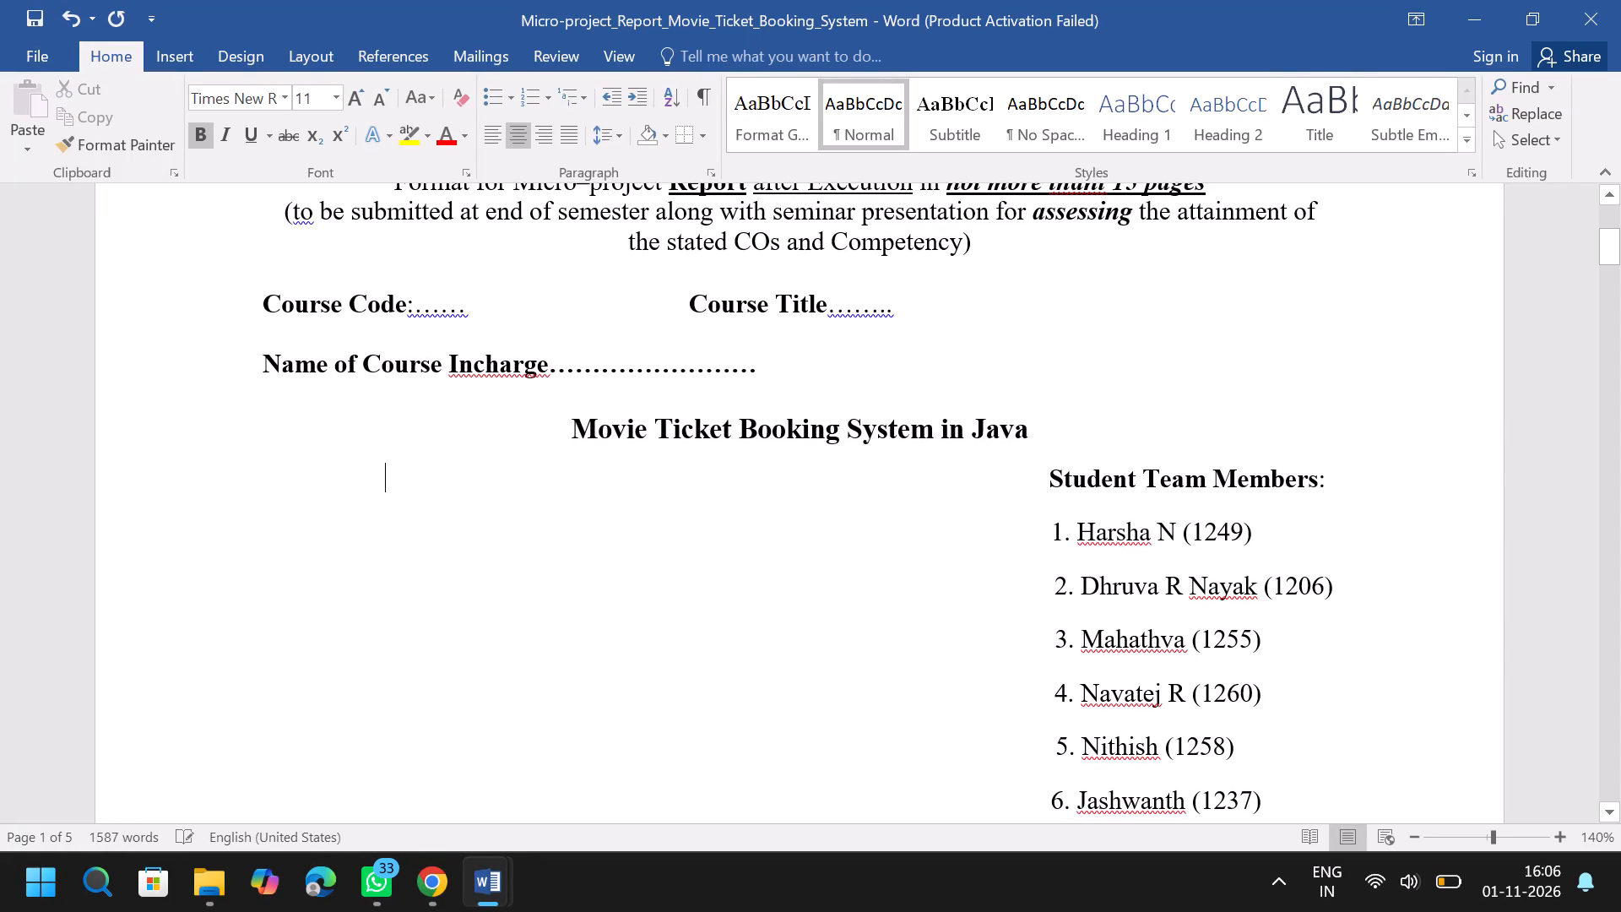
# Check the report's layout at a smaller page view, from the title and team member list through the Literature Review section.
pyautogui.scroll(-1, 738, 545)
pyautogui.keyDown('ctrl'); pyautogui.scroll(-3, 738, 545); pyautogui.keyUp('ctrl')
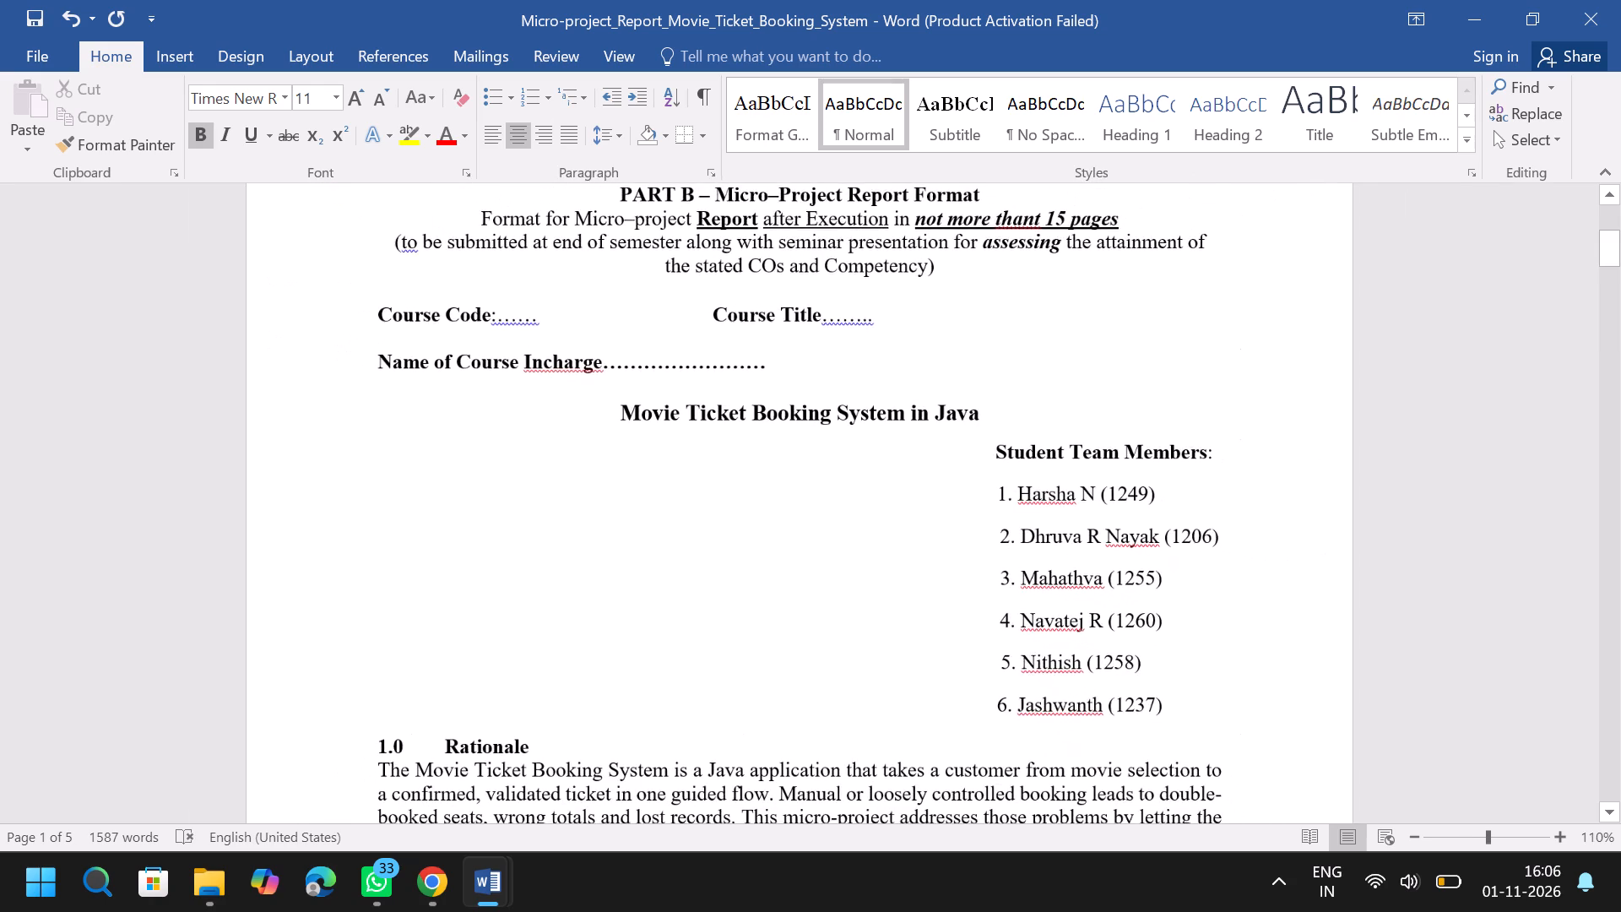
pyautogui.keyDown('ctrl'); pyautogui.scroll(-3, 738, 545); pyautogui.keyUp('ctrl')
pyautogui.scroll(-5, 738, 545)
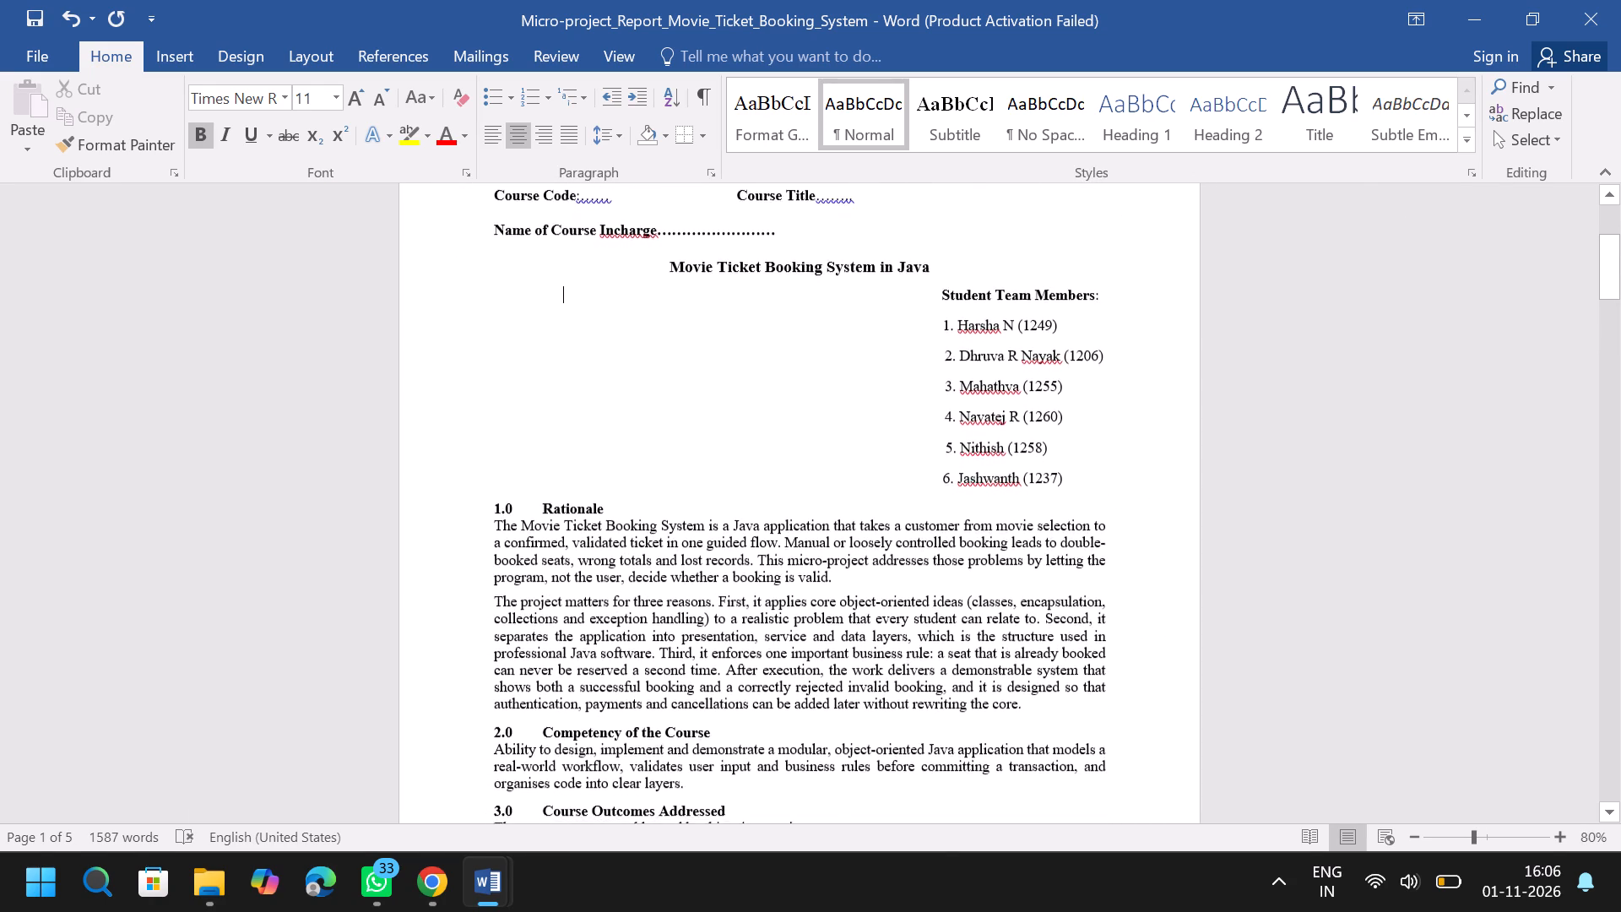
pyautogui.scroll(-1, 738, 545)
pyautogui.scroll(-20, 738, 545)
pyautogui.scroll(-11, 738, 545)
pyautogui.scroll(5, 738, 545)
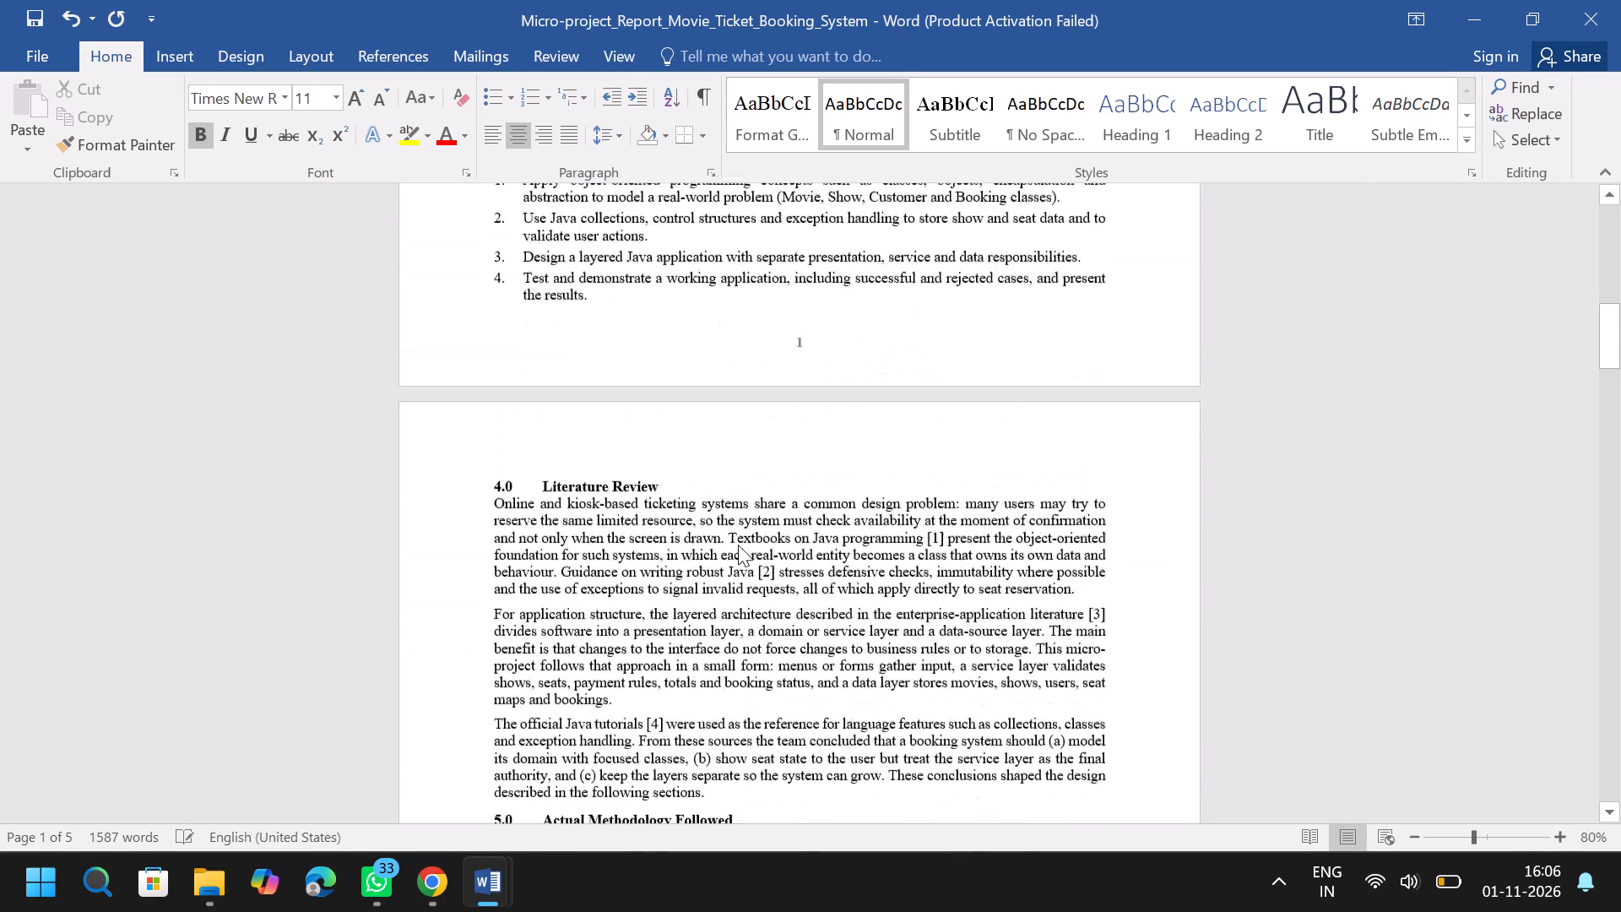
pyautogui.scroll(20, 738, 545)
pyautogui.scroll(9, 738, 545)
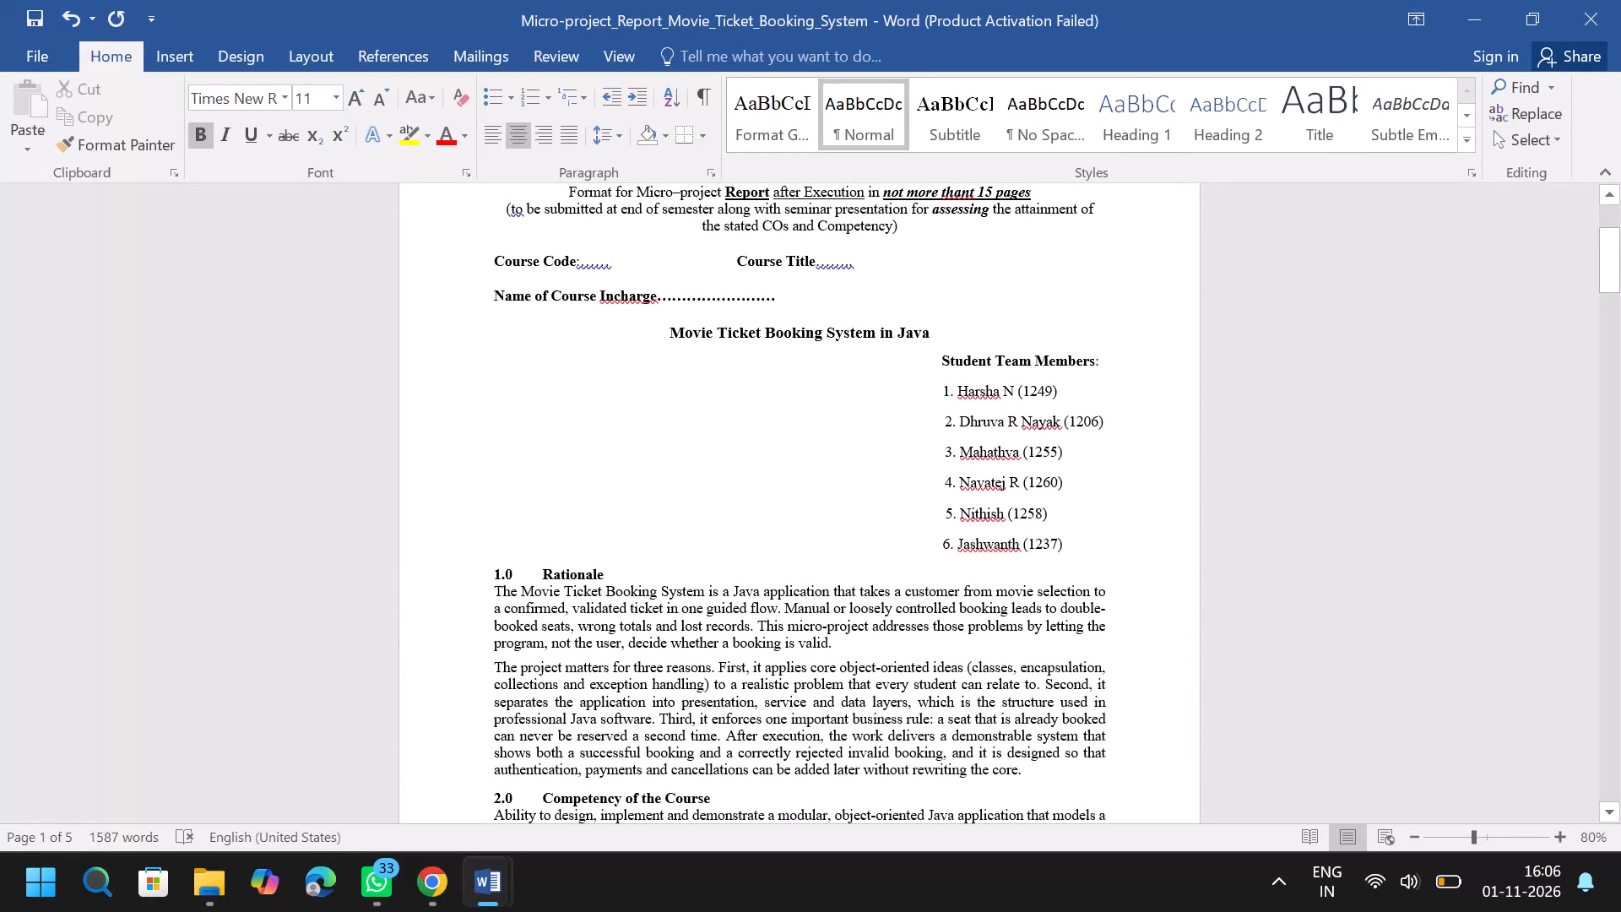
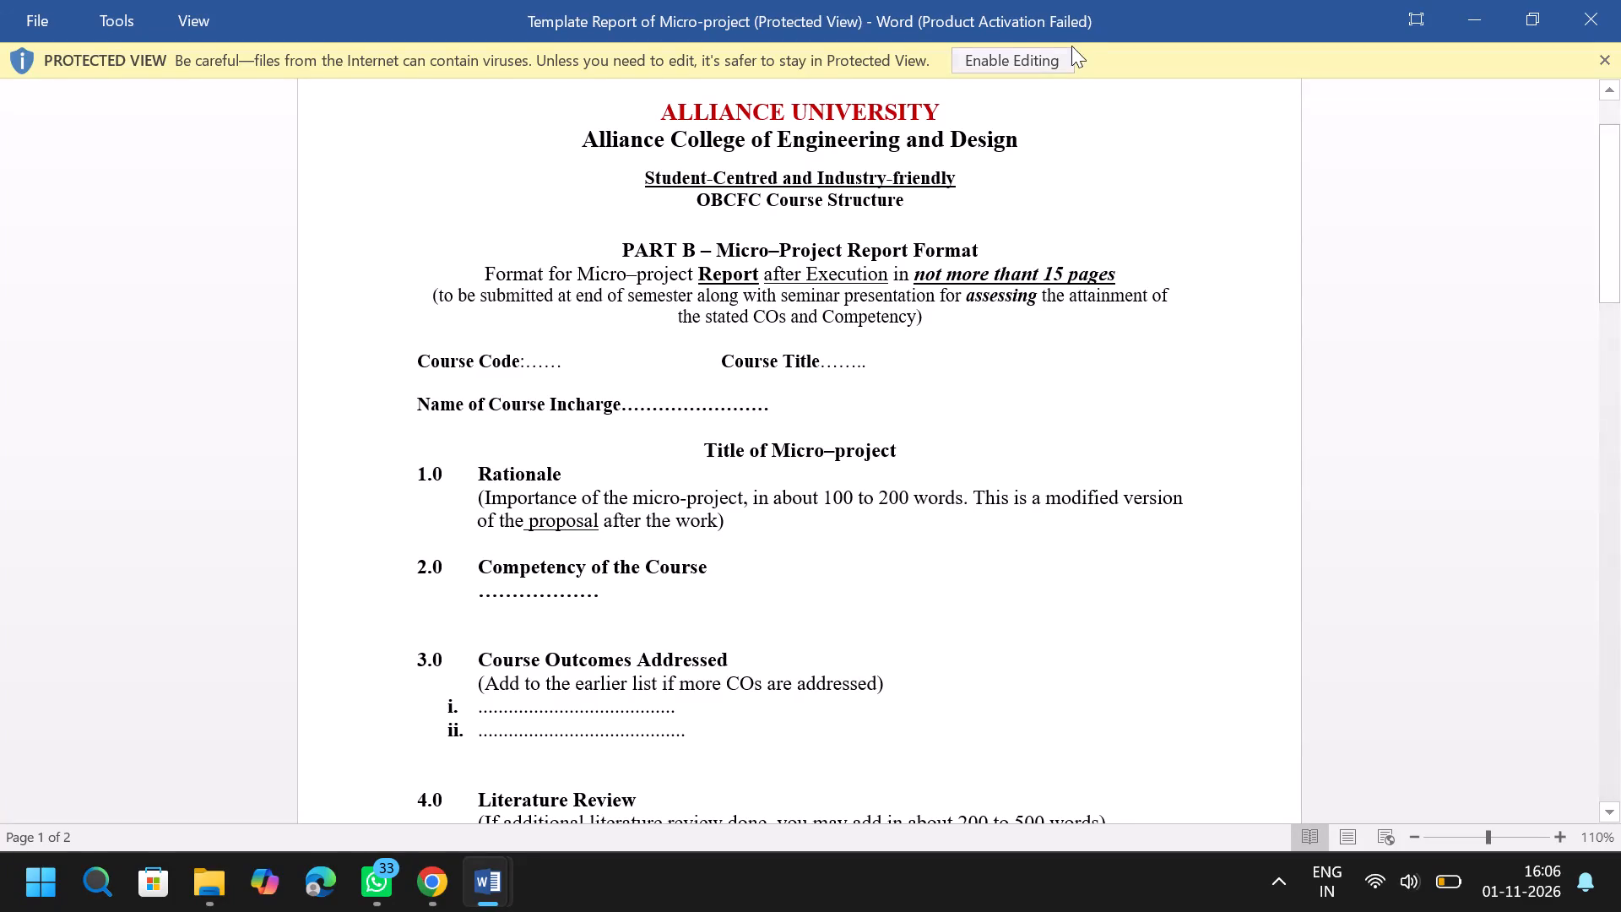
# Enable editing of the template report and check the font formatting of its Rationale heading, "Title of Micro–project" line and Rationale body text.
pyautogui.click(1036, 57)
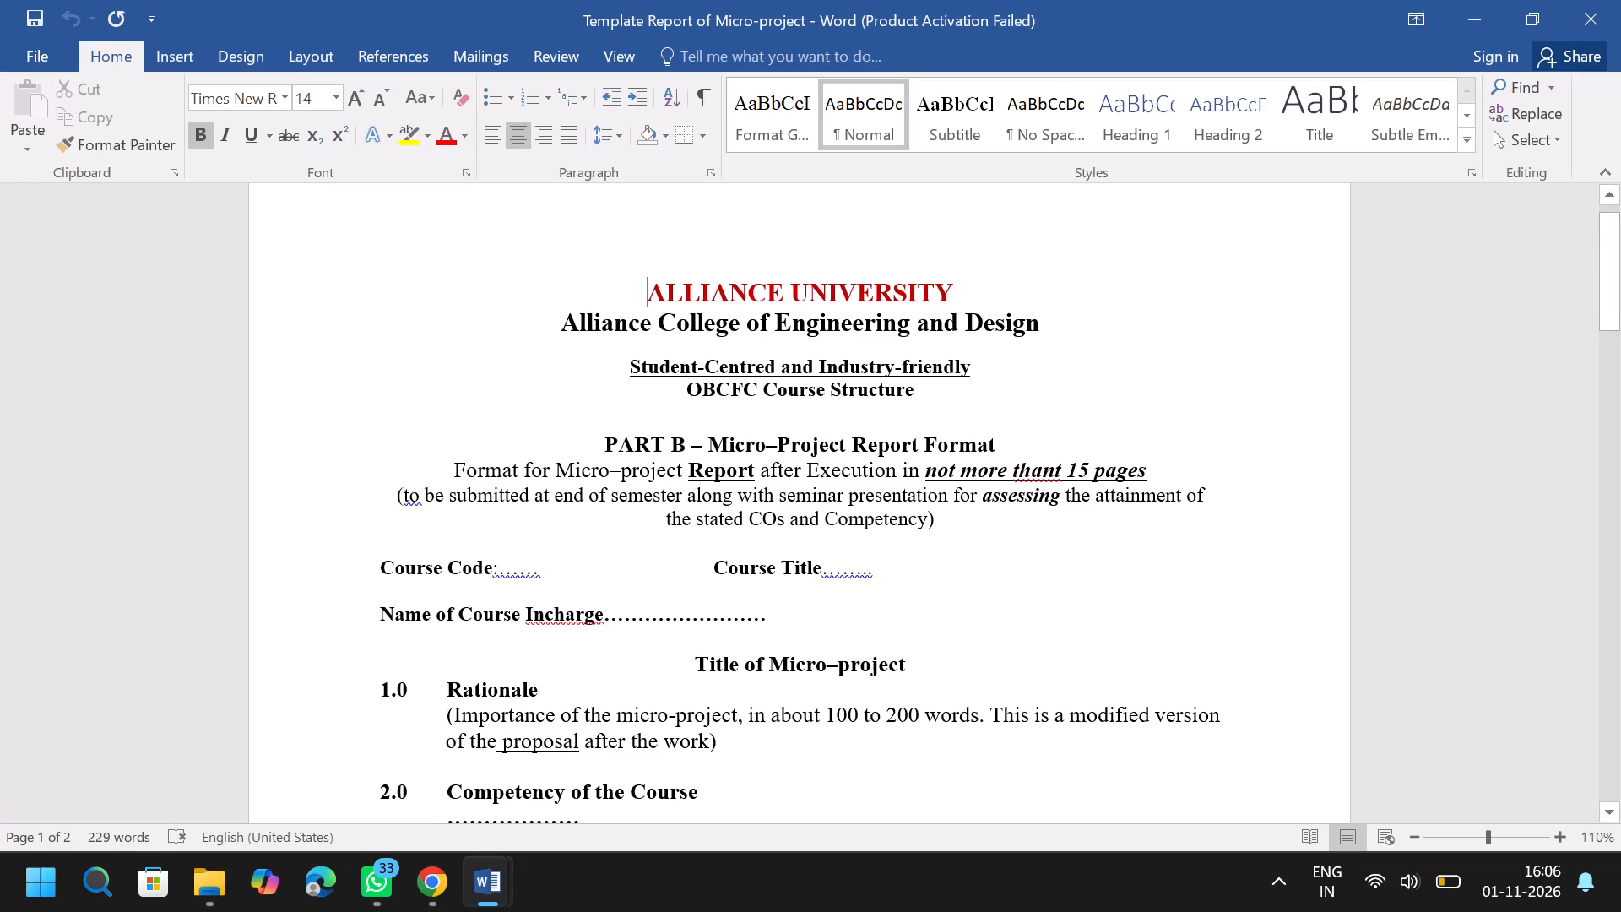
pyautogui.moveTo(441, 690); pyautogui.dragTo(556, 692)
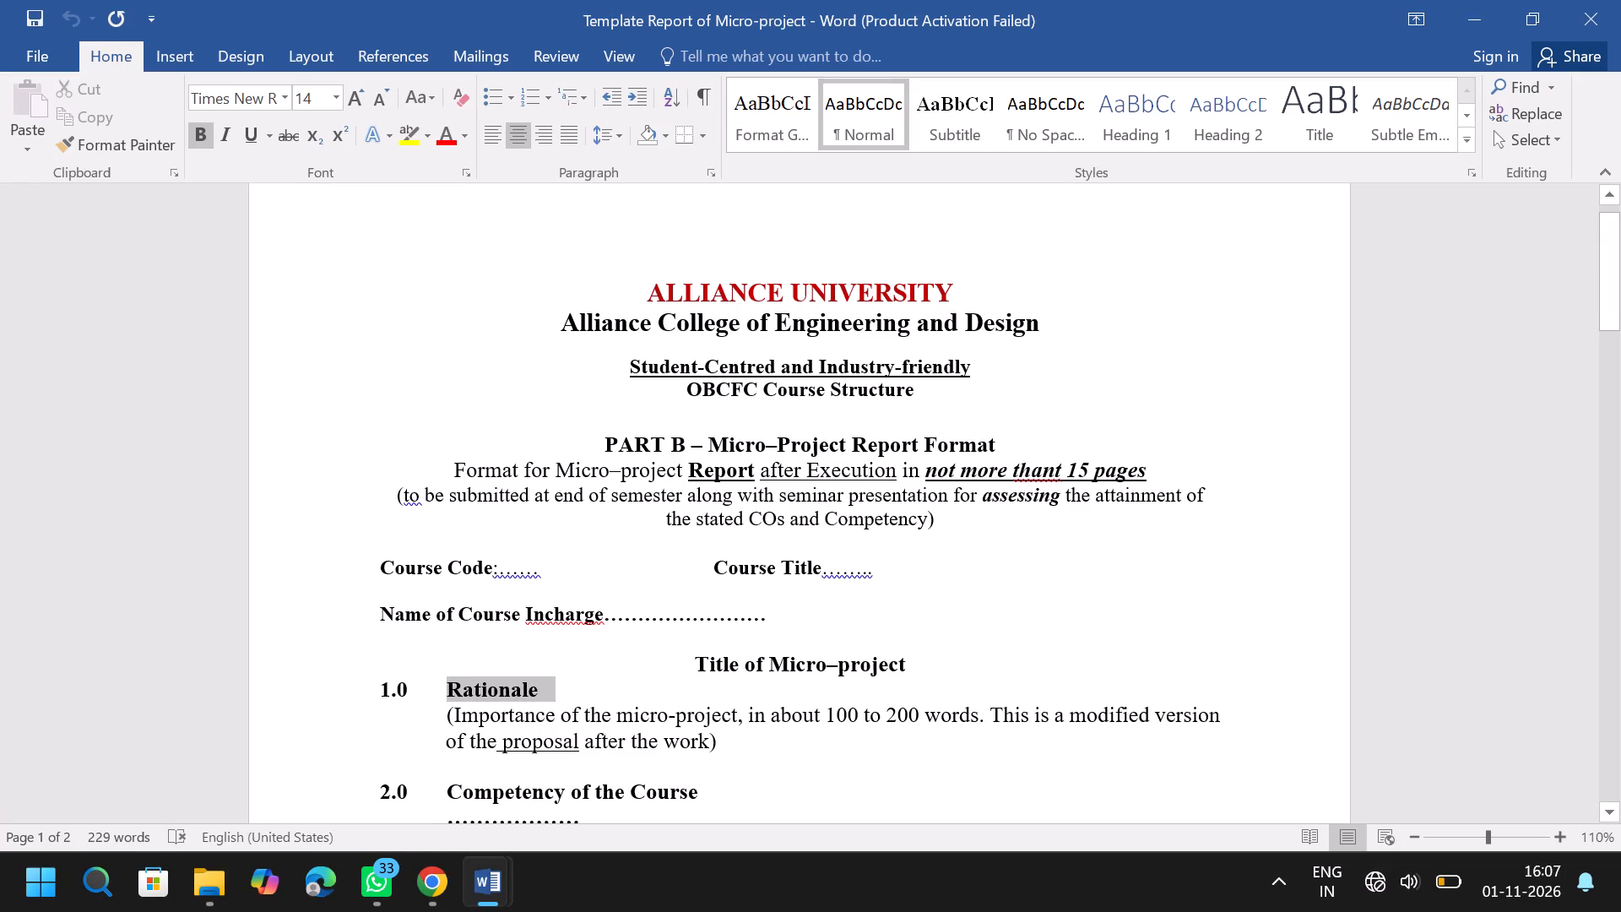
pyautogui.moveTo(556, 692); pyautogui.dragTo(554, 692)
pyautogui.click(592, 716)
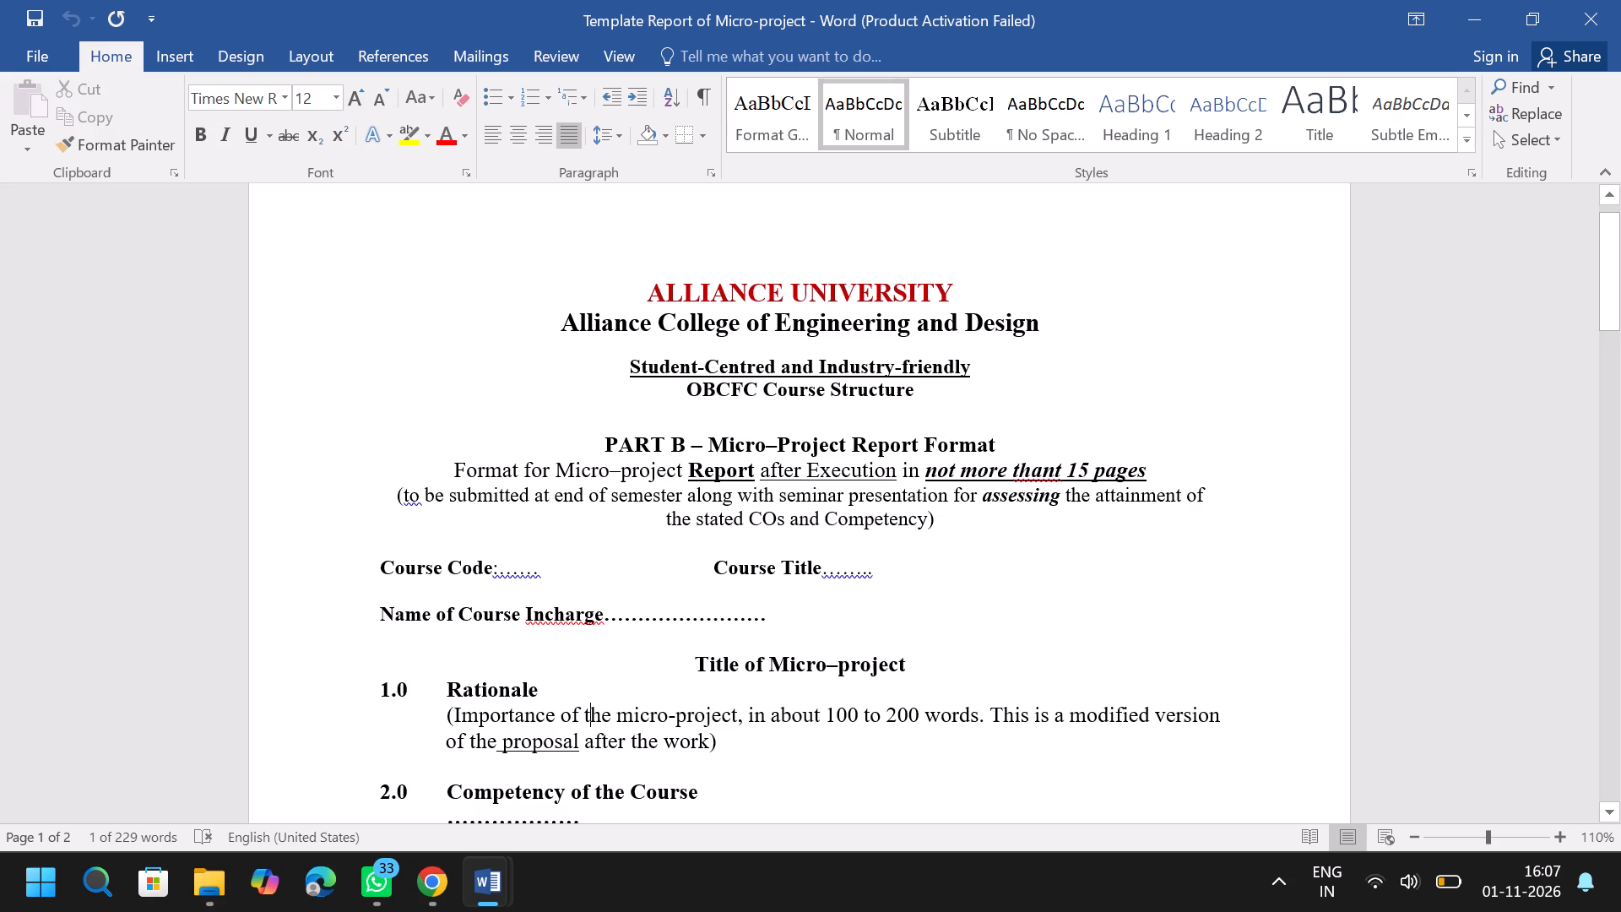
pyautogui.moveTo(688, 674); pyautogui.dragTo(1003, 663)
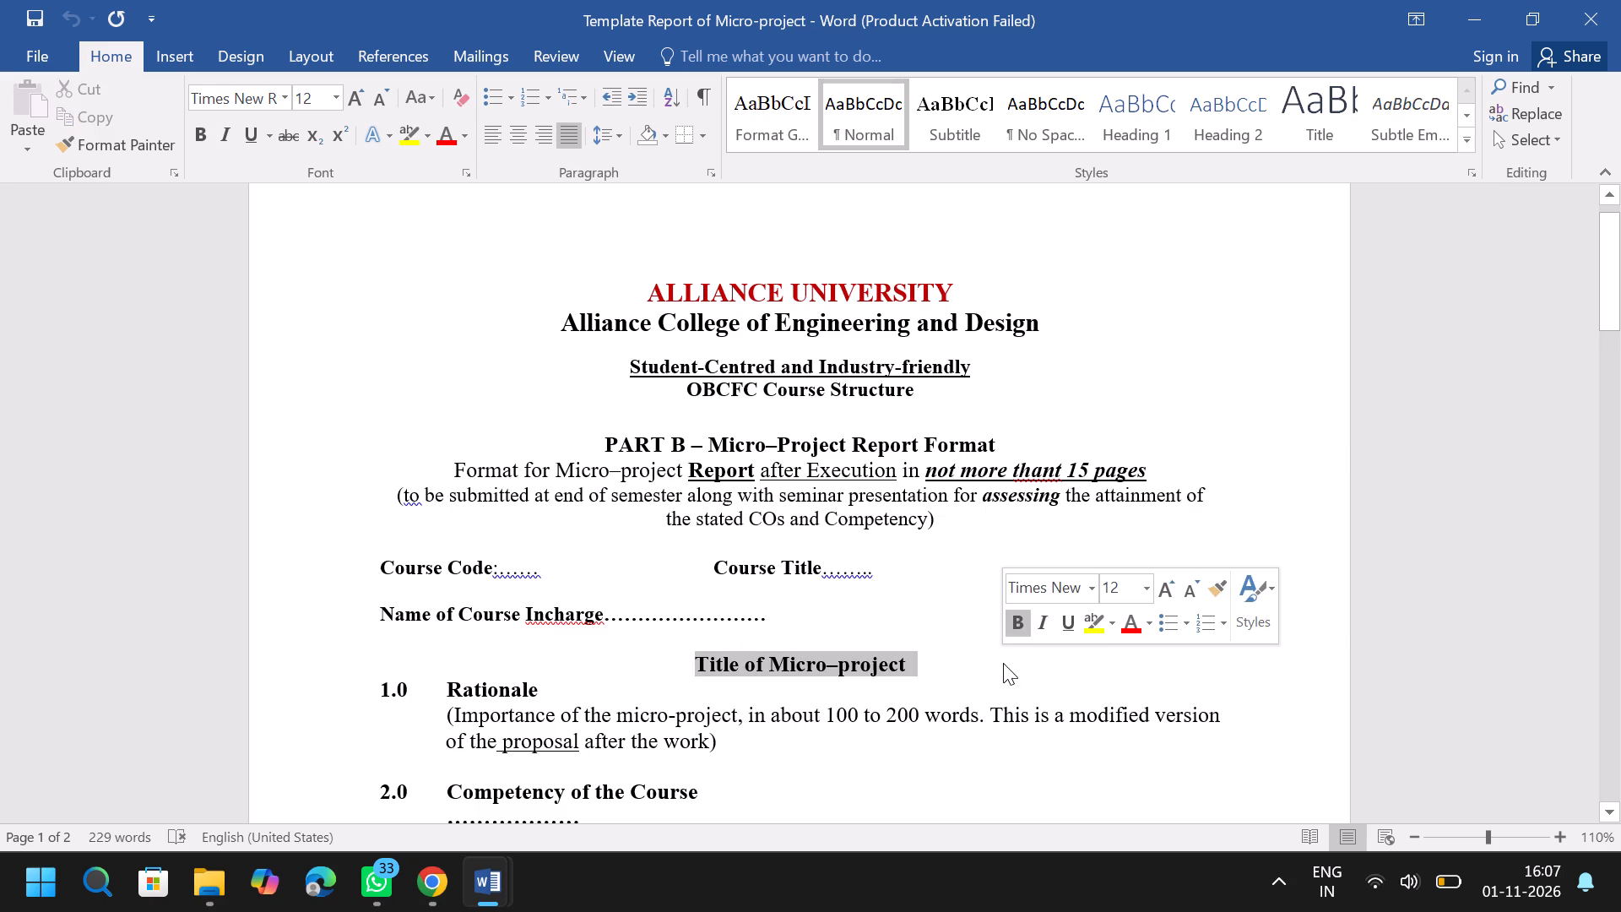
pyautogui.click(930, 684)
pyautogui.moveTo(894, 721); pyautogui.dragTo(938, 725)
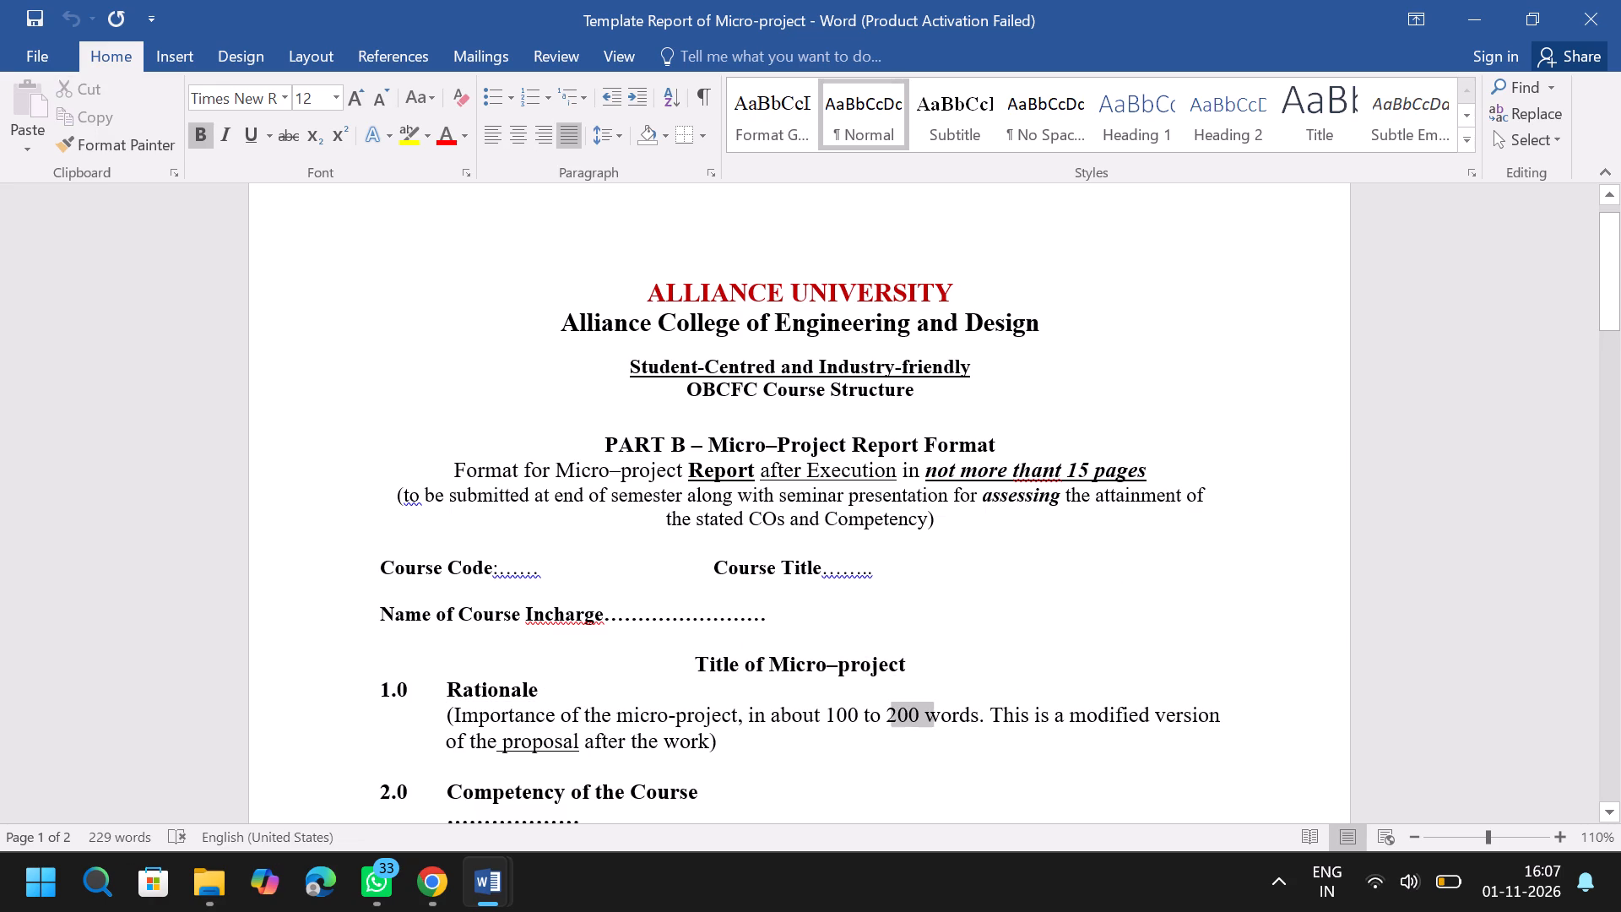
pyautogui.moveTo(938, 725); pyautogui.dragTo(940, 725)
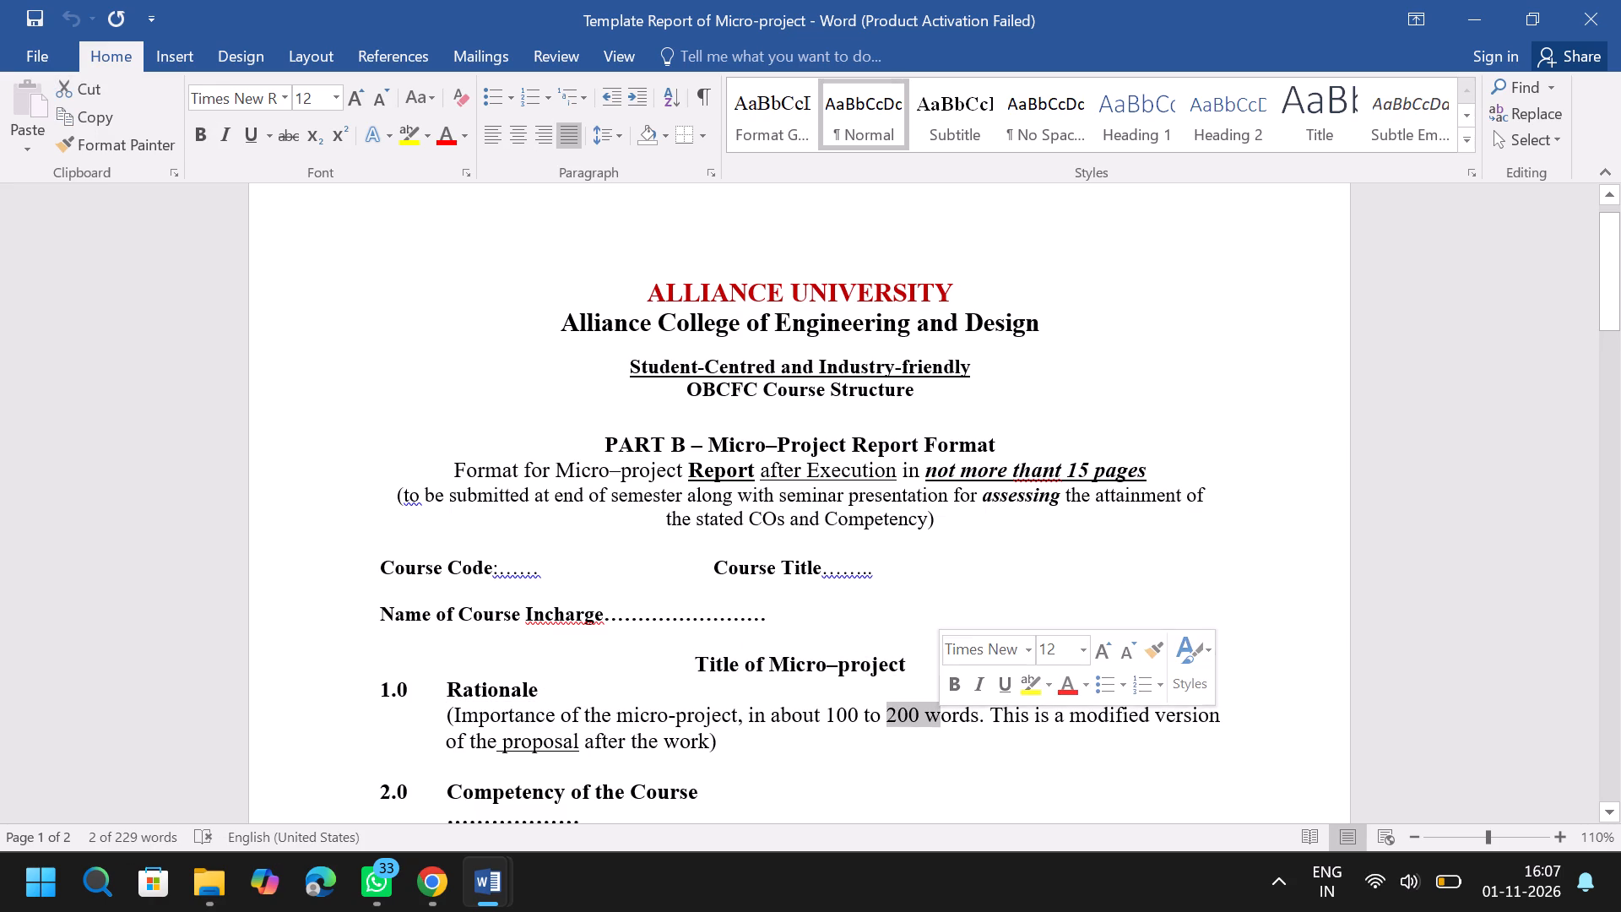
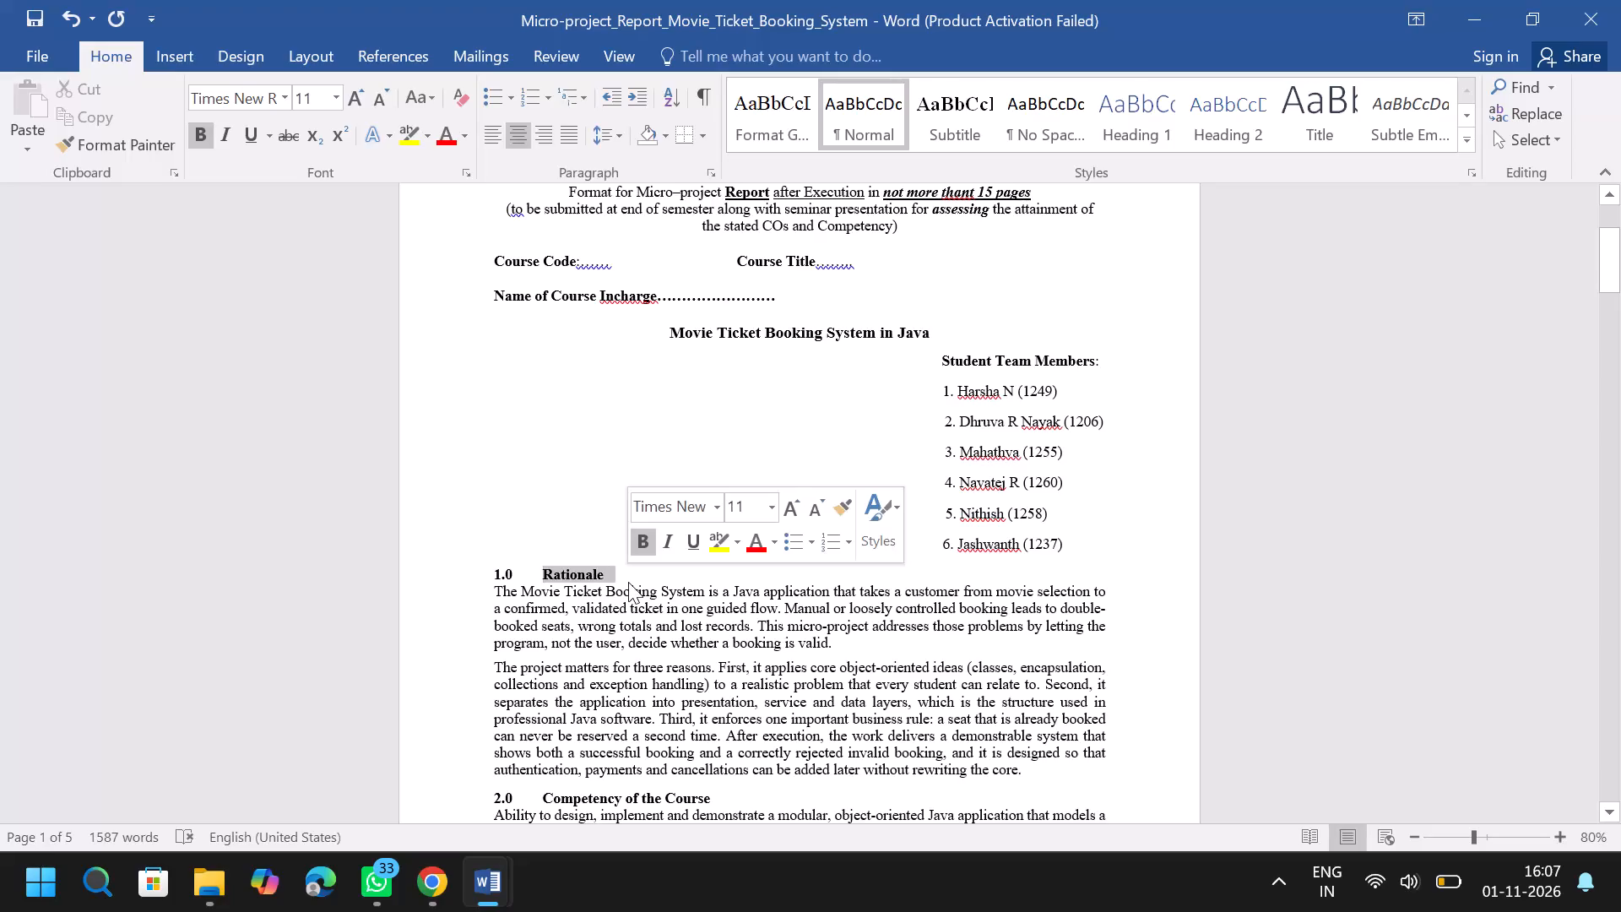
# Set the Rationale heading text to 12 points.
pyautogui.click(764, 510)
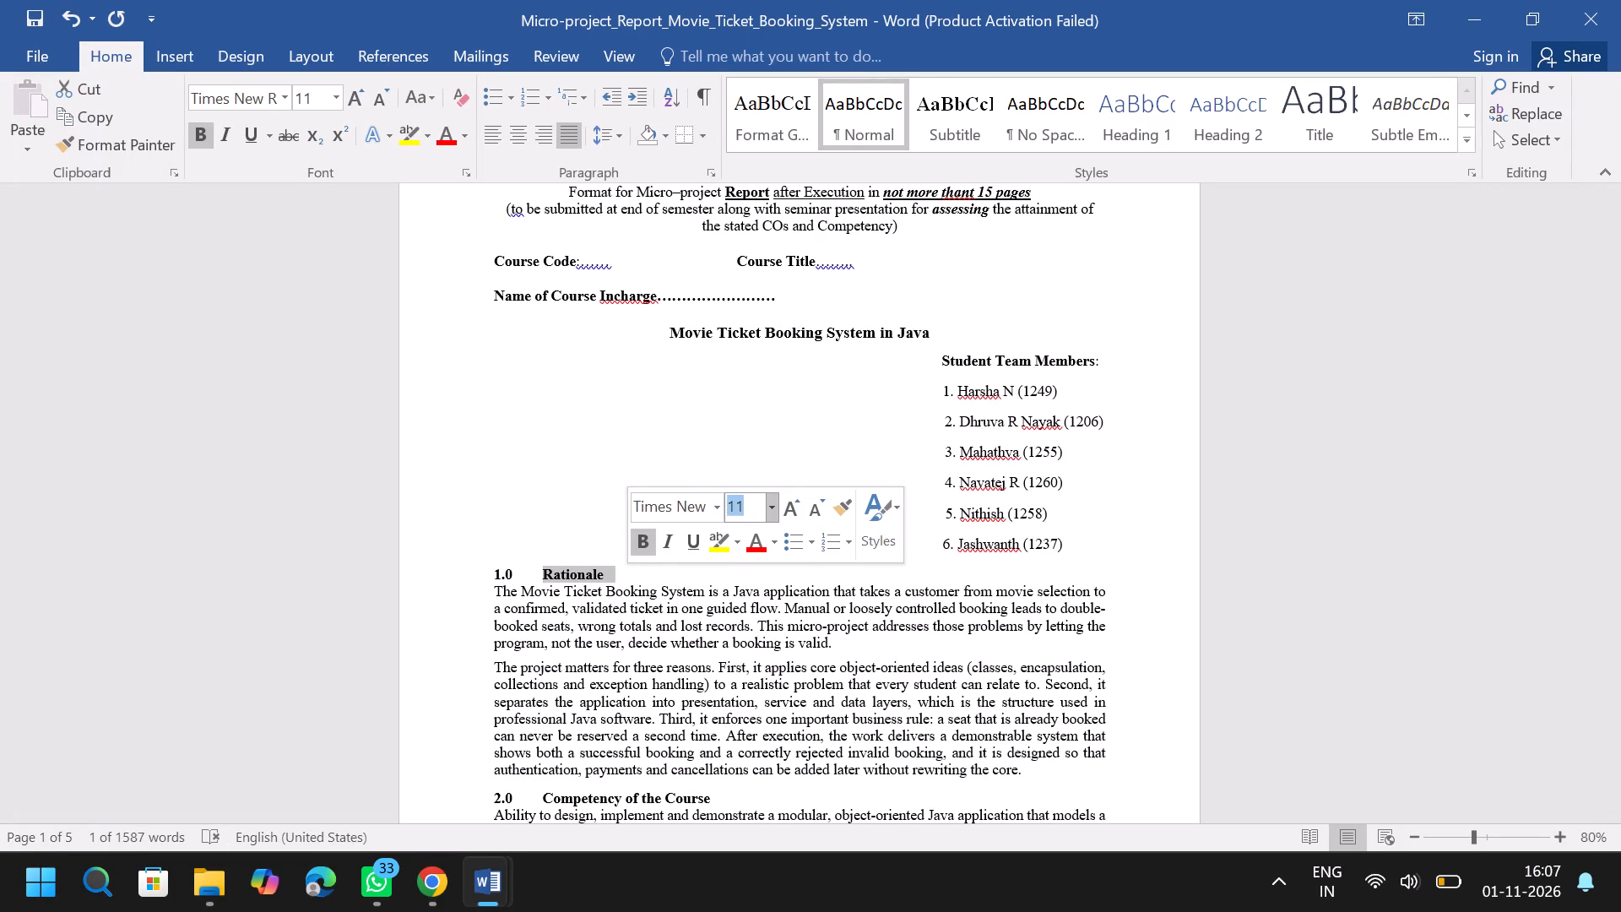
pyautogui.write('12')
pyautogui.click(661, 453)
# Set the Competency of the Course heading, including its number 2.0, to 12 points.
pyautogui.scroll(-5, 661, 453)
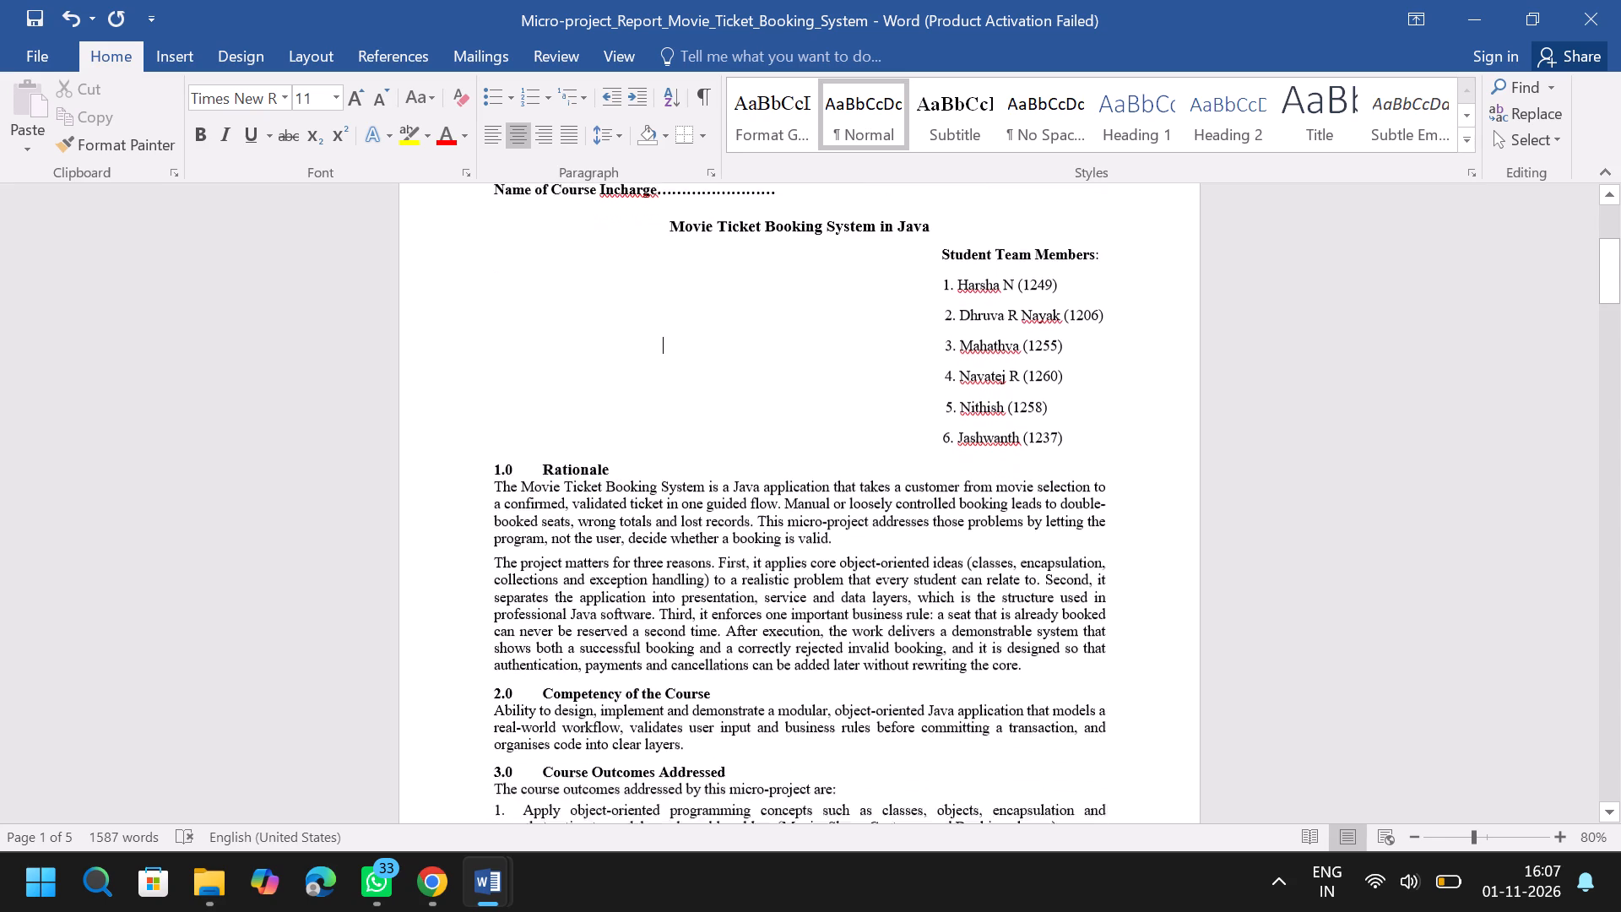
pyautogui.scroll(-5, 661, 453)
pyautogui.moveTo(539, 522); pyautogui.dragTo(572, 518)
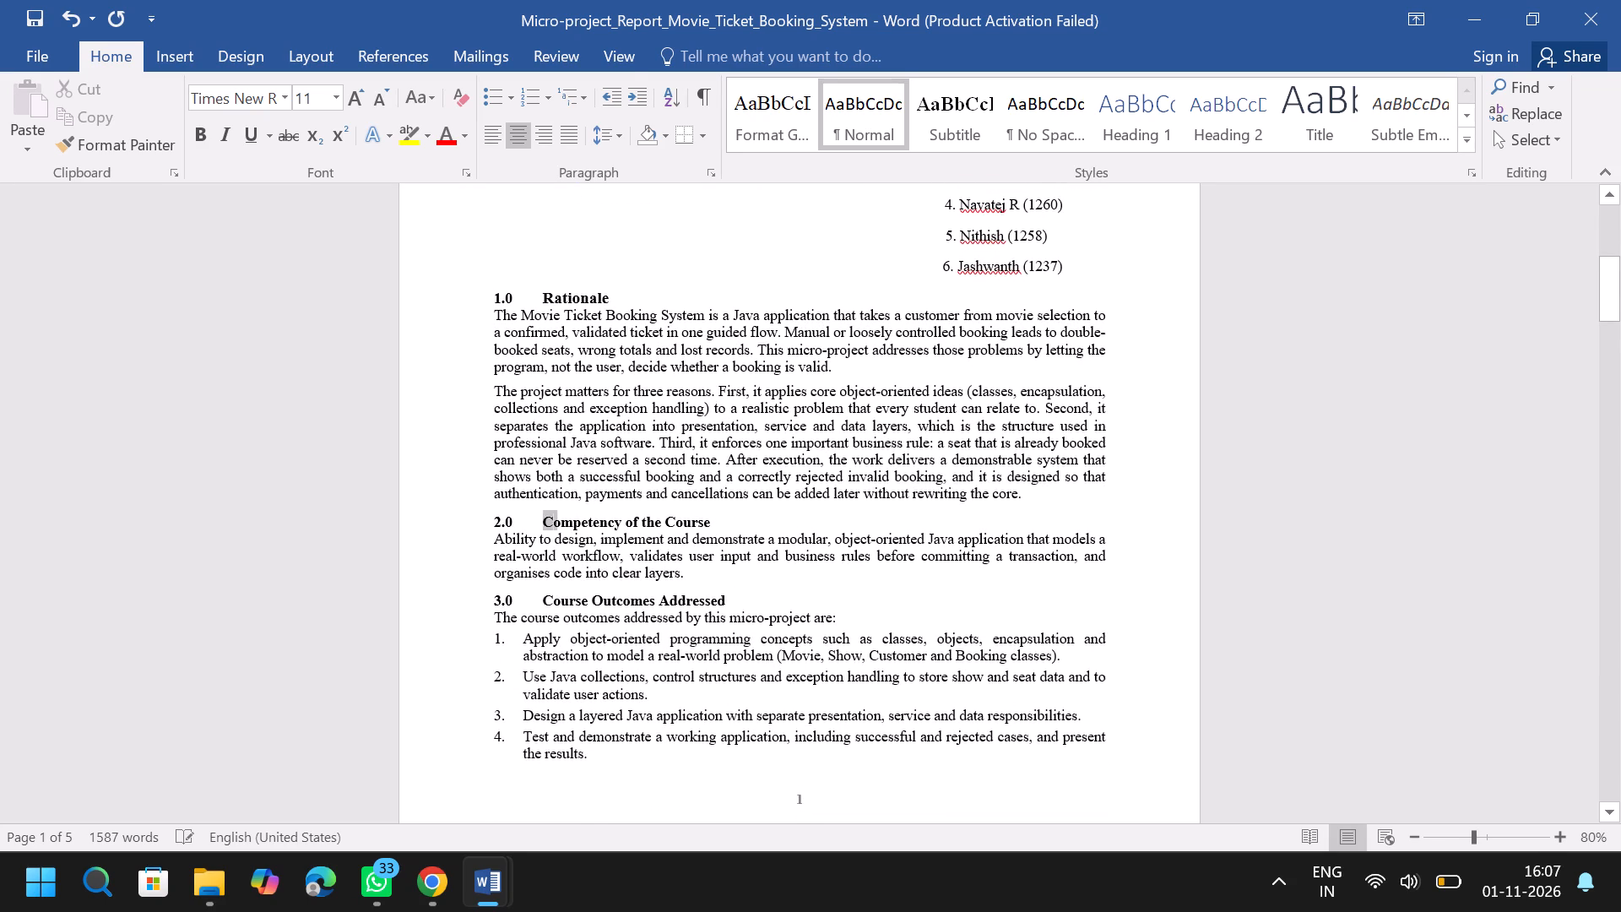
pyautogui.moveTo(572, 518); pyautogui.dragTo(713, 524)
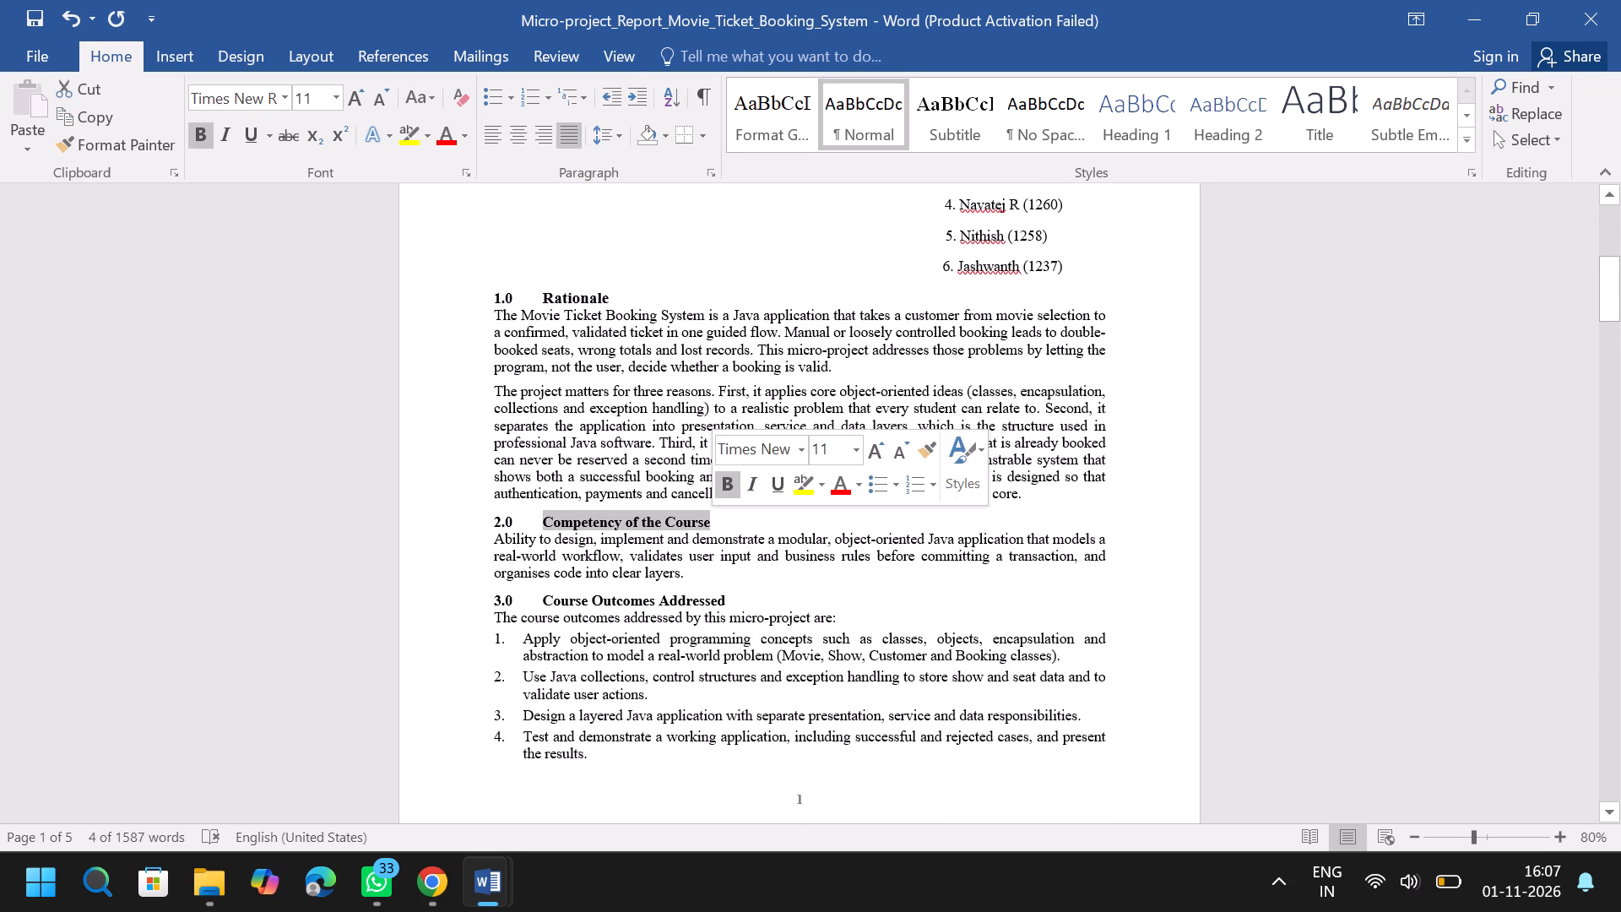
pyautogui.click(839, 455)
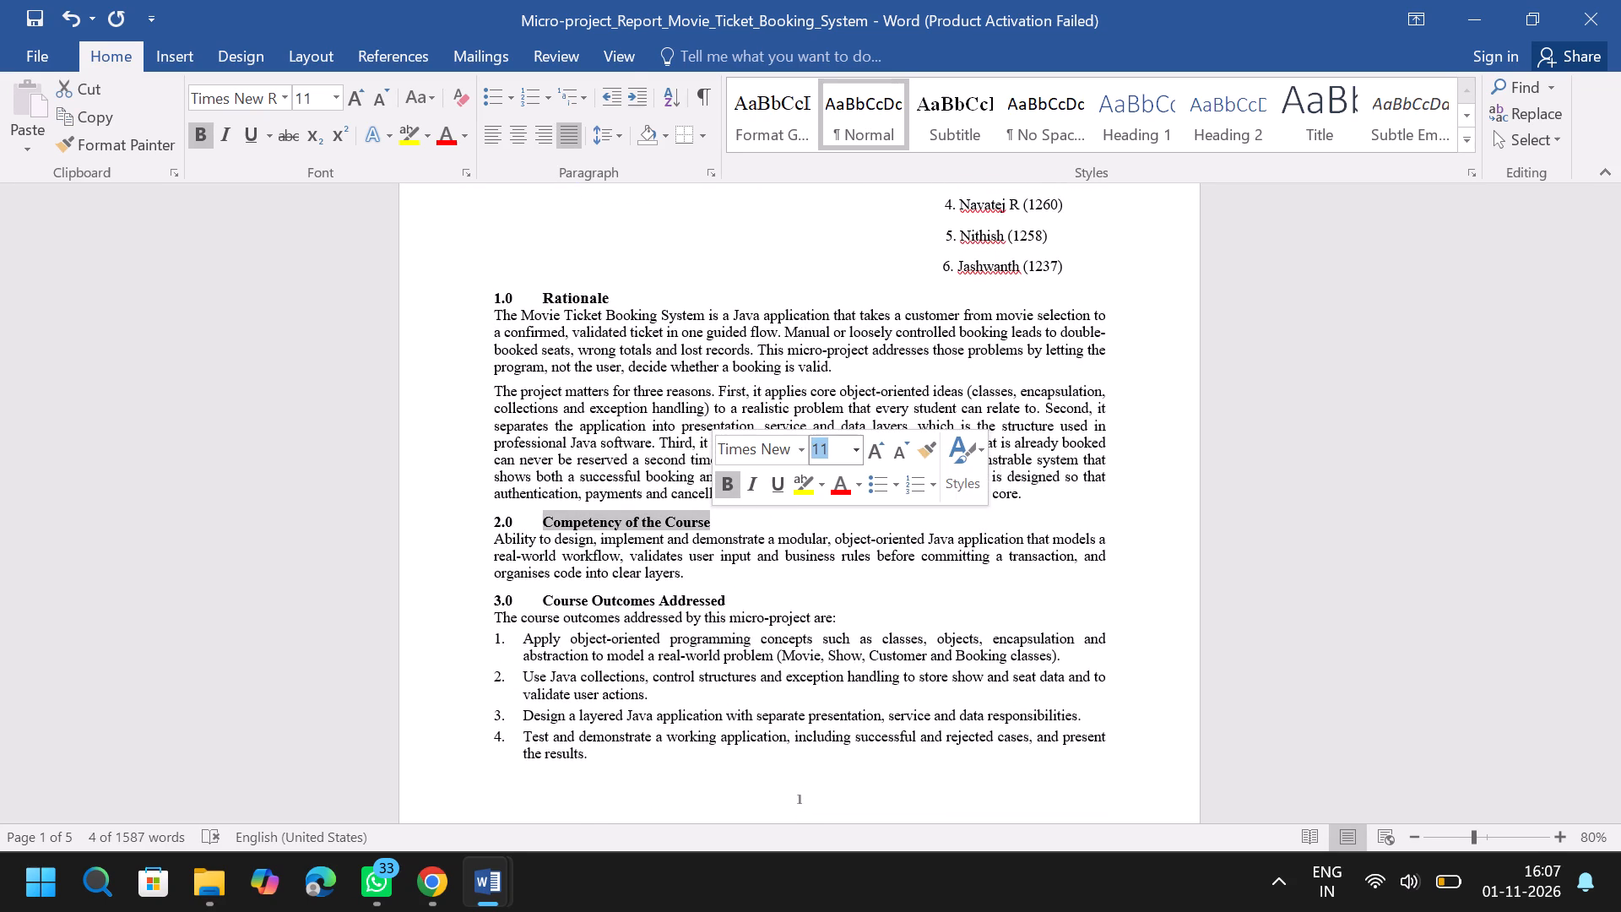
pyautogui.write('12')
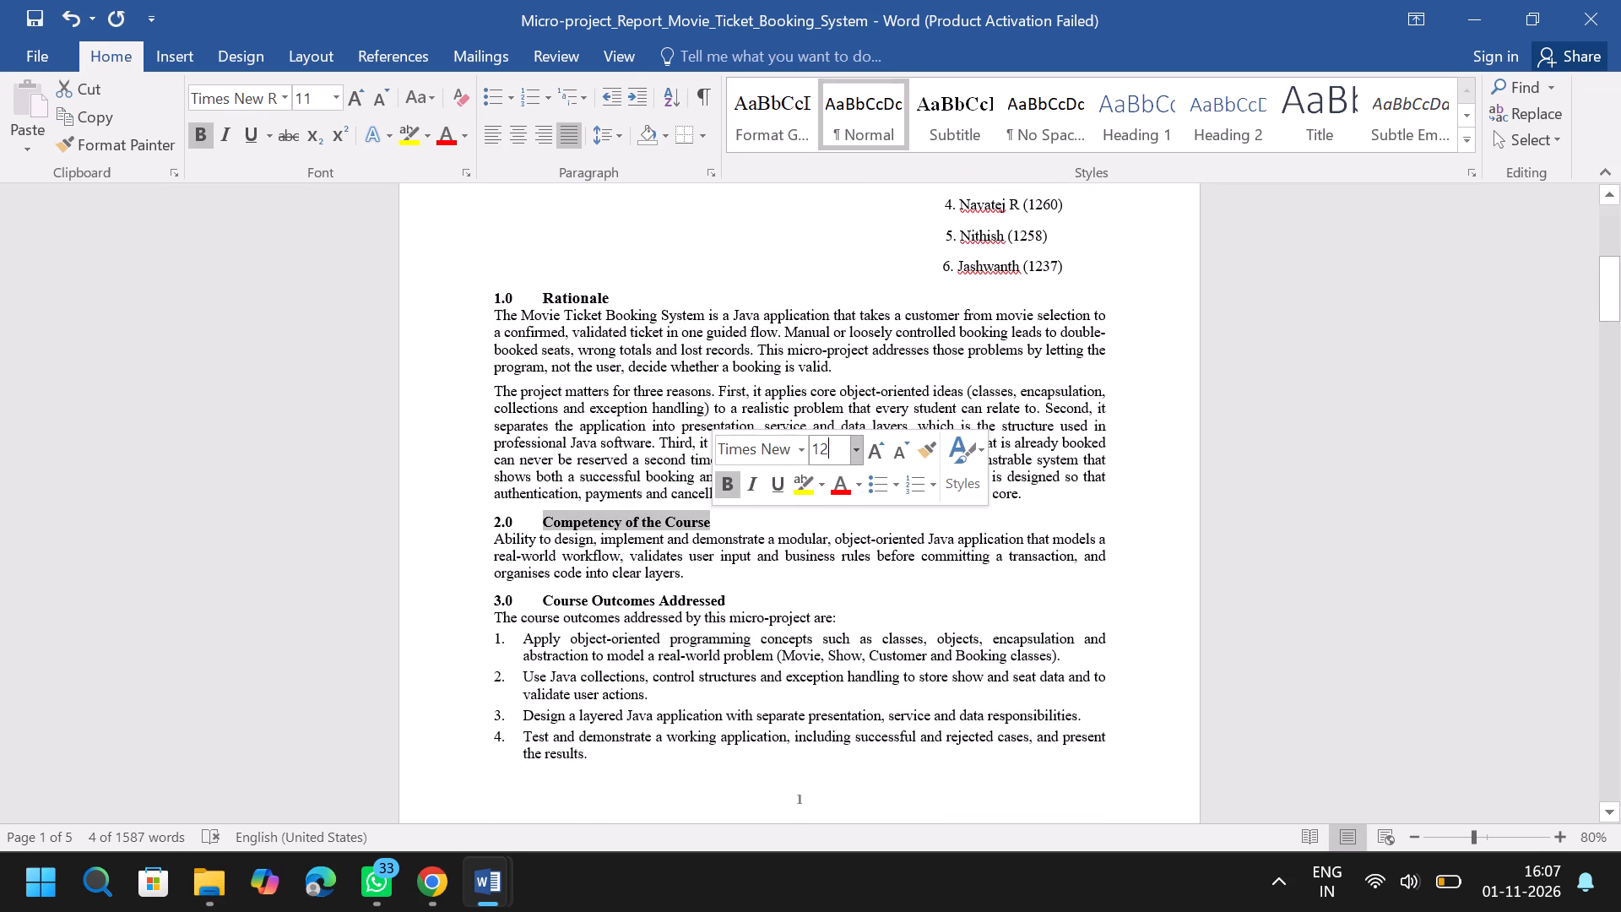
pyautogui.click(778, 523)
pyautogui.moveTo(485, 524); pyautogui.dragTo(506, 524)
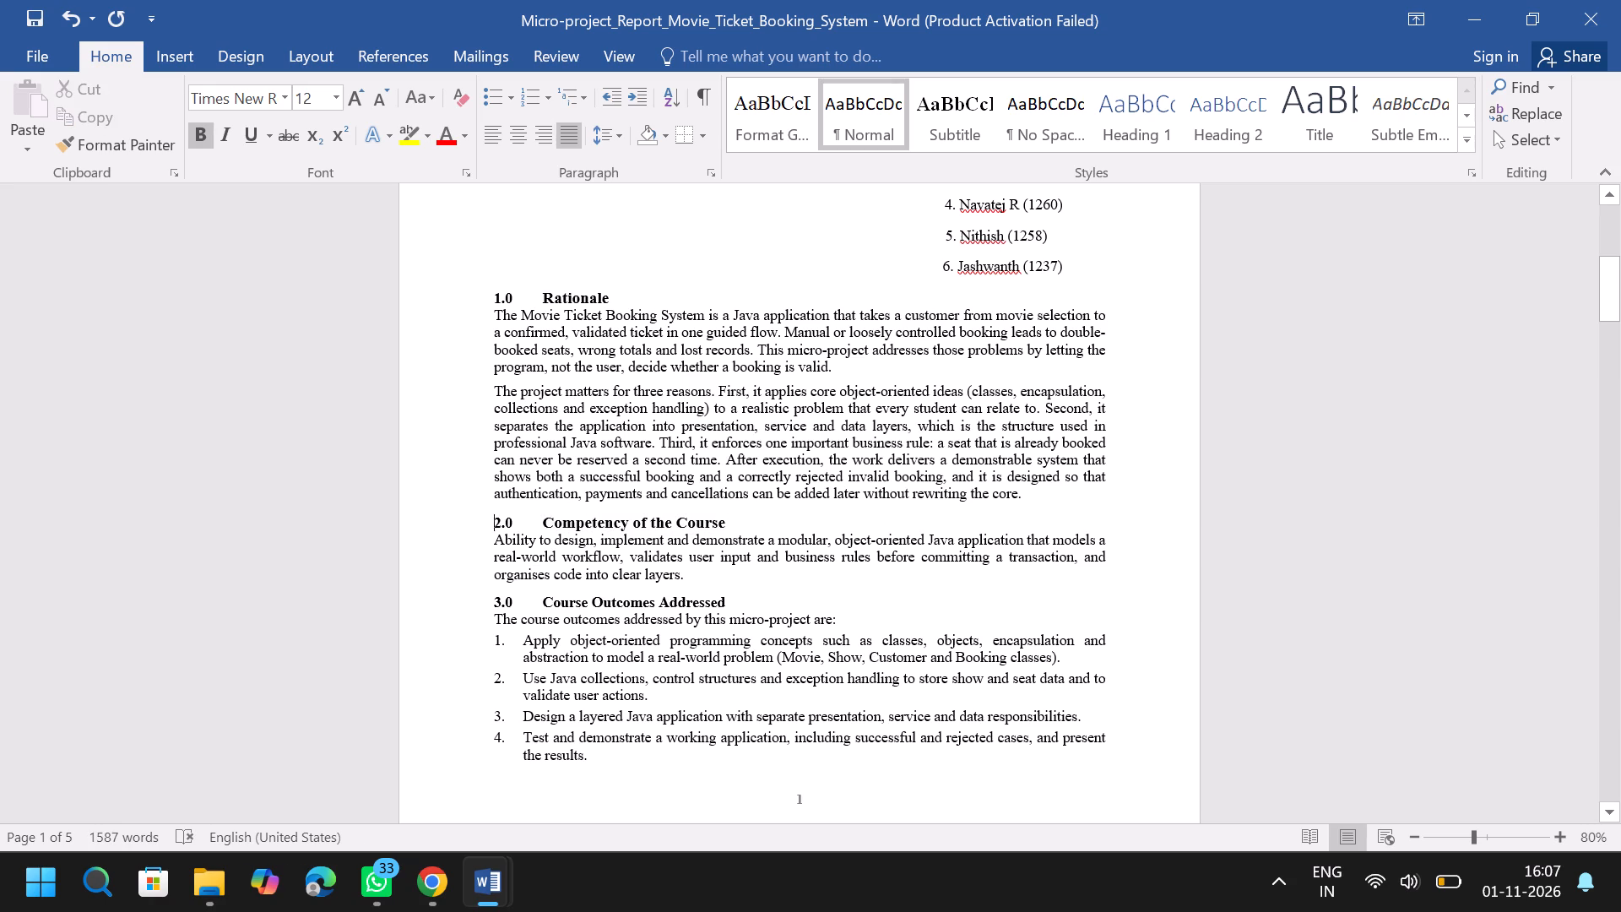
pyautogui.moveTo(506, 524); pyautogui.dragTo(518, 524)
pyautogui.click(638, 439)
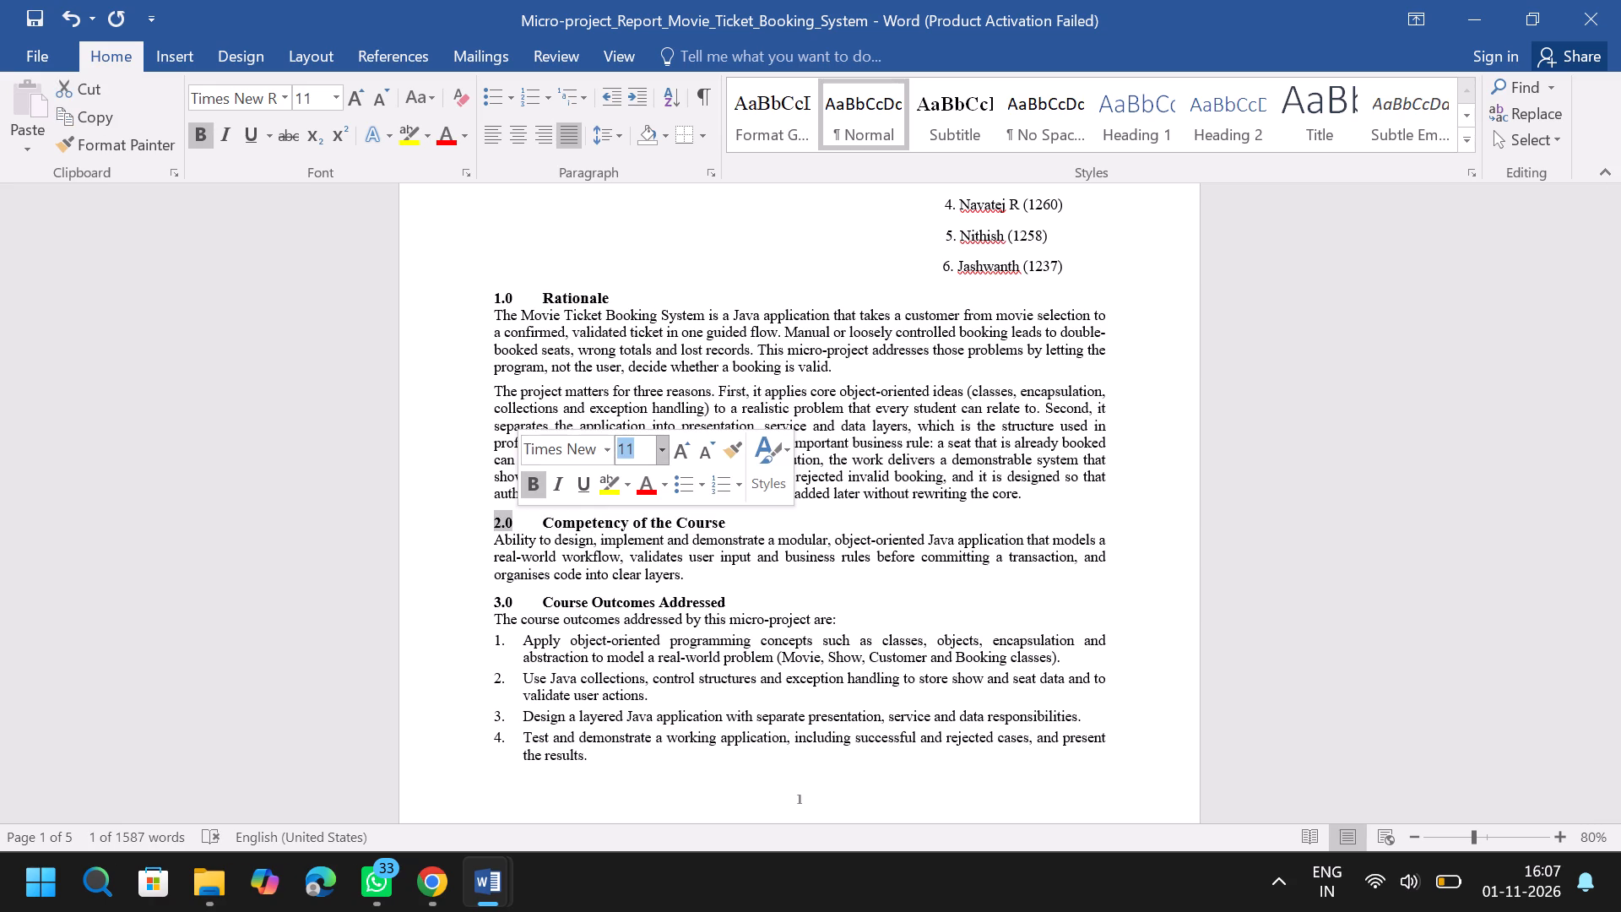
pyautogui.write('12')
pyautogui.click(447, 409)
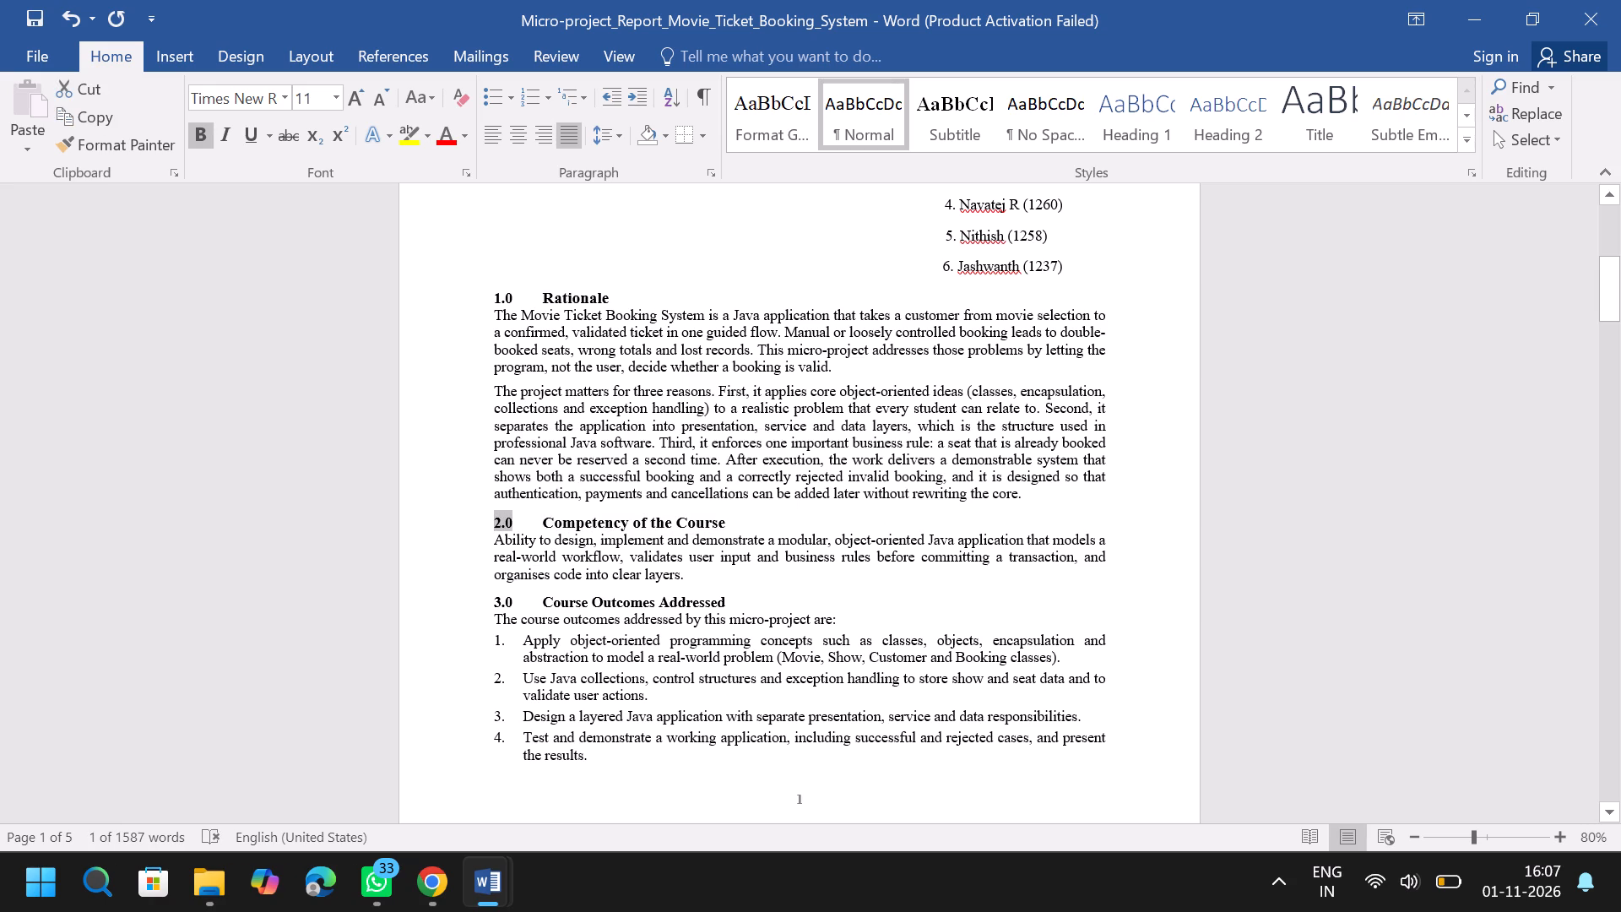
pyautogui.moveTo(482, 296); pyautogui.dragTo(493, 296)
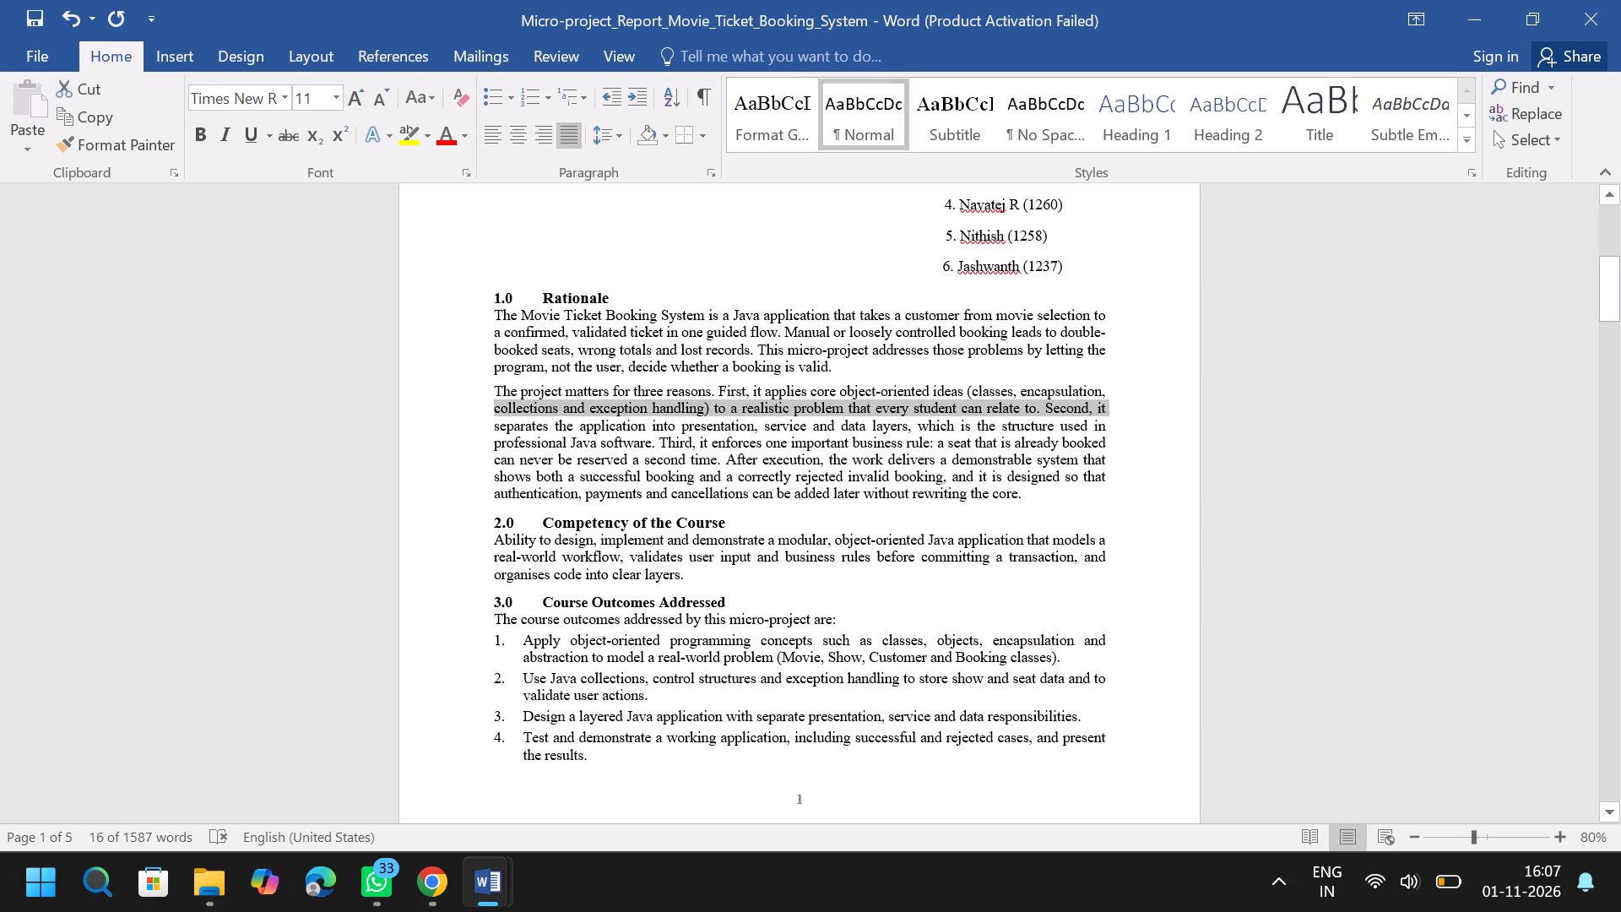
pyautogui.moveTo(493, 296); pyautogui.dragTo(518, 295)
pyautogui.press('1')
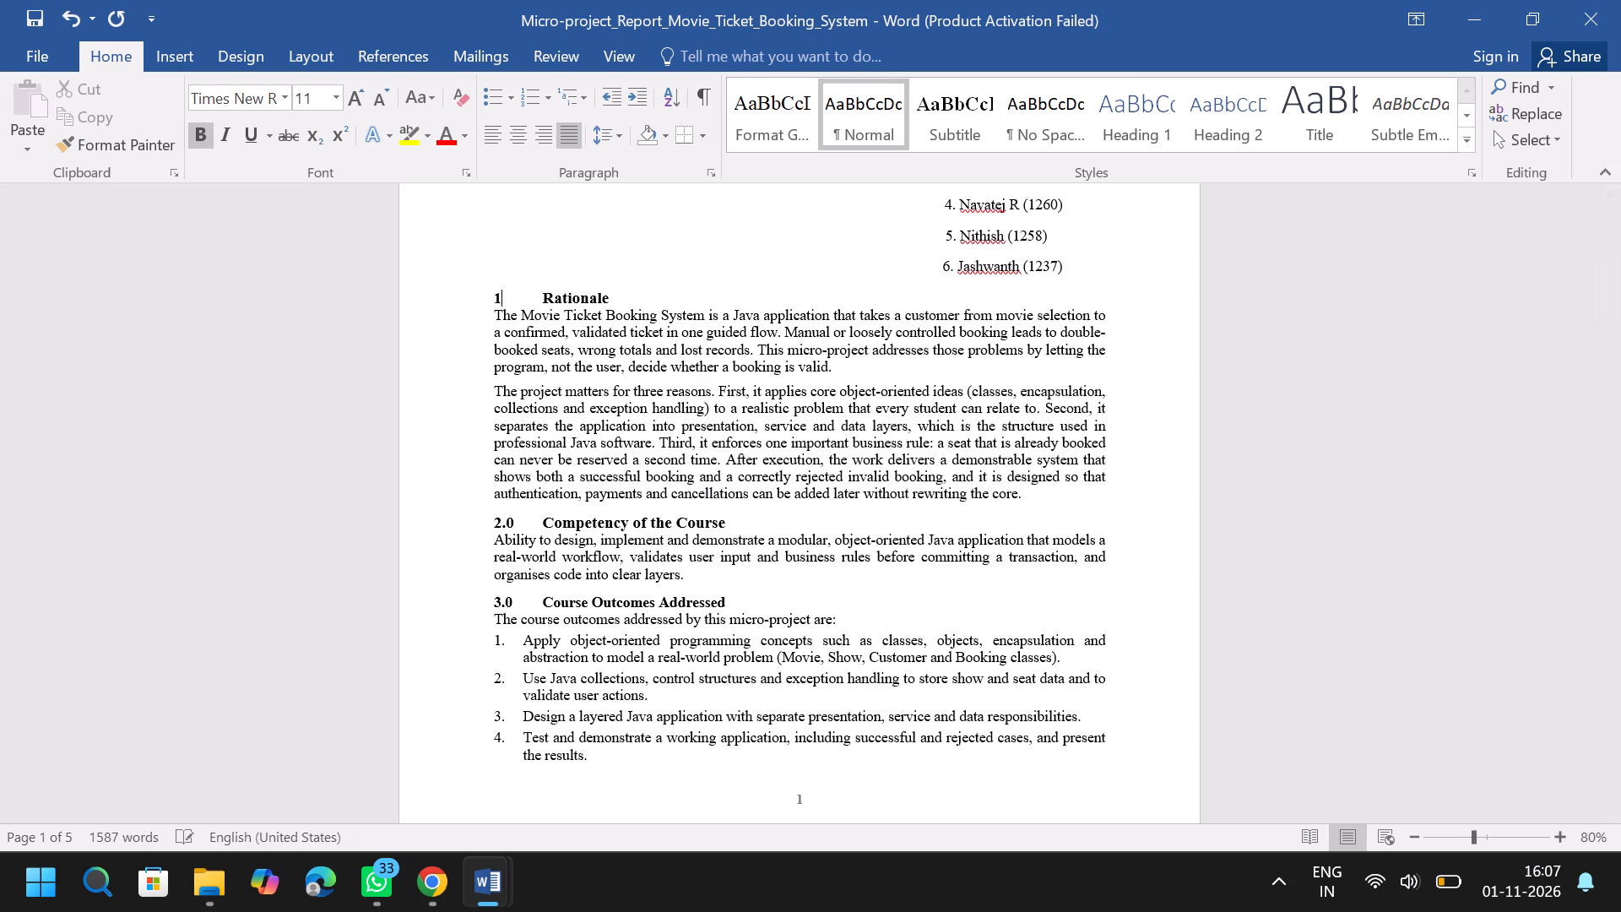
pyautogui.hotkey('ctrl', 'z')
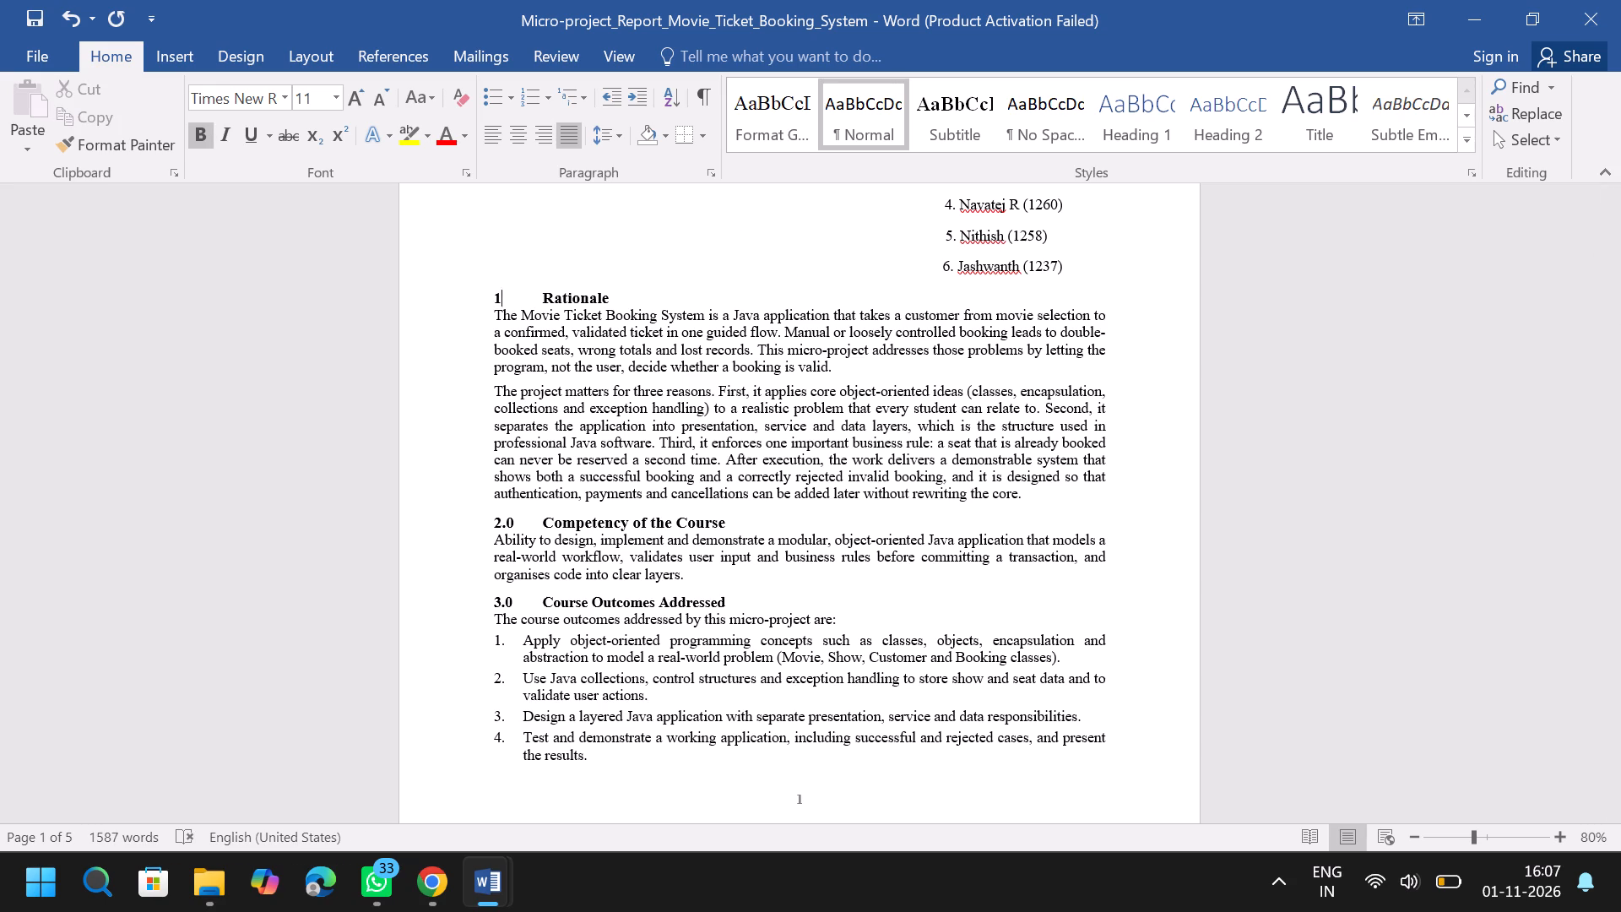
# Set the number 1.0 in front of the Rationale heading to 12 points and check its font size.
pyautogui.doubleClick(518, 295)
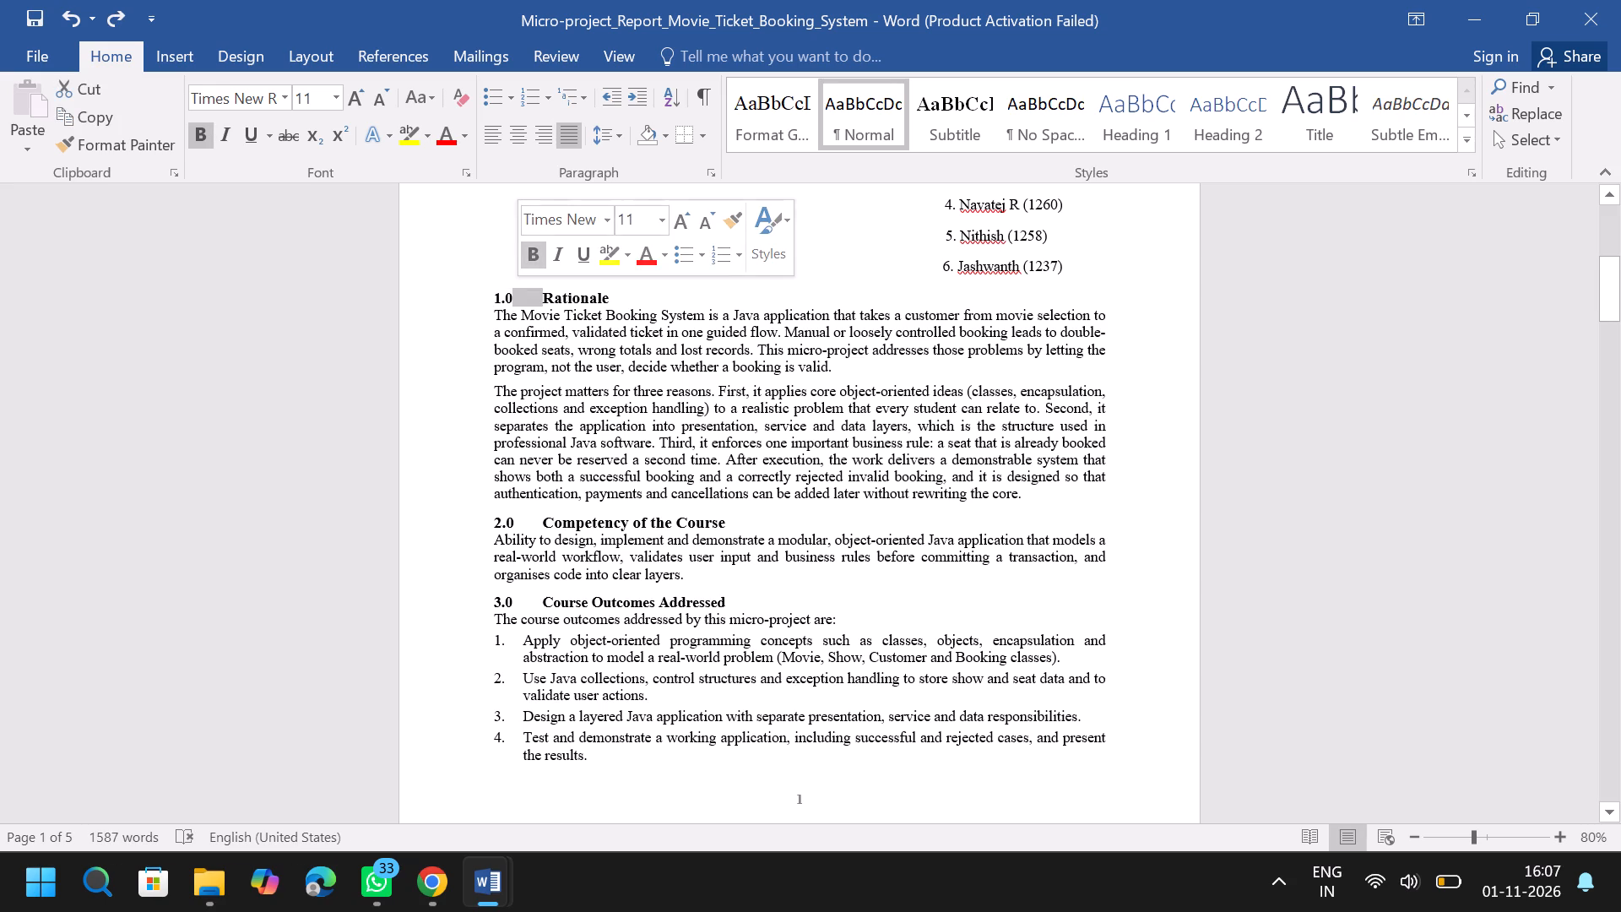
pyautogui.click(487, 294)
pyautogui.moveTo(487, 294); pyautogui.dragTo(517, 292)
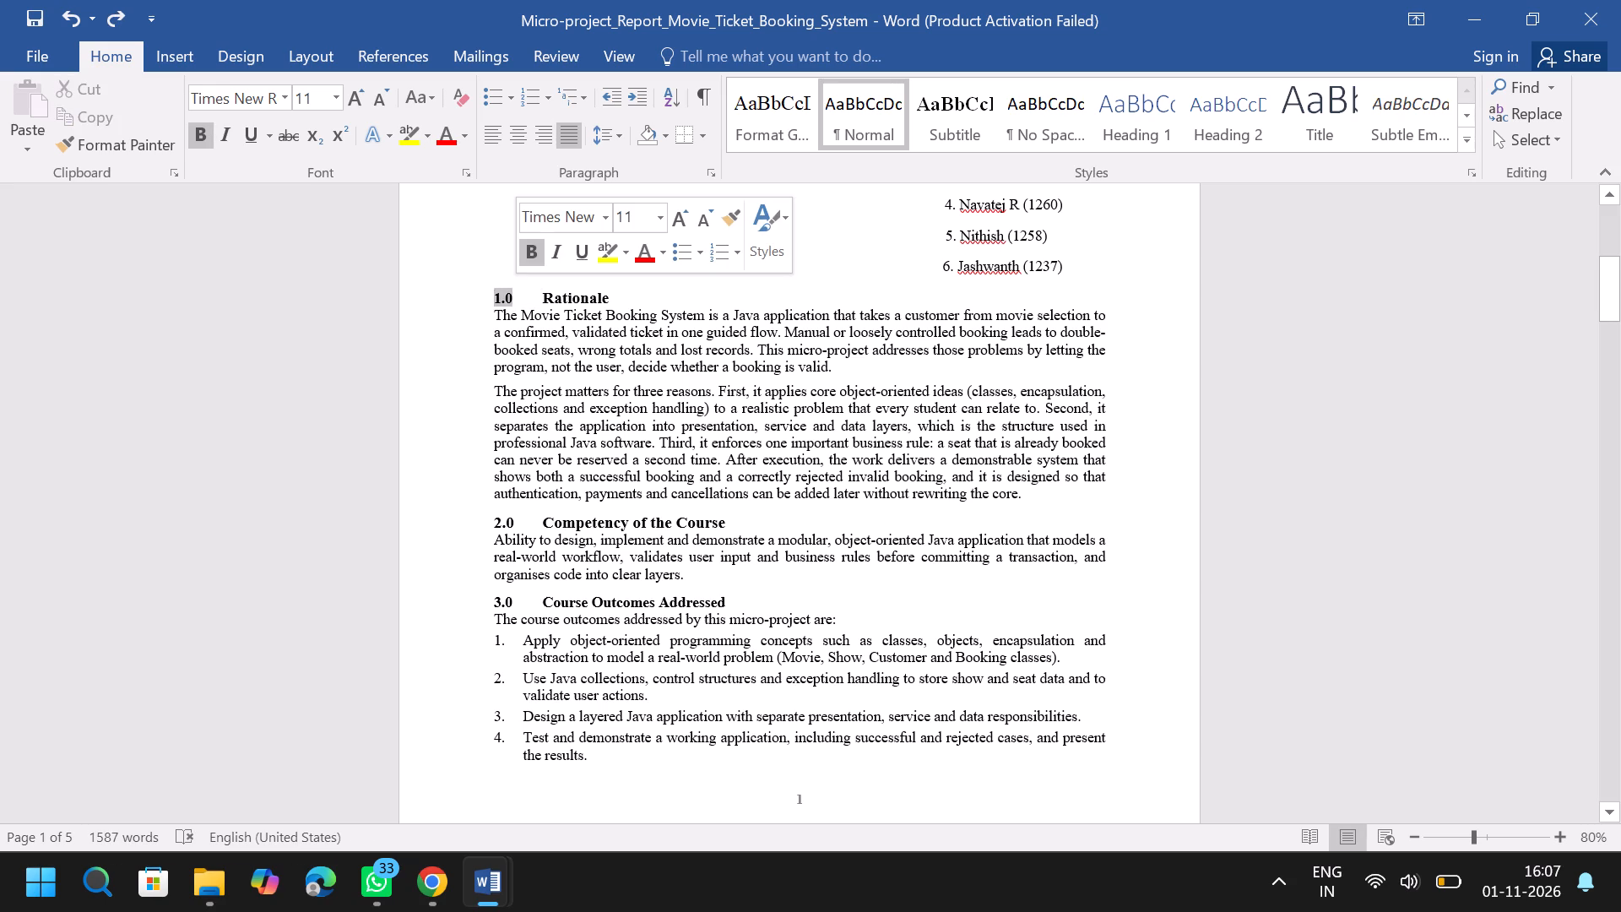
pyautogui.click(641, 207)
pyautogui.write('12')
pyautogui.click(449, 404)
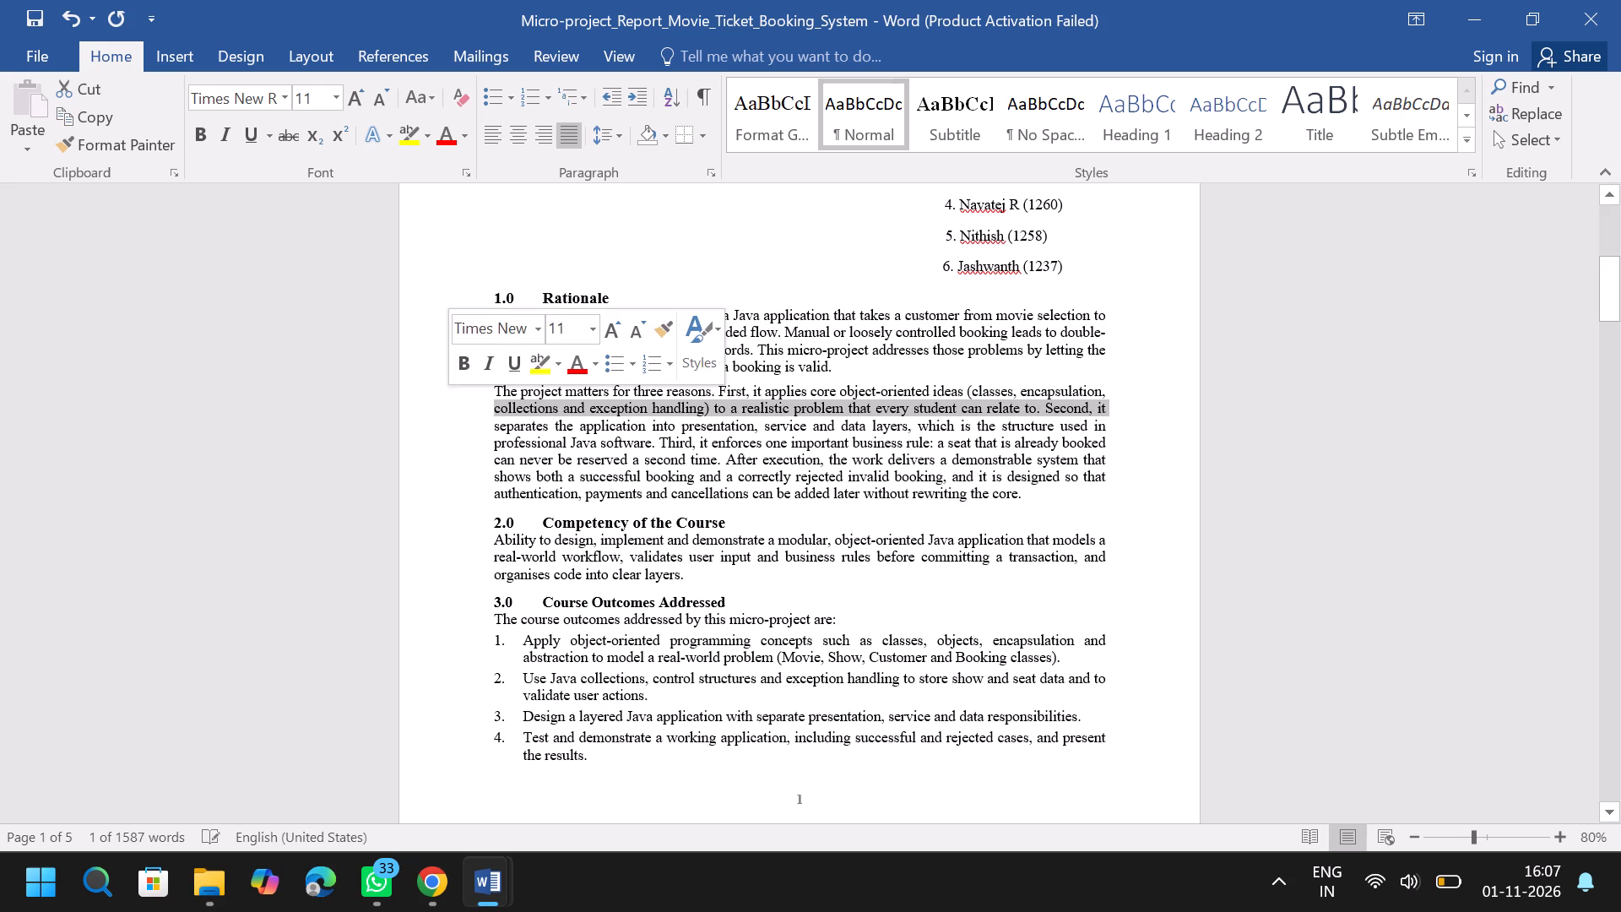
pyautogui.scroll(-1, 449, 404)
pyautogui.moveTo(523, 301); pyautogui.dragTo(486, 289)
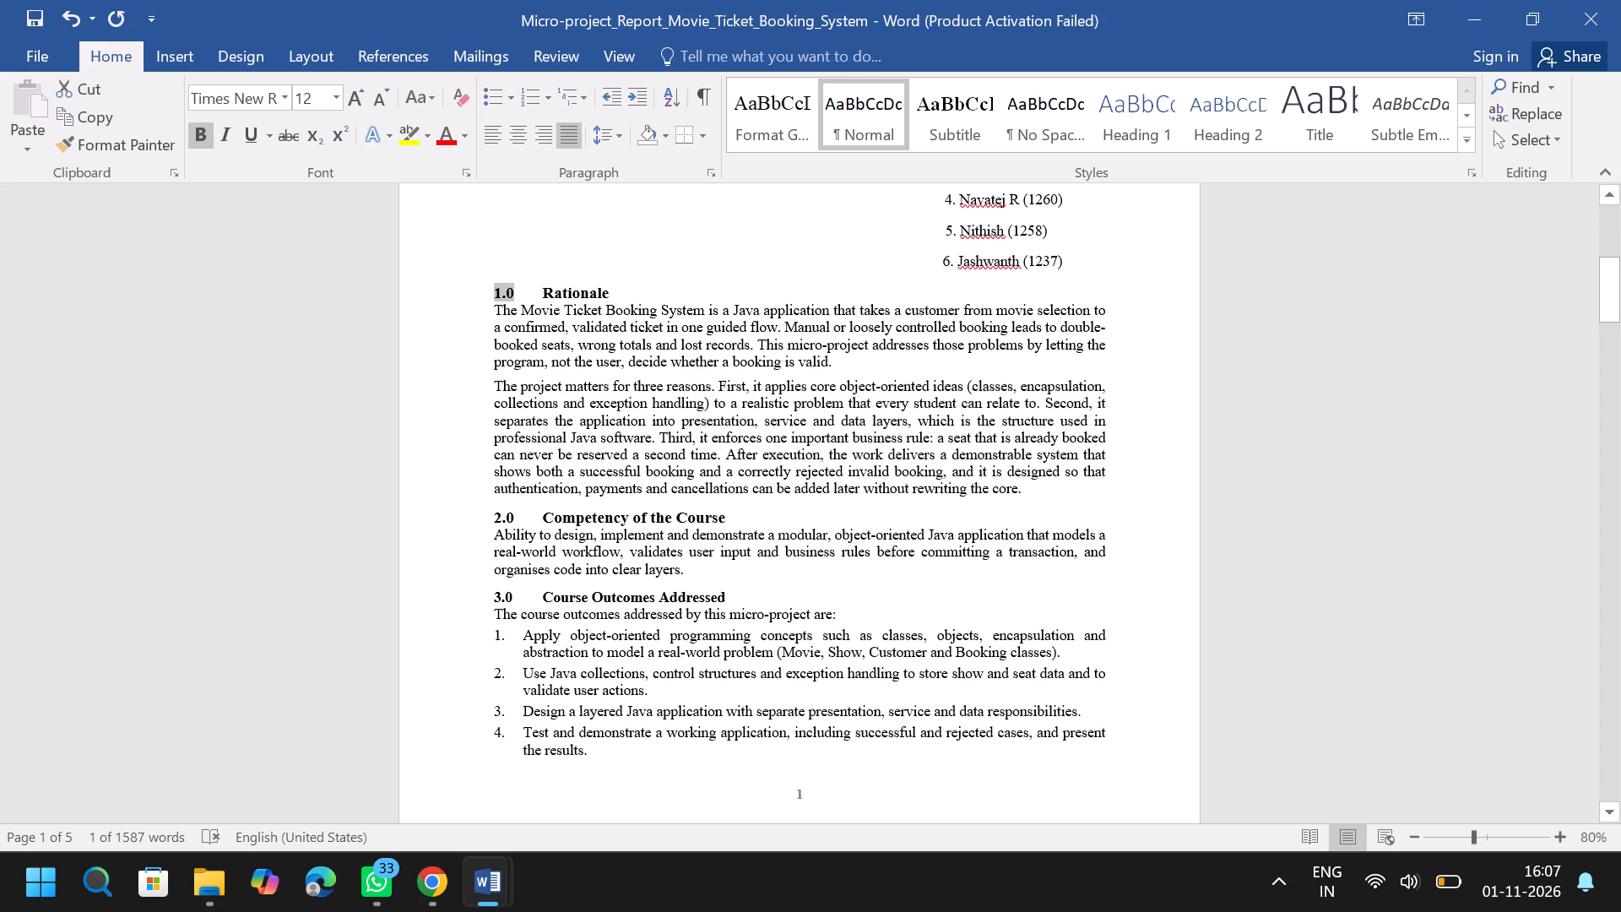
pyautogui.click(466, 421)
# Set the whole 3.0 Course Outcomes Addressed heading to 12 points.
pyautogui.scroll(-7, 466, 421)
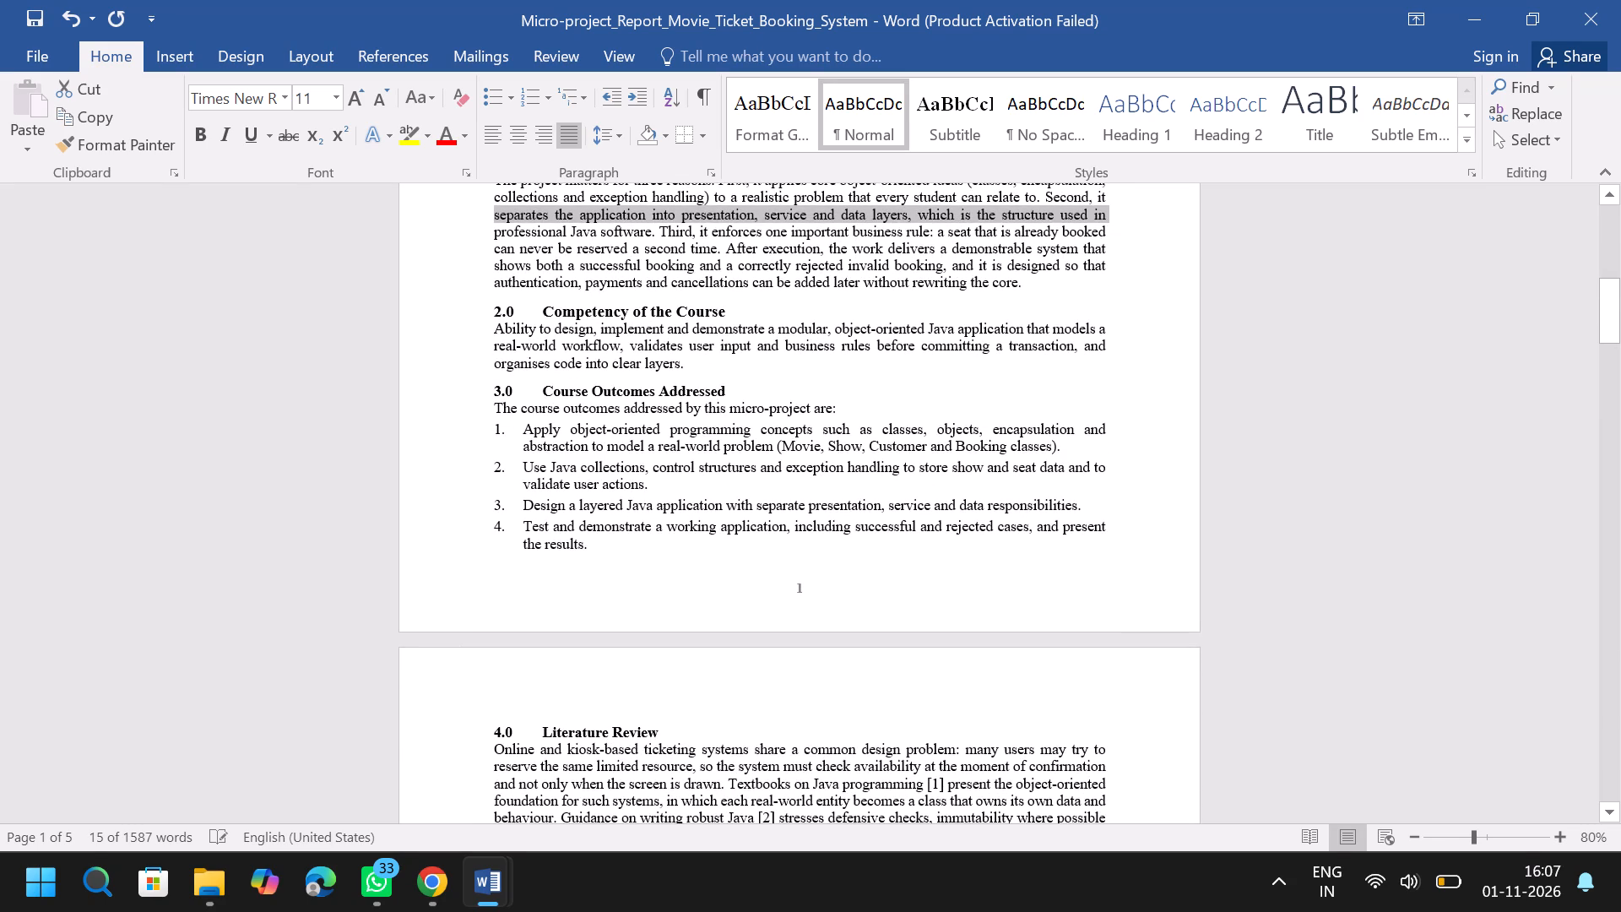
pyautogui.moveTo(493, 388); pyautogui.dragTo(762, 386)
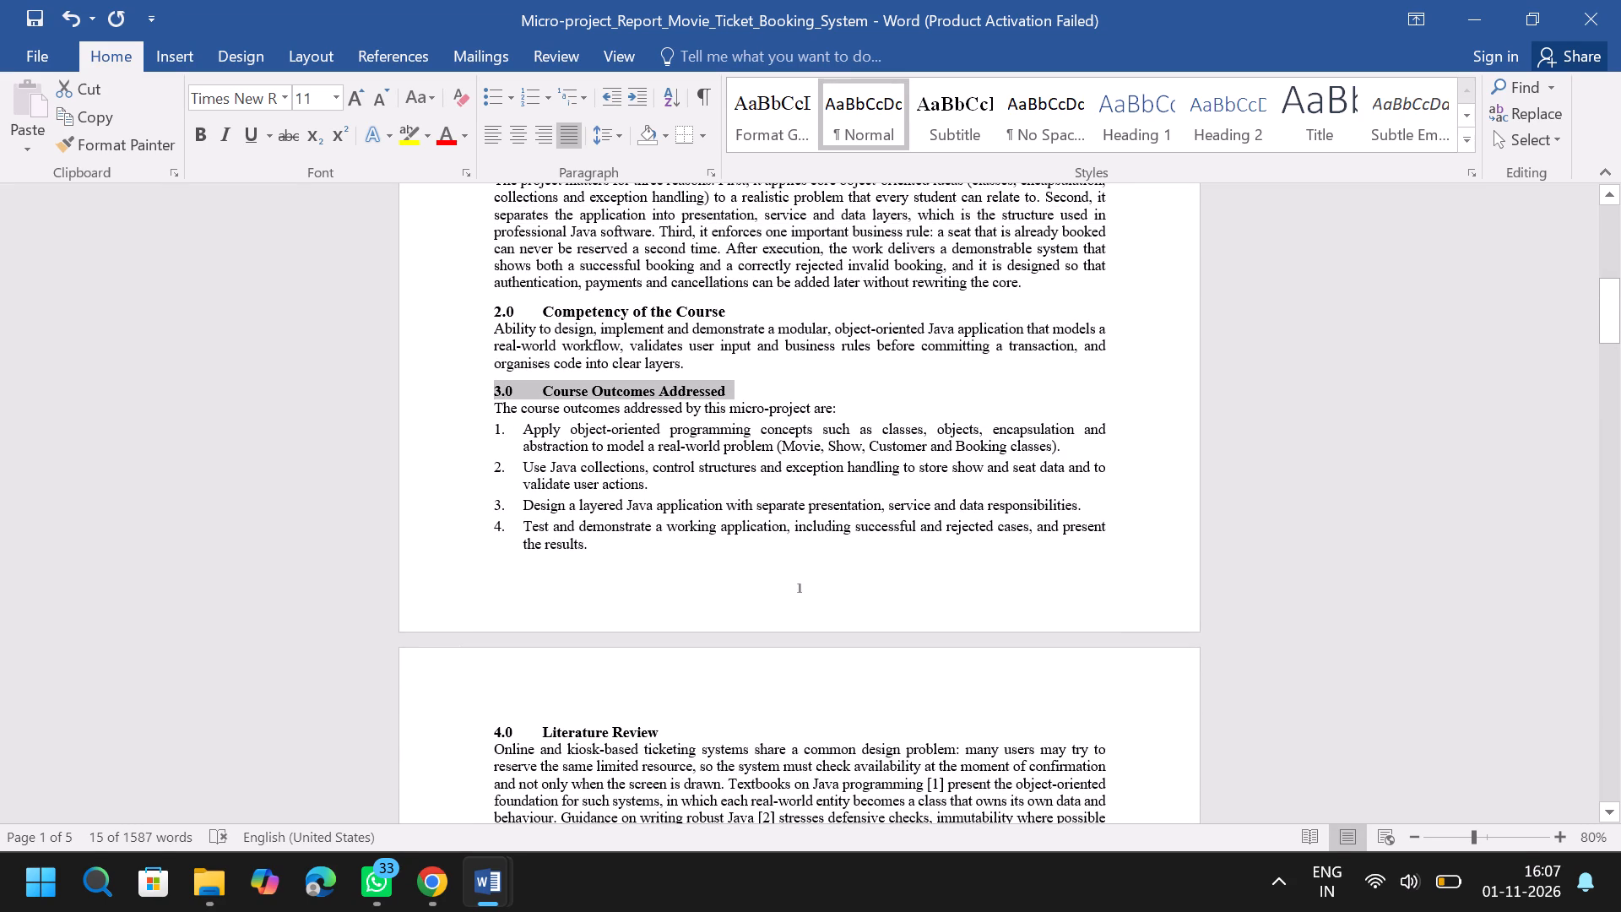
pyautogui.moveTo(762, 386); pyautogui.dragTo(766, 386)
pyautogui.click(886, 318)
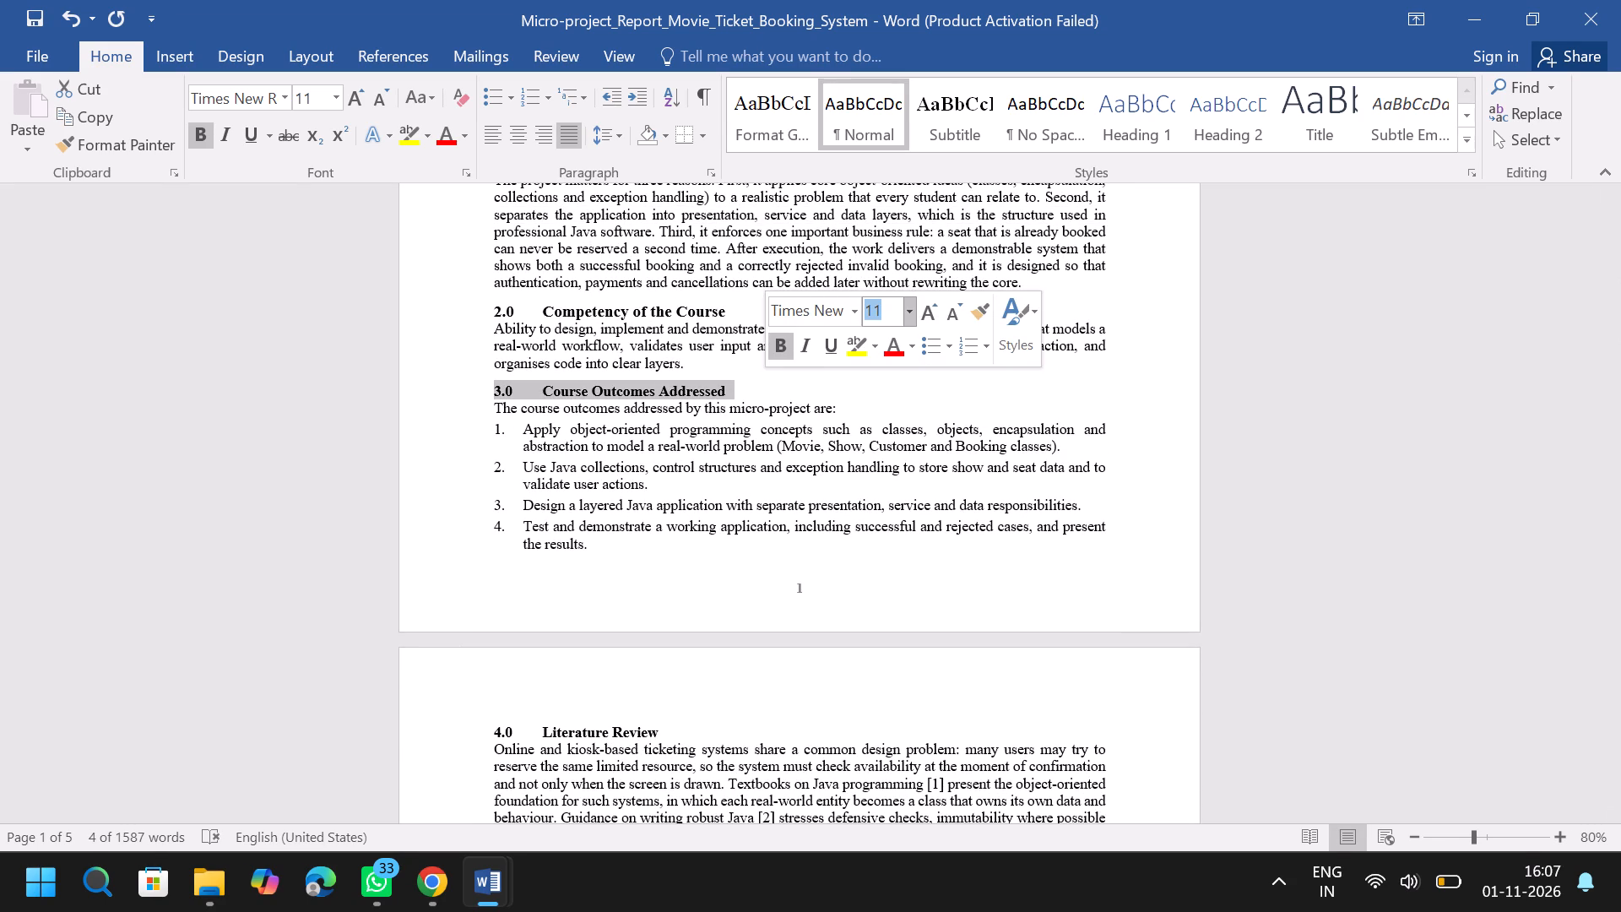
pyautogui.write('12')
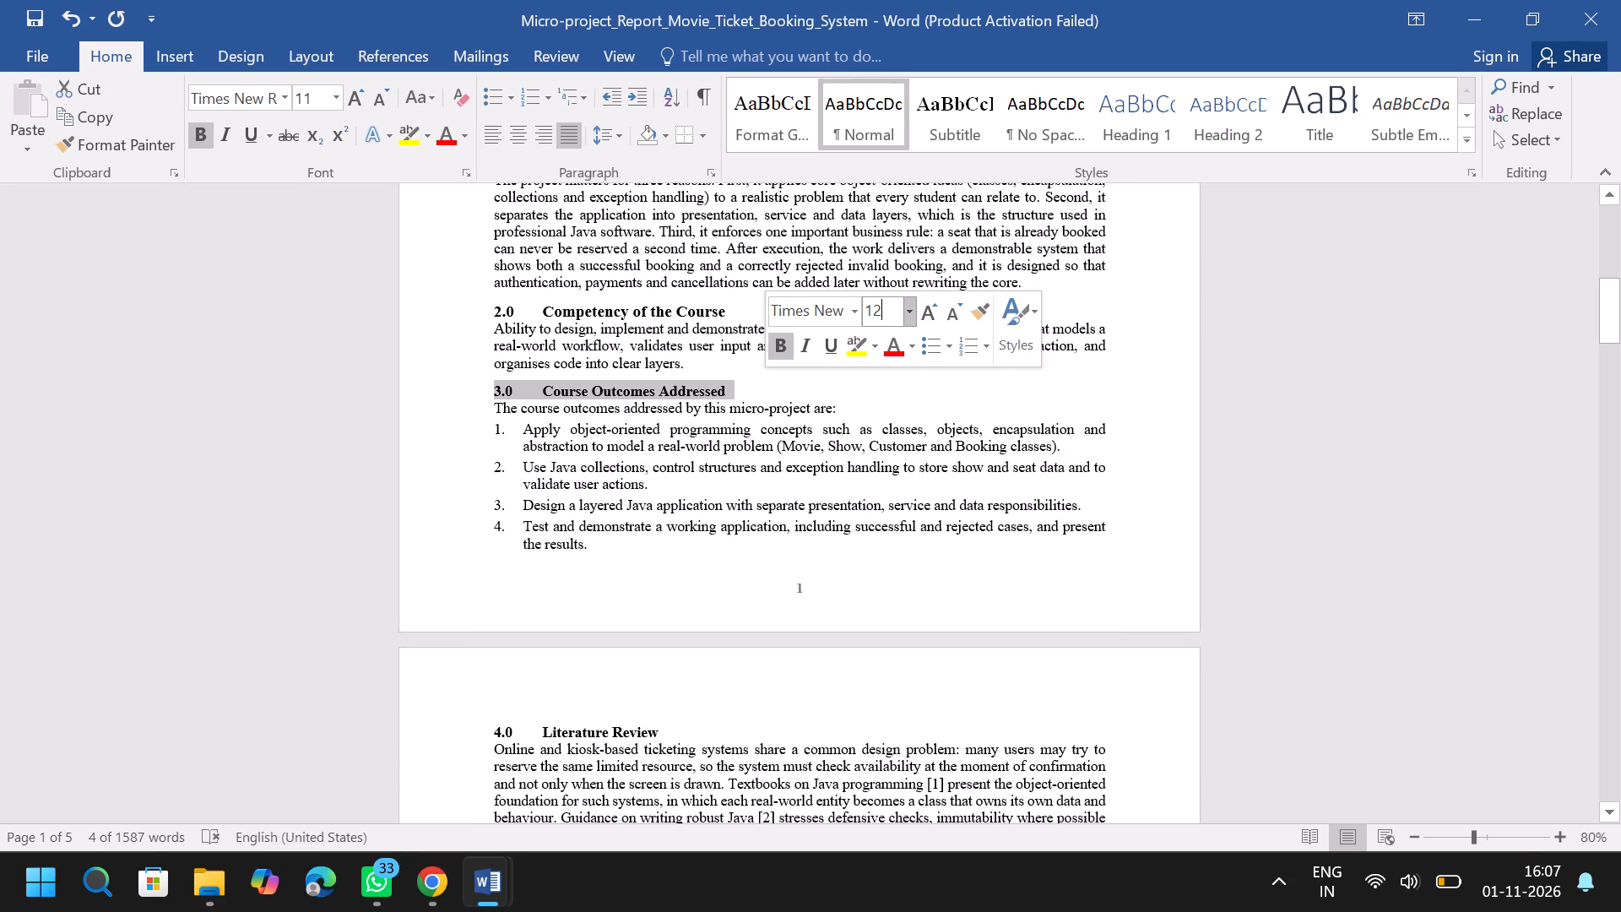
pyautogui.click(677, 570)
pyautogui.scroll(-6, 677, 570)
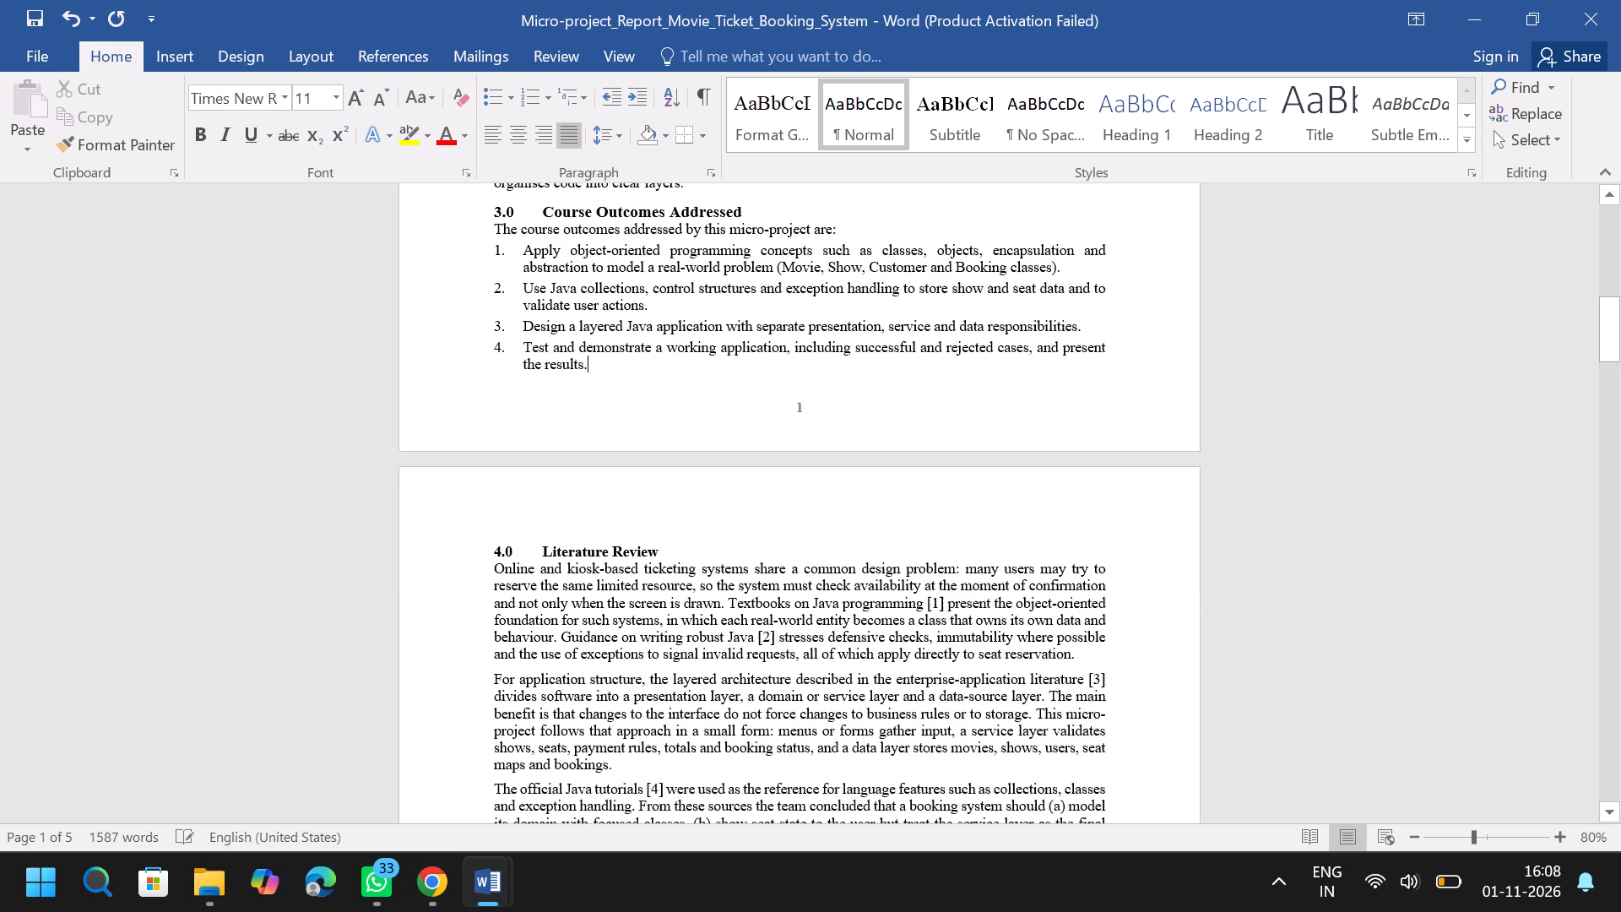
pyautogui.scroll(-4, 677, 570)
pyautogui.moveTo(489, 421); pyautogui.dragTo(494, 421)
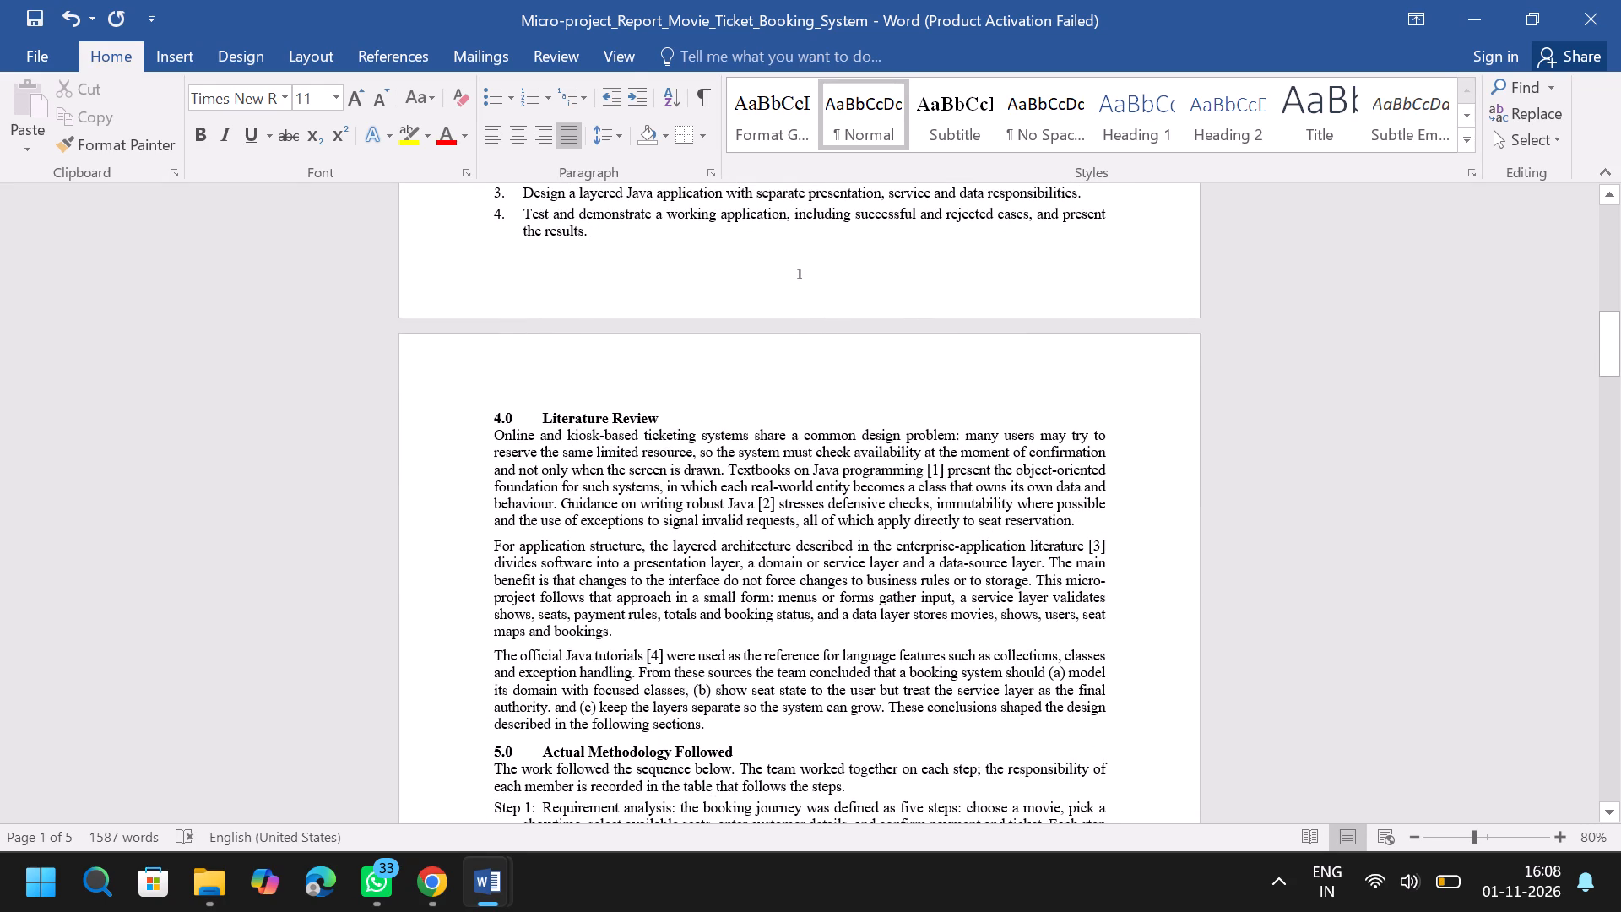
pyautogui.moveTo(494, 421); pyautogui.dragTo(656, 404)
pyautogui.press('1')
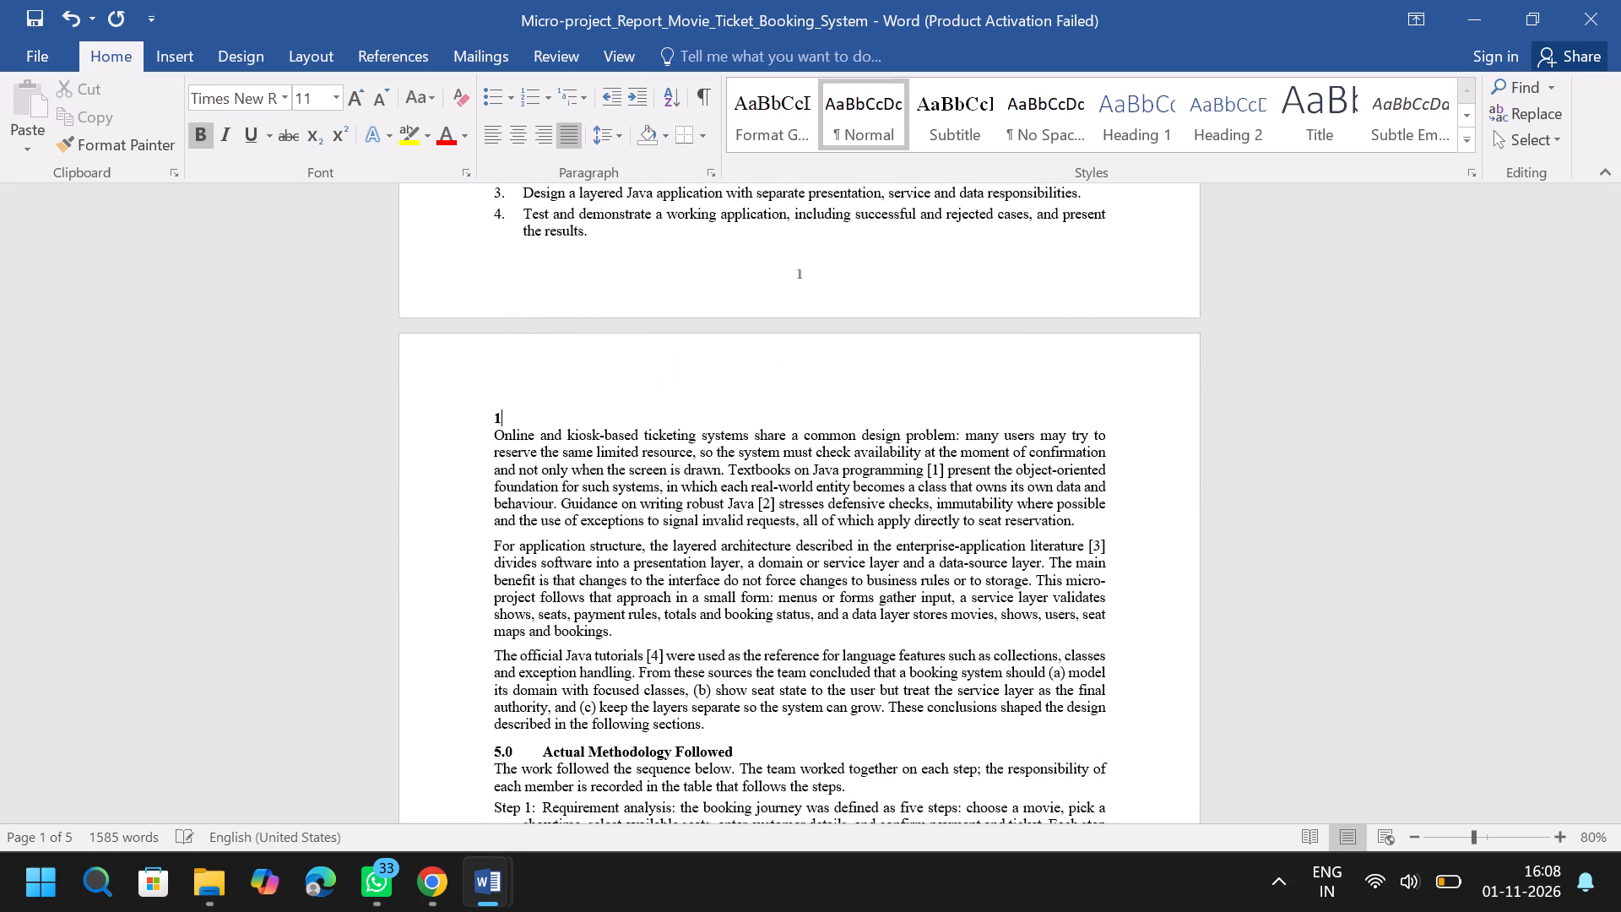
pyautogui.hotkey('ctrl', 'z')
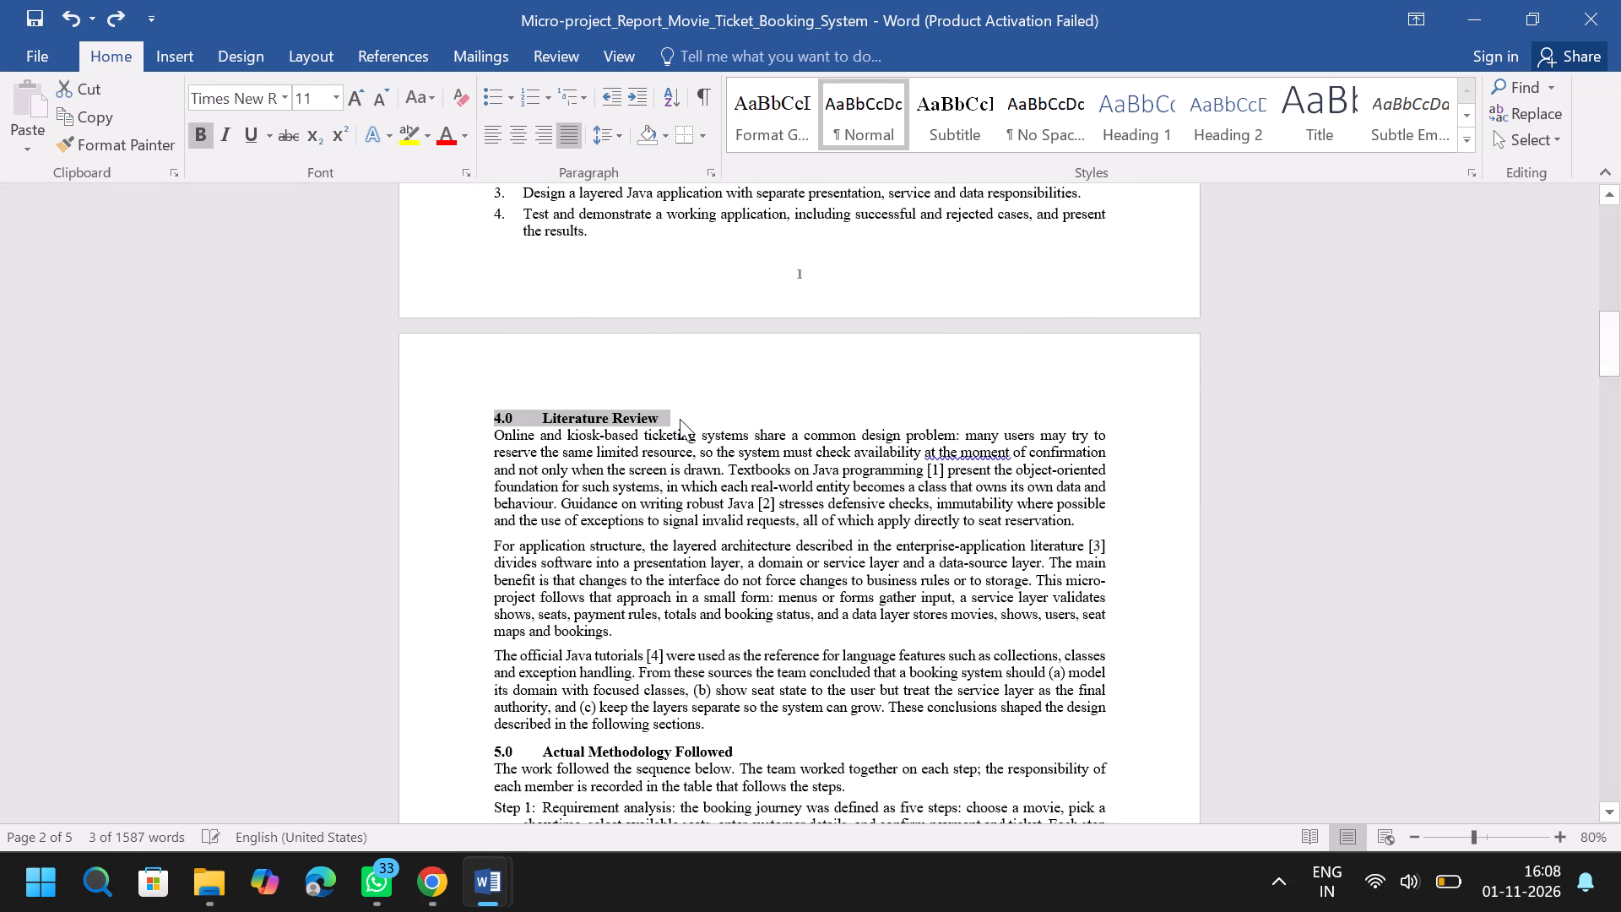
# Set the whole 4.0 Literature Review heading to 12 points and check its font size.
pyautogui.click(680, 419)
pyautogui.moveTo(675, 419); pyautogui.dragTo(483, 408)
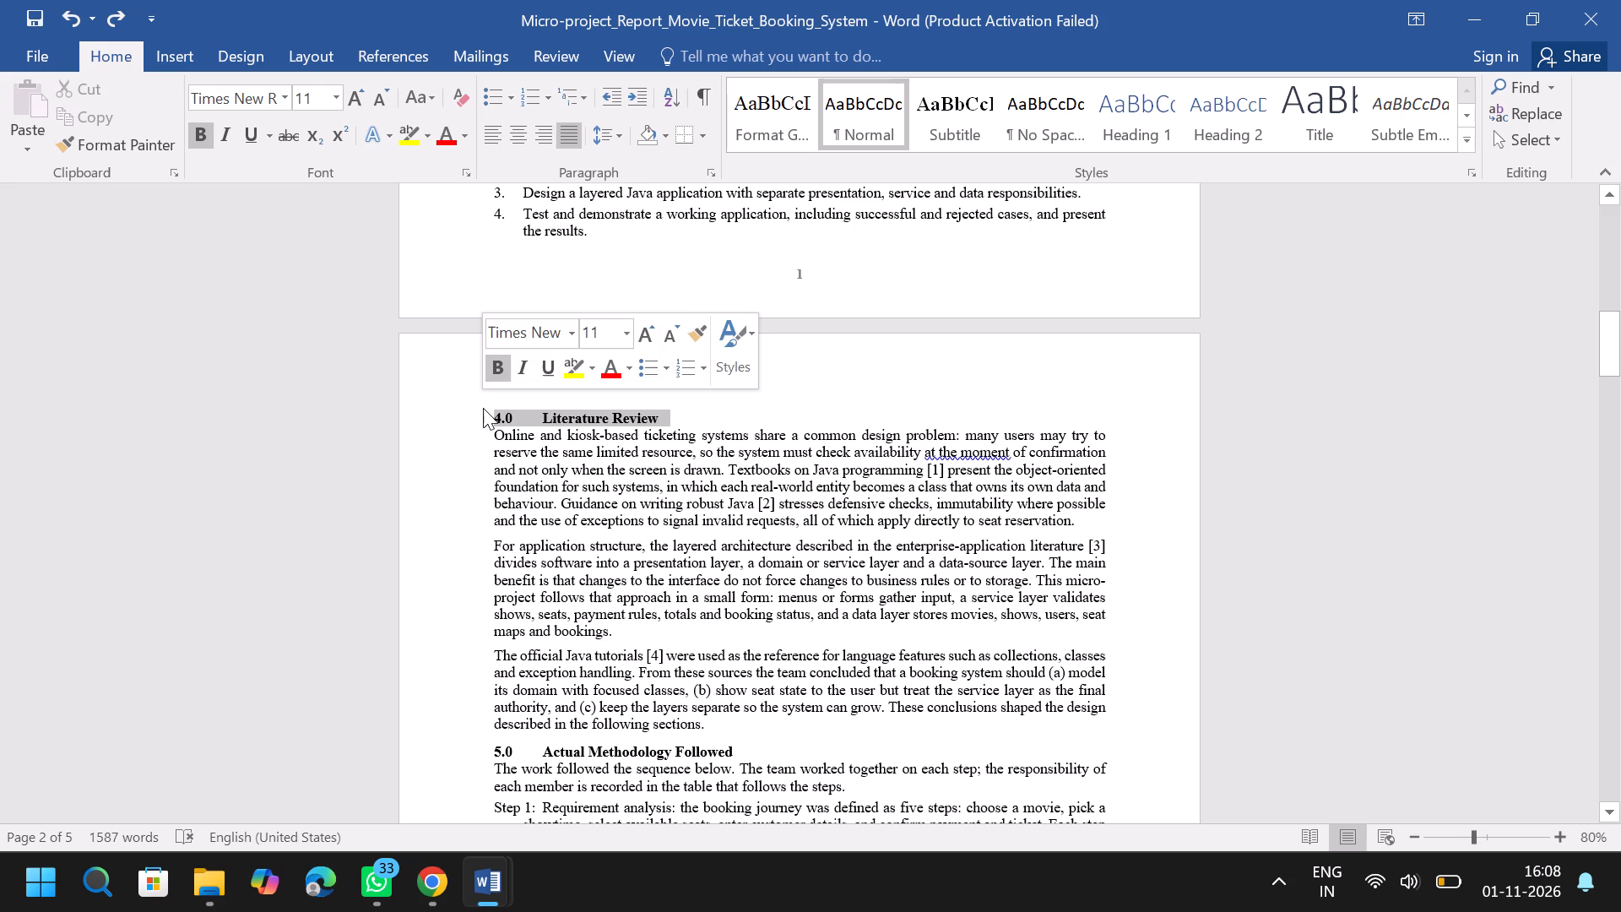
pyautogui.click(628, 332)
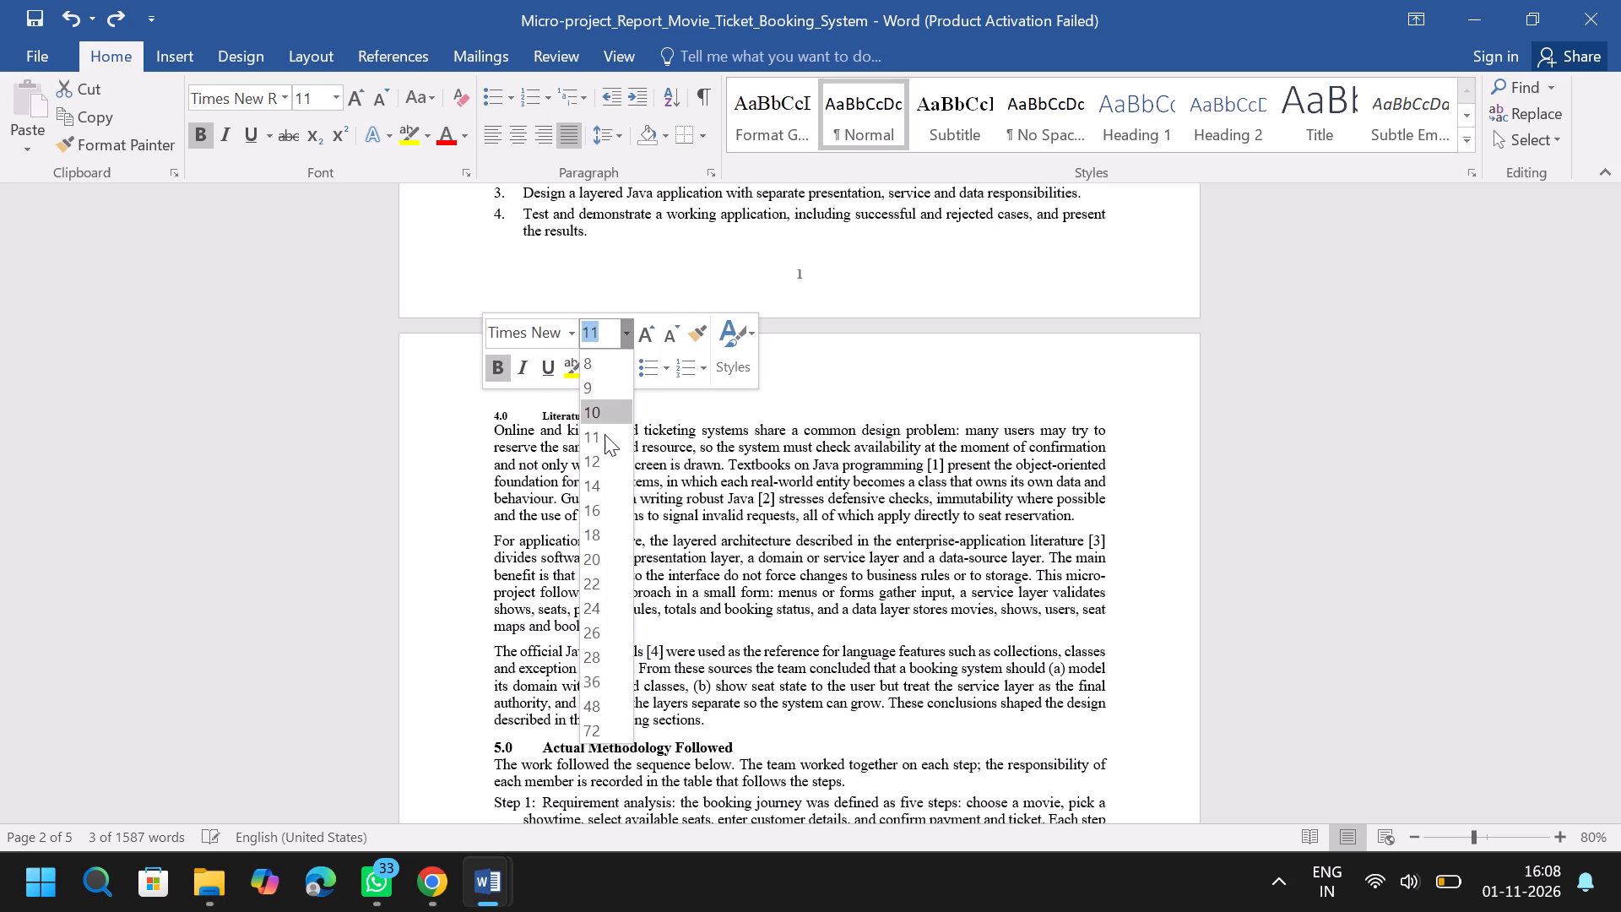
pyautogui.click(608, 464)
pyautogui.click(421, 498)
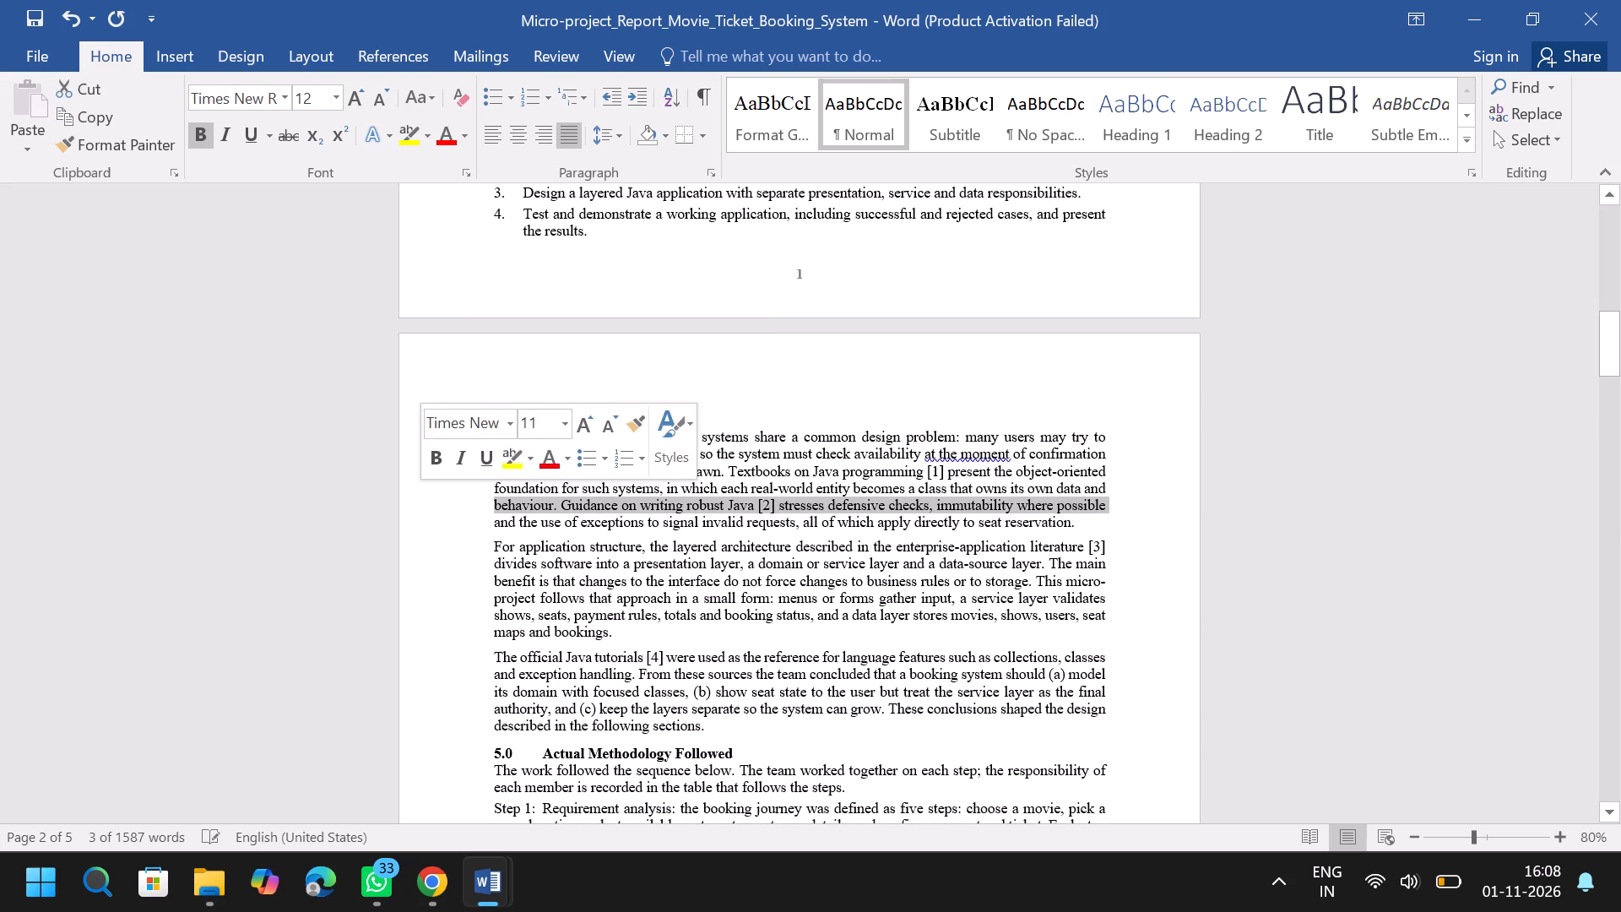
pyautogui.scroll(-6, 448, 443)
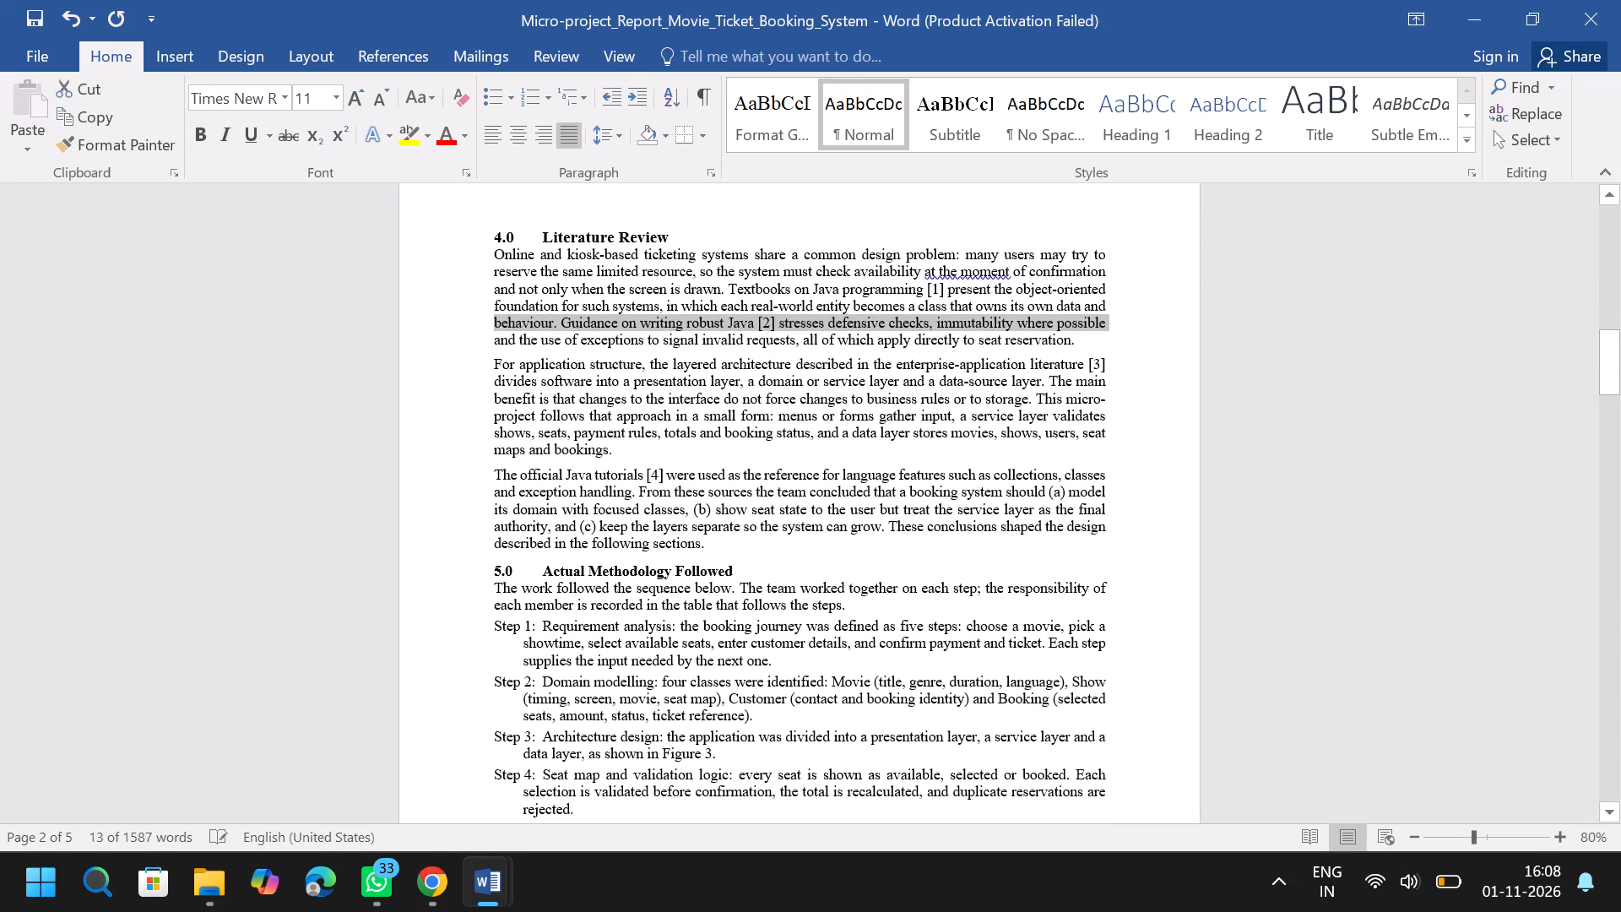
pyautogui.moveTo(483, 236); pyautogui.dragTo(678, 228)
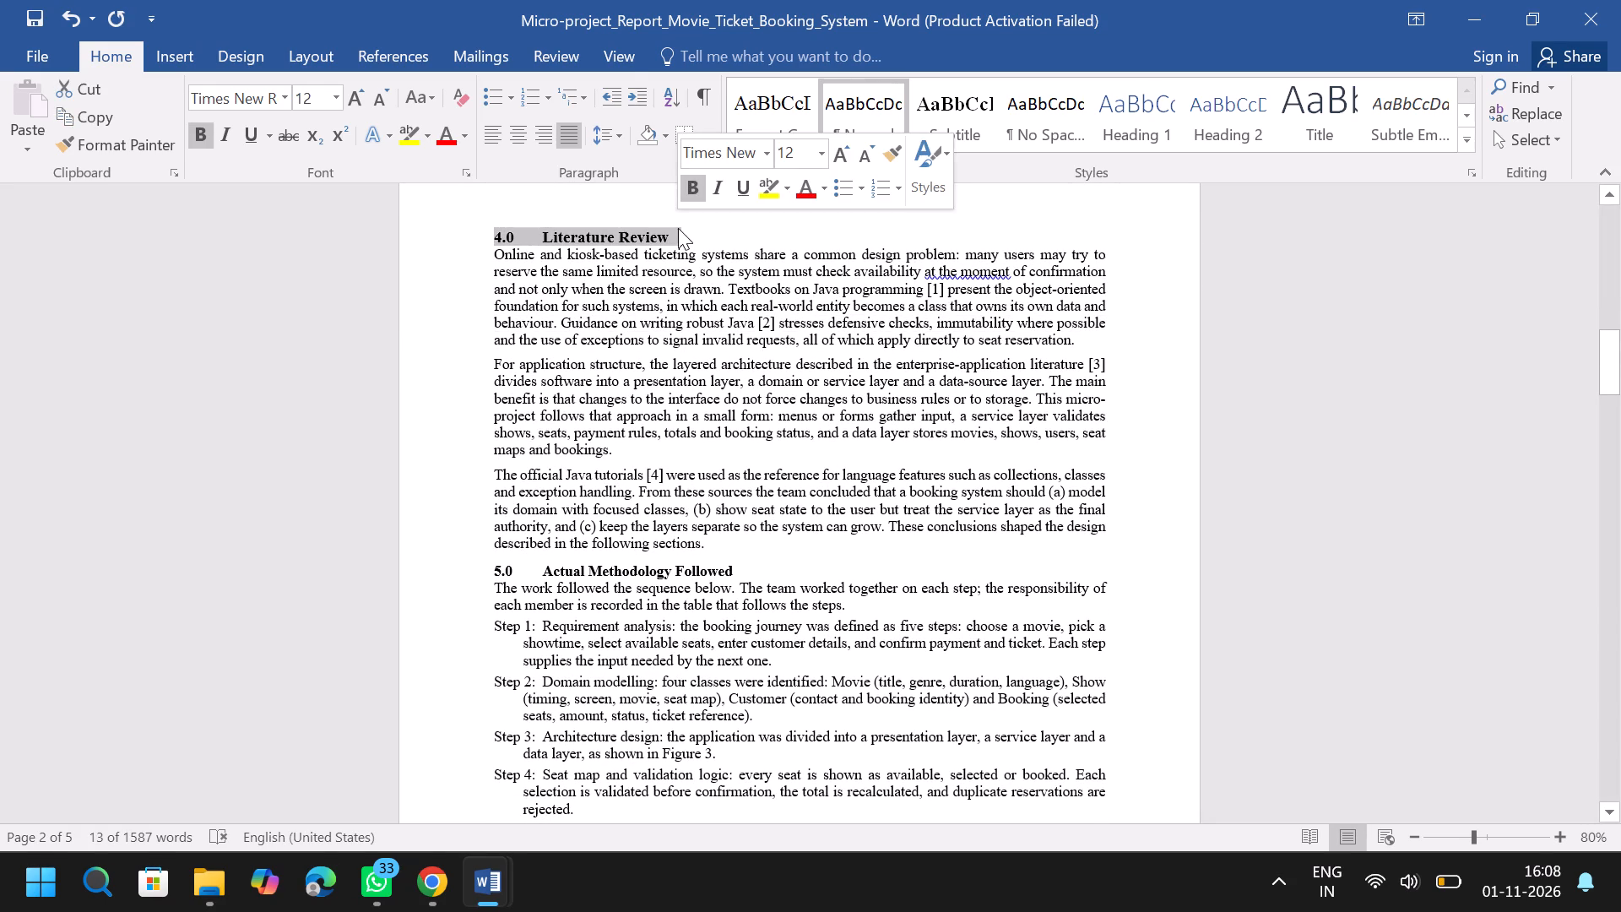
# Set the whole 5.0 Actual Methodology Followed heading to 12 points.
pyautogui.scroll(-3, 694, 394)
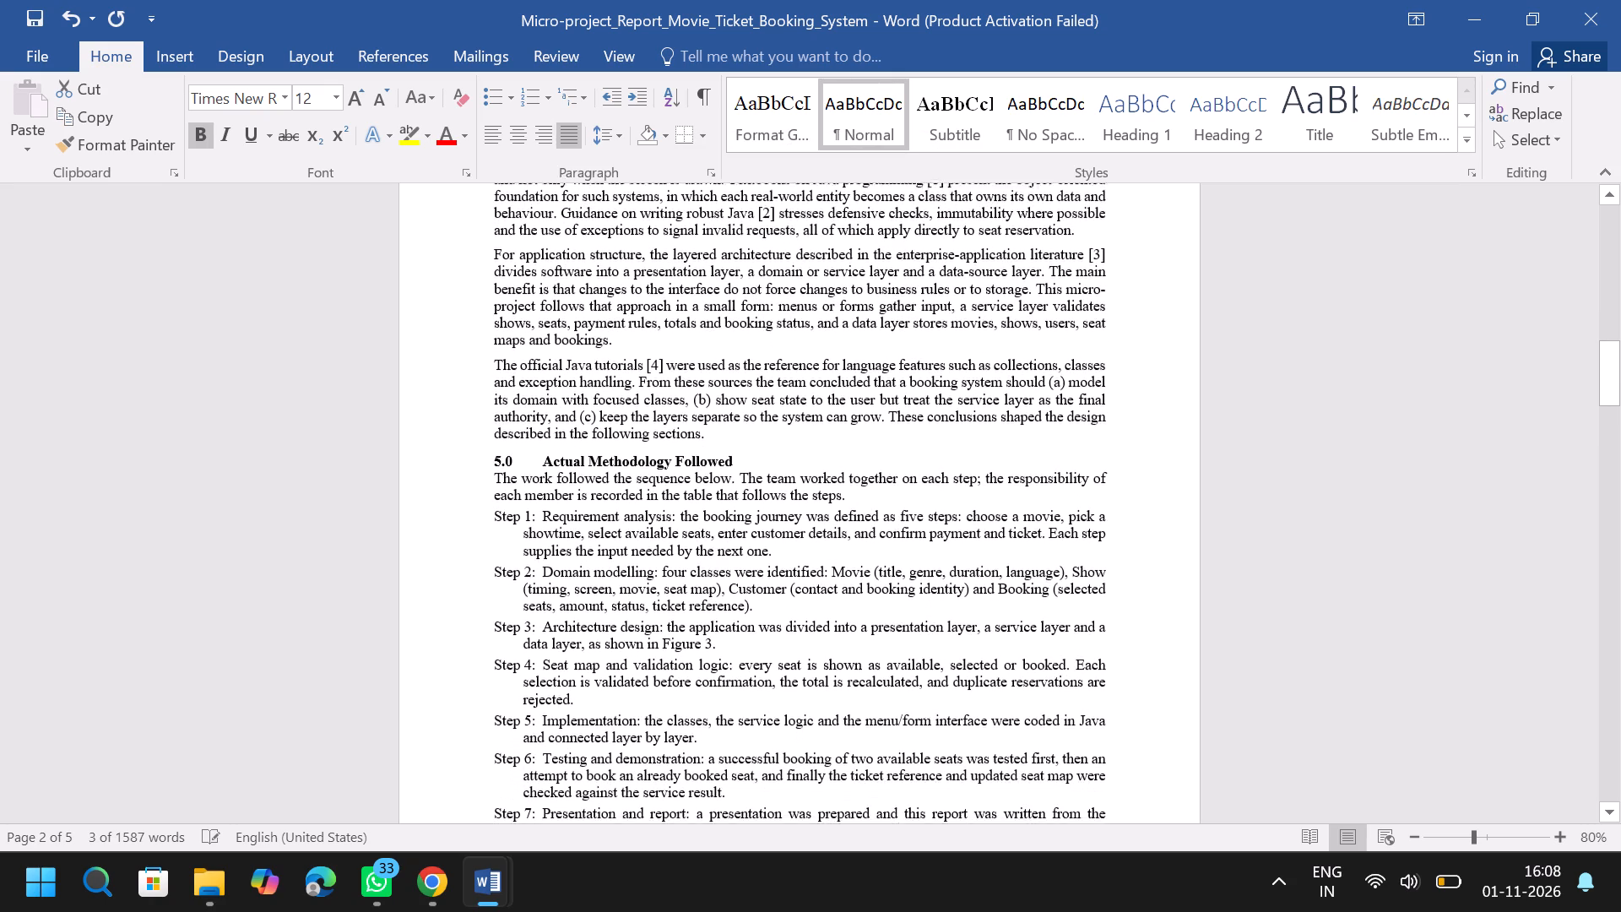
pyautogui.scroll(-2, 694, 394)
pyautogui.moveTo(740, 425); pyautogui.dragTo(526, 424)
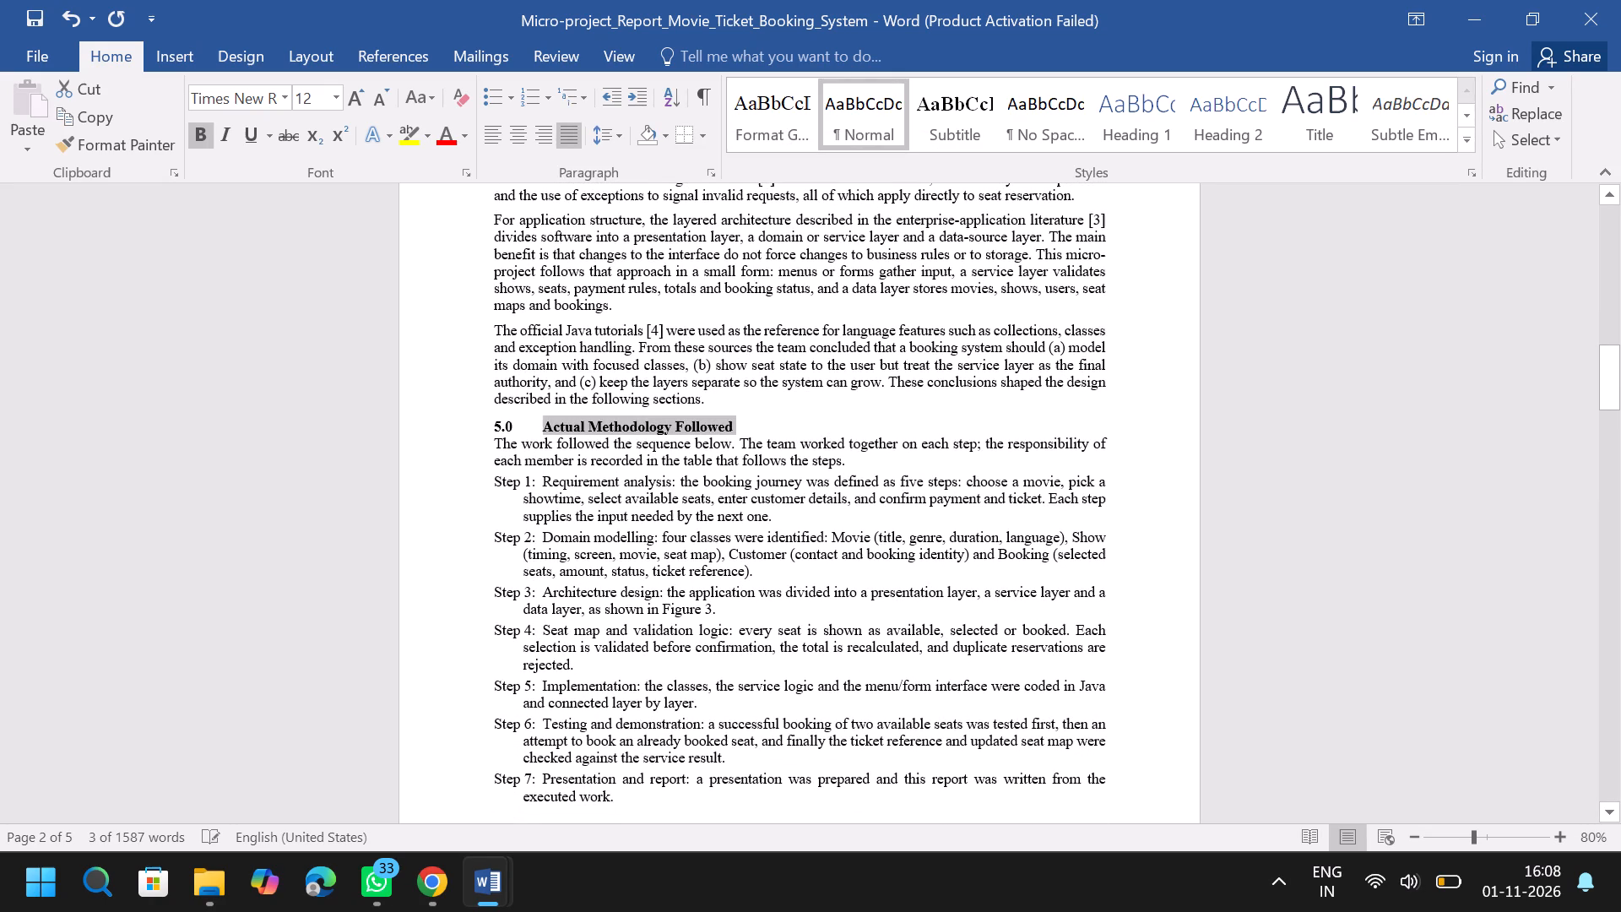
pyautogui.moveTo(526, 424); pyautogui.dragTo(478, 418)
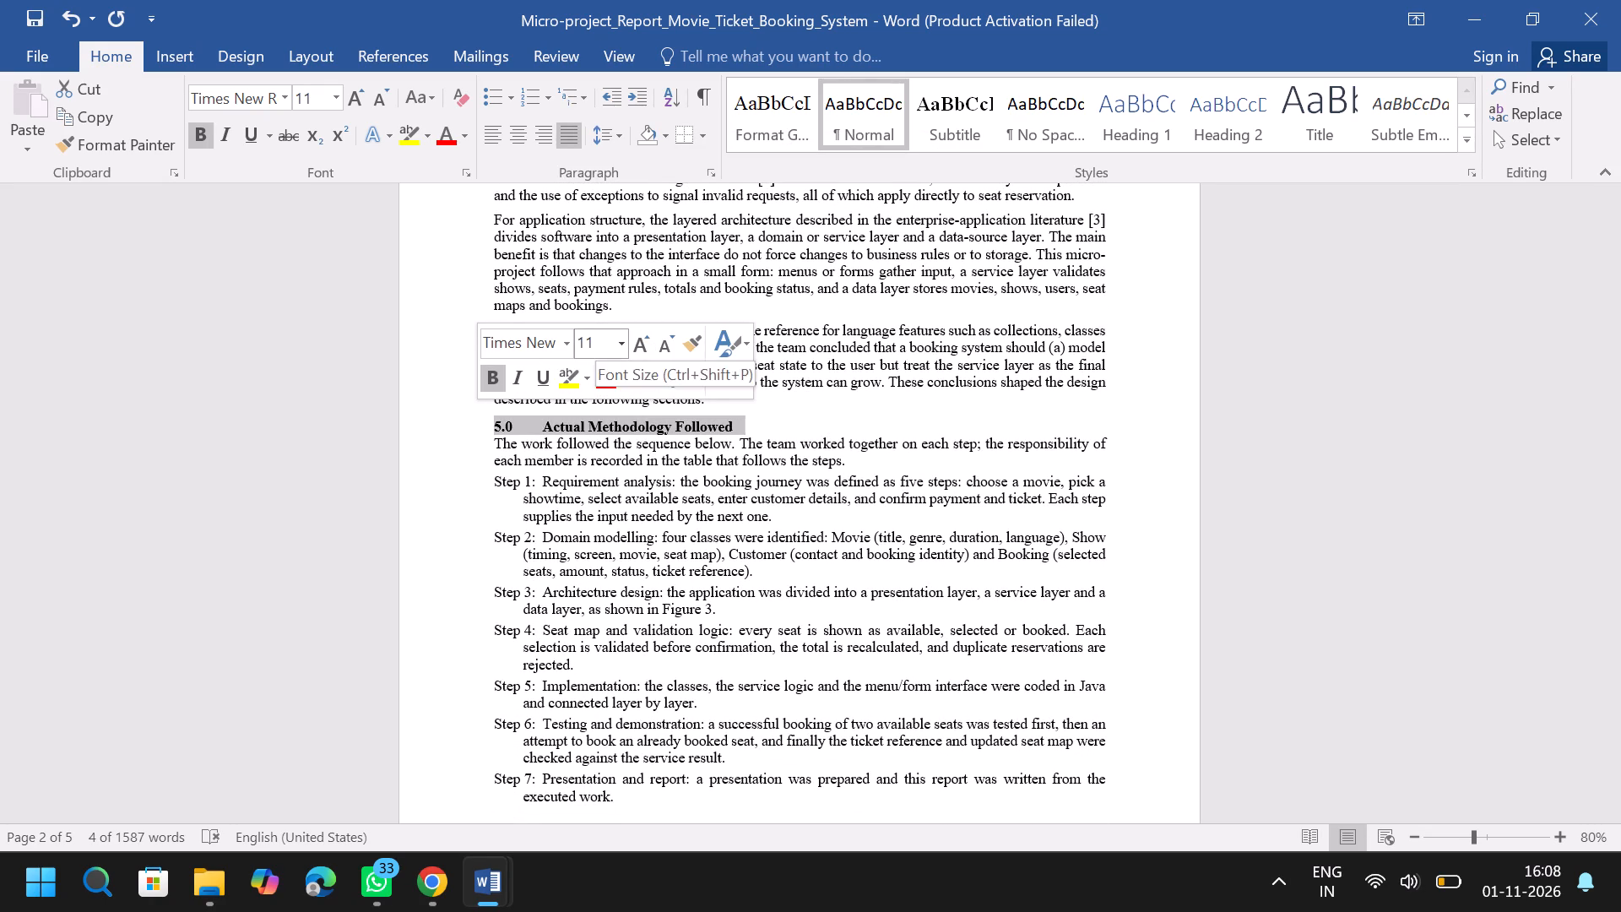
pyautogui.click(595, 338)
pyautogui.write('12')
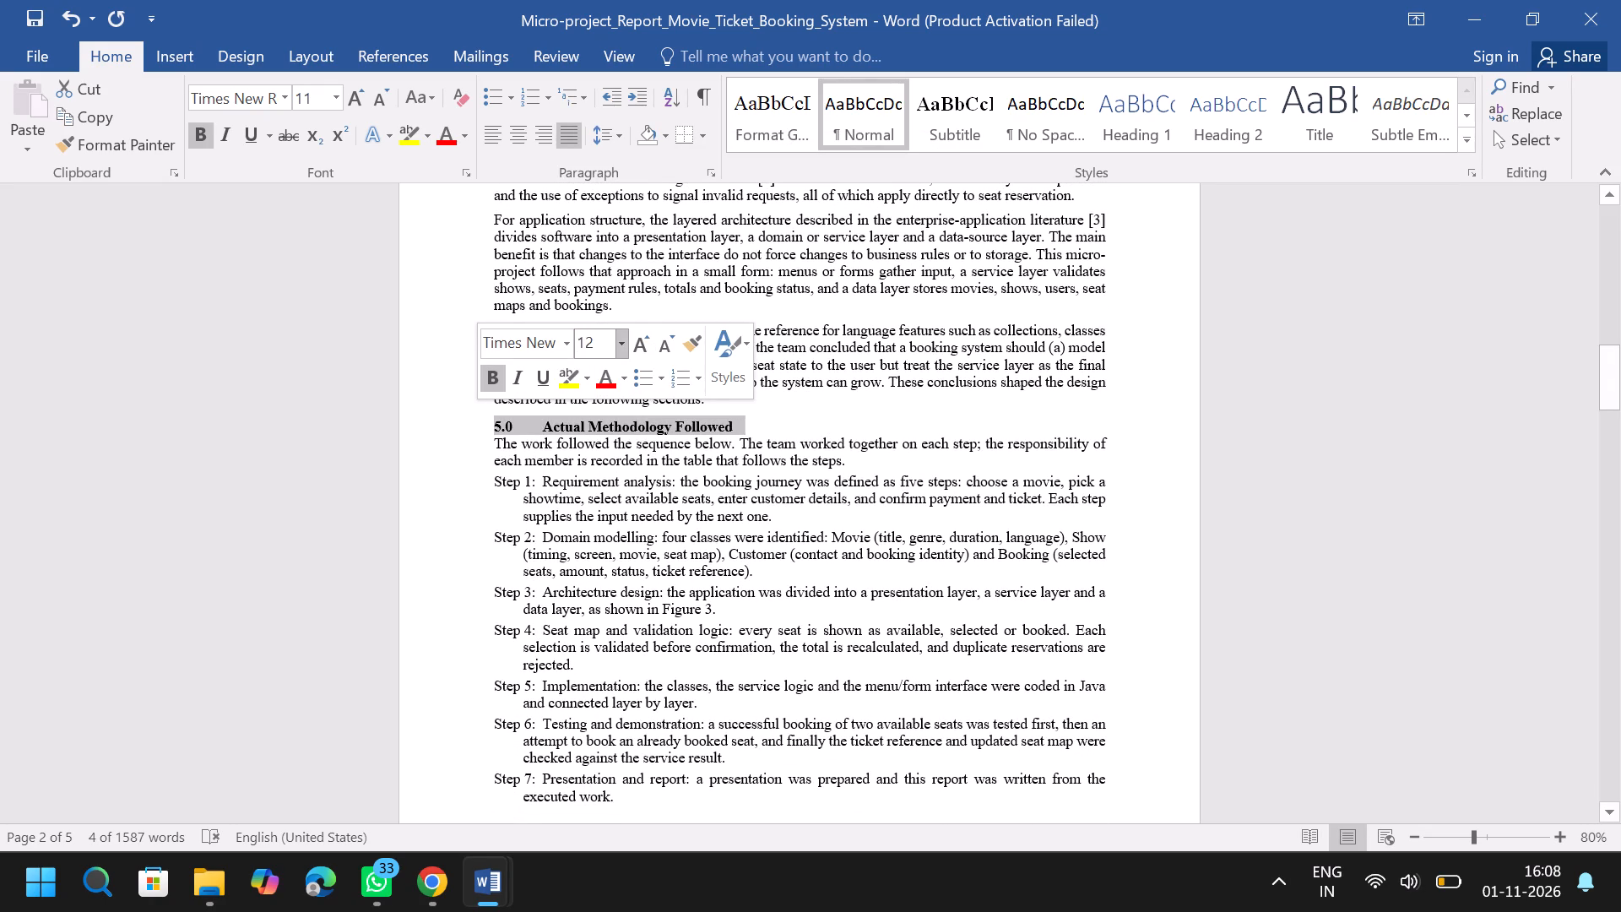
pyautogui.click(448, 509)
# Set the Team members and responsibilities heading, together with the blank line above it, to 12 points.
pyautogui.scroll(-9, 448, 509)
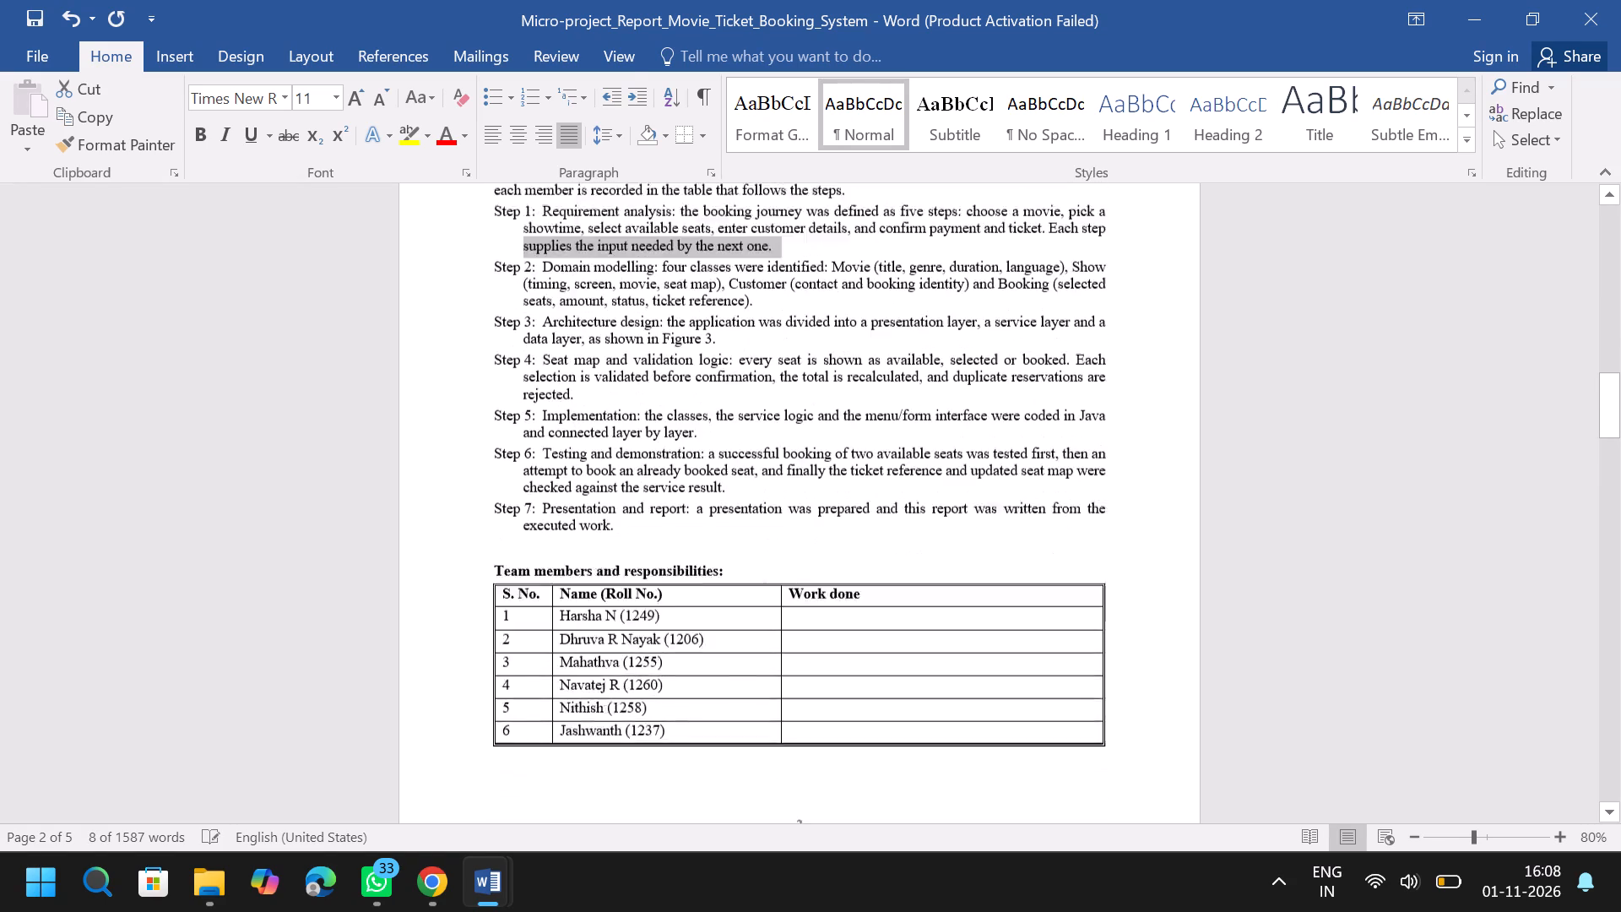
pyautogui.scroll(-3, 448, 509)
pyautogui.moveTo(482, 473); pyautogui.dragTo(680, 459)
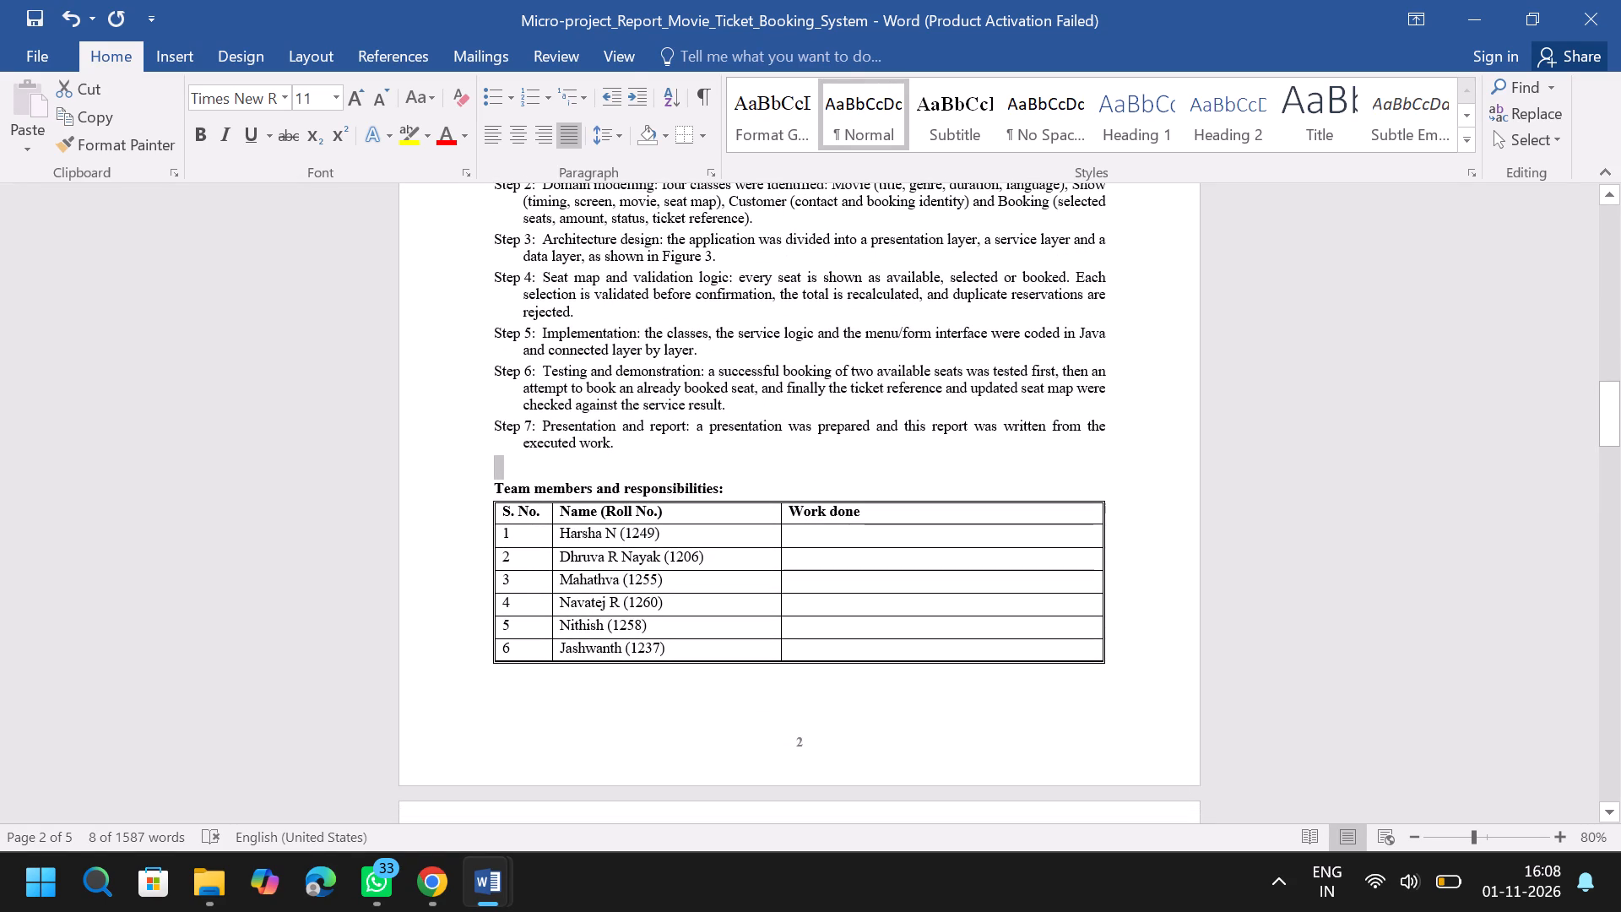
pyautogui.moveTo(680, 459); pyautogui.dragTo(756, 483)
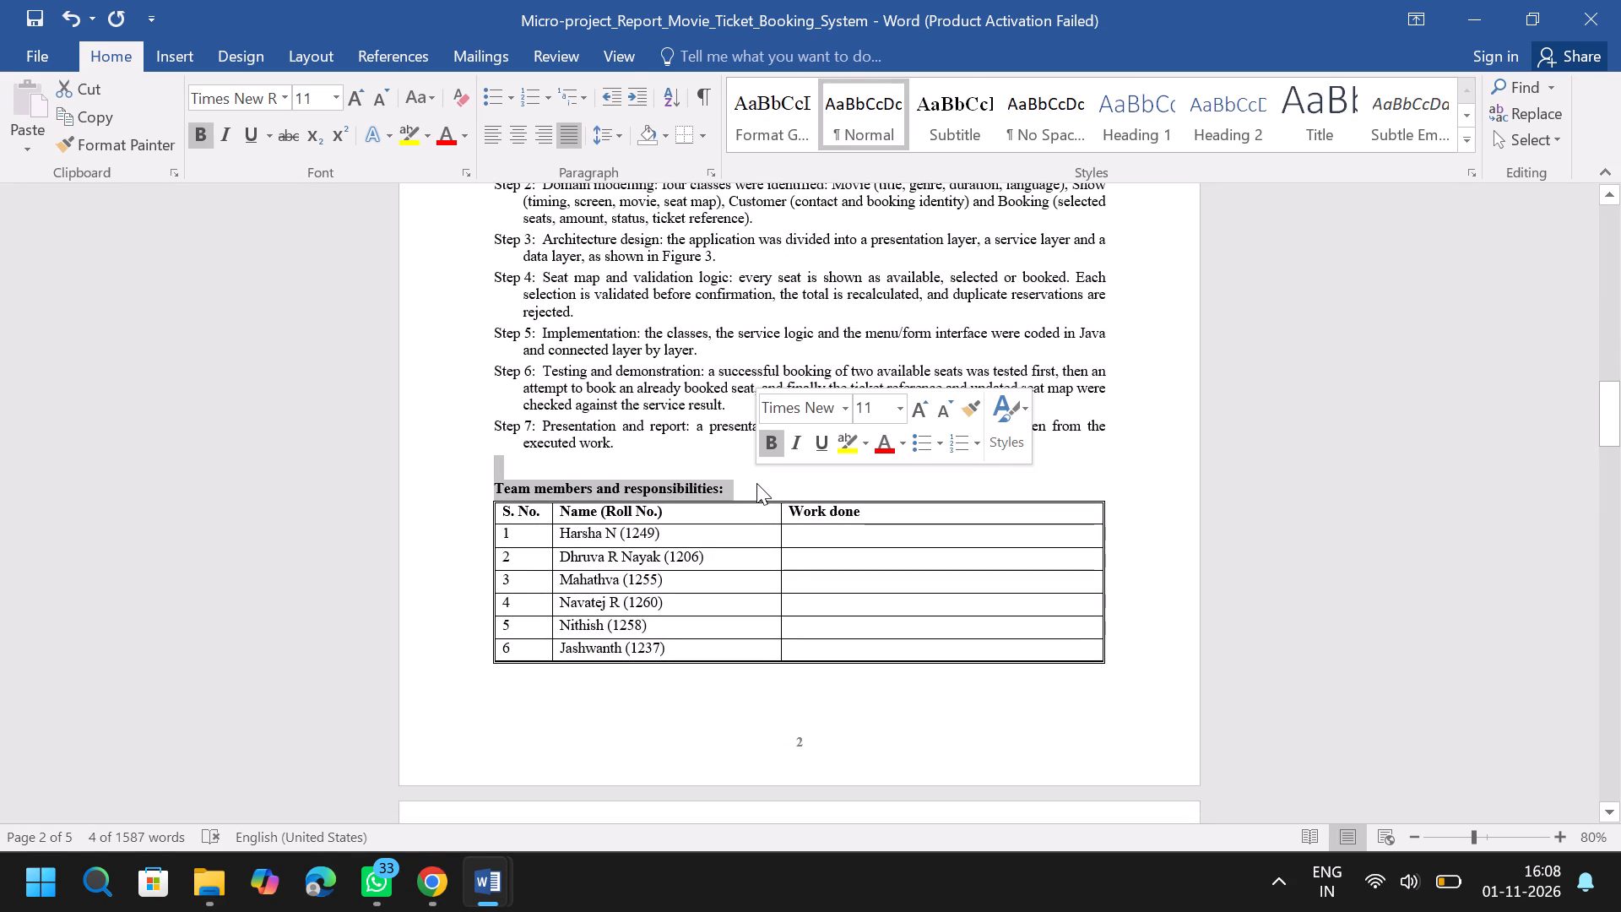
pyautogui.click(886, 410)
pyautogui.write('12')
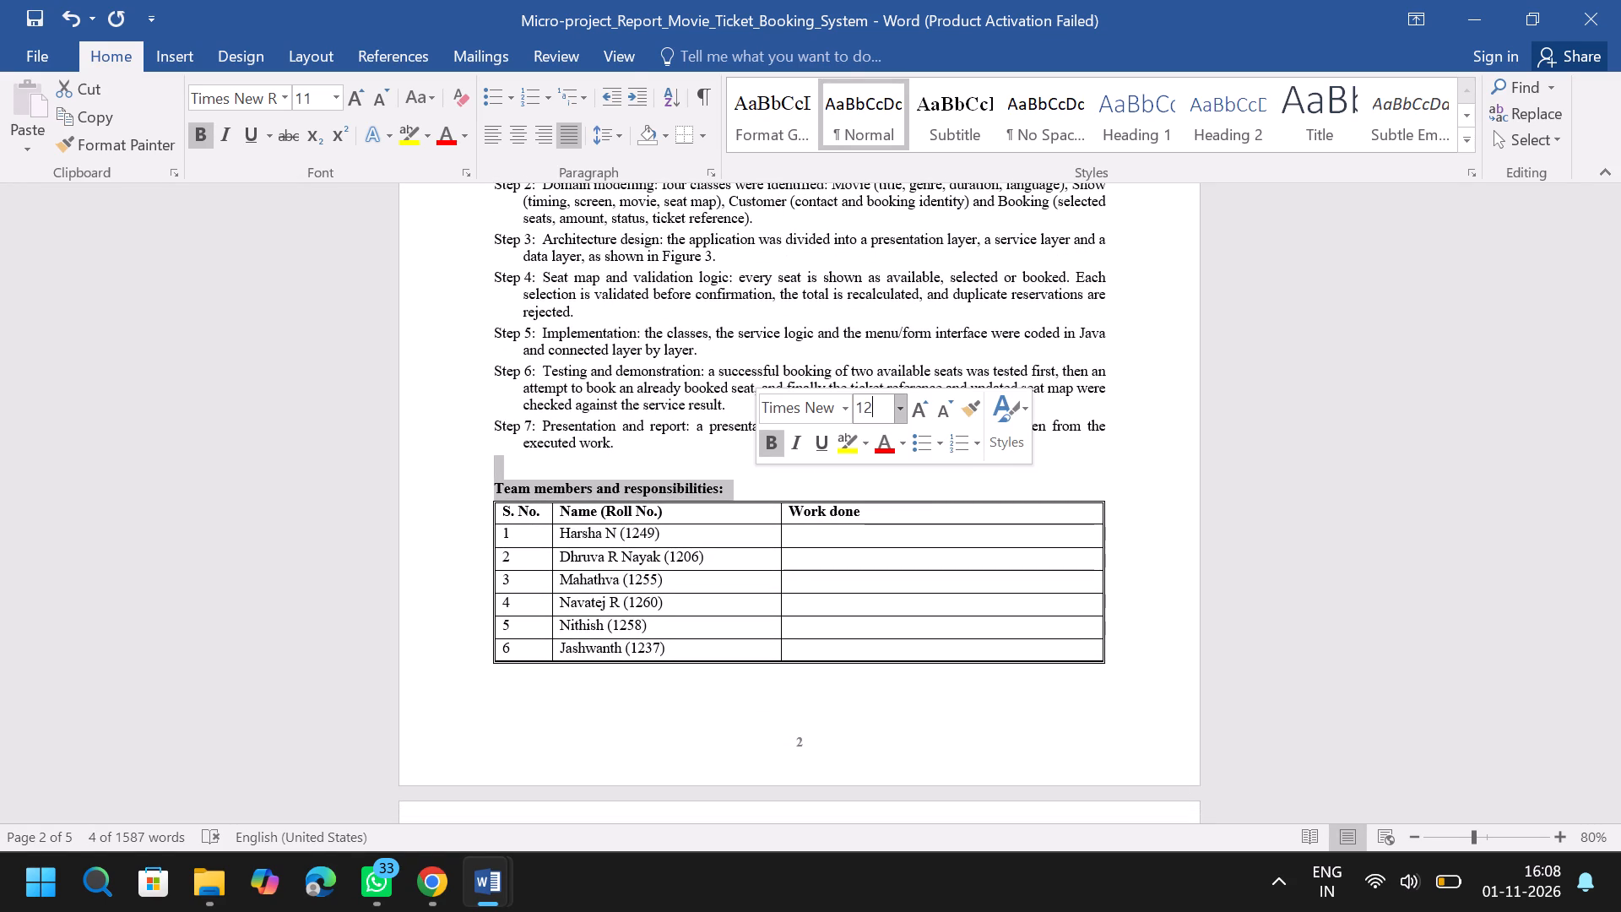
pyautogui.click(961, 654)
# Set the whole 6.0 Actual Resources Used heading line, including its bracketed note, to 12 points.
pyautogui.scroll(-4, 961, 654)
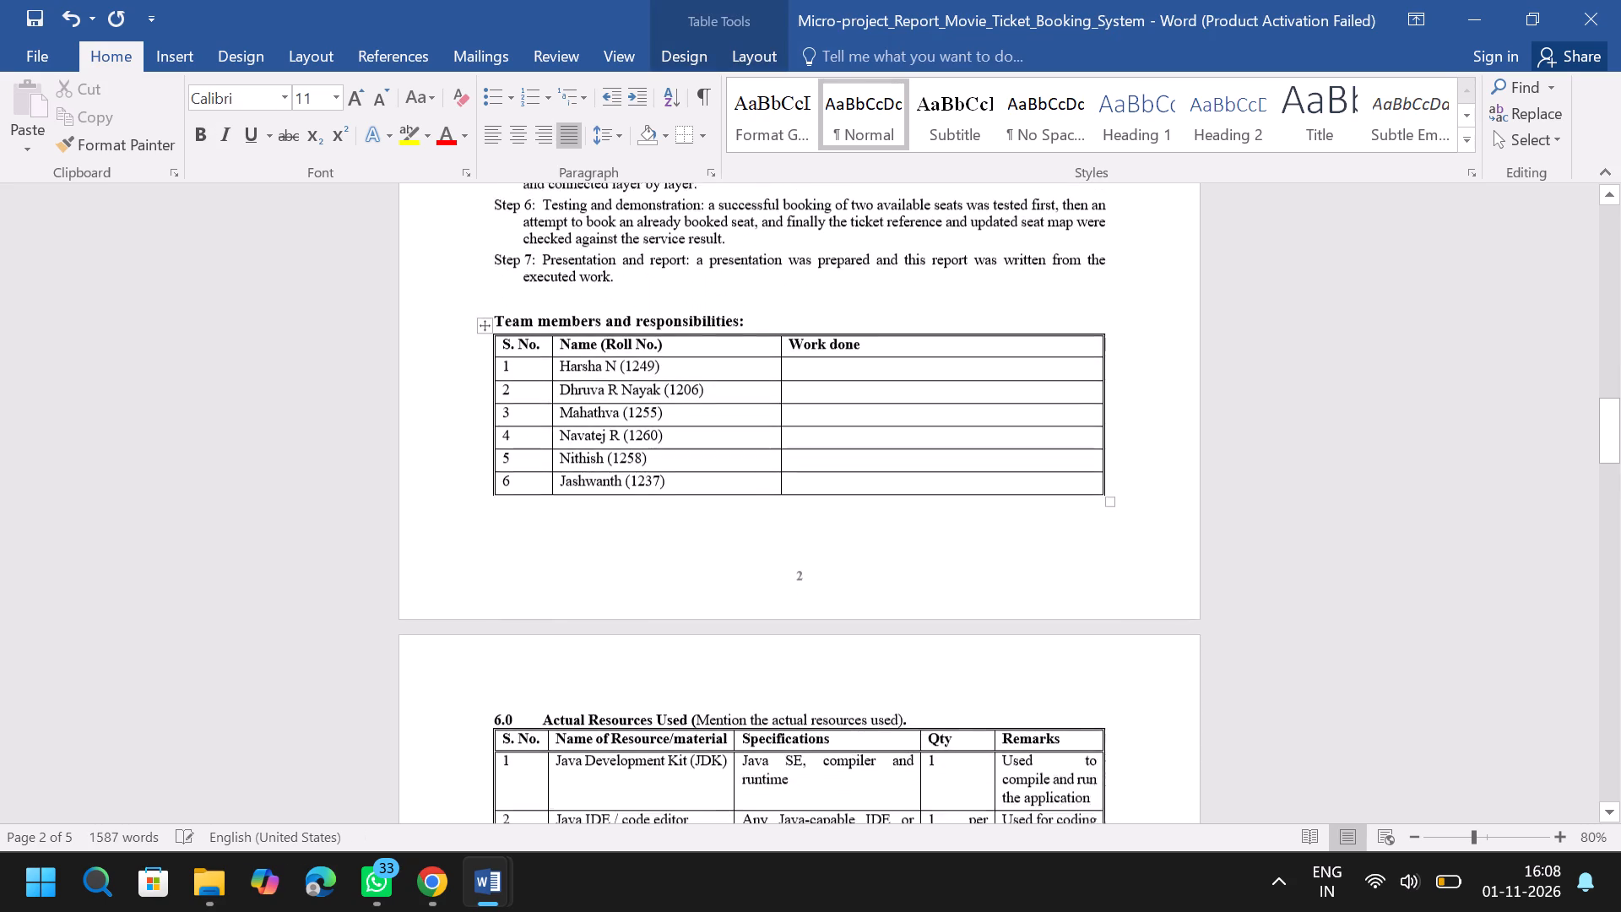
pyautogui.scroll(-11, 961, 654)
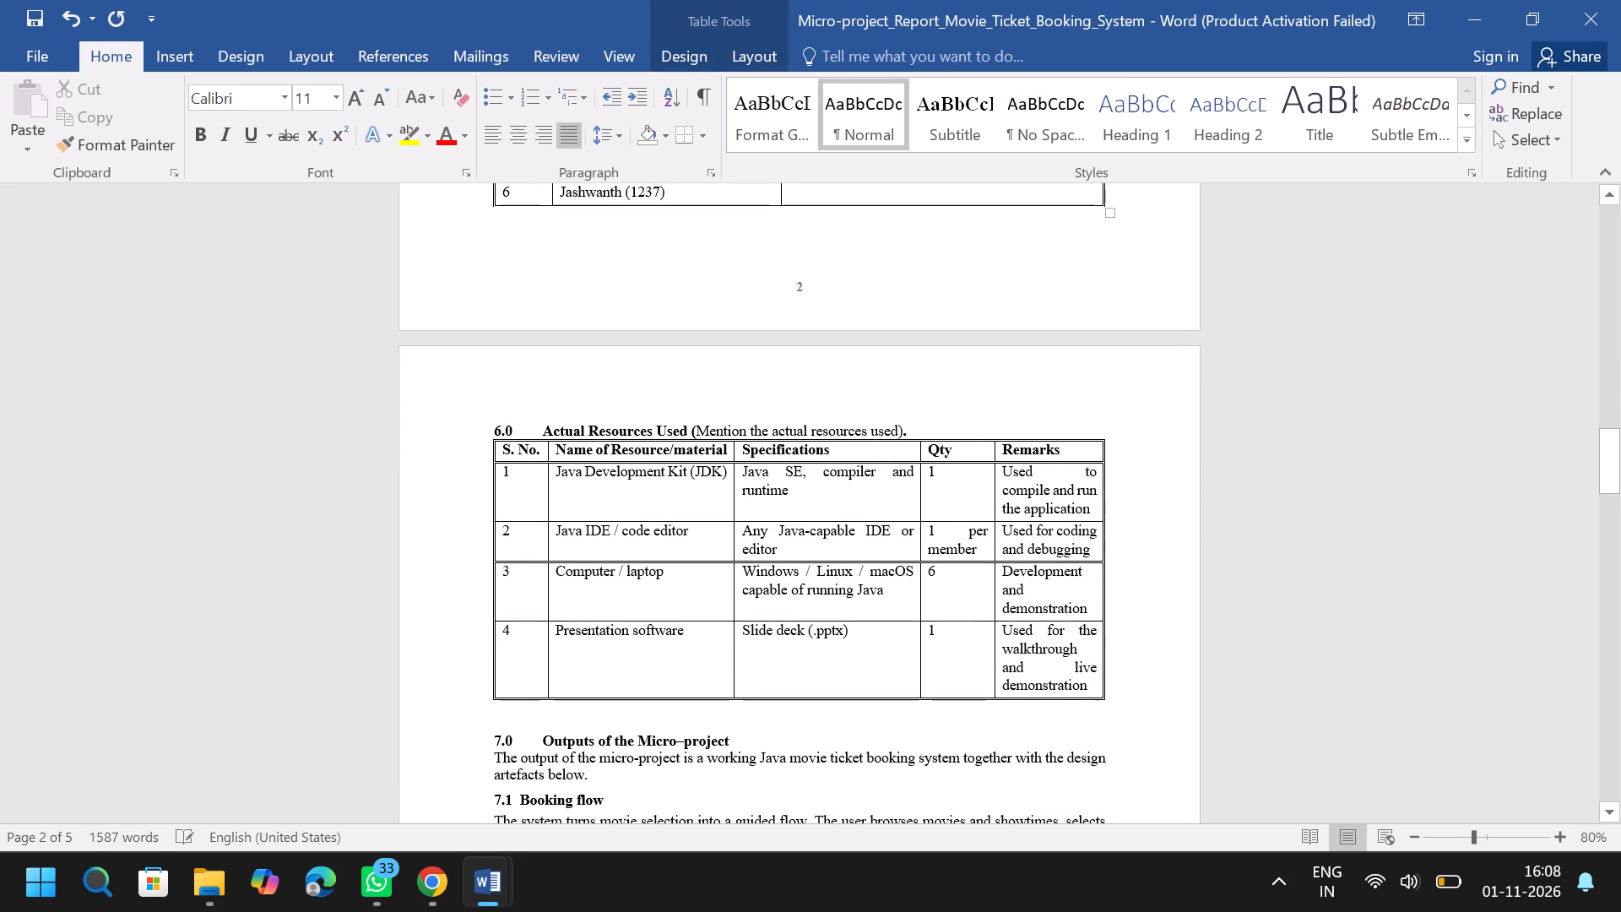
pyautogui.moveTo(493, 421); pyautogui.dragTo(935, 428)
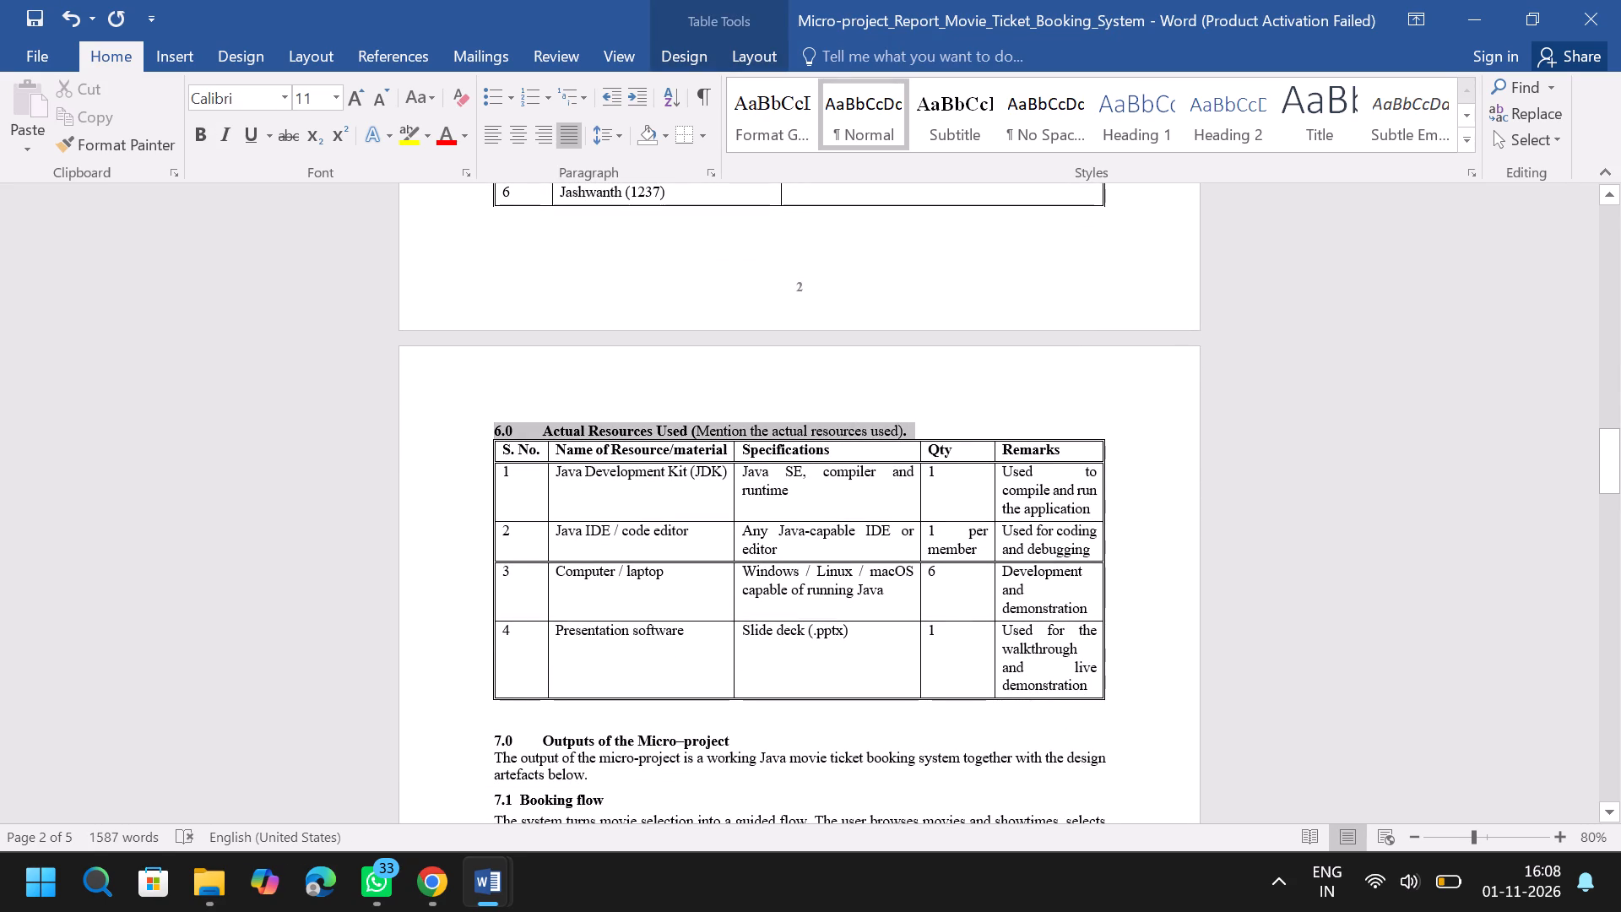
pyautogui.moveTo(935, 428); pyautogui.dragTo(936, 428)
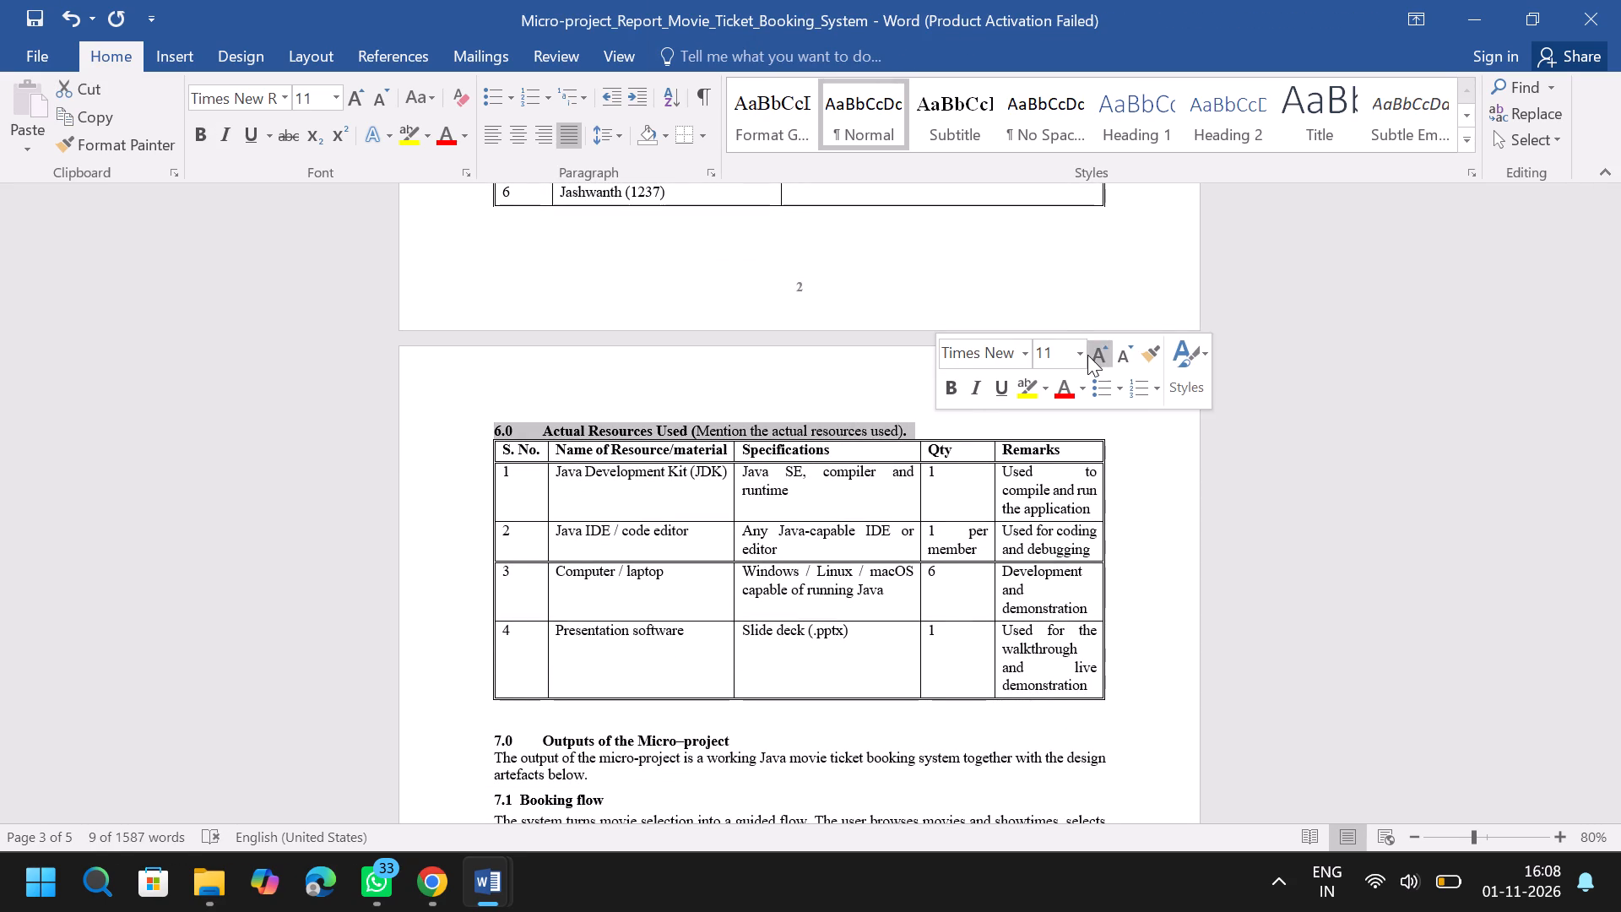
pyautogui.click(1087, 353)
pyautogui.click(1053, 477)
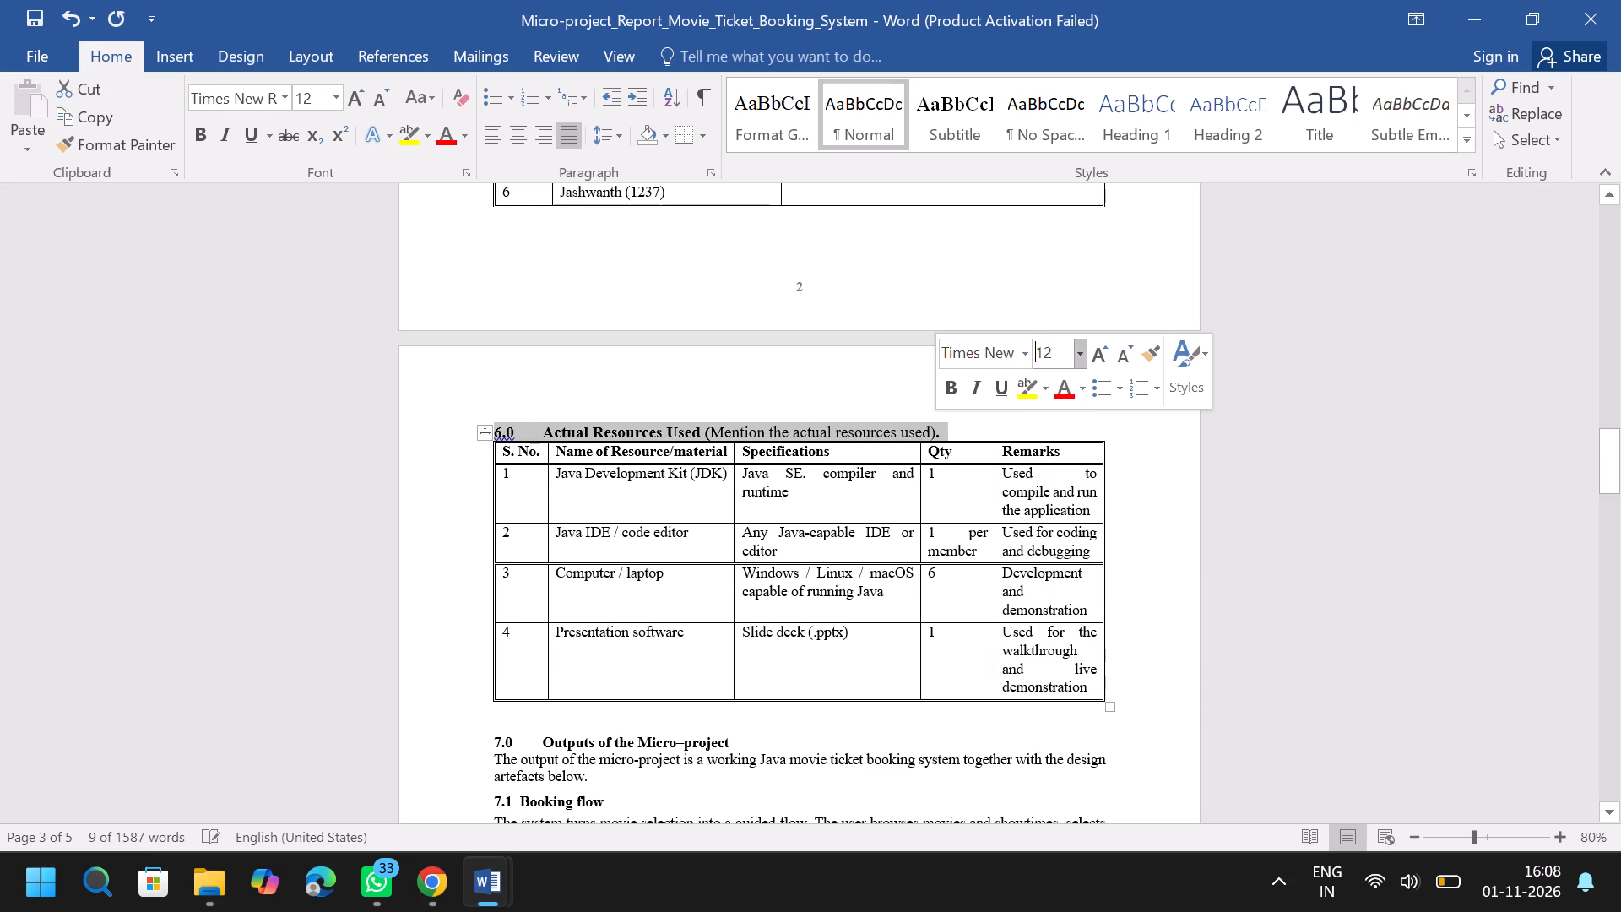
pyautogui.click(985, 429)
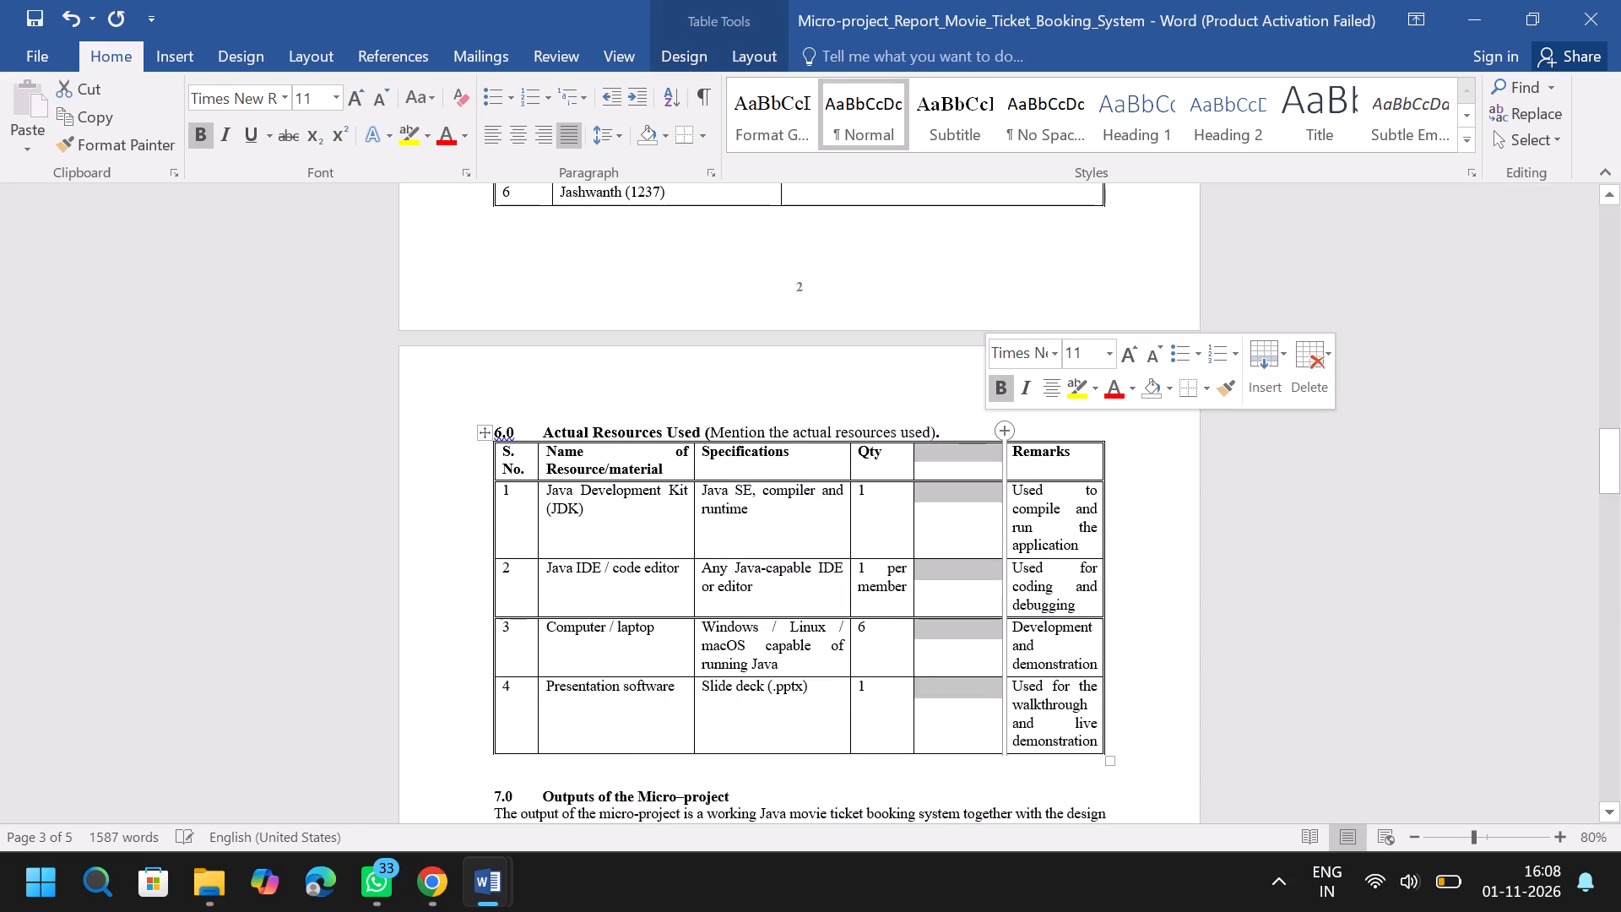
pyautogui.hotkey('ctrl', 'z')
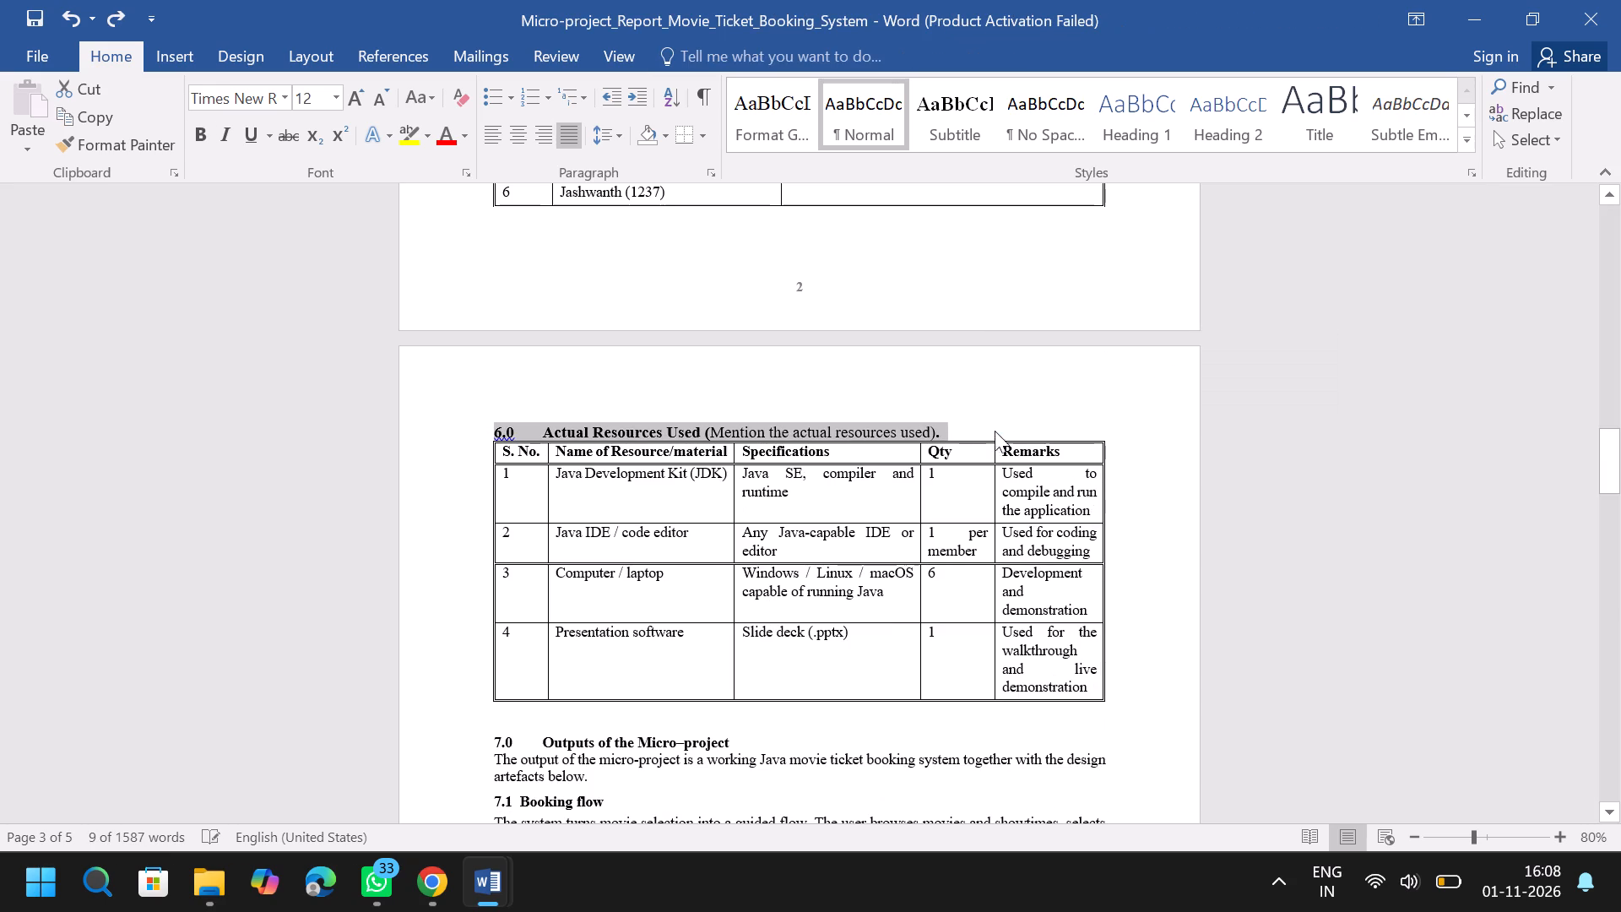
# Delete the bracketed note "(Mention the actual resources used)." from the end of the 6.0 Actual Resources Used heading.
pyautogui.click(944, 412)
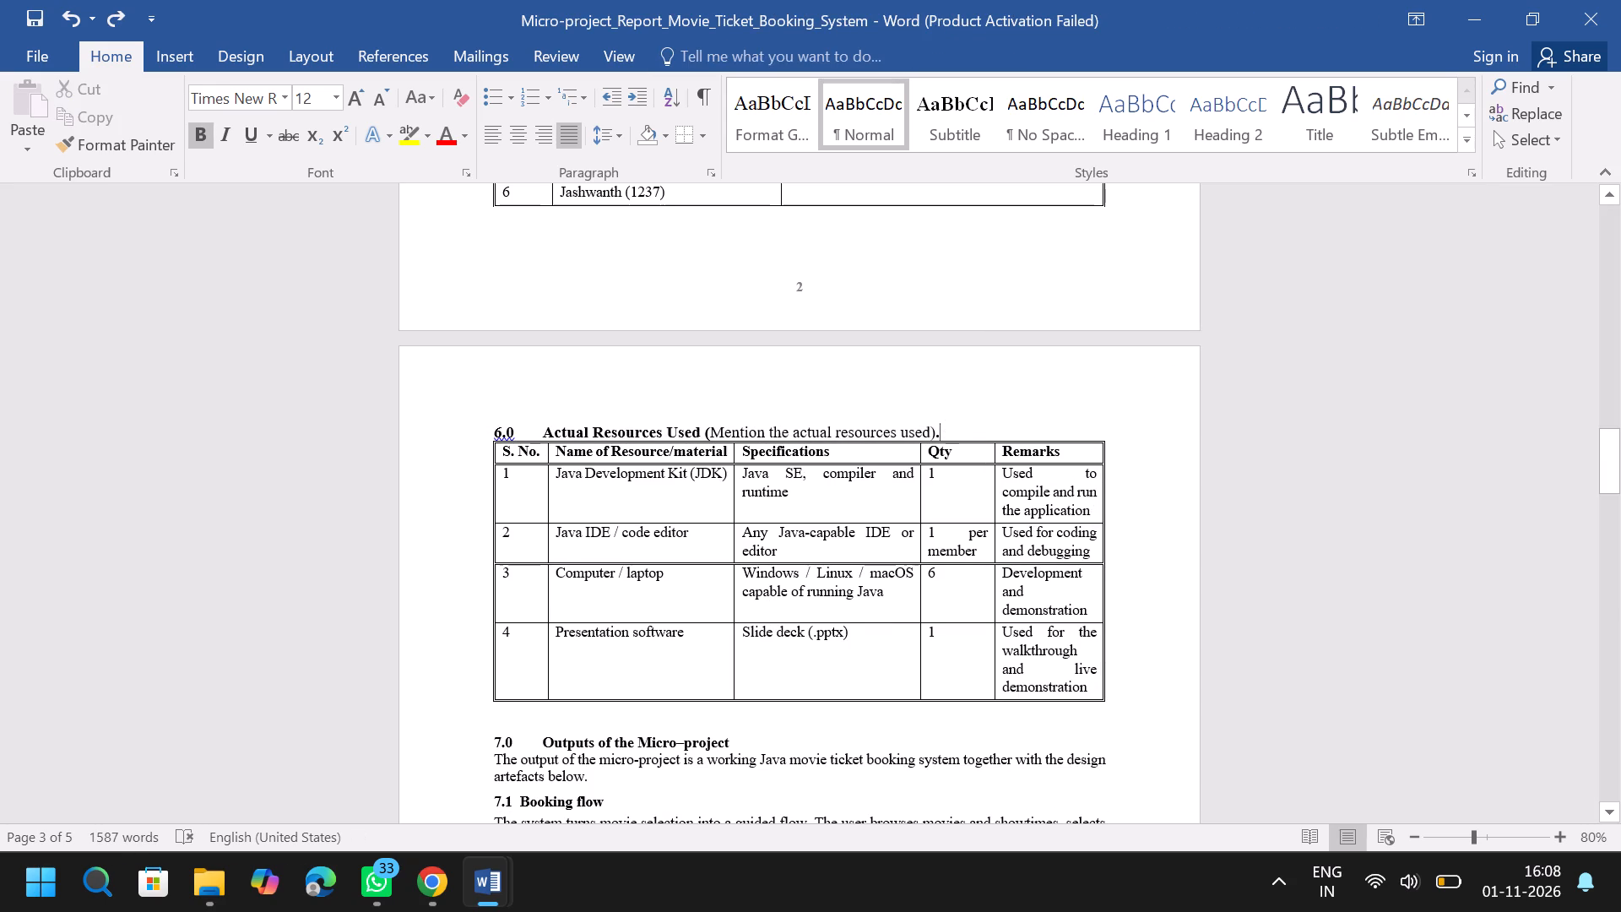
pyautogui.press('Return')
pyautogui.press('BackSpace')
pyautogui.press('BackSpace')
pyautogui.press('BackSpace')
pyautogui.press('BackSpace')
pyautogui.press('BackSpace')
pyautogui.press('BackSpace')
pyautogui.press('BackSpace')
pyautogui.press('BackSpace')
pyautogui.press('BackSpace')
pyautogui.press('BackSpace')
pyautogui.press('BackSpace')
pyautogui.press('BackSpace')
pyautogui.press('BackSpace')
pyautogui.press('BackSpace')
pyautogui.press('BackSpace')
pyautogui.press('BackSpace')
pyautogui.press('BackSpace')
pyautogui.press('BackSpace')
pyautogui.press('BackSpace')
pyautogui.press('BackSpace')
pyautogui.press('BackSpace')
pyautogui.press('BackSpace')
pyautogui.press('BackSpace')
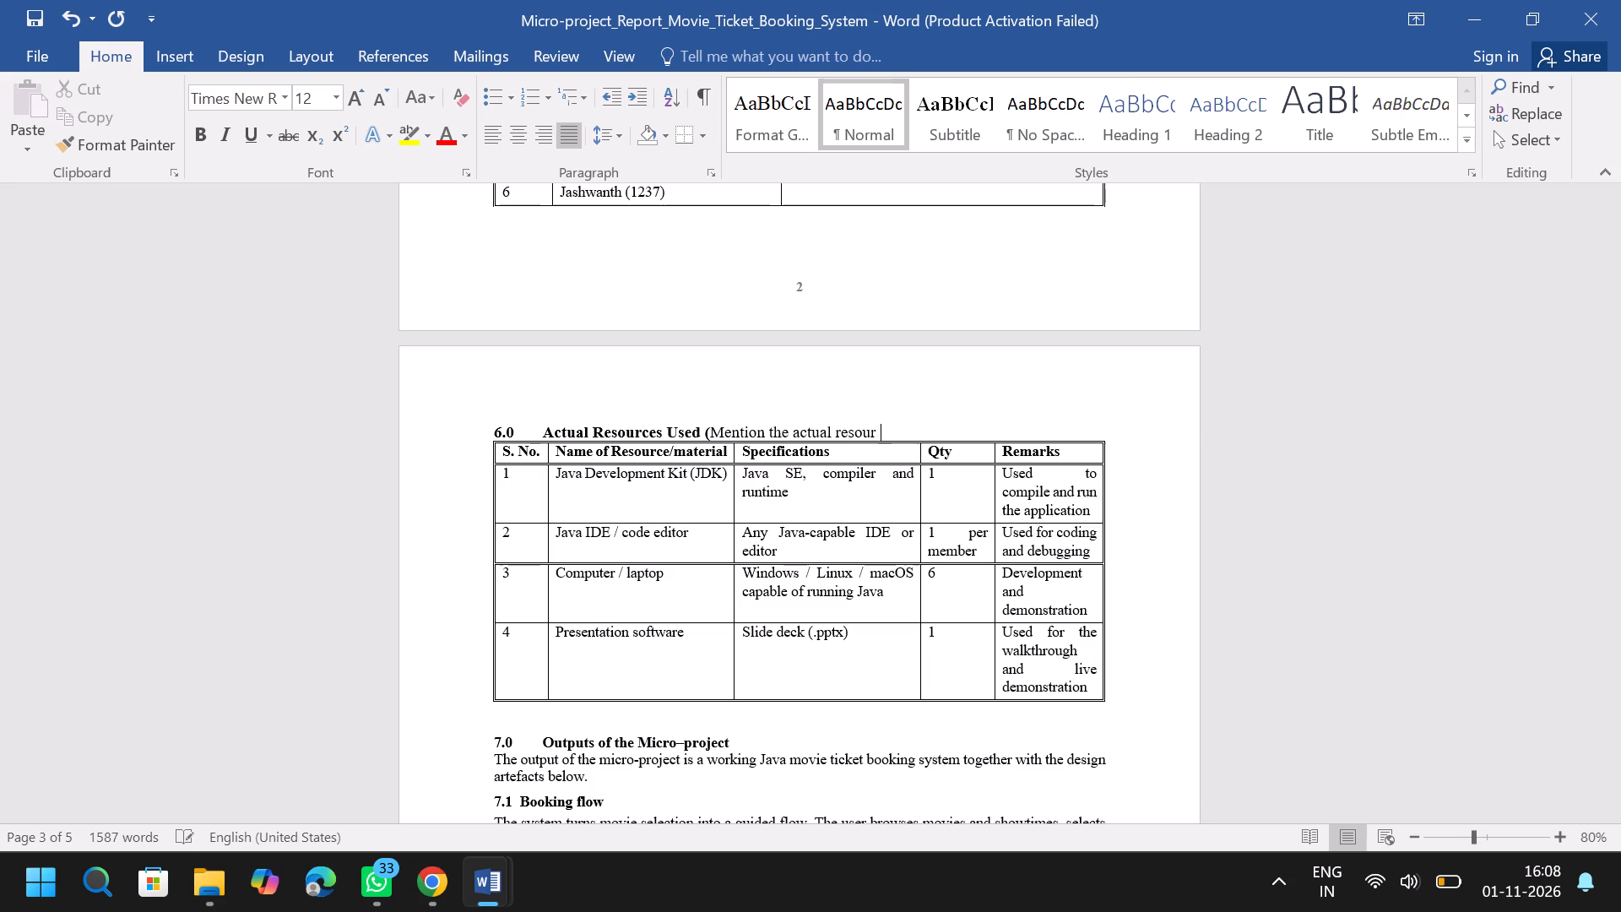
pyautogui.press('BackSpace')
pyautogui.press('BackSpace')
pyautogui.press('BackSpace')
pyautogui.press('BackSpace')
pyautogui.press('BackSpace')
pyautogui.press('BackSpace')
pyautogui.press('BackSpace')
pyautogui.press('BackSpace')
pyautogui.press('BackSpace')
pyautogui.press('BackSpace')
pyautogui.press('BackSpace')
pyautogui.press('BackSpace')
pyautogui.press('BackSpace')
pyautogui.press('BackSpace')
pyautogui.press('BackSpace')
pyautogui.press('BackSpace')
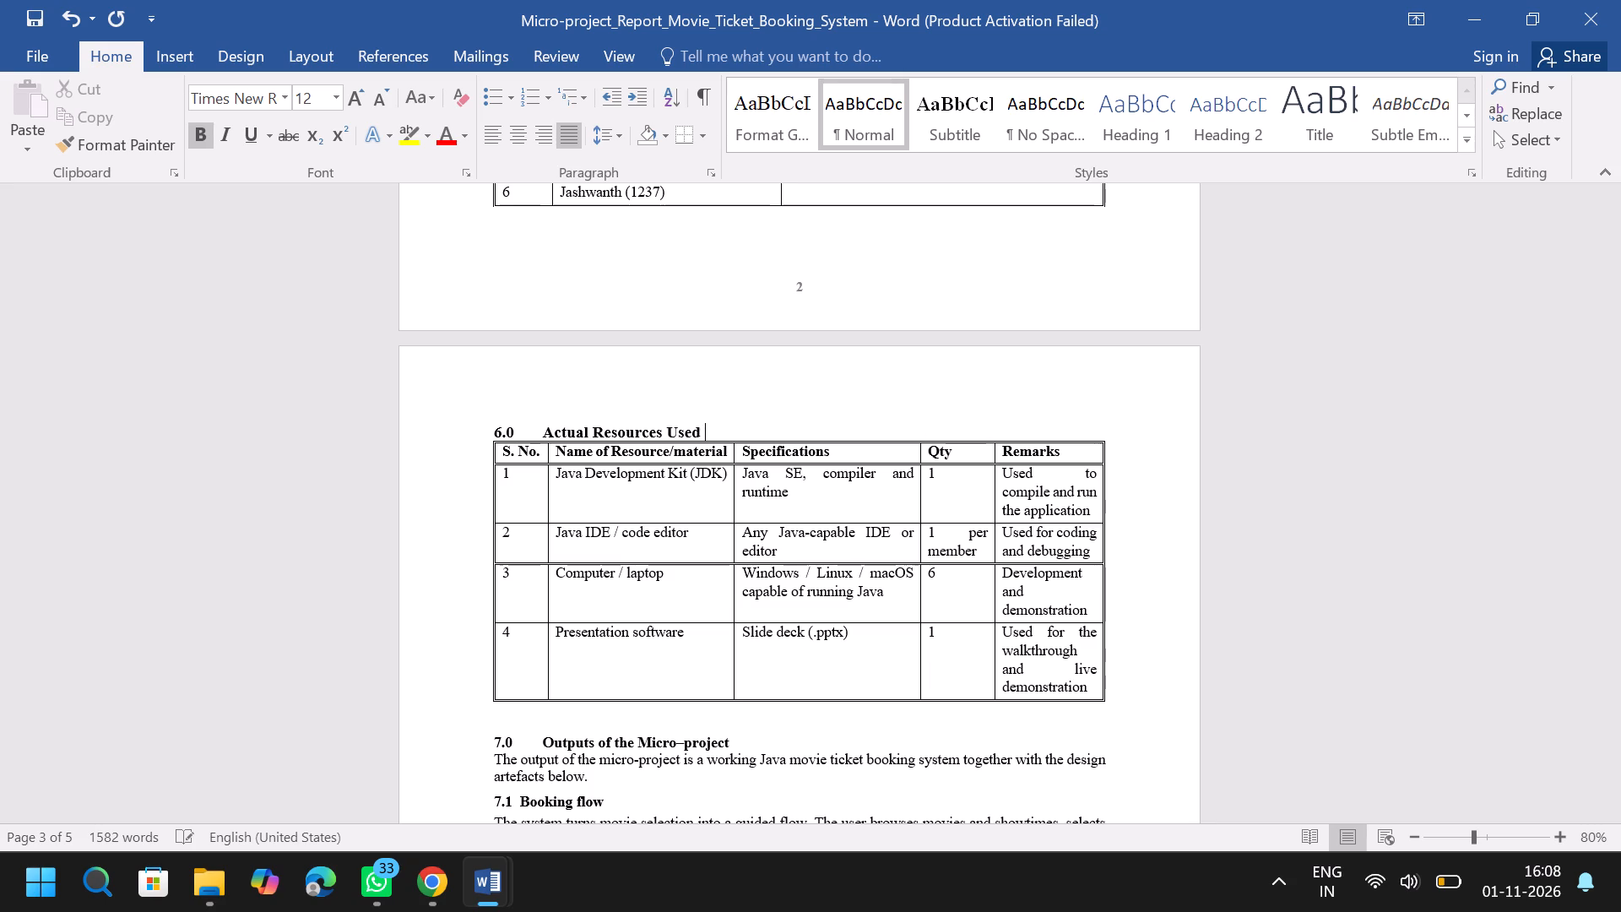
pyautogui.press('BackSpace')
# Set the whole 7.0 Outputs of the Micro-project heading, including its number, to 12 points.
pyautogui.scroll(-12, 953, 427)
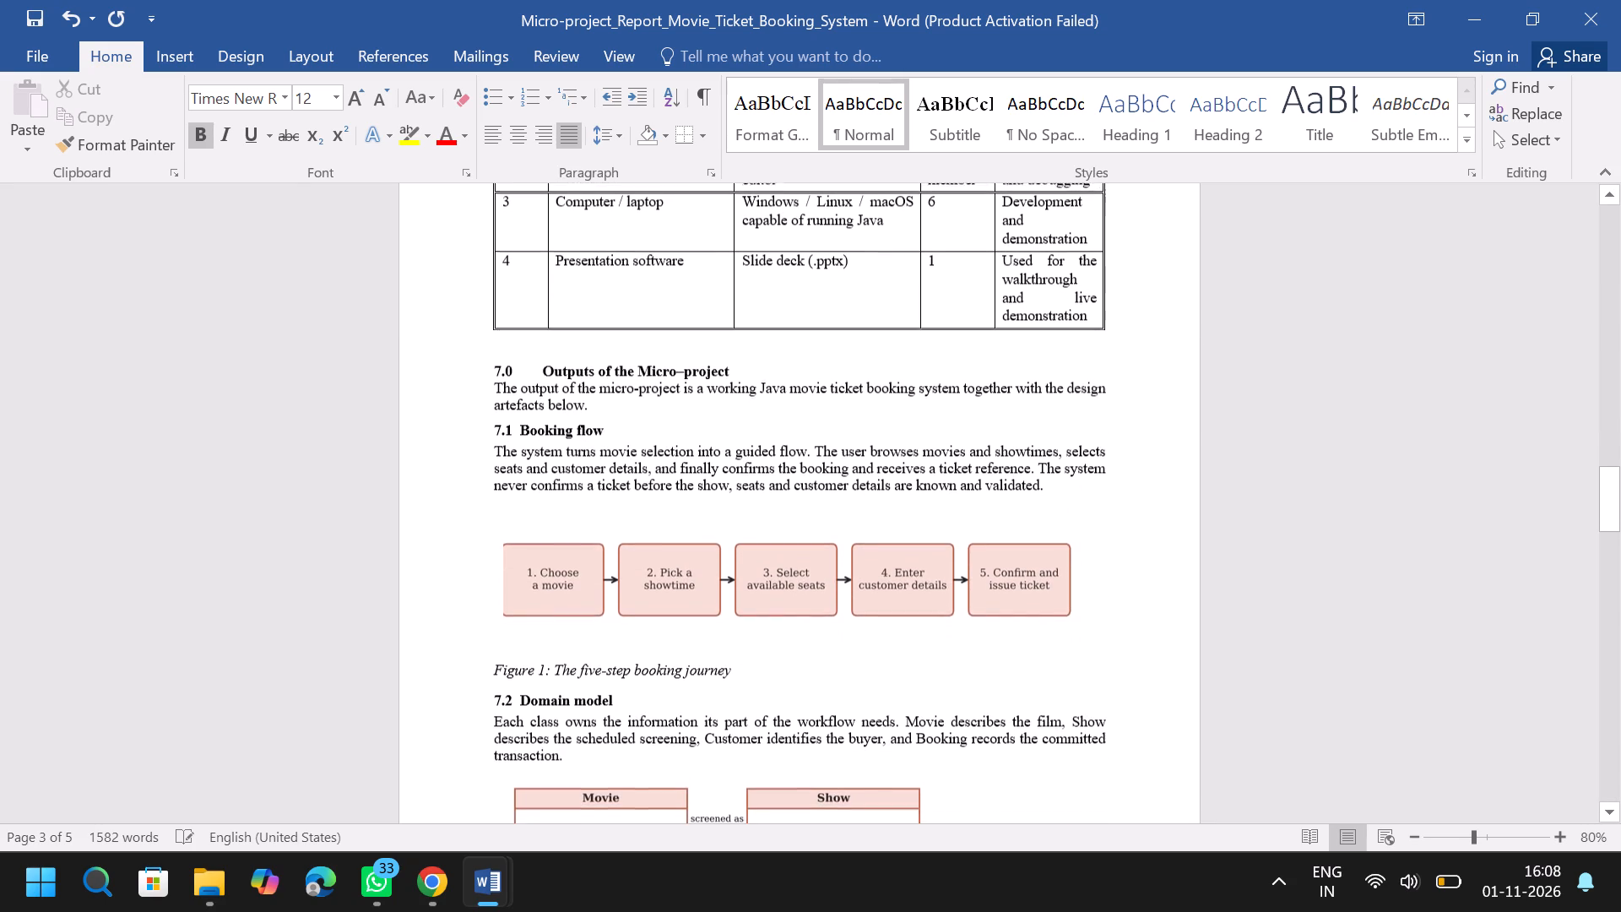
pyautogui.moveTo(531, 361); pyautogui.dragTo(725, 365)
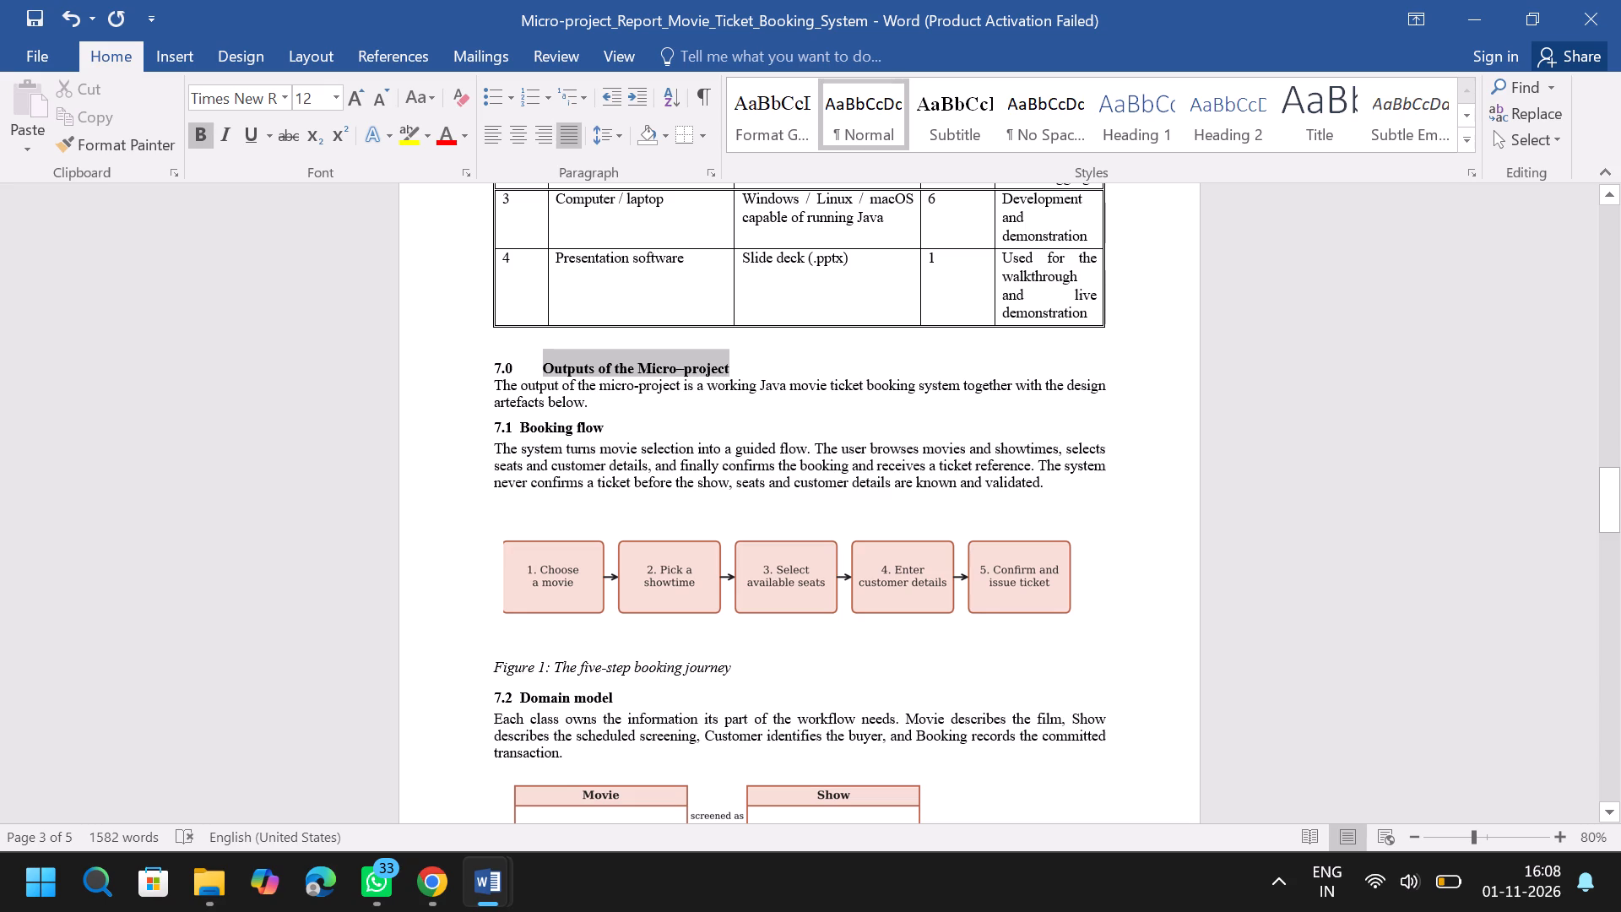
pyautogui.moveTo(725, 365); pyautogui.dragTo(740, 365)
pyautogui.moveTo(480, 347); pyautogui.dragTo(489, 373)
pyautogui.moveTo(489, 373); pyautogui.dragTo(762, 383)
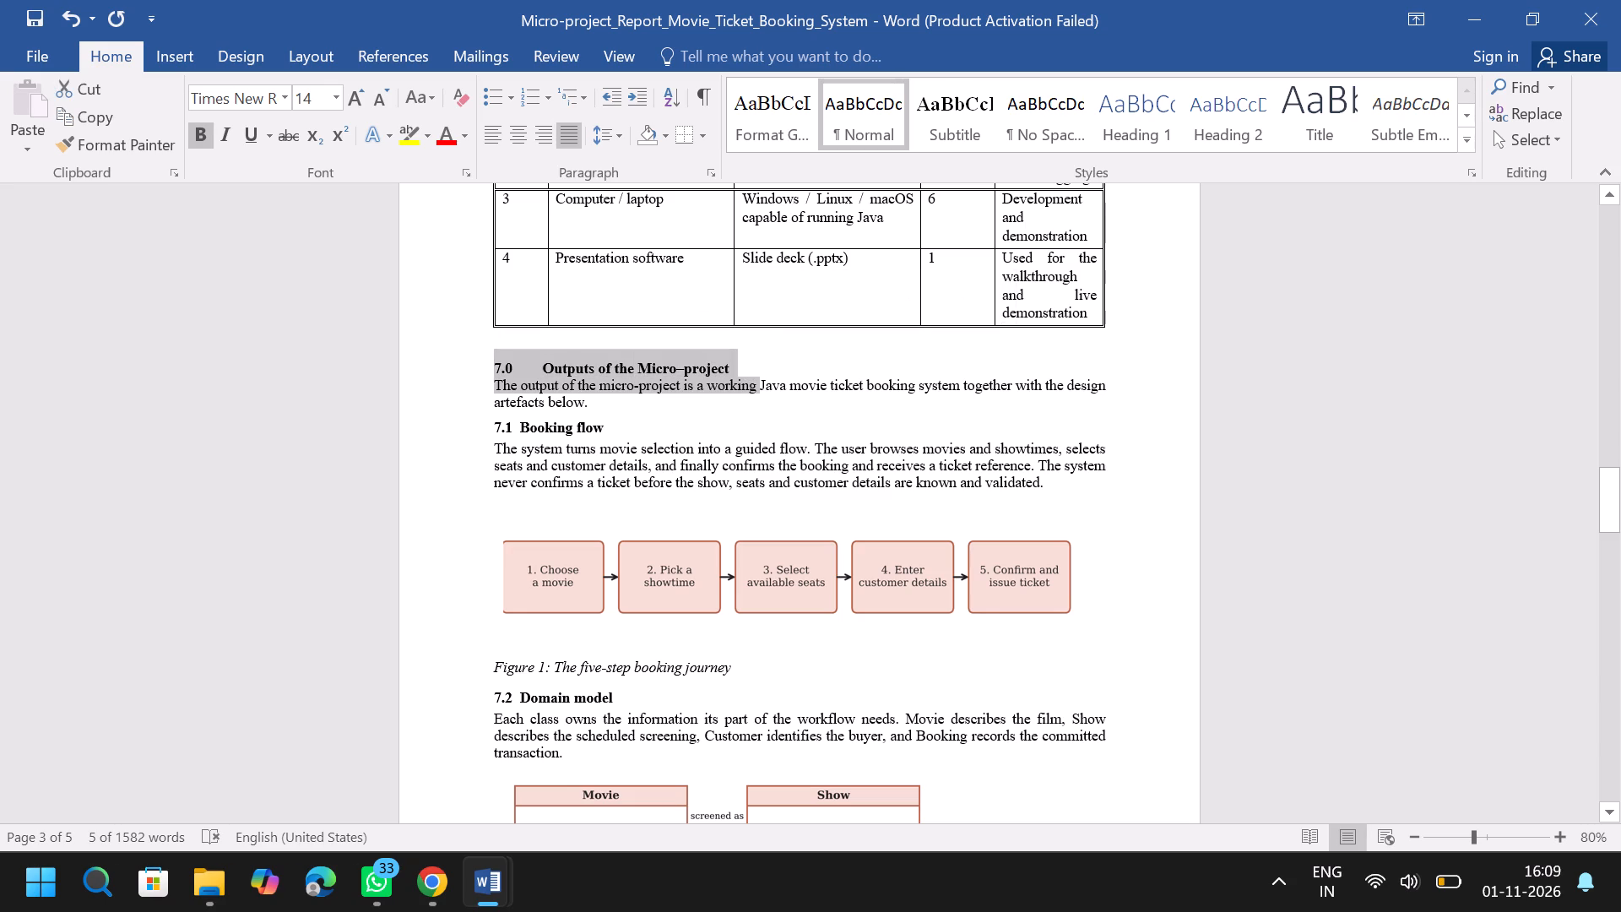
pyautogui.moveTo(762, 383); pyautogui.dragTo(764, 366)
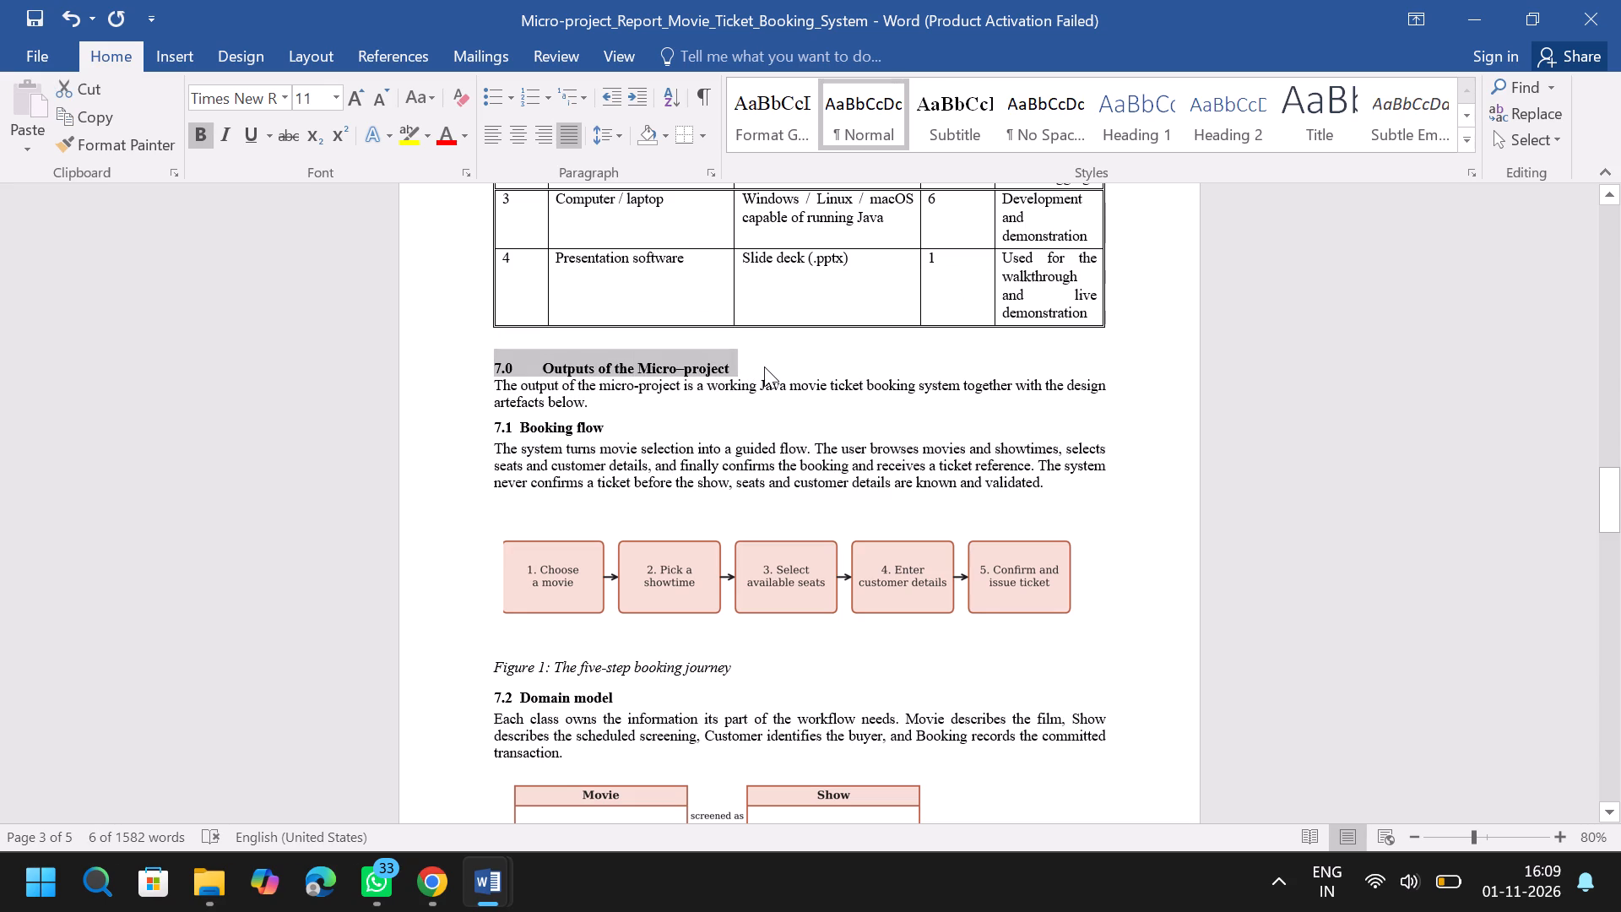
pyautogui.click(733, 355)
pyautogui.moveTo(733, 355); pyautogui.dragTo(565, 345)
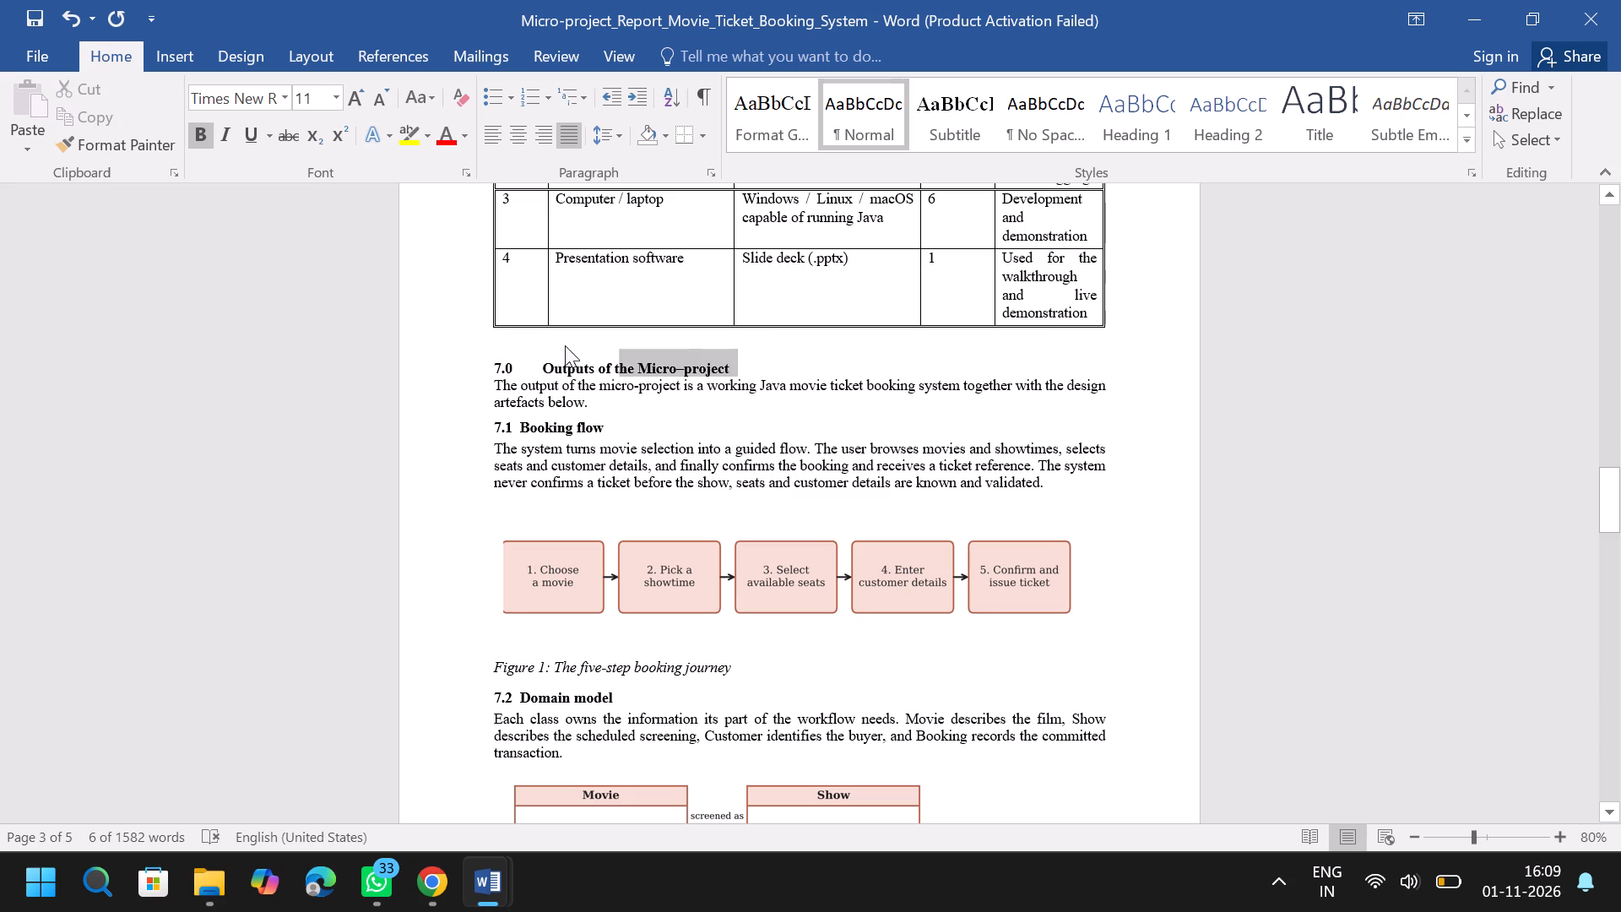
pyautogui.moveTo(565, 345); pyautogui.dragTo(485, 363)
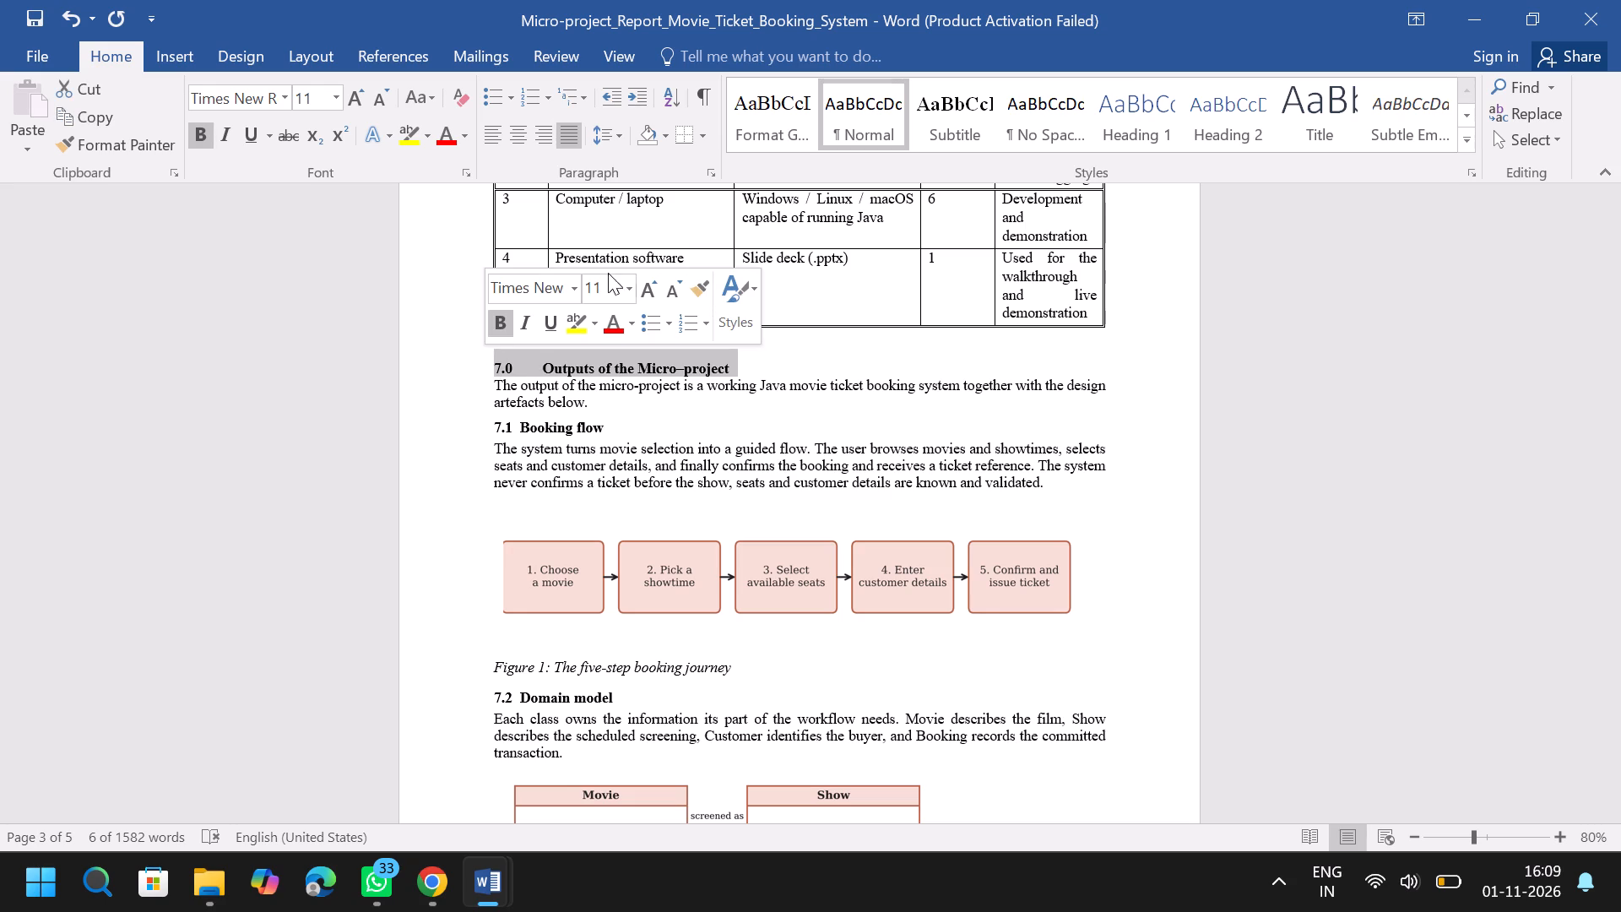
pyautogui.click(604, 274)
pyautogui.click(601, 287)
pyautogui.write('12')
# Set the 7.1 Booking flow subheading to 12 points.
pyautogui.moveTo(492, 425); pyautogui.dragTo(583, 430)
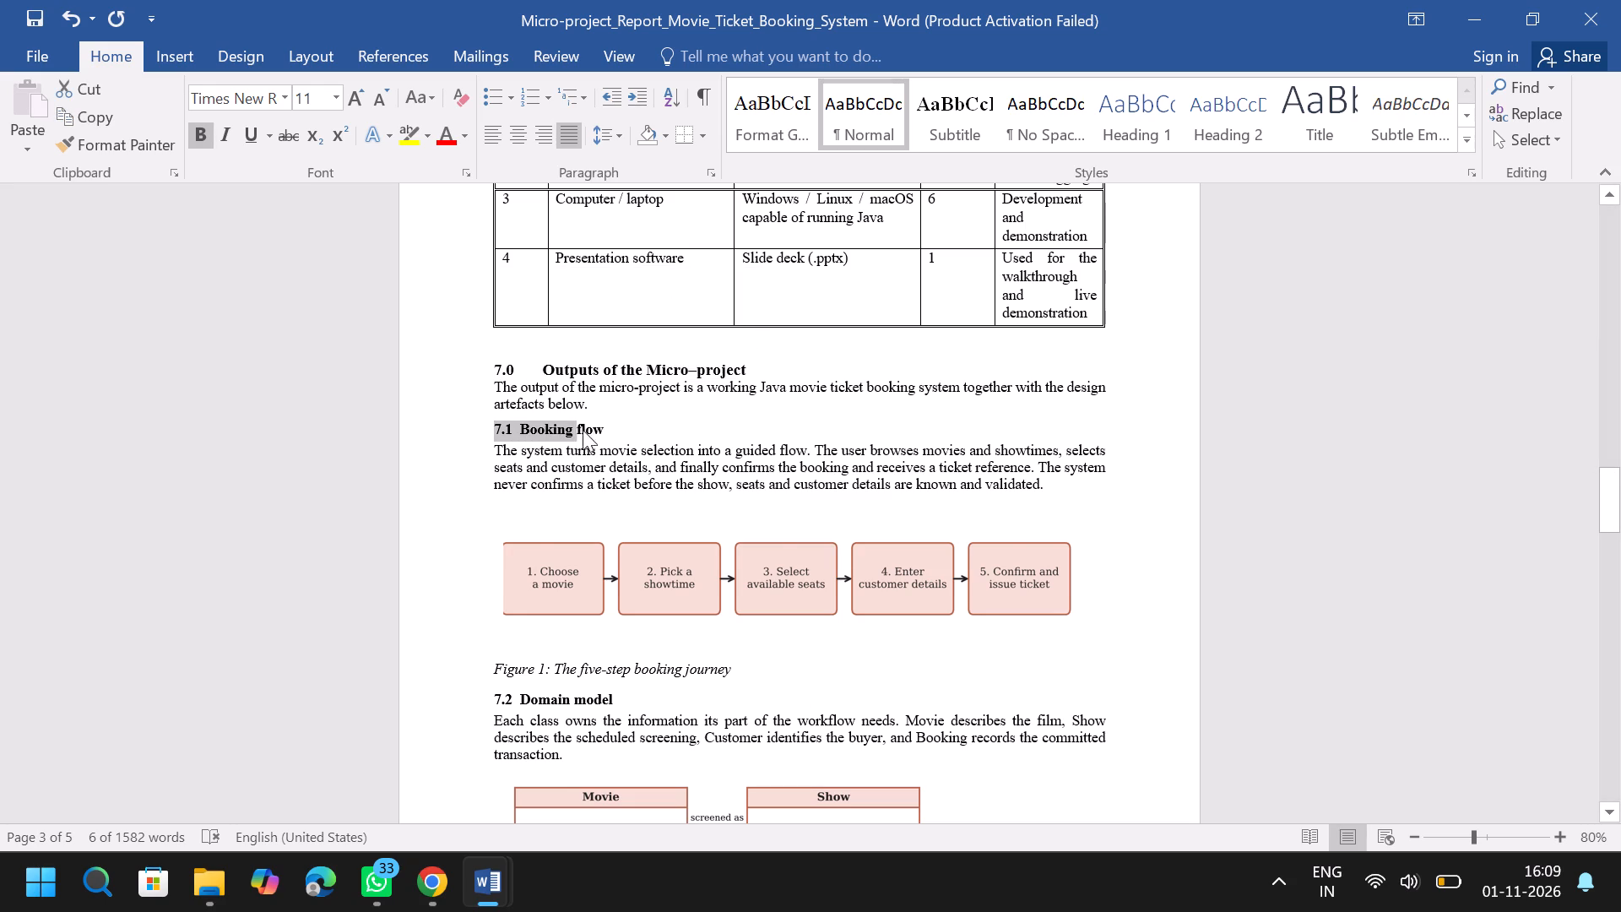
pyautogui.moveTo(583, 430); pyautogui.dragTo(590, 430)
pyautogui.click(710, 344)
pyautogui.write('12')
pyautogui.click(674, 497)
# Set the 7.2 Domain model subheading to 12 points.
pyautogui.scroll(-2, 674, 497)
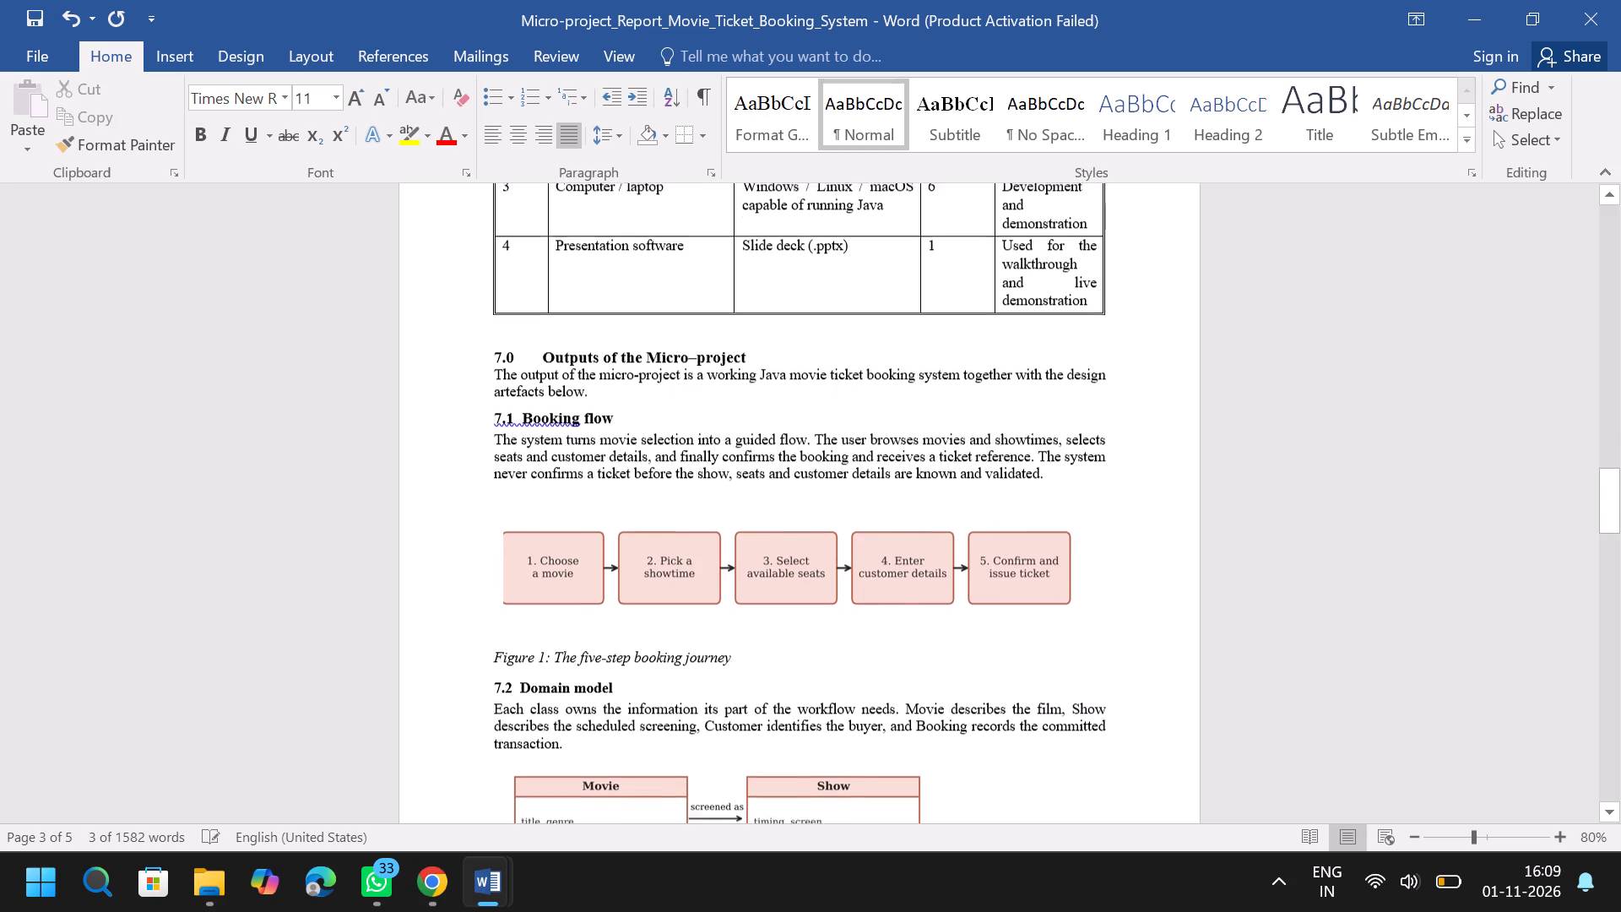
pyautogui.scroll(-6, 674, 497)
pyautogui.moveTo(487, 479); pyautogui.dragTo(602, 486)
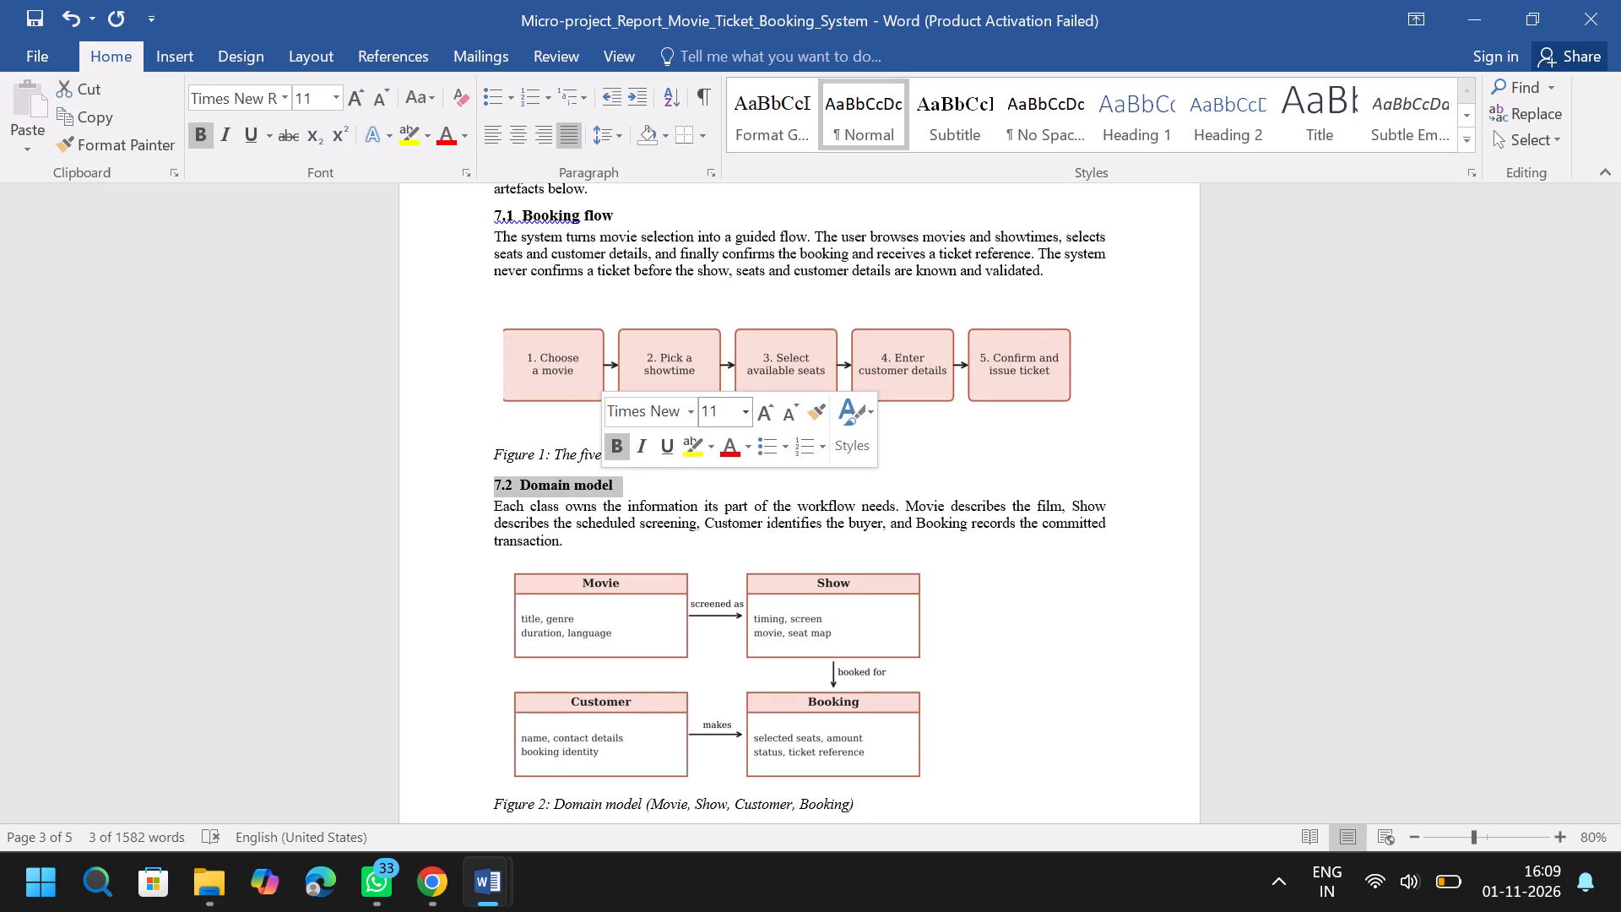
pyautogui.click(719, 410)
pyautogui.write('12')
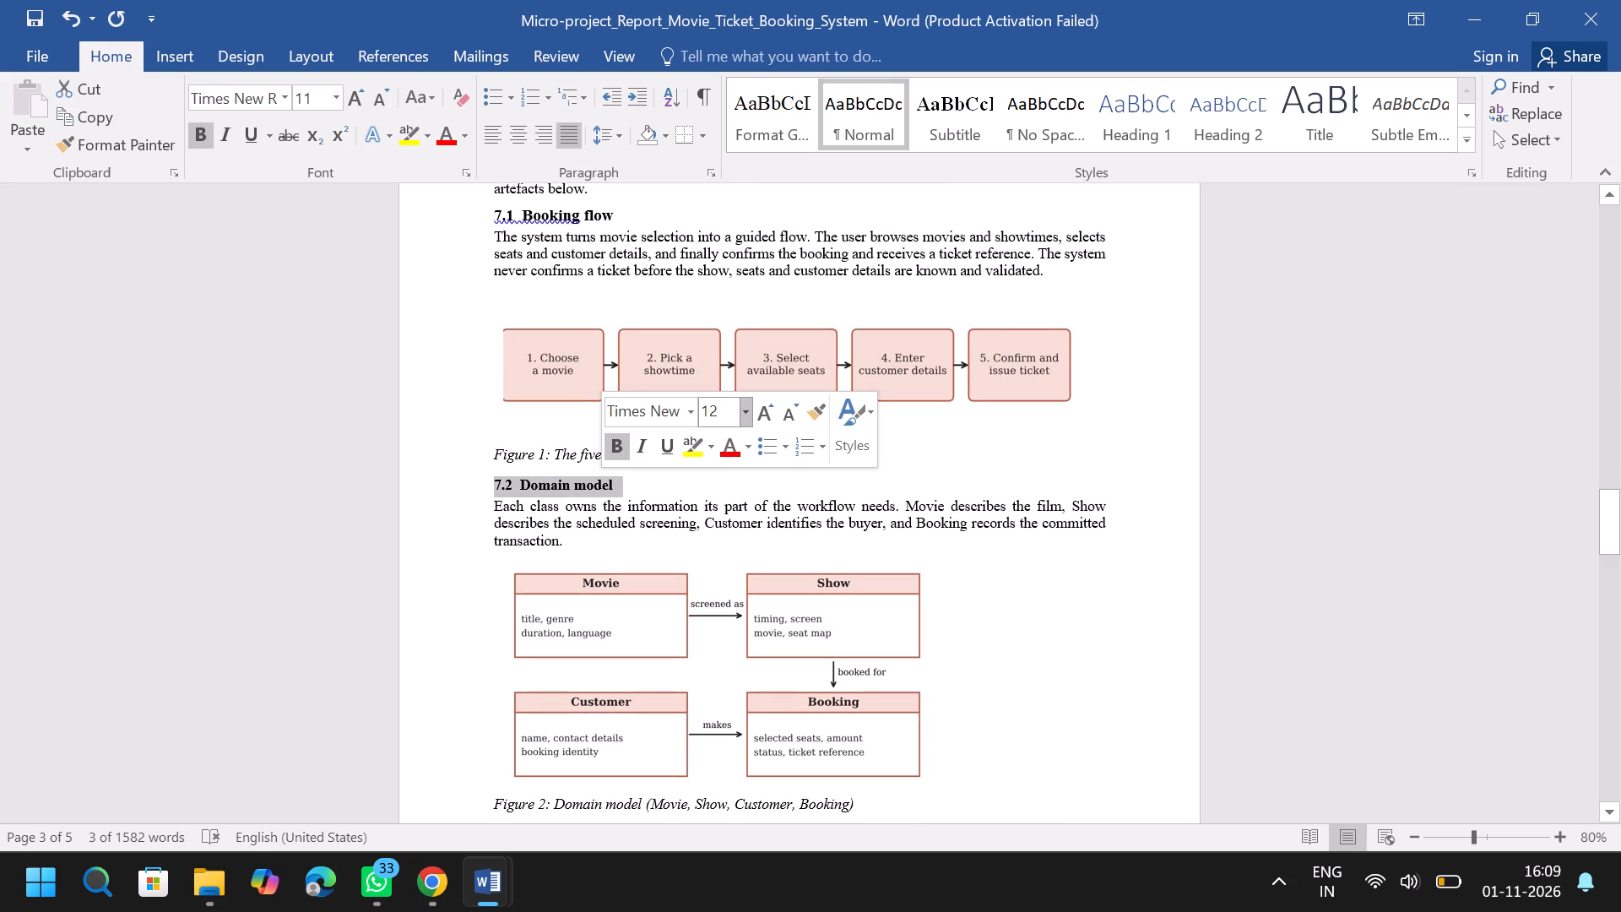
pyautogui.click(680, 552)
# Set the 7.3 Application architecture subheading to 12 points.
pyautogui.scroll(-15, 680, 552)
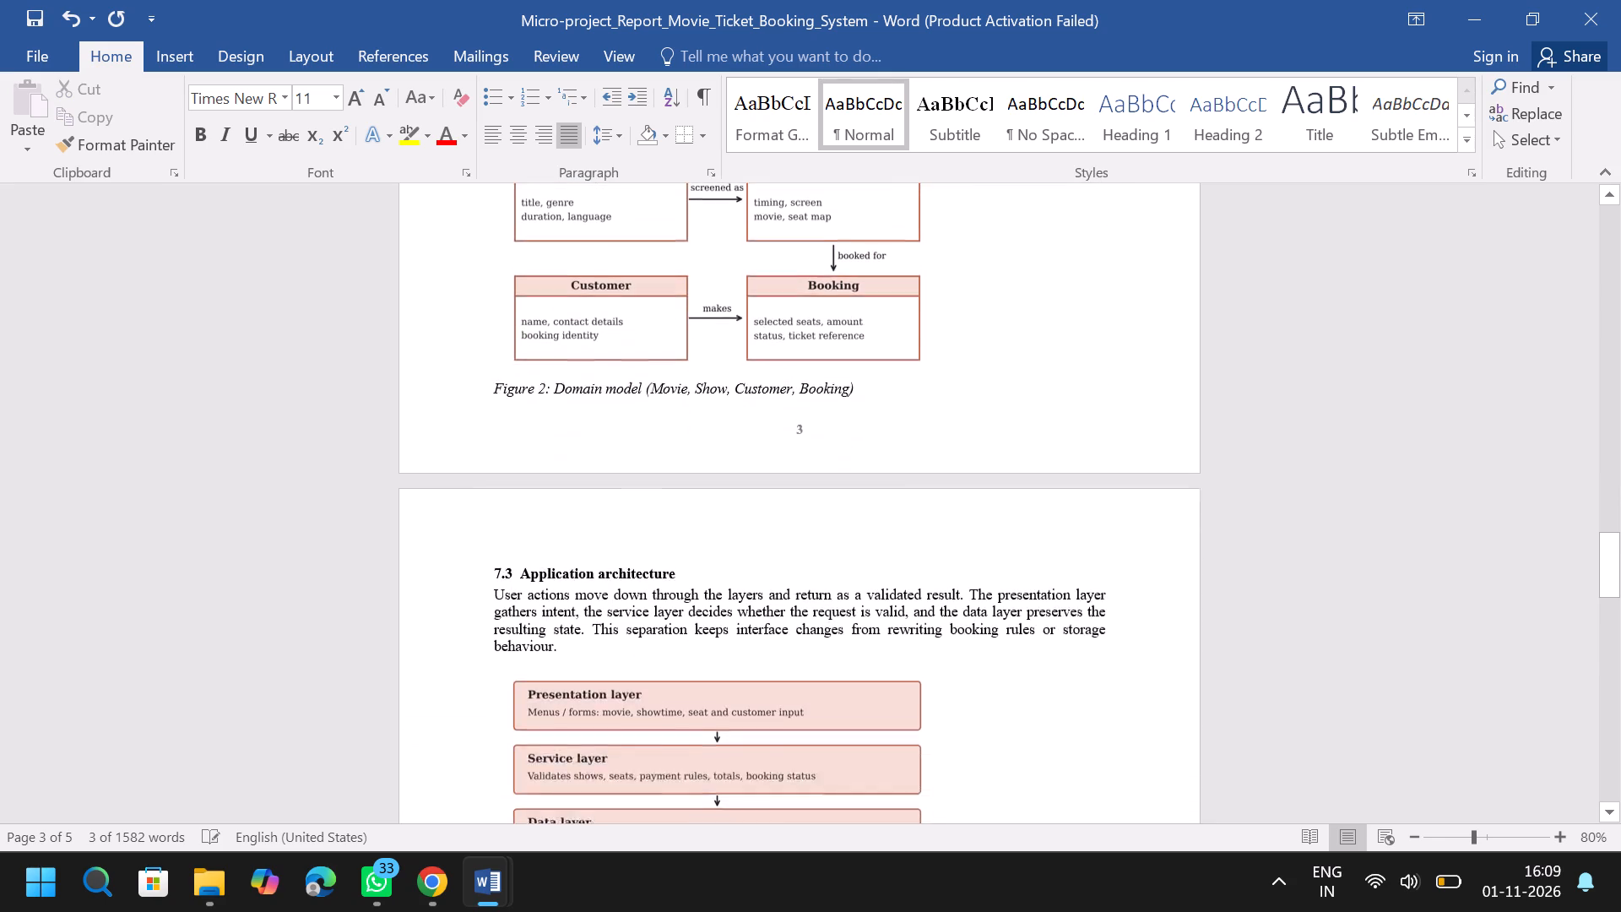
pyautogui.scroll(-3, 680, 552)
pyautogui.moveTo(484, 433); pyautogui.dragTo(654, 440)
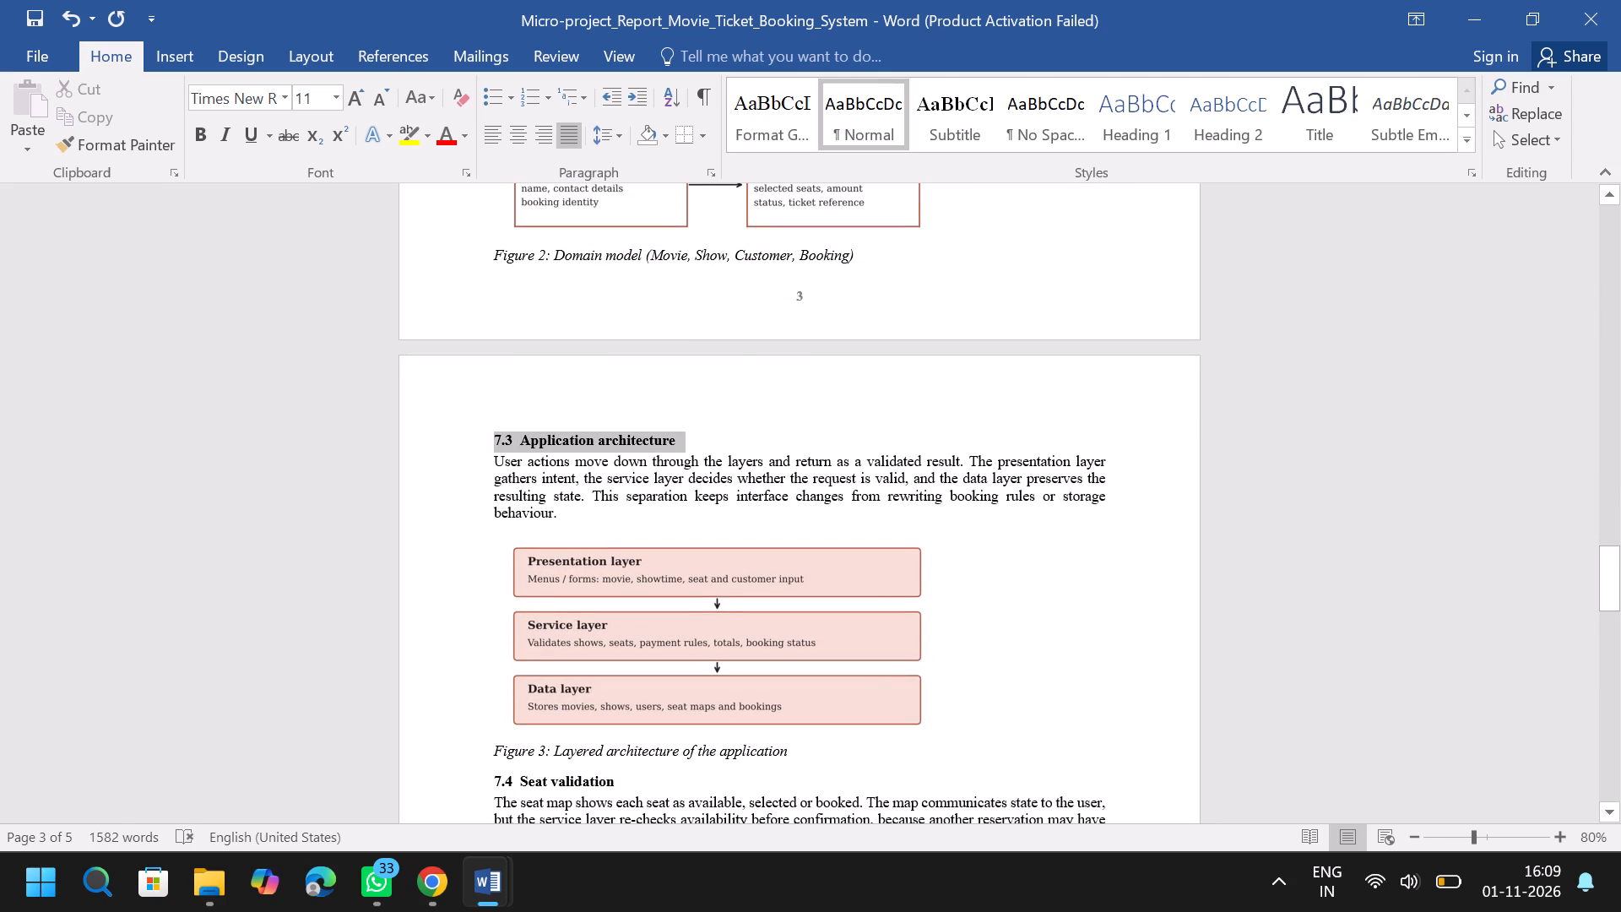
pyautogui.moveTo(654, 440); pyautogui.dragTo(675, 440)
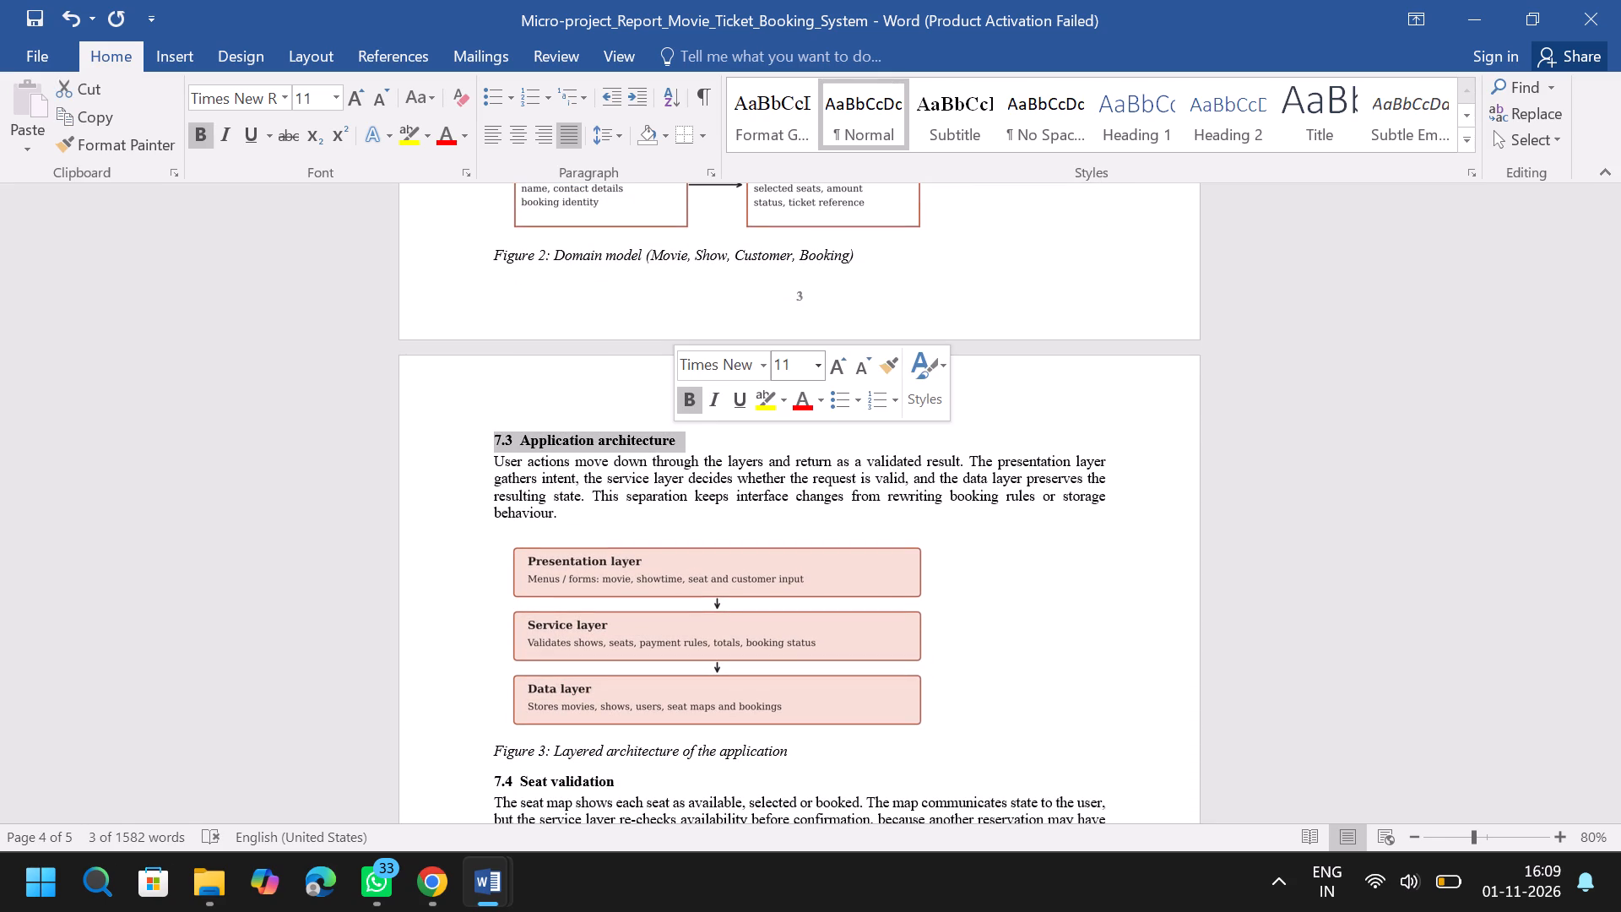
pyautogui.click(800, 372)
pyautogui.click(819, 366)
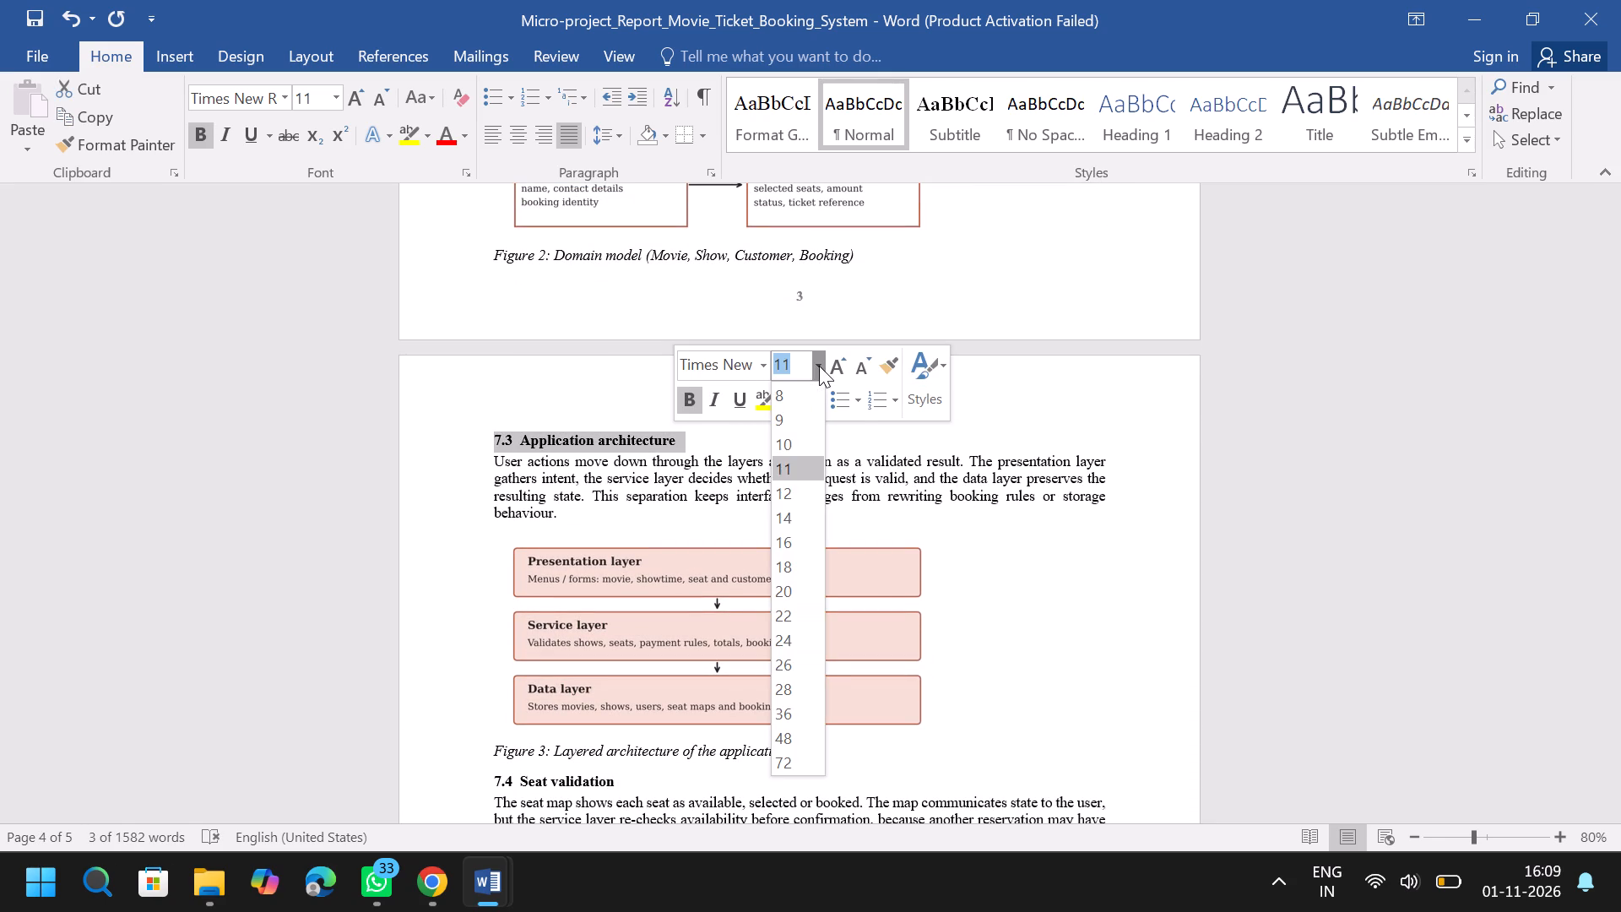
pyautogui.click(781, 491)
# Set the 7.4 Seat validation subheading to 12 points.
pyautogui.scroll(-6, 781, 491)
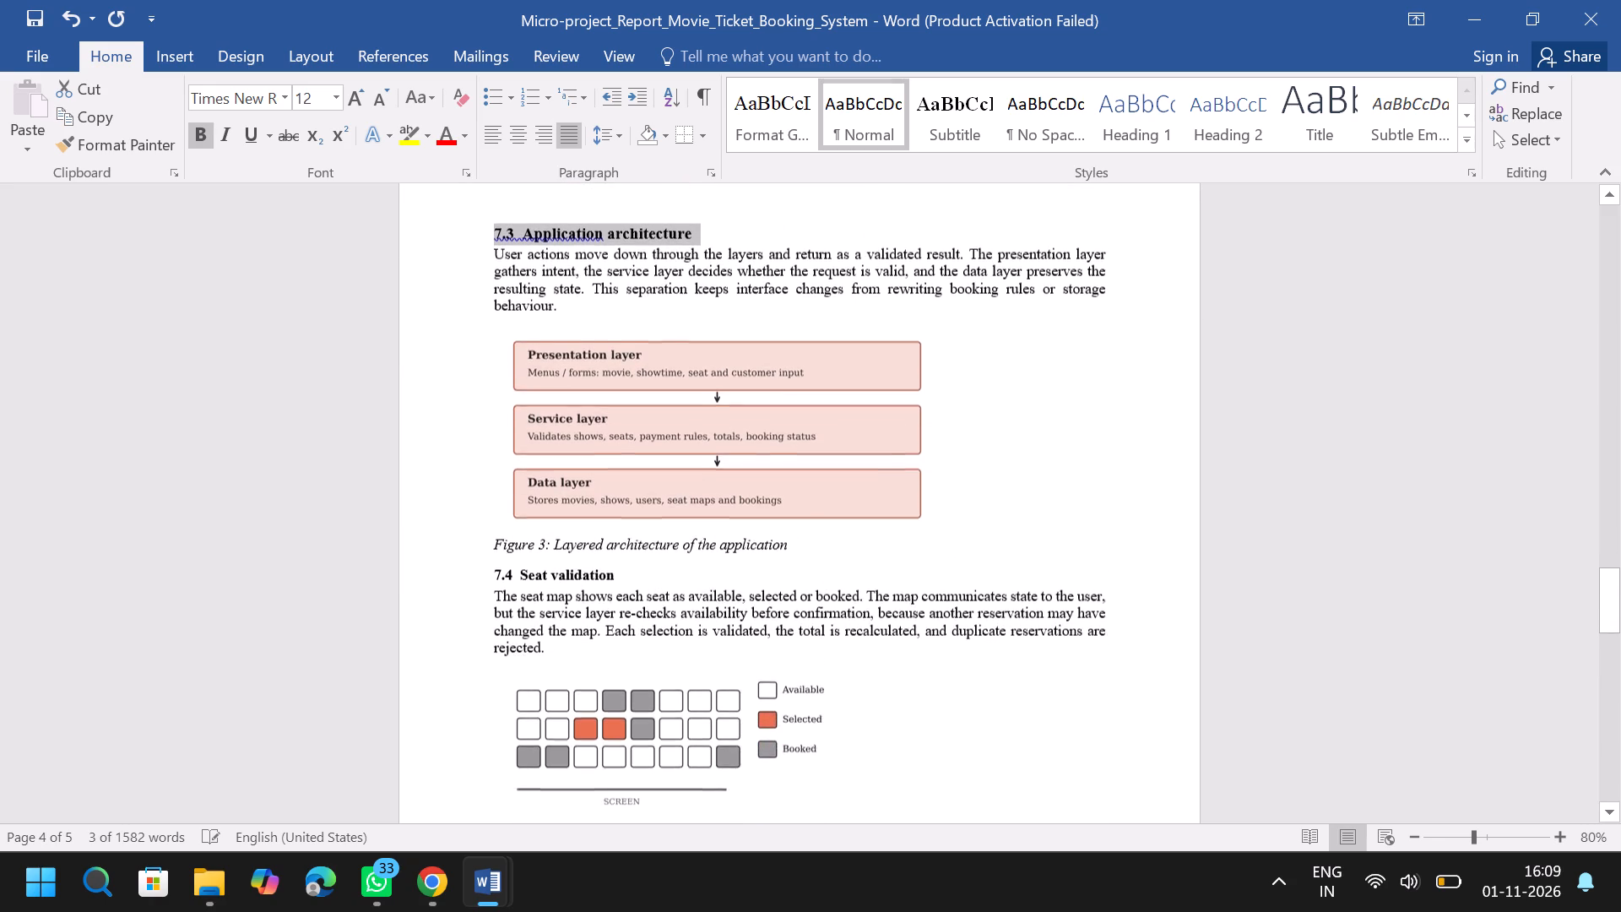
pyautogui.scroll(-2, 781, 491)
pyautogui.moveTo(482, 545); pyautogui.dragTo(598, 546)
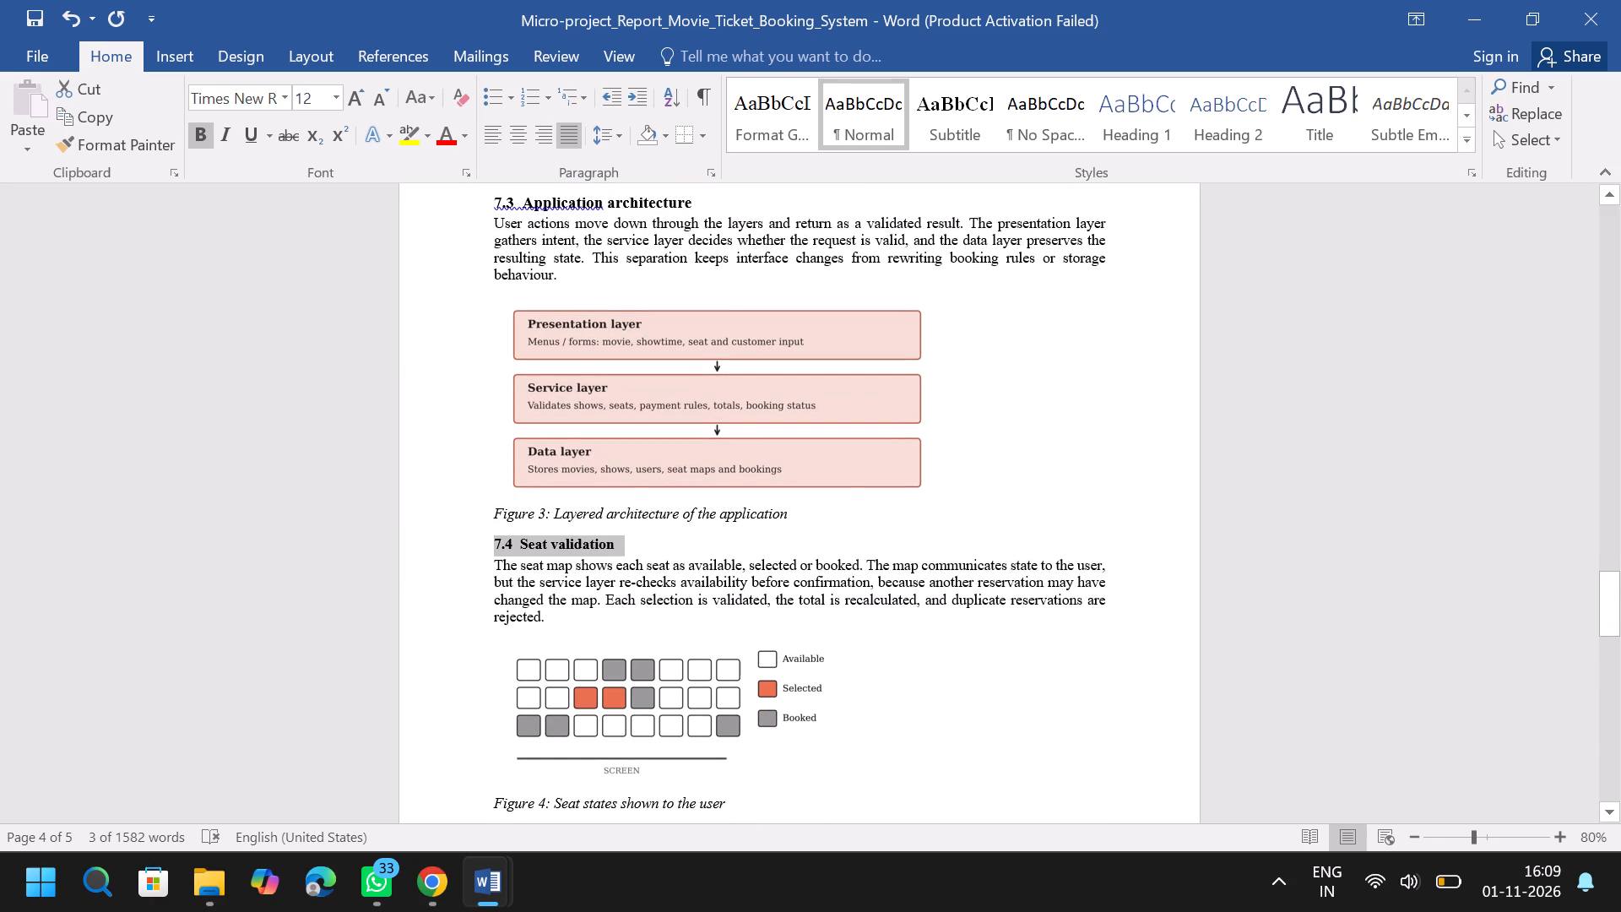
pyautogui.moveTo(598, 546); pyautogui.dragTo(610, 546)
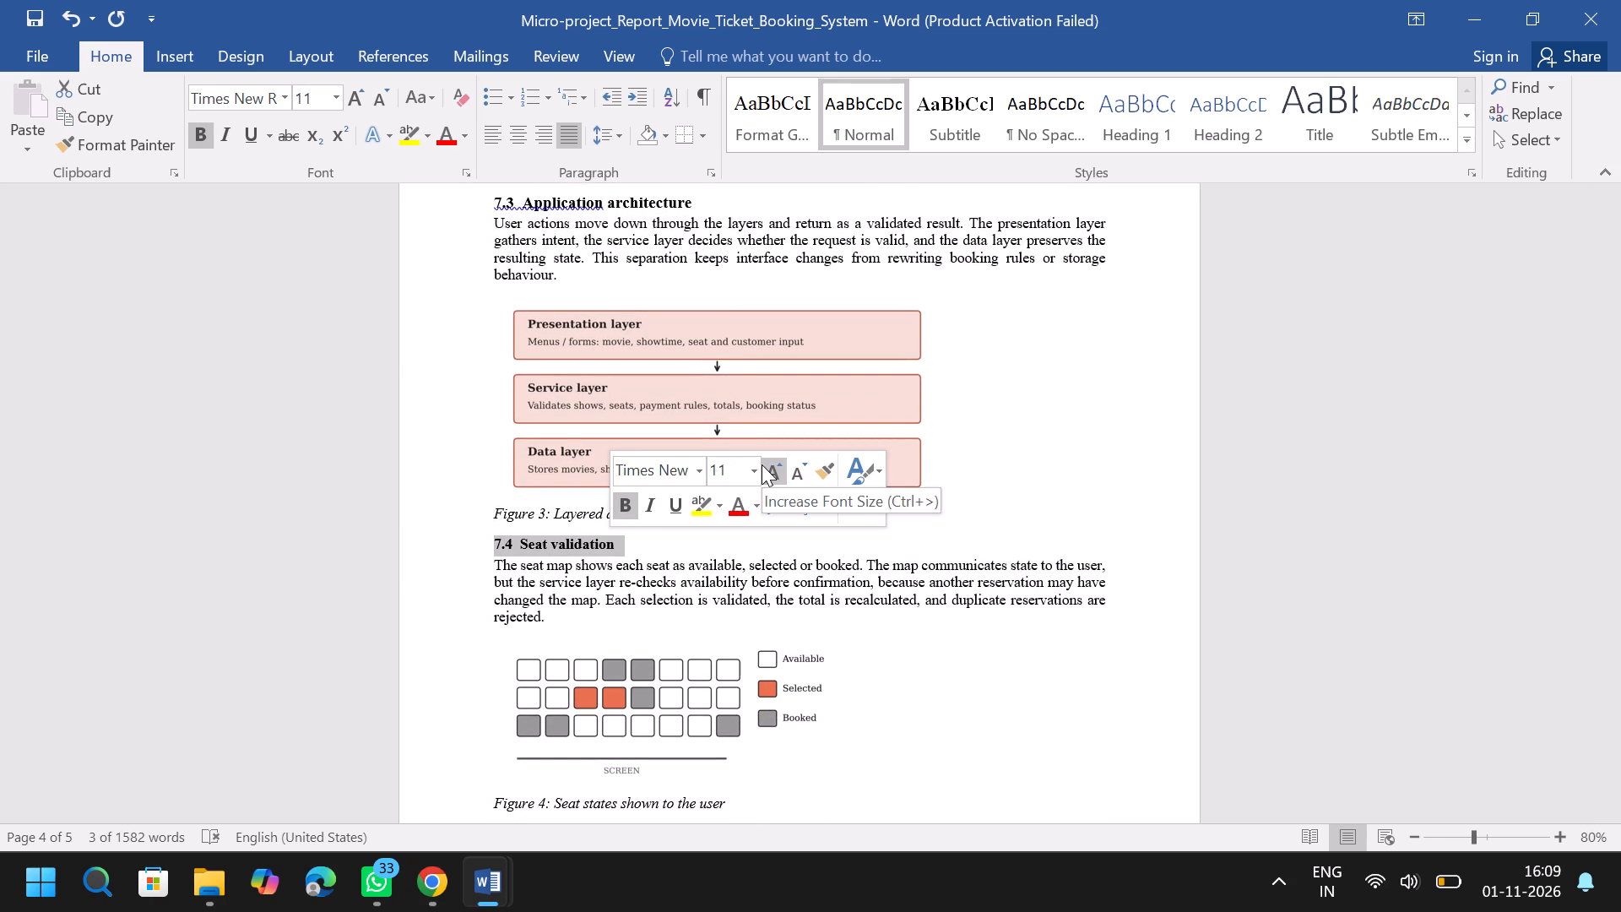
pyautogui.click(757, 464)
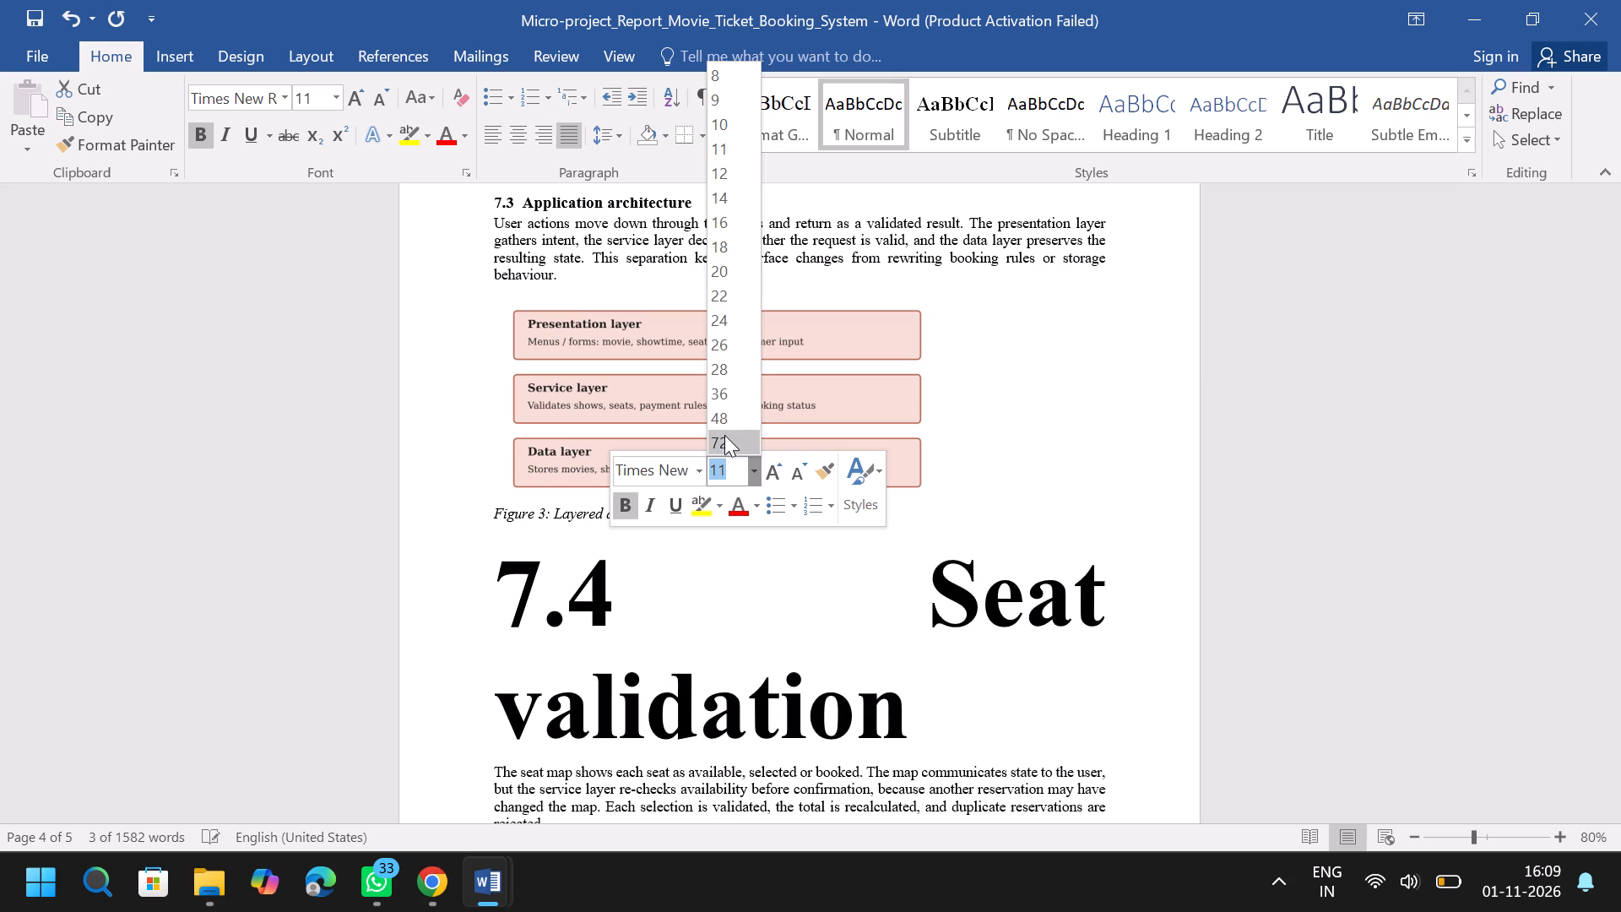
pyautogui.click(730, 180)
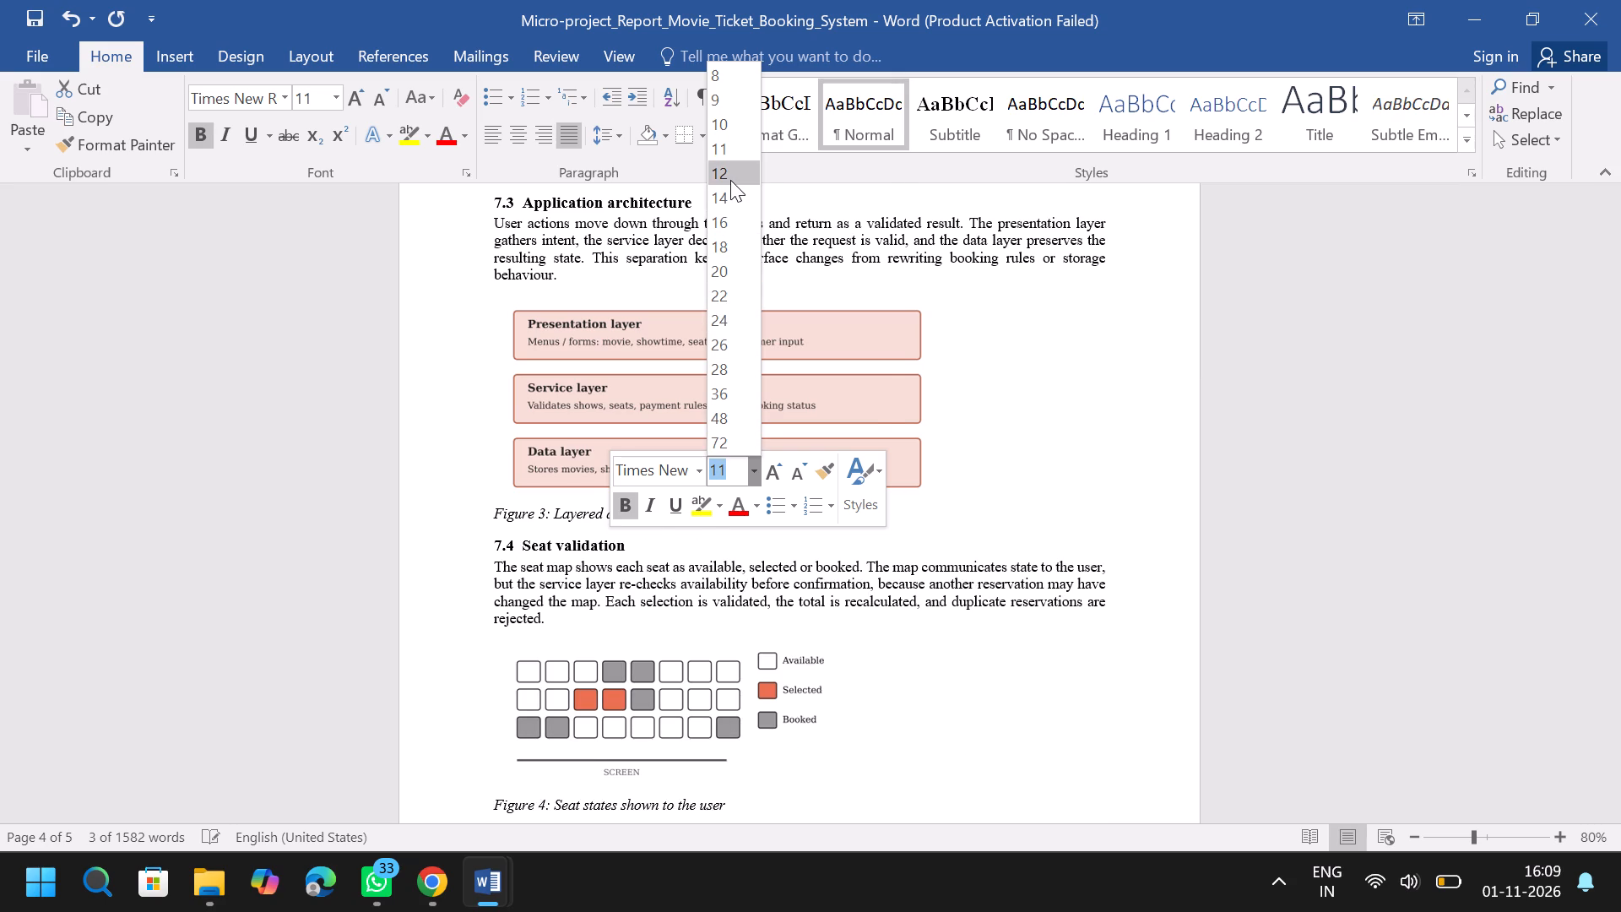
# Set the 7.5 Demonstration results subheading to 12 points.
pyautogui.click(849, 615)
pyautogui.scroll(-3, 849, 615)
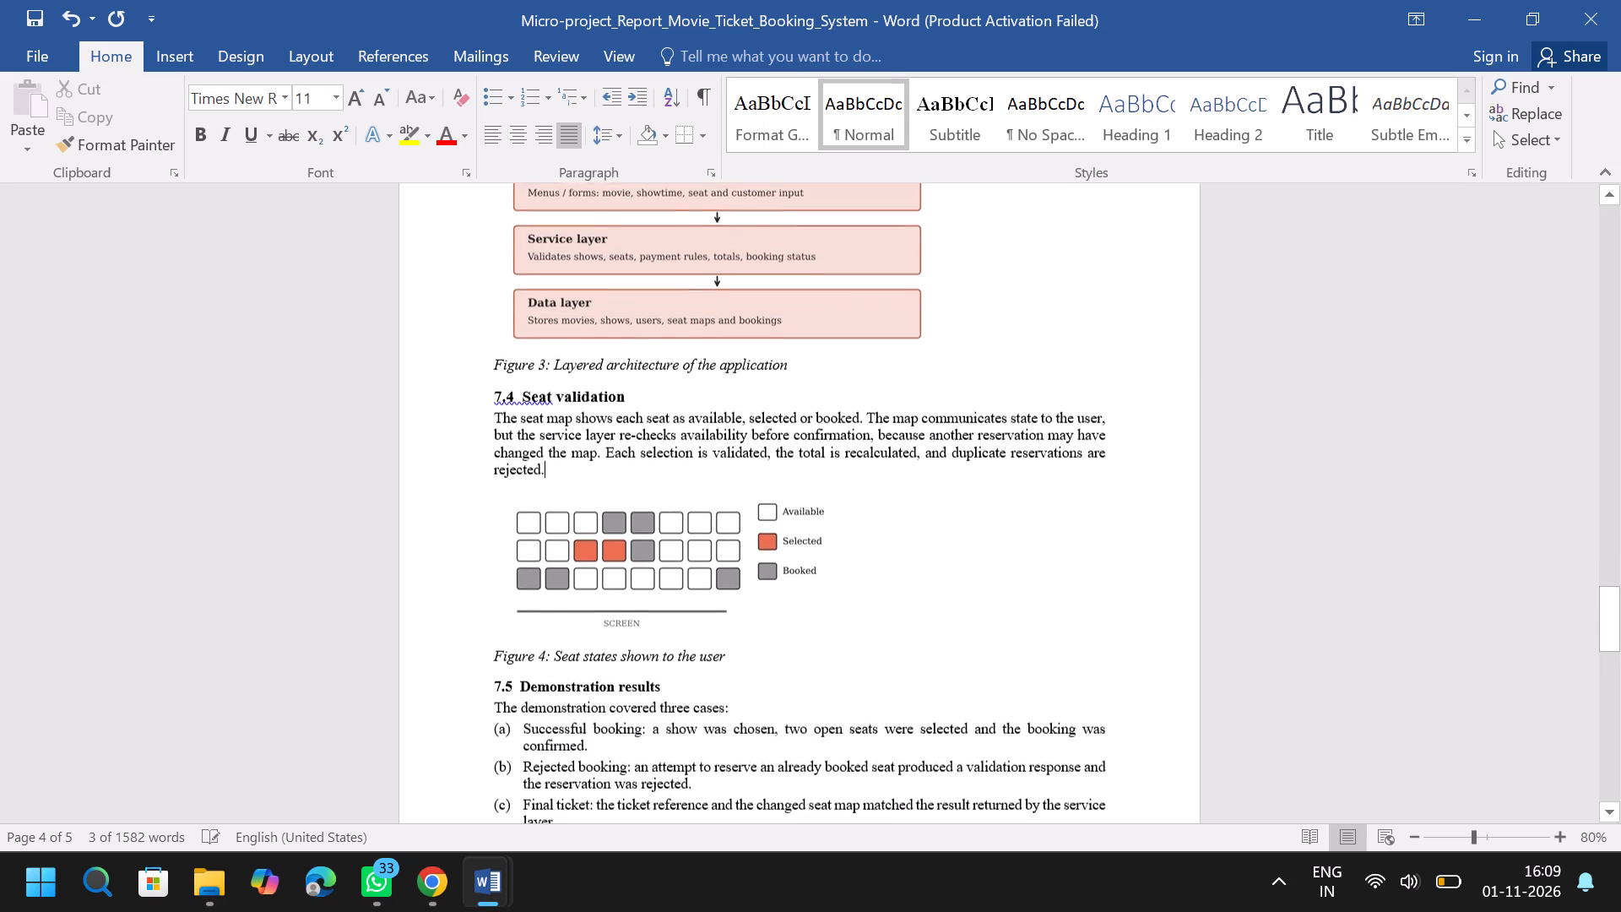
pyautogui.scroll(-6, 849, 615)
pyautogui.moveTo(485, 556); pyautogui.dragTo(655, 566)
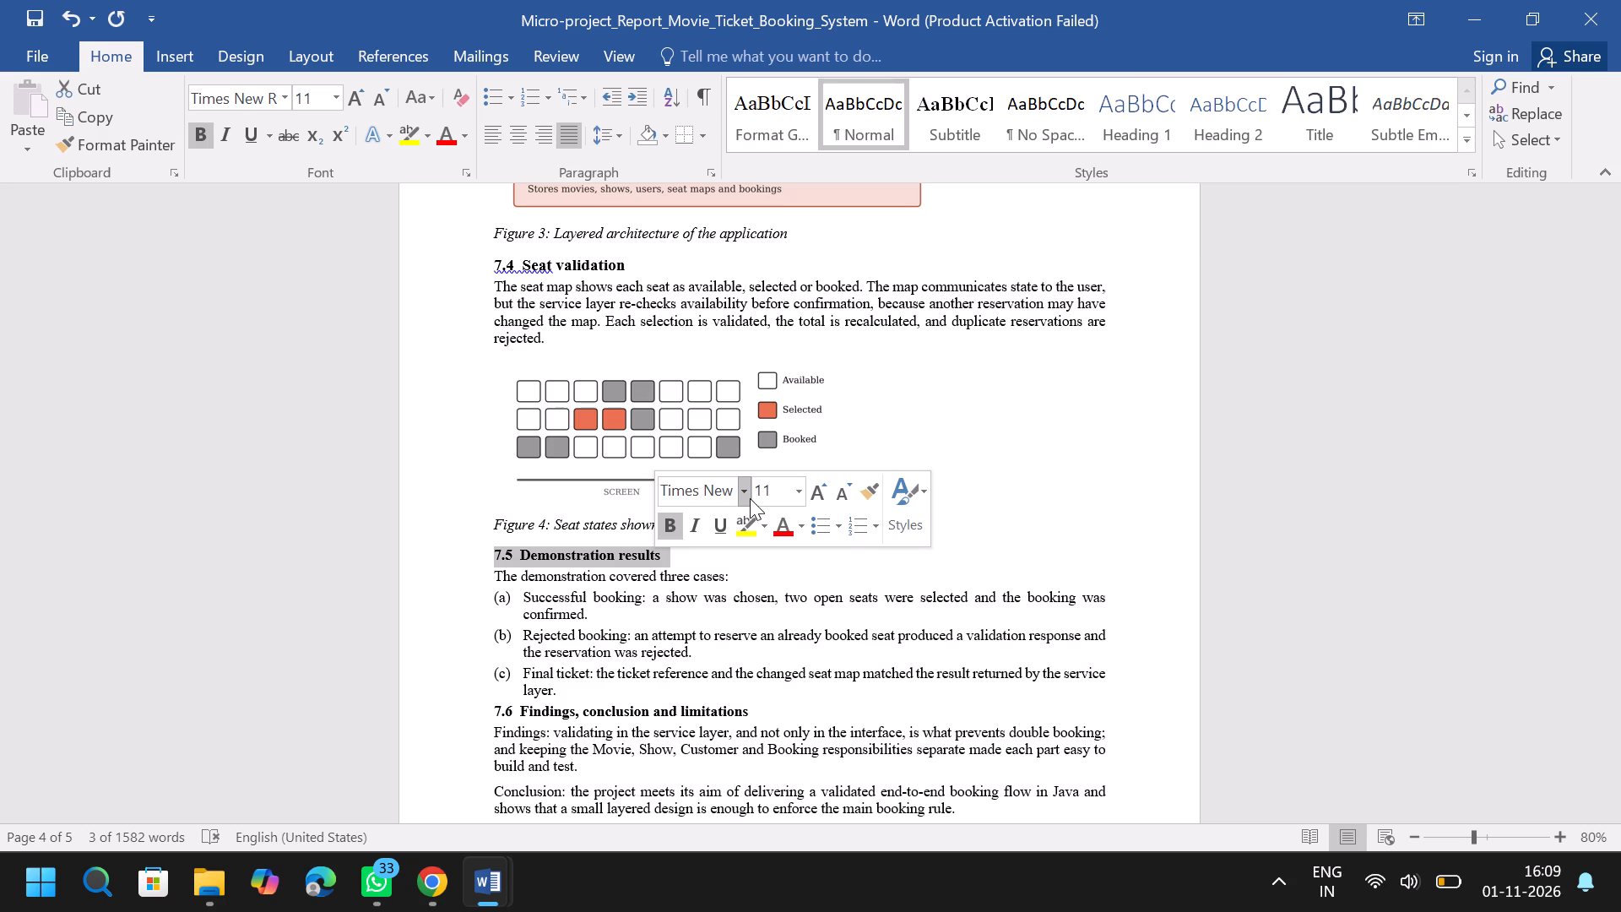
pyautogui.click(766, 488)
pyautogui.press('1')
pyautogui.press('2')
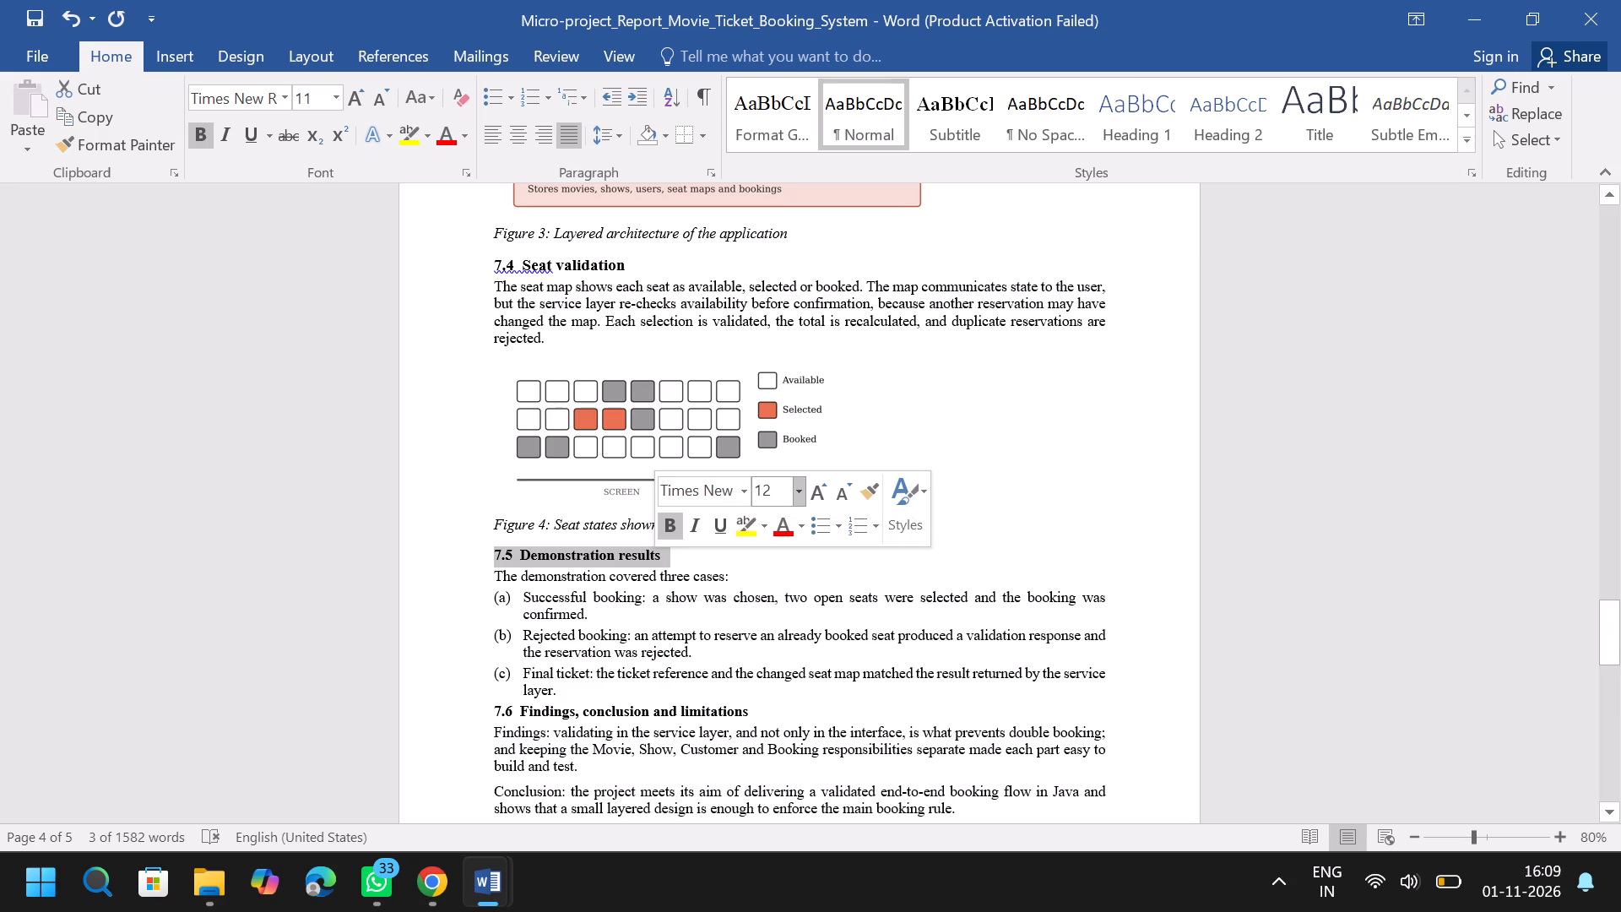
pyautogui.click(821, 641)
# Set the 7.6 Findings, conclusion and limitations subheading to 12 points.
pyautogui.scroll(-7, 821, 641)
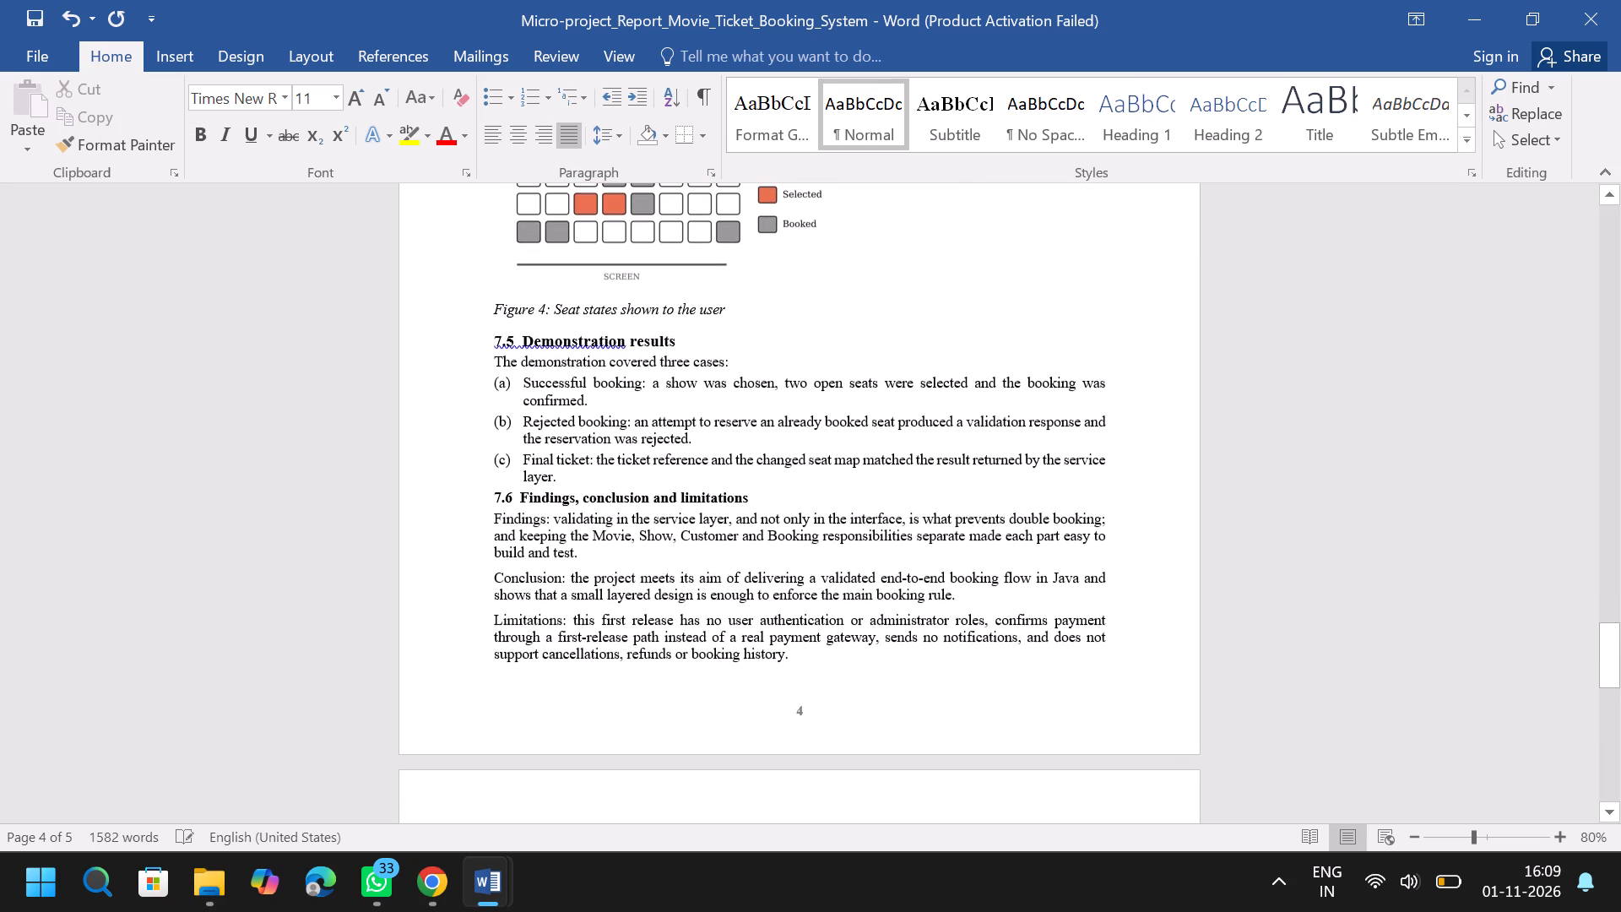
pyautogui.moveTo(481, 491); pyautogui.dragTo(768, 502)
pyautogui.click(885, 431)
pyautogui.write('12')
pyautogui.click(1137, 475)
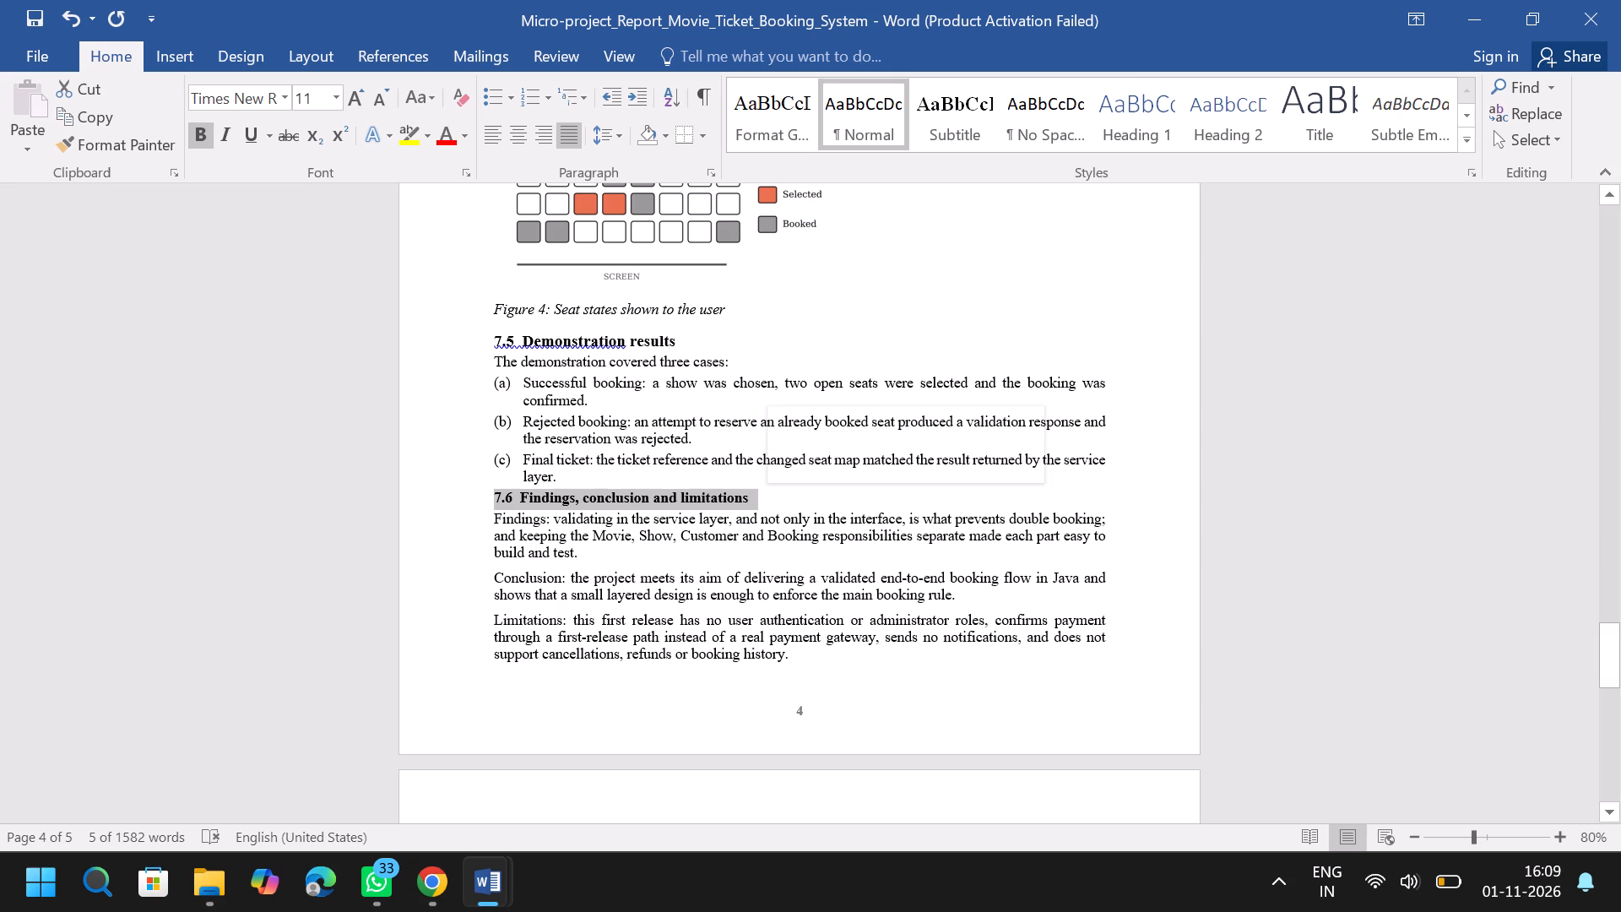
# Set the 8.0 Benefits of this Micro-project heading to 12 points.
pyautogui.scroll(-13, 1137, 475)
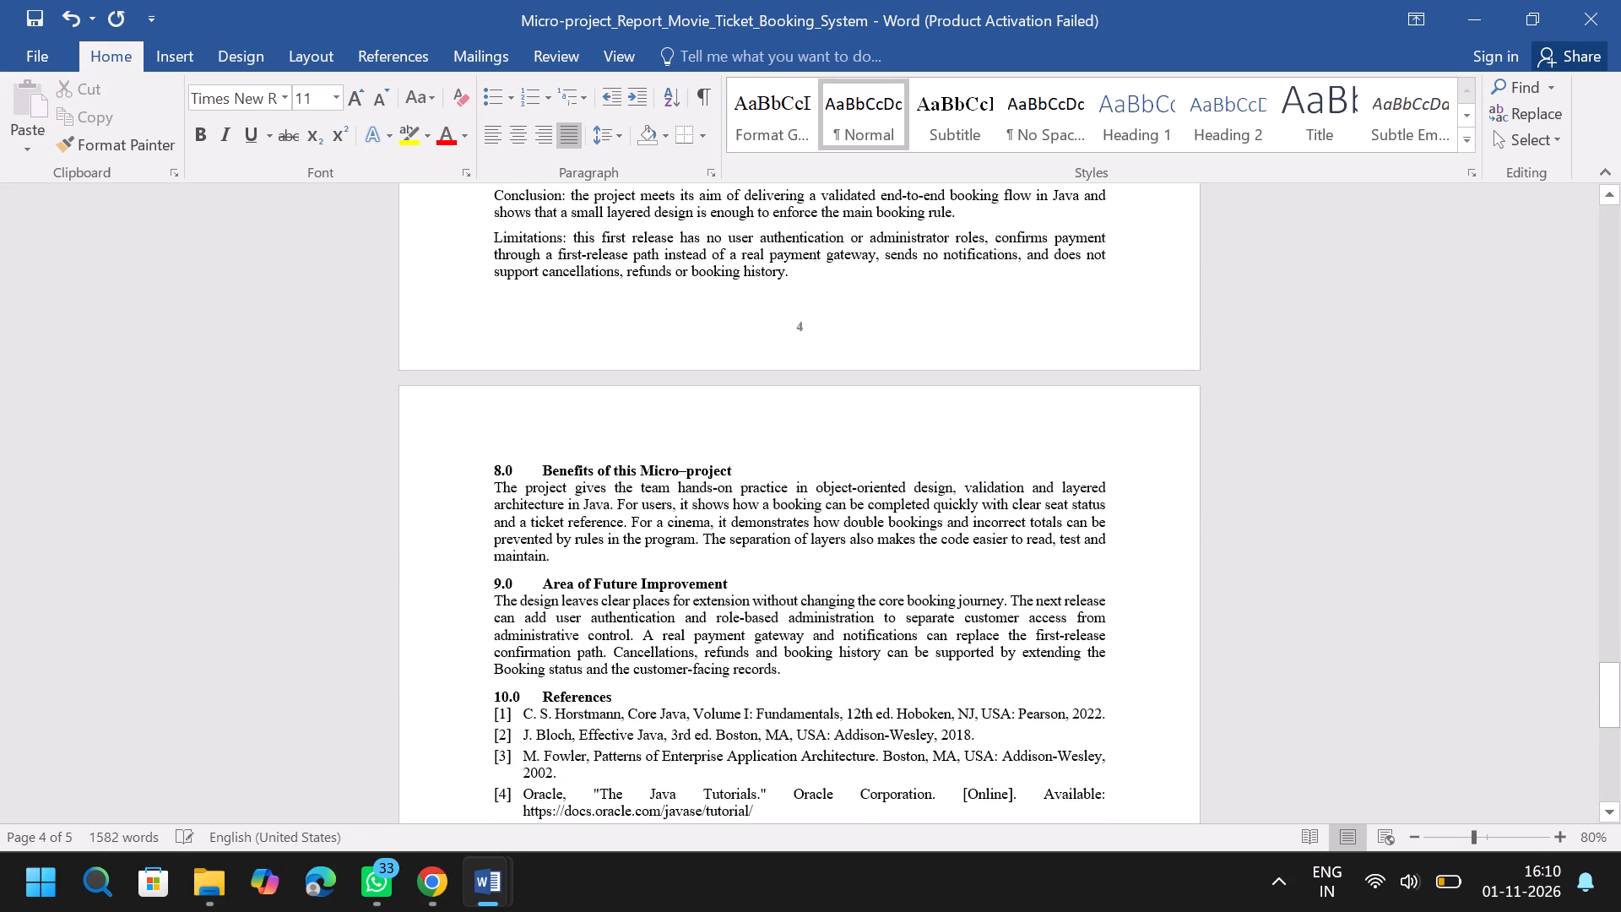
pyautogui.moveTo(491, 467); pyautogui.dragTo(745, 463)
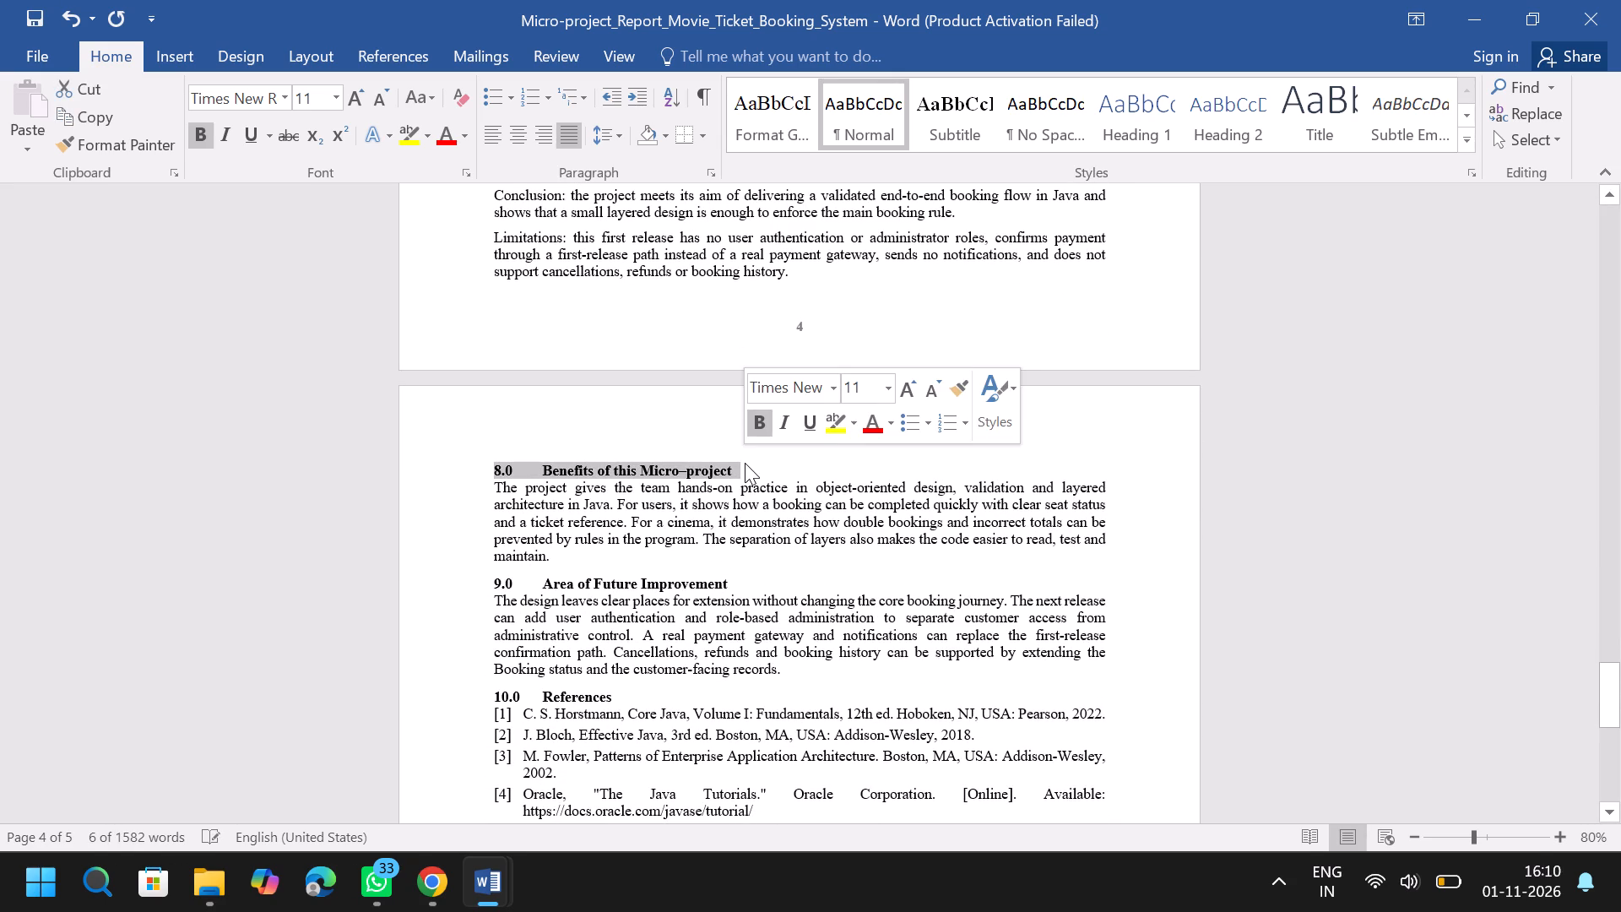
pyautogui.click(870, 387)
pyautogui.write('12')
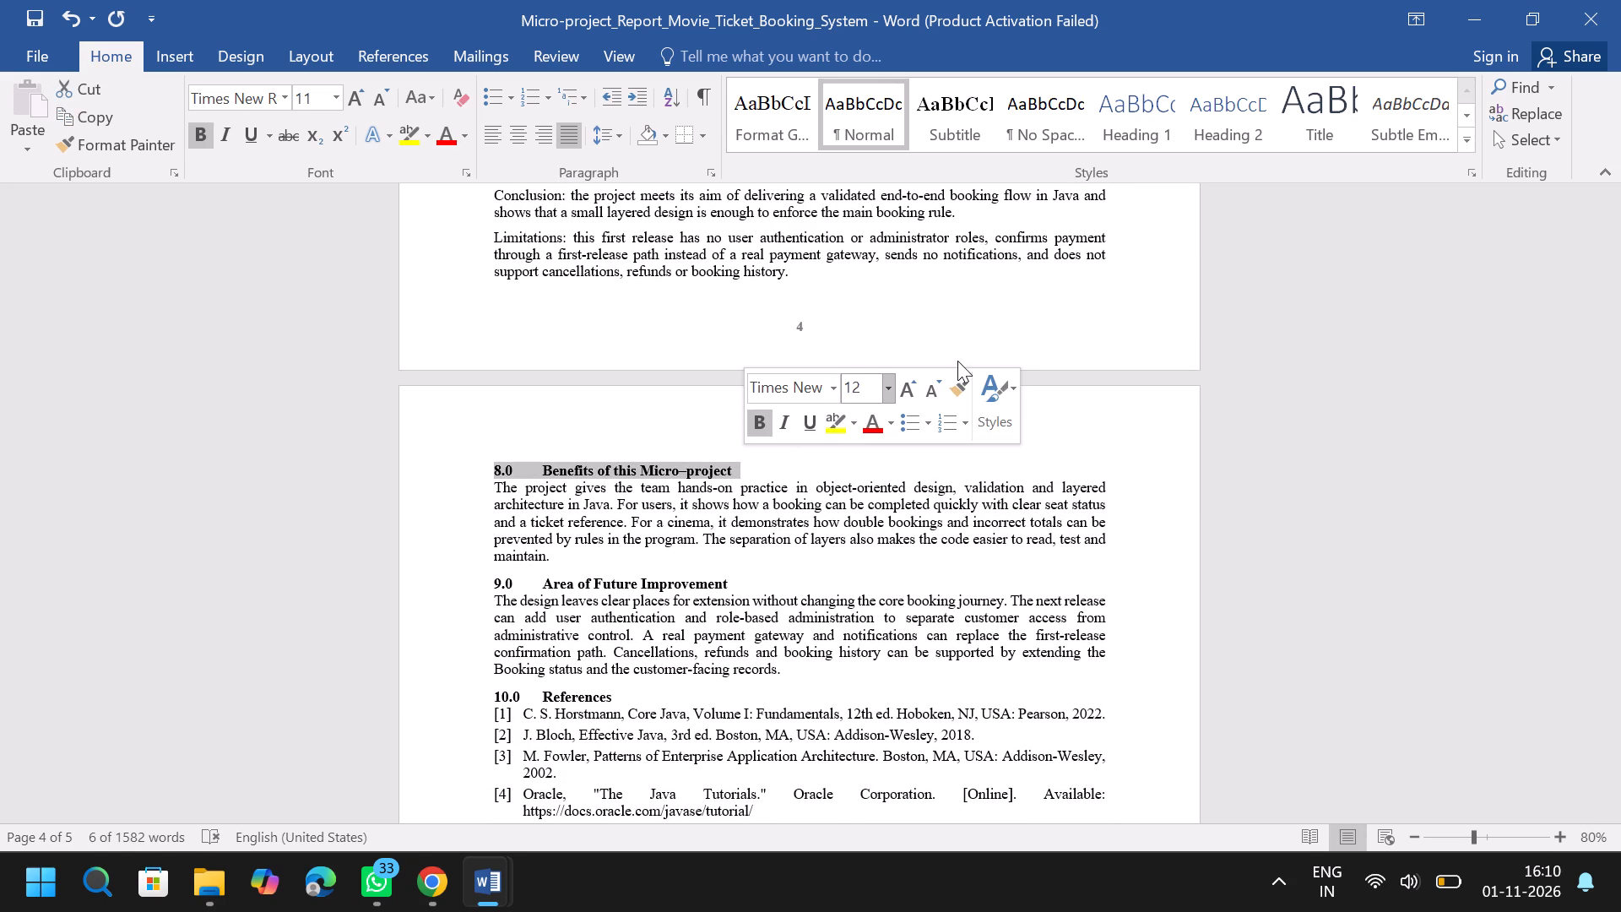
pyautogui.click(1071, 423)
# Set the 9.0 Area of Future Improvement heading to 12 points.
pyautogui.scroll(-6, 1071, 423)
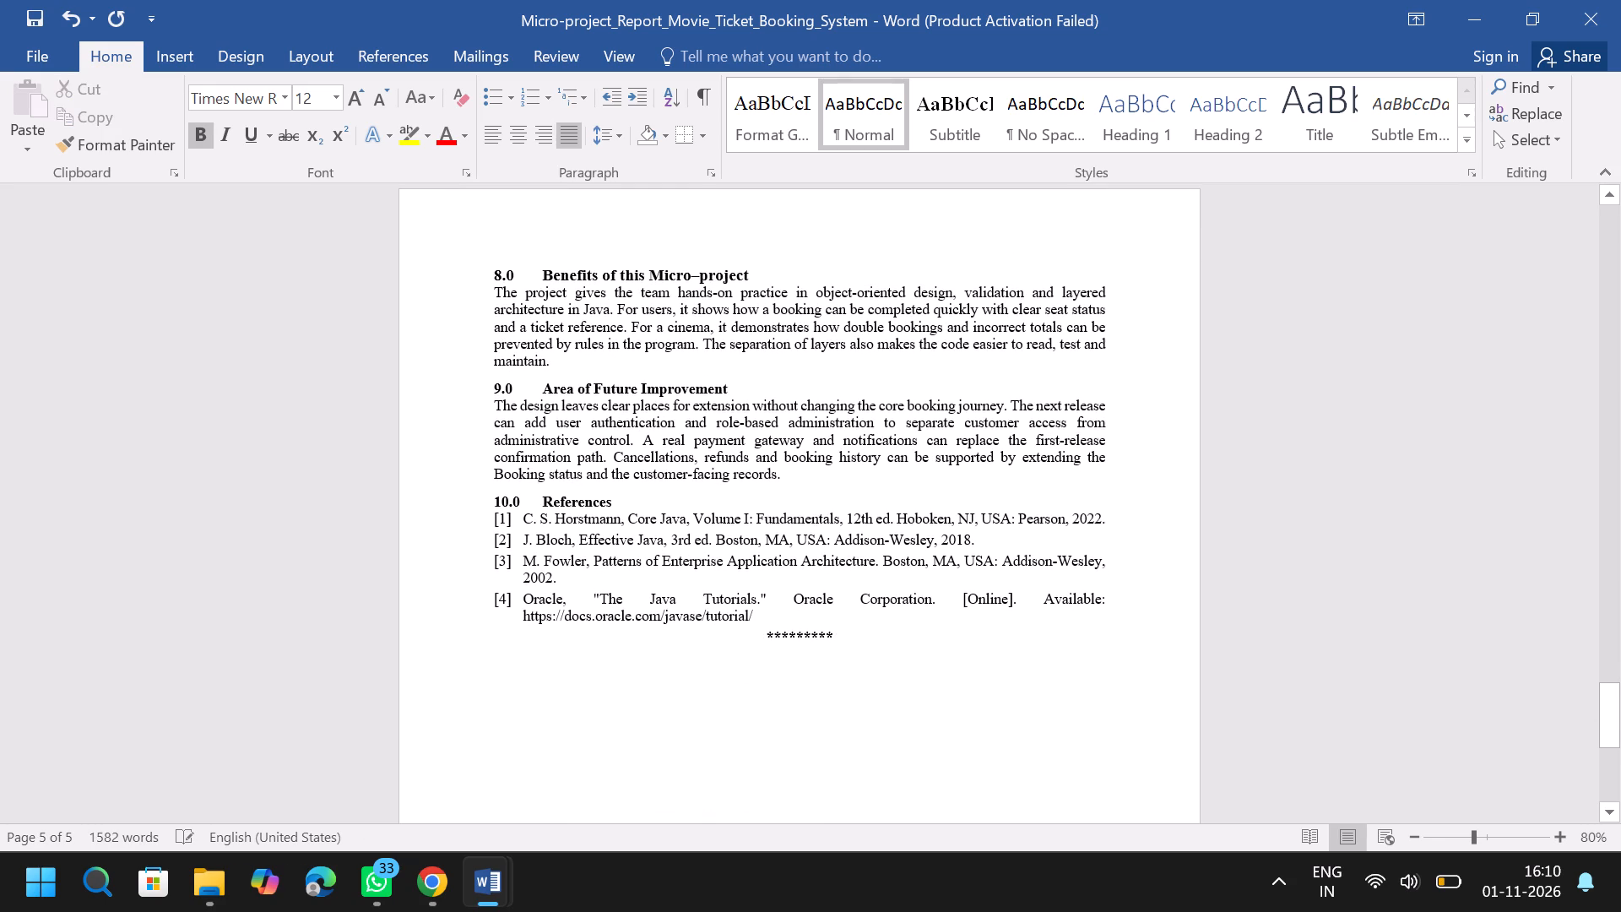
pyautogui.moveTo(488, 385); pyautogui.dragTo(793, 387)
pyautogui.click(903, 307)
pyautogui.write('12')
pyautogui.click(759, 375)
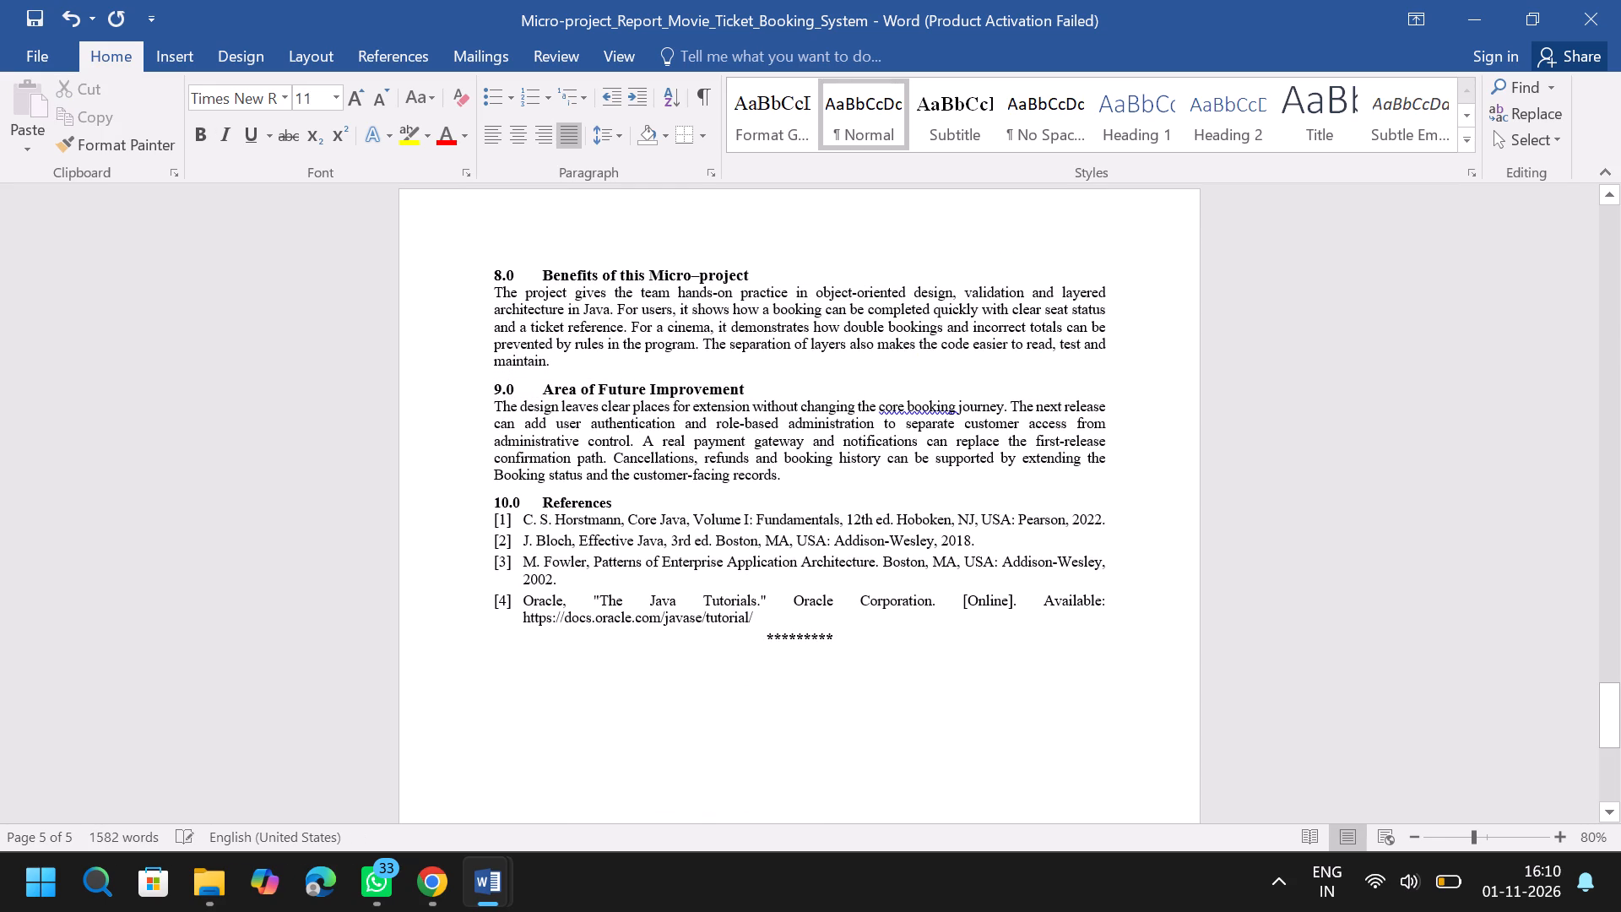
# Set the 10.0 References heading to 12 points.
pyautogui.scroll(-8, 773, 334)
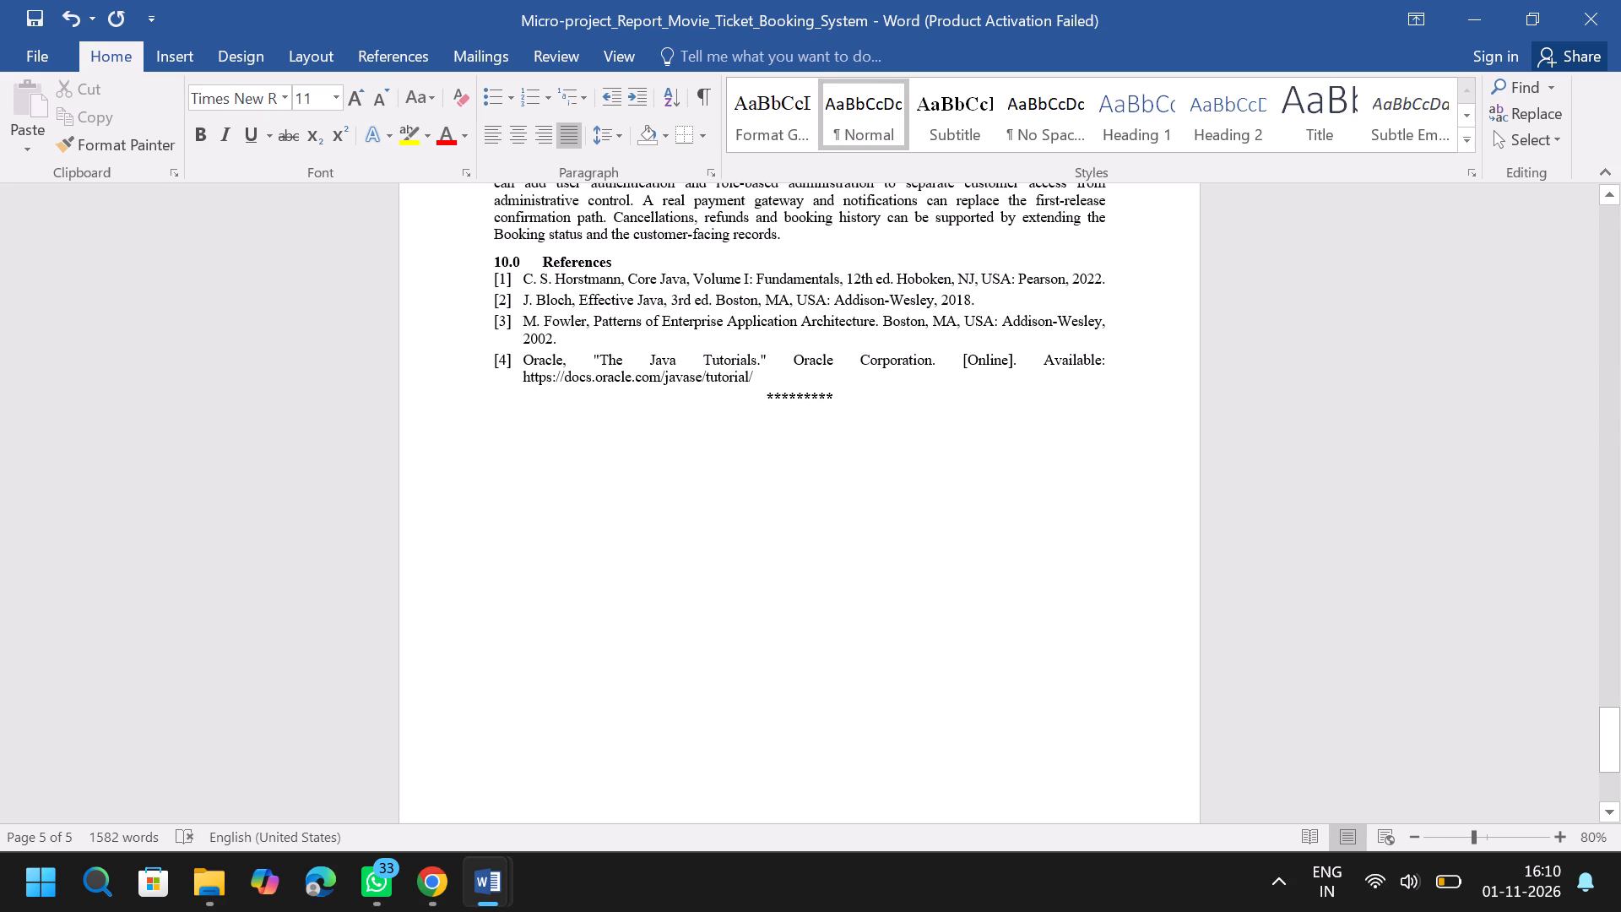
pyautogui.moveTo(489, 261); pyautogui.dragTo(631, 254)
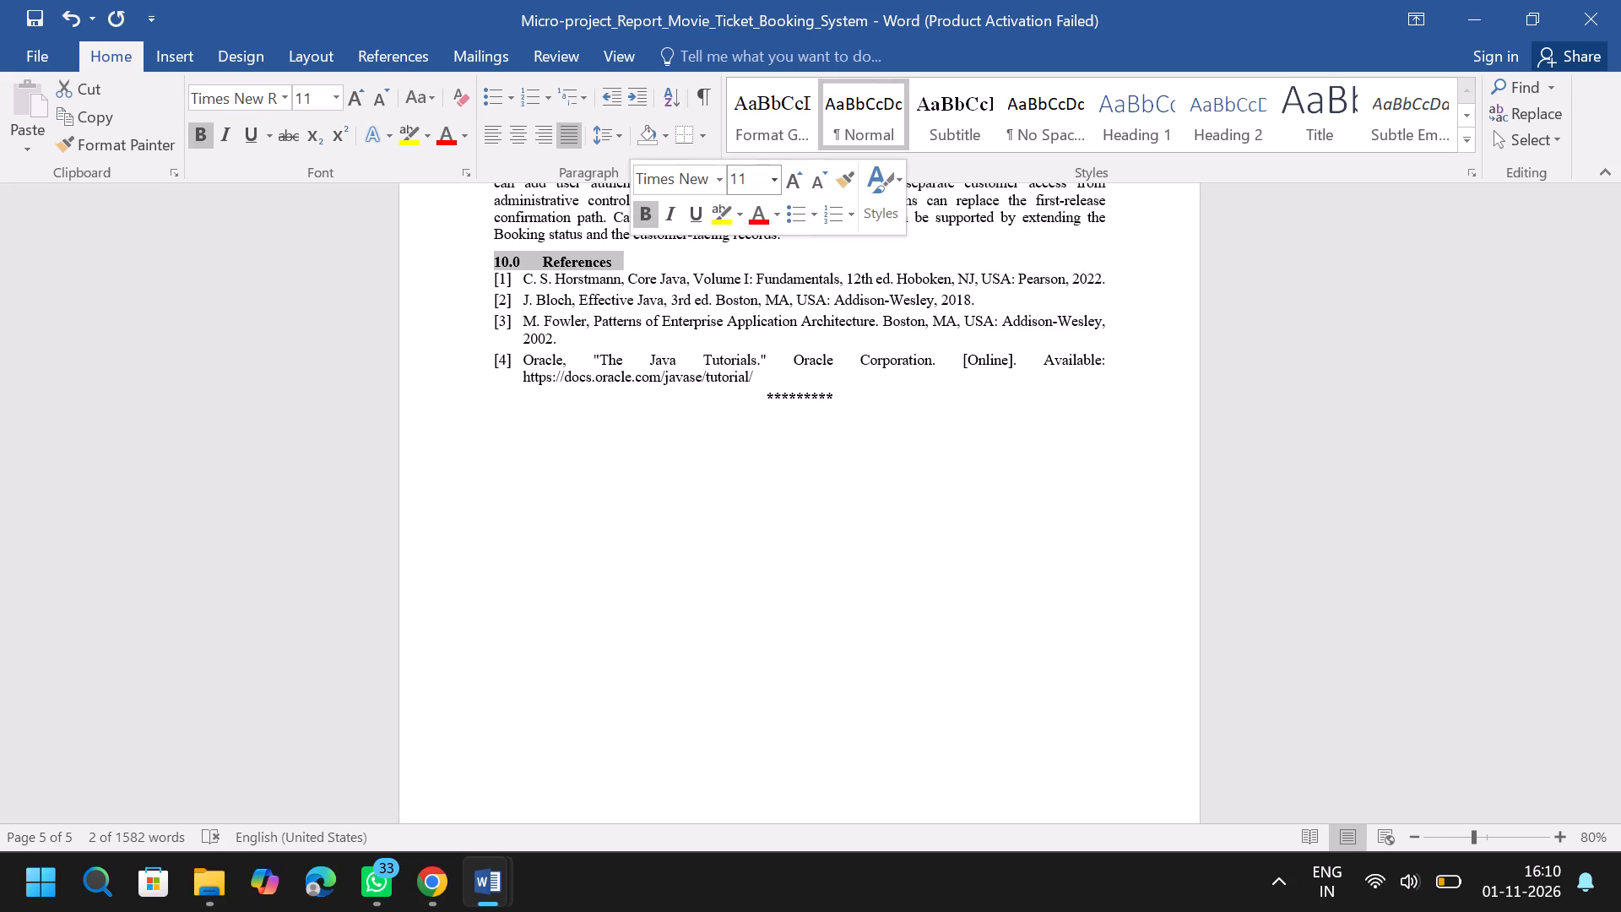
# Set the 10.0 References heading to 12 points.
pyautogui.click(739, 171)
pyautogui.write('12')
pyautogui.click(690, 558)
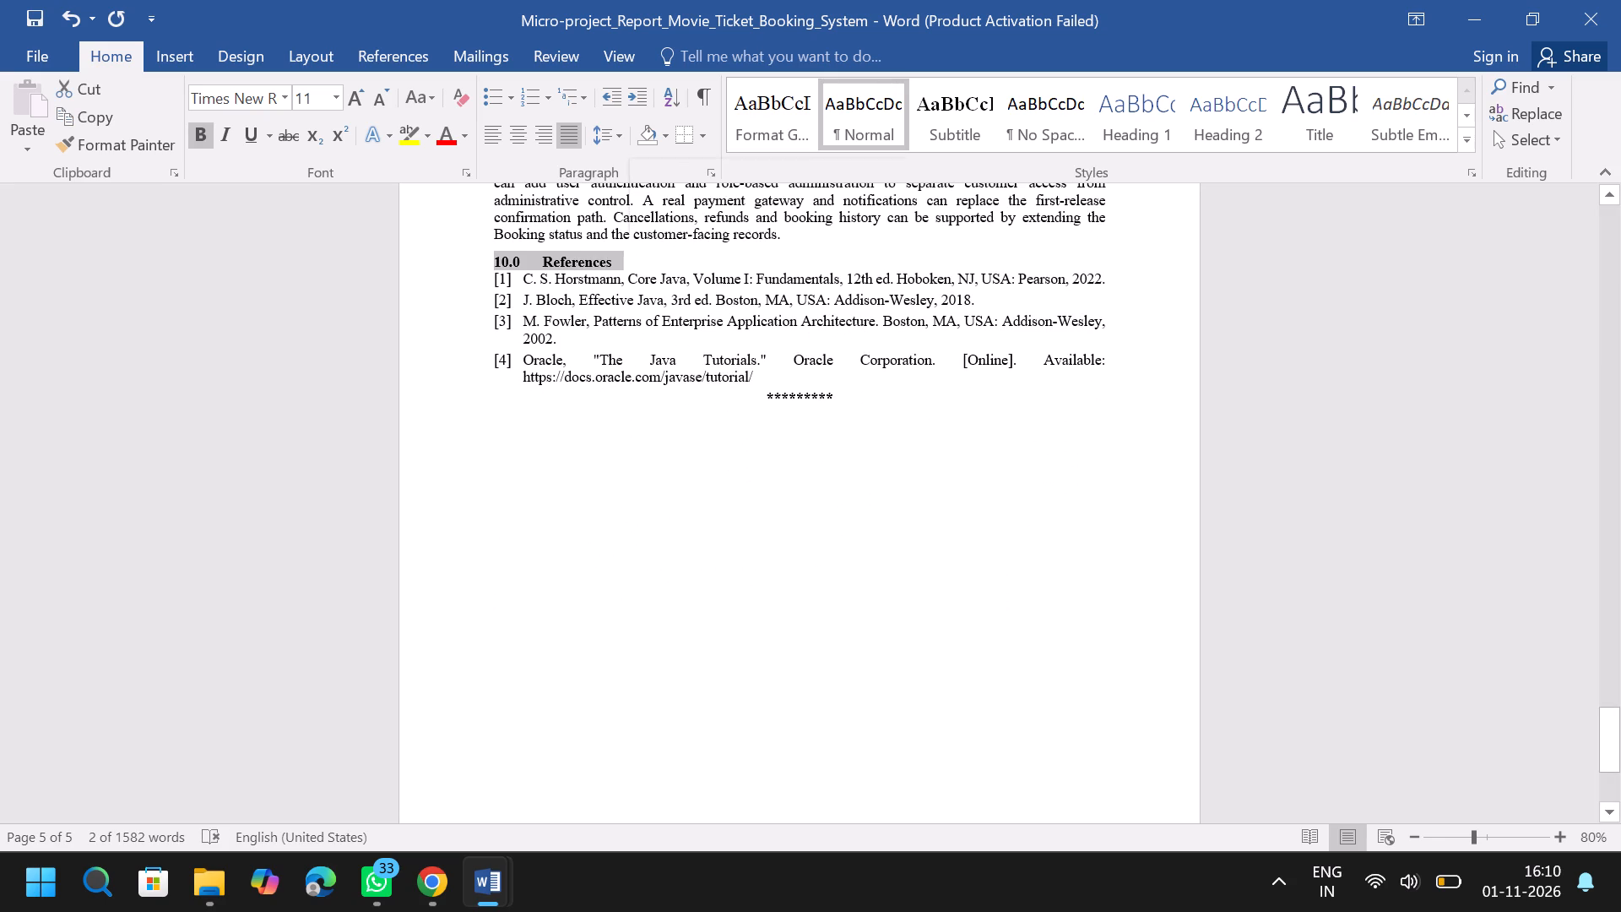
# Look back through the report from the References section to its first page, and bring up the other open windows for switching.
pyautogui.scroll(-6, 690, 558)
pyautogui.scroll(20, 690, 558)
pyautogui.scroll(20, 690, 558)
pyautogui.scroll(14, 690, 558)
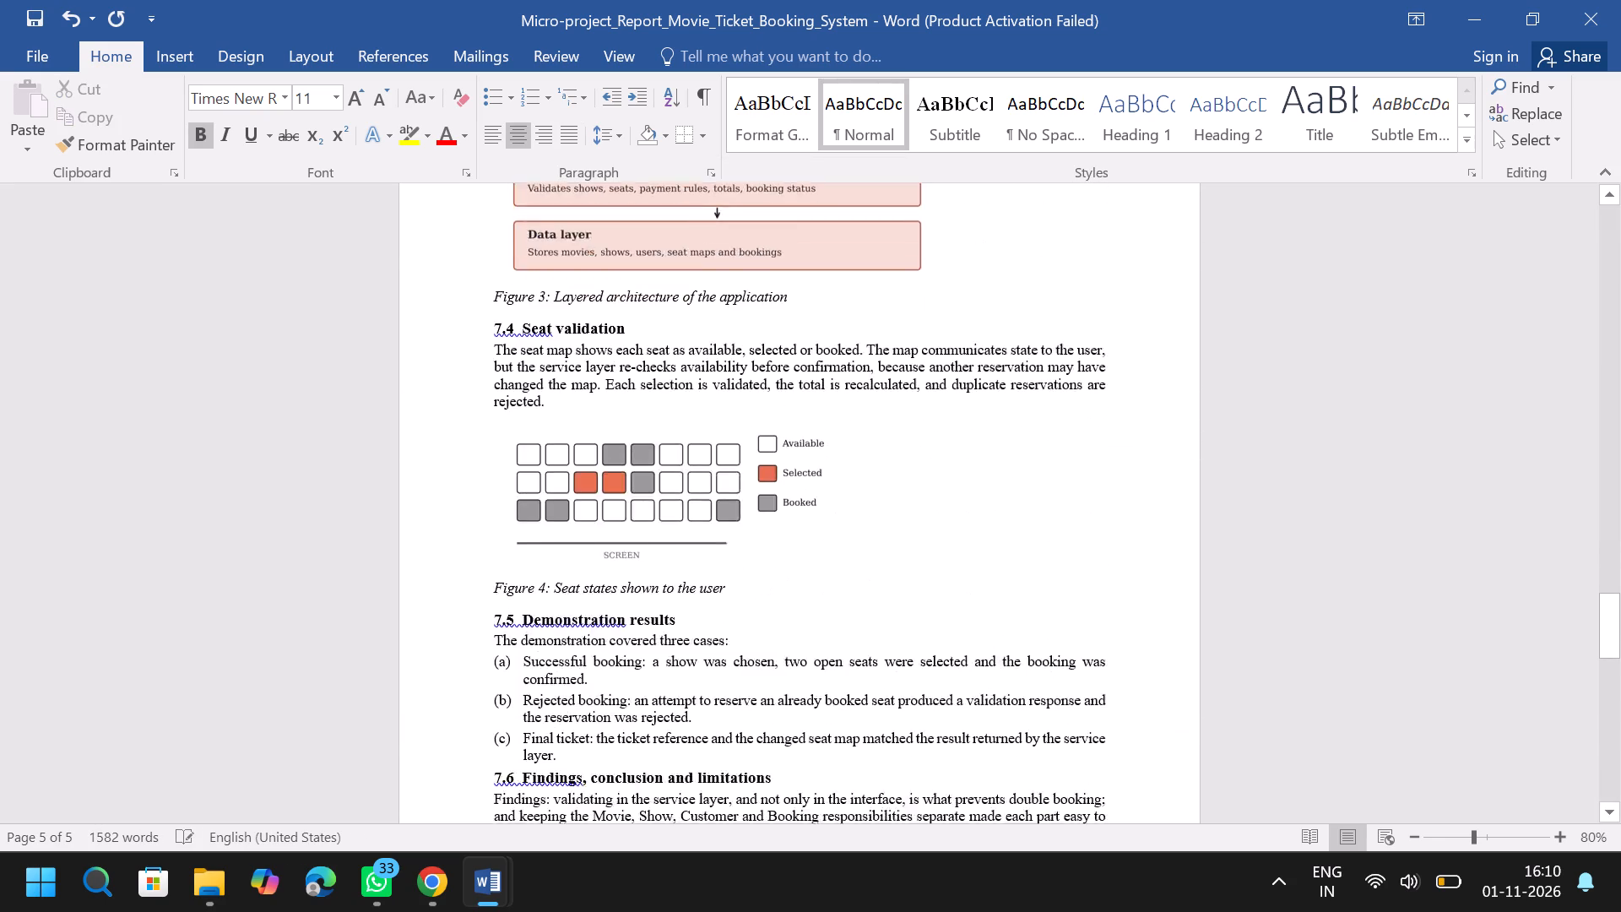
pyautogui.scroll(20, 690, 558)
pyautogui.scroll(20, 690, 558)
pyautogui.scroll(20, 690, 558)
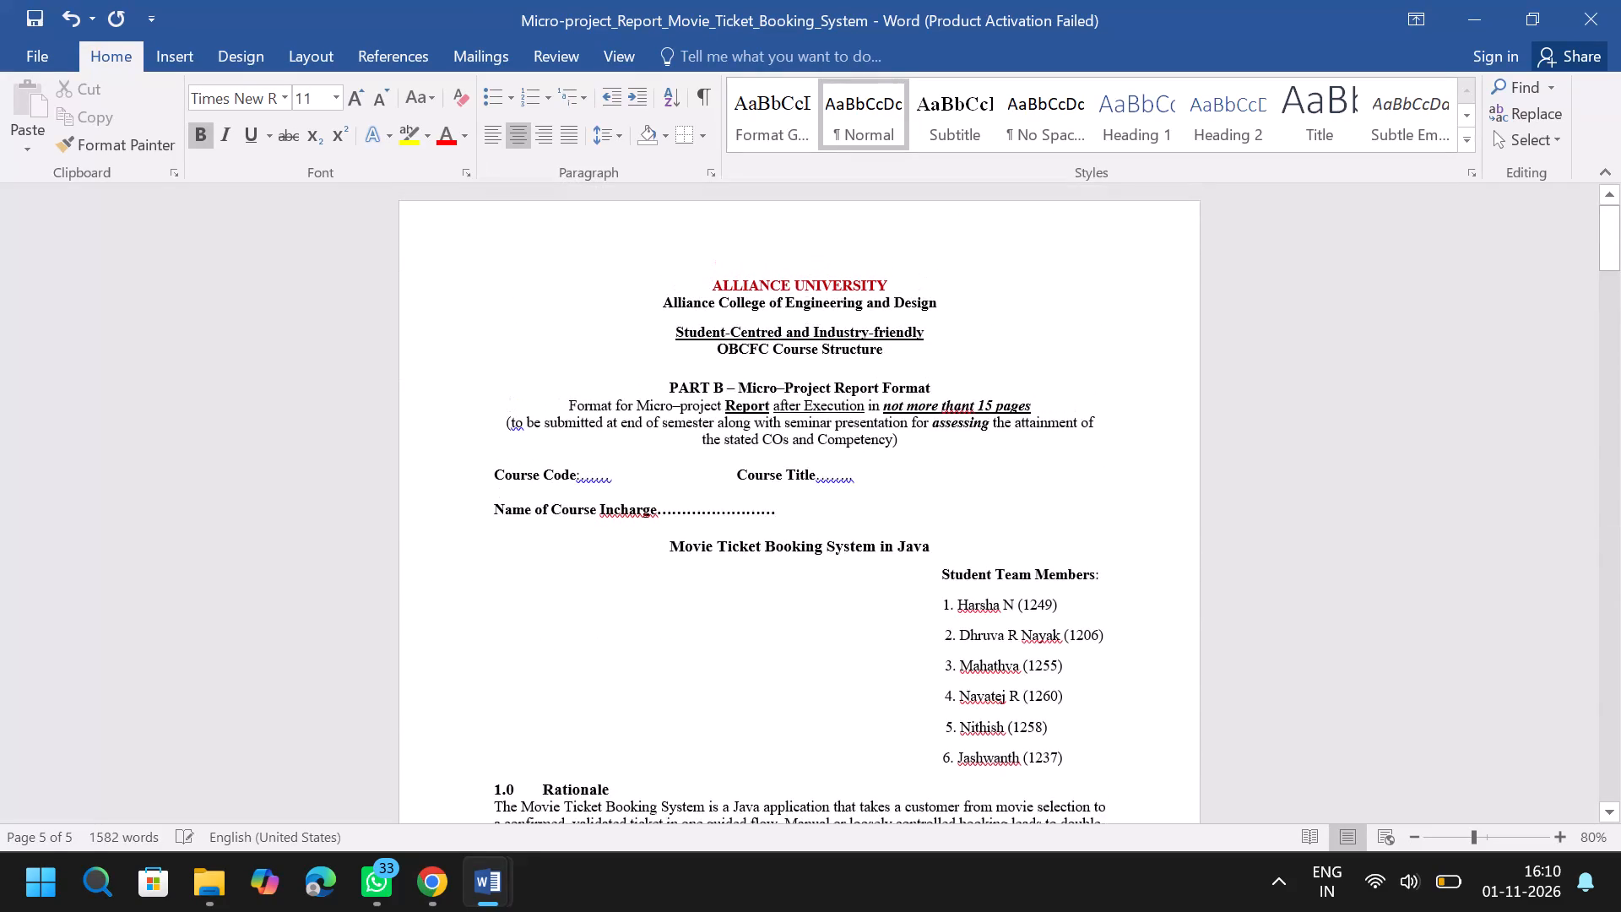
pyautogui.scroll(20, 690, 558)
pyautogui.scroll(8, 690, 558)
pyautogui.hotkey('alt', 'Tab')
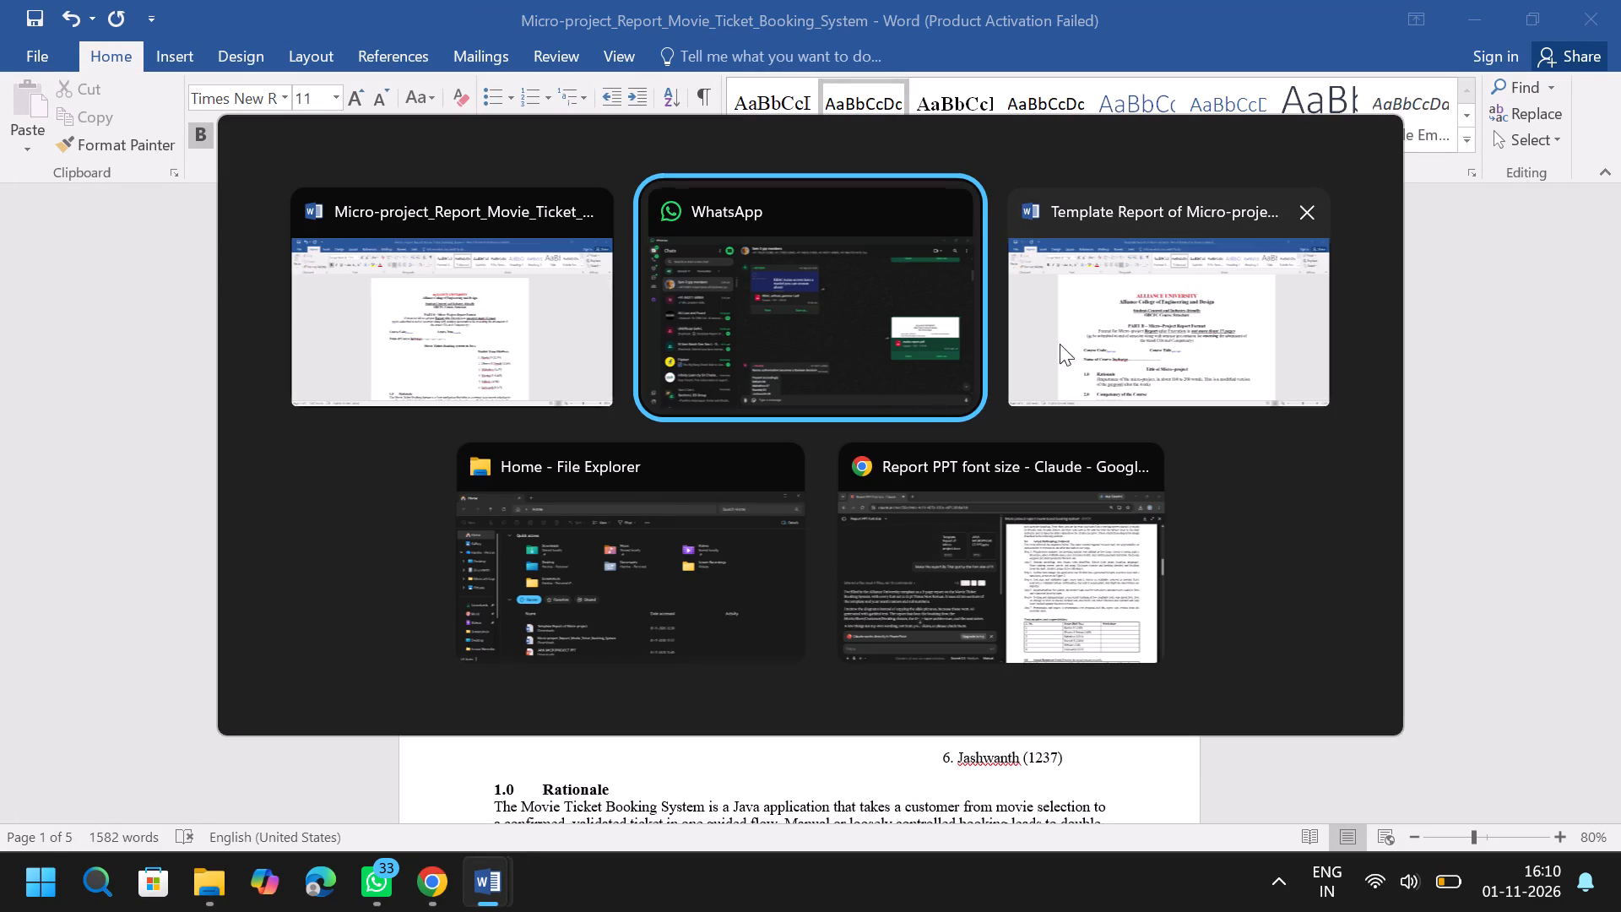
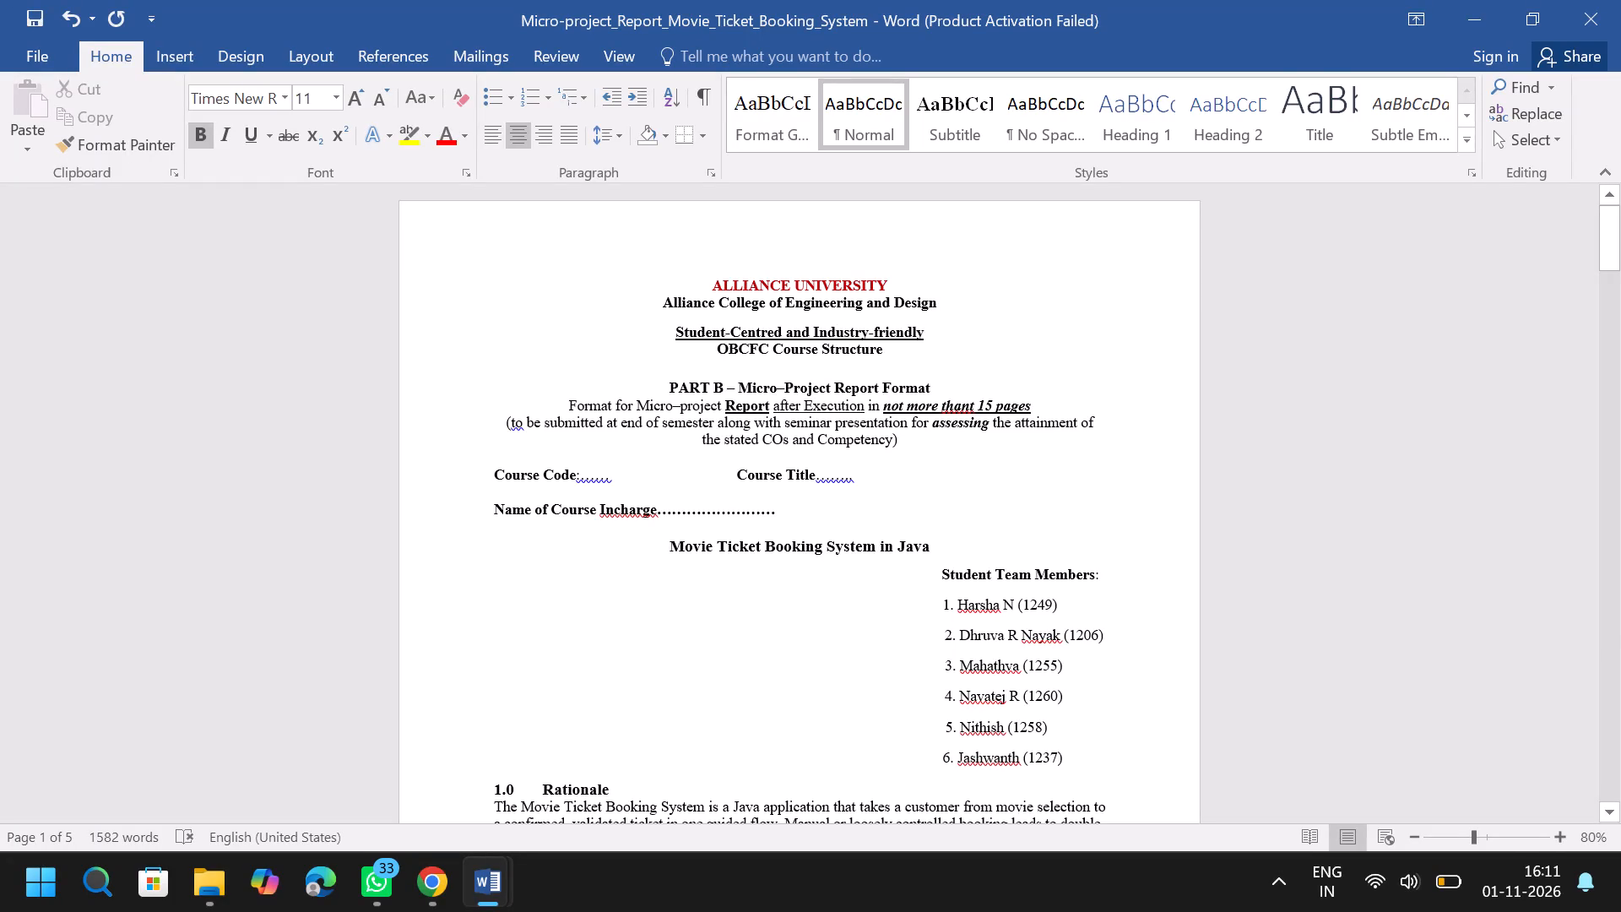
# Replace the dotted placeholder after Course Title on the first page with a single colon.
pyautogui.keyDown('alt'); pyautogui.click(616, 477); pyautogui.keyUp('alt')
pyautogui.keyDown('alt'); pyautogui.click(816, 475); pyautogui.keyUp('alt')
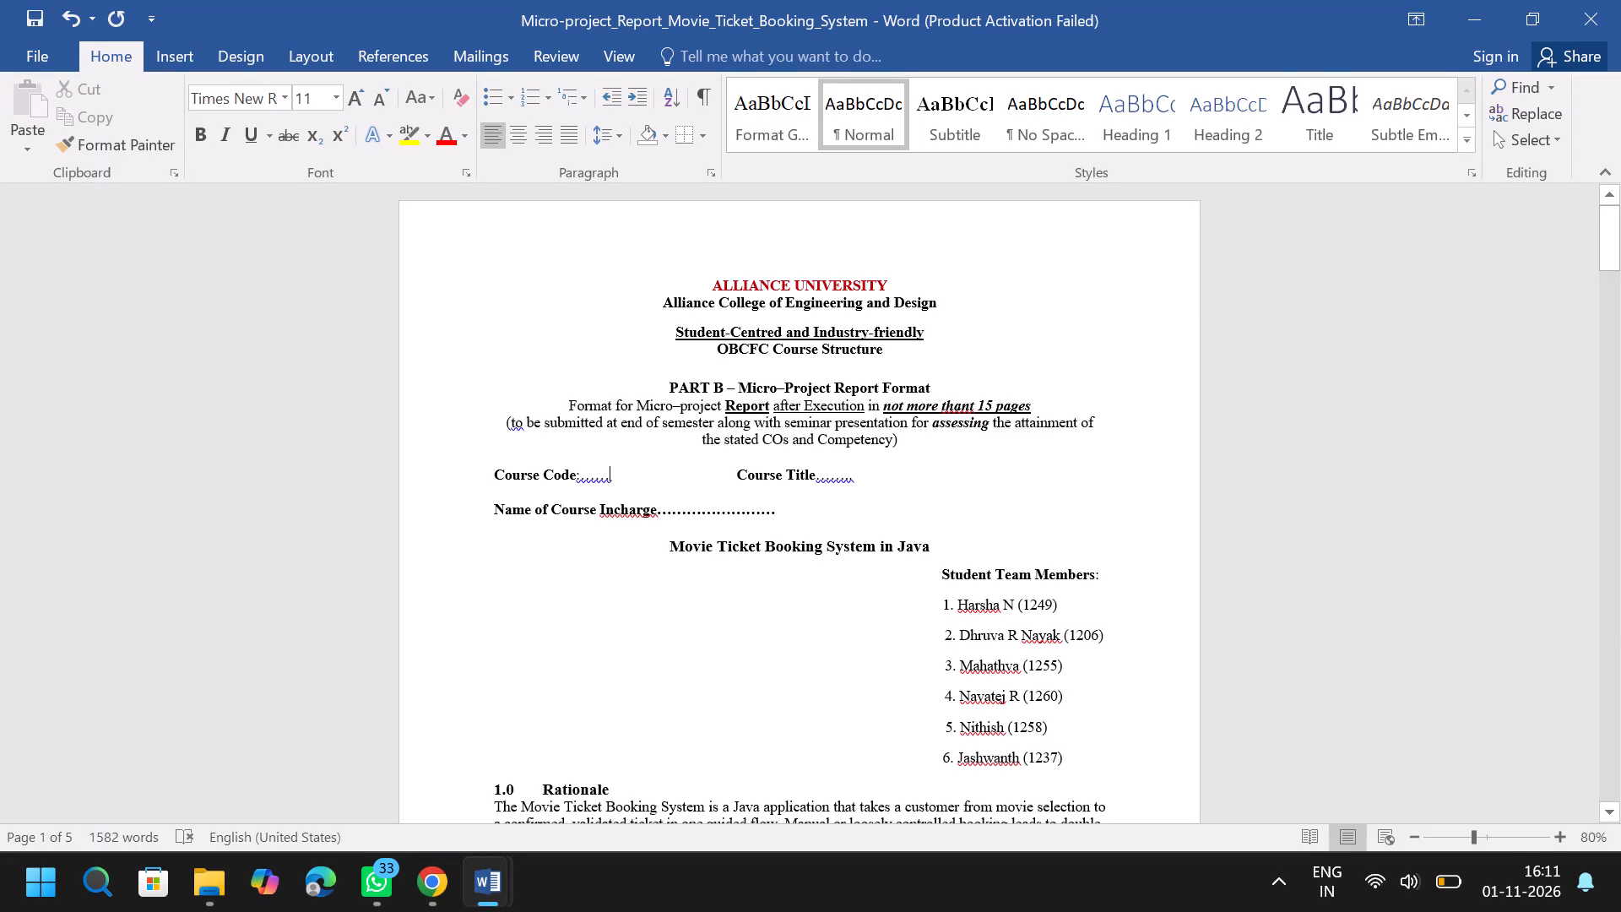
pyautogui.keyDown('alt'); pyautogui.moveTo(816, 475); pyautogui.dragTo(856, 478); pyautogui.keyUp('alt')
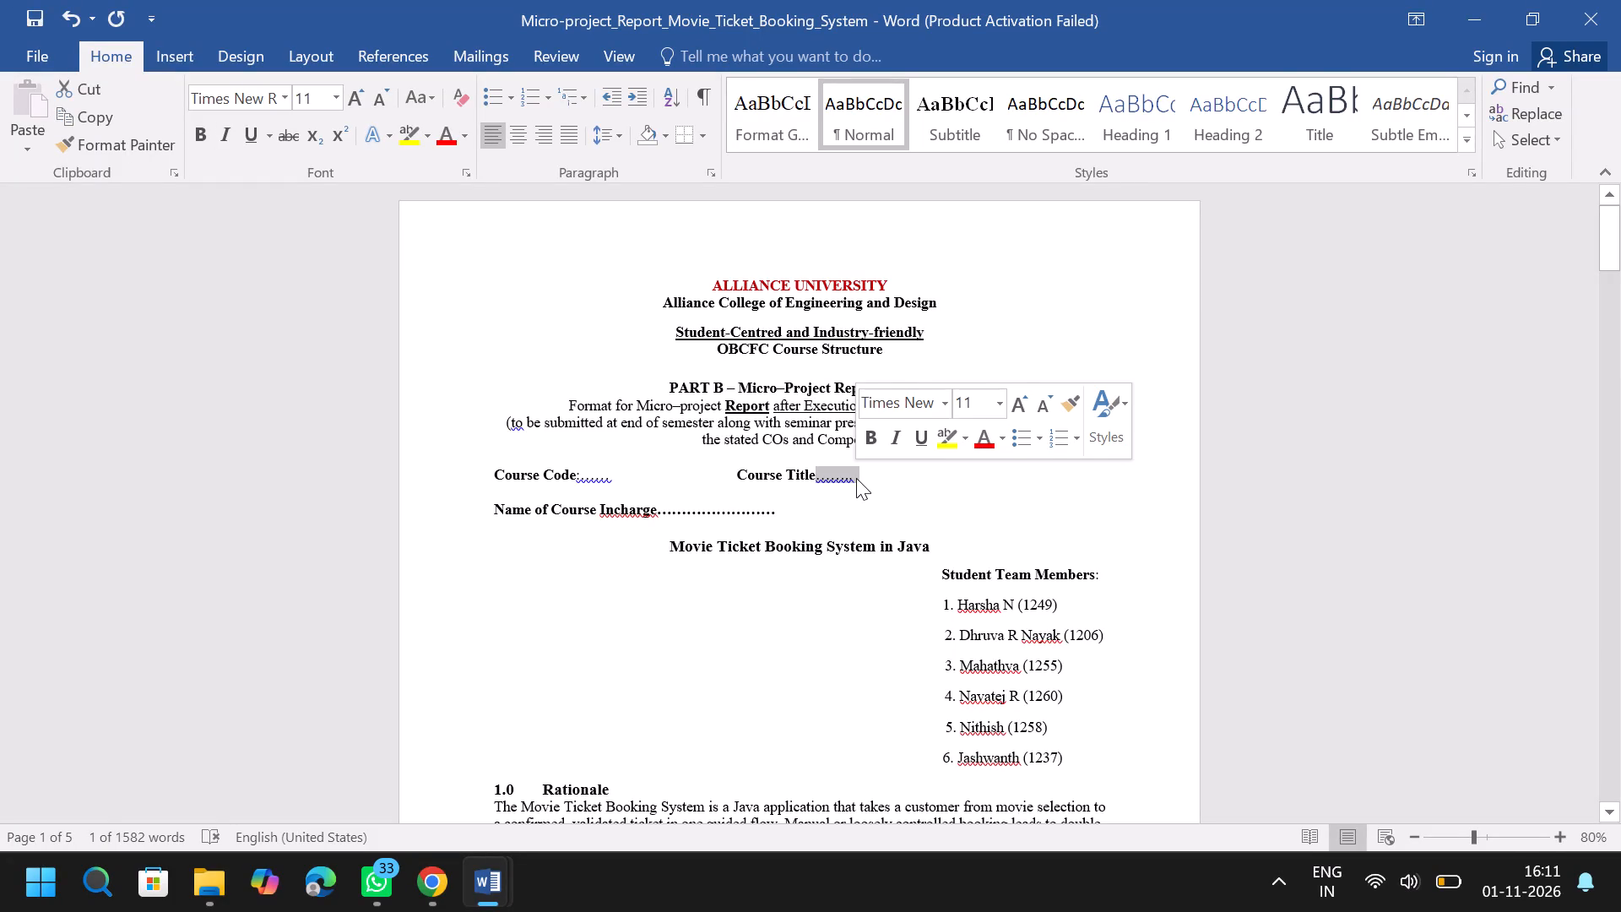
pyautogui.hotkey('ctrl', ';')
pyautogui.hotkey('ctrl', ';')
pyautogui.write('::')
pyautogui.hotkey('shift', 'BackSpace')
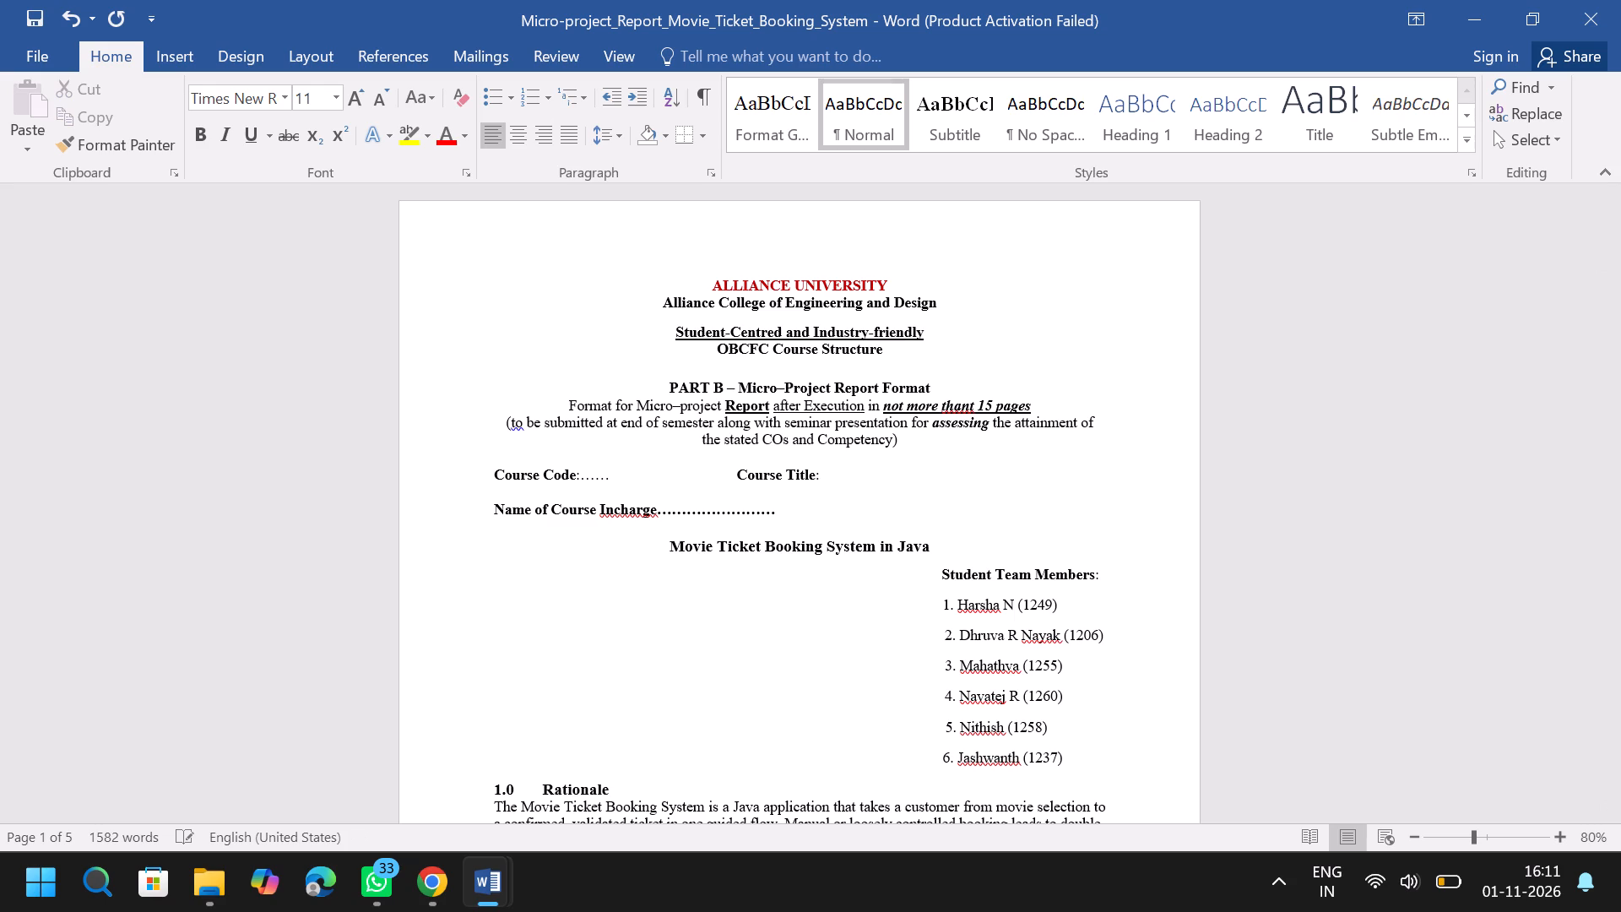
# Set the Course Code, Course Title and Name of Course Incharge lines above the report title to 12 points.
pyautogui.moveTo(735, 469); pyautogui.dragTo(835, 470)
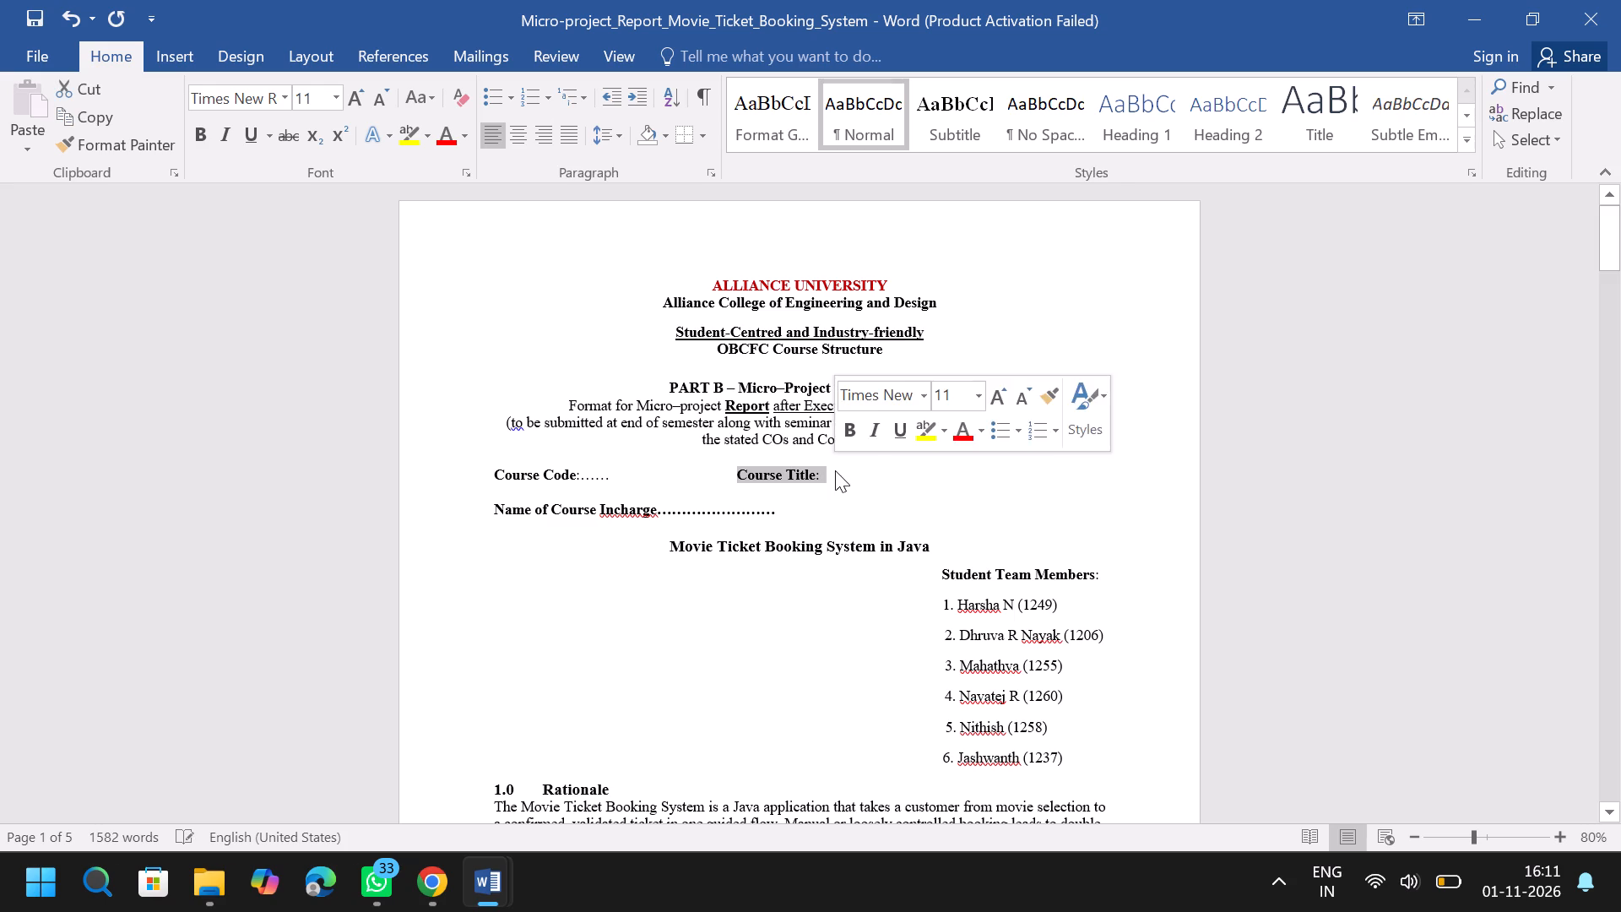
pyautogui.click(308, 94)
pyautogui.write('12')
pyautogui.click(892, 466)
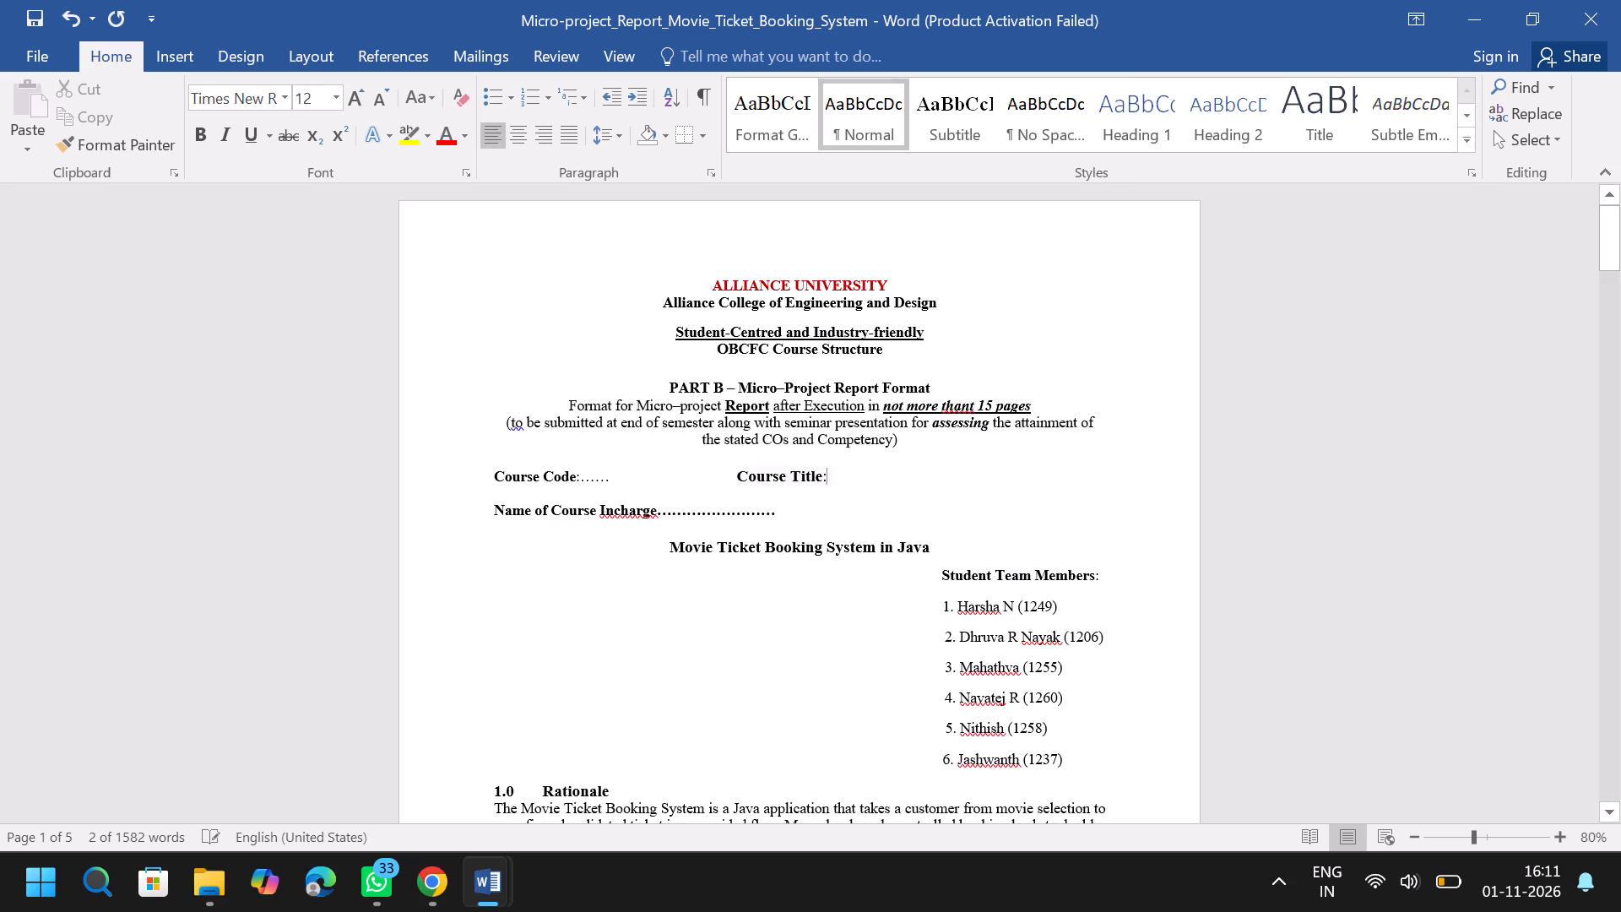
pyautogui.moveTo(486, 468); pyautogui.dragTo(677, 462)
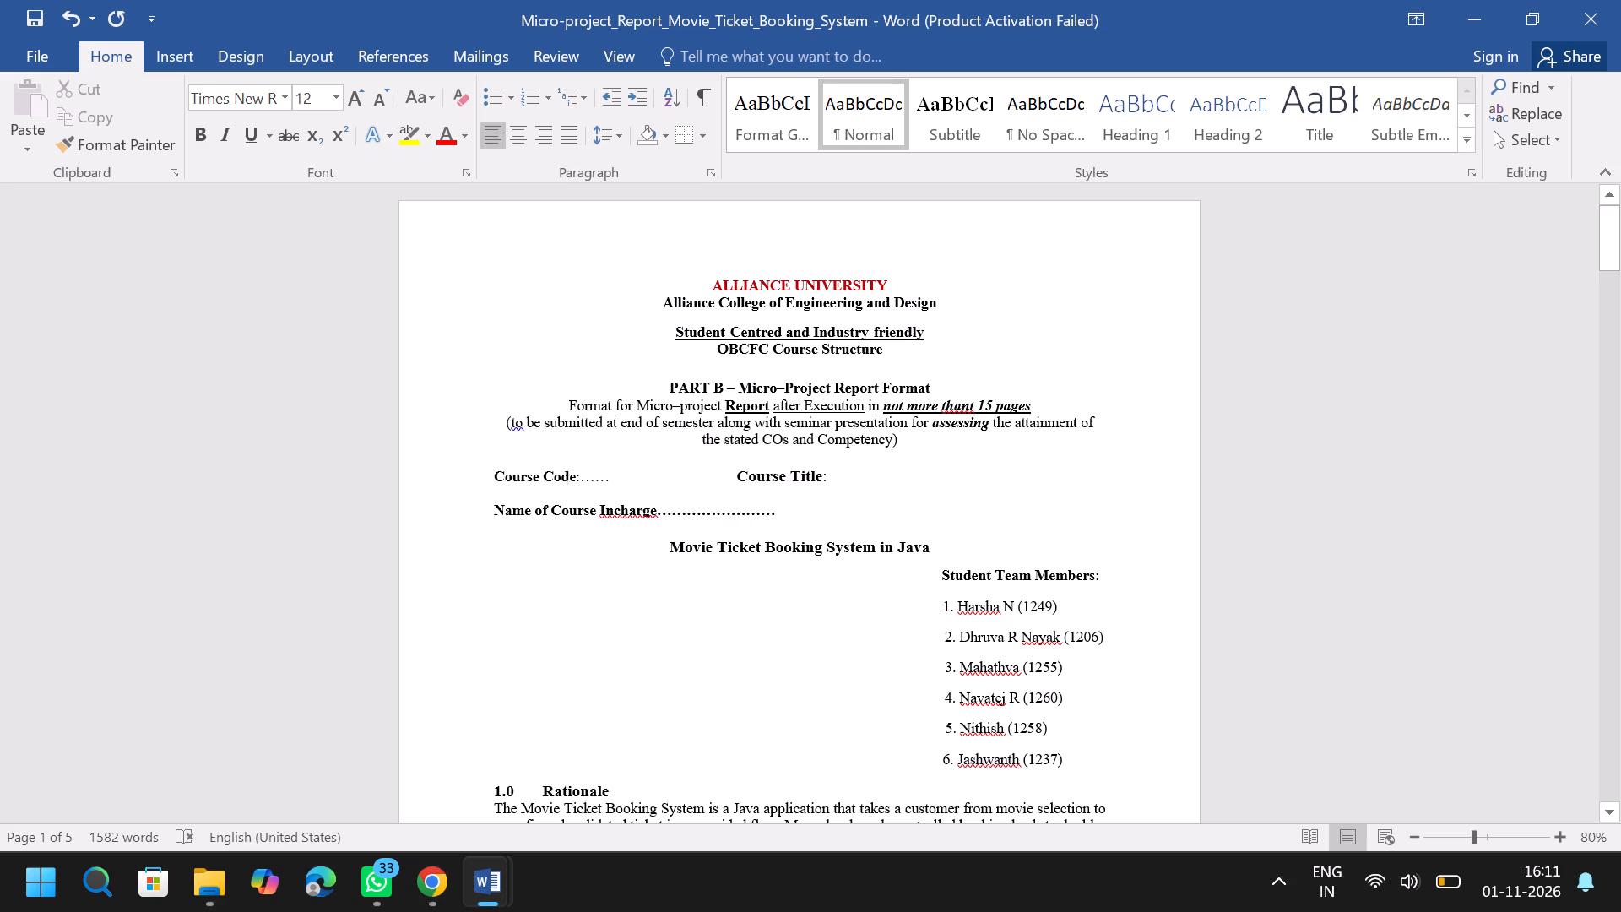
pyautogui.moveTo(677, 462); pyautogui.dragTo(832, 516)
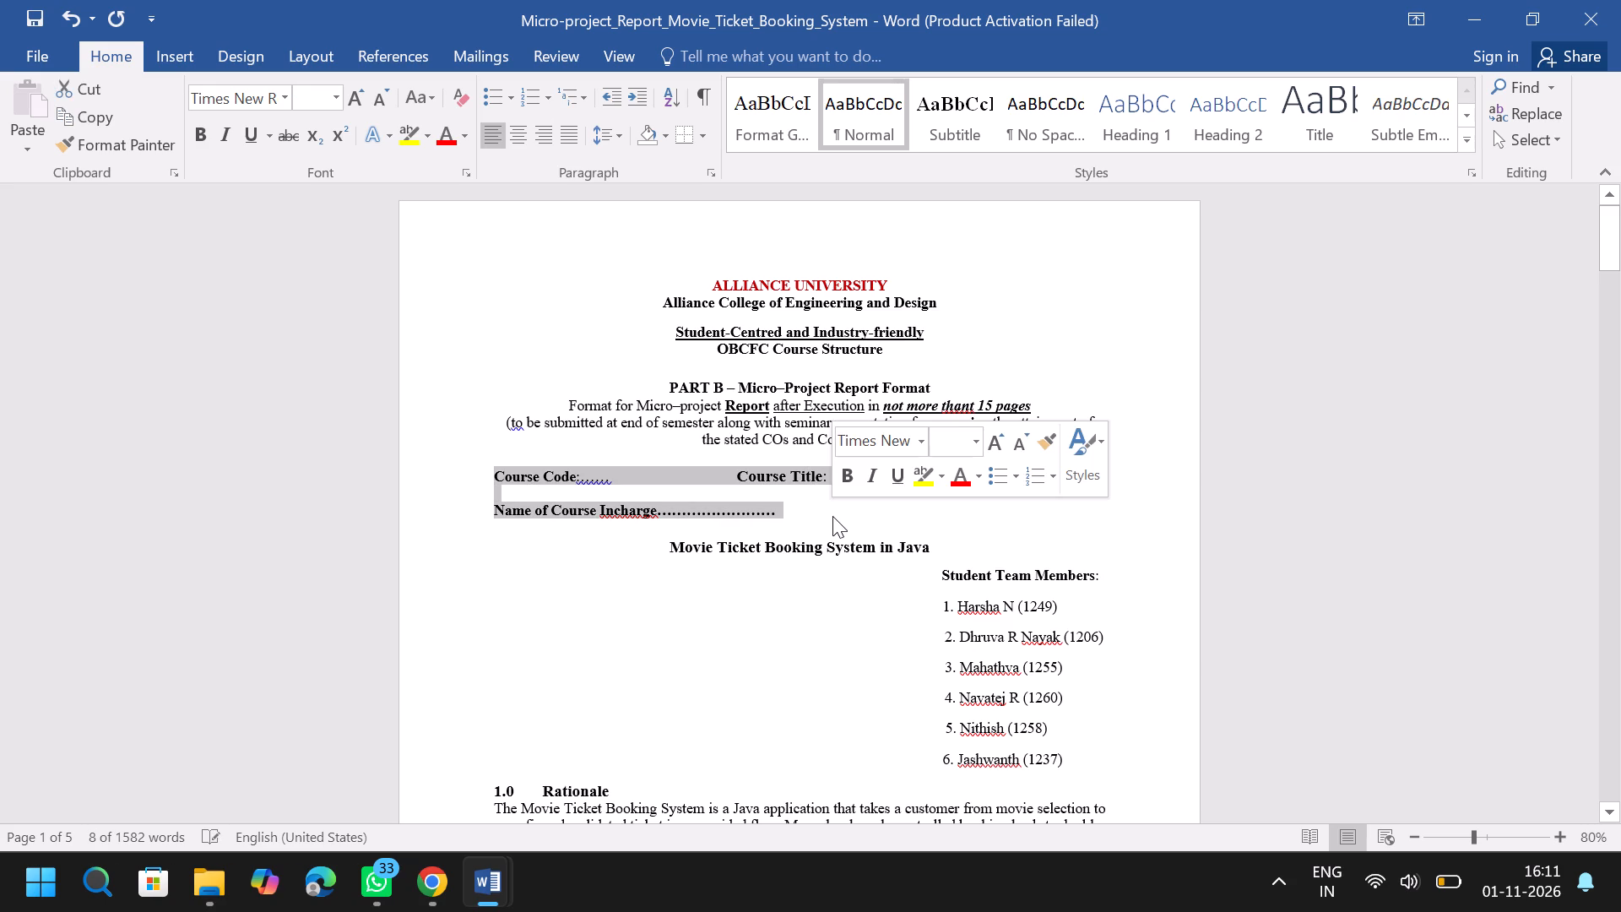
pyautogui.click(959, 444)
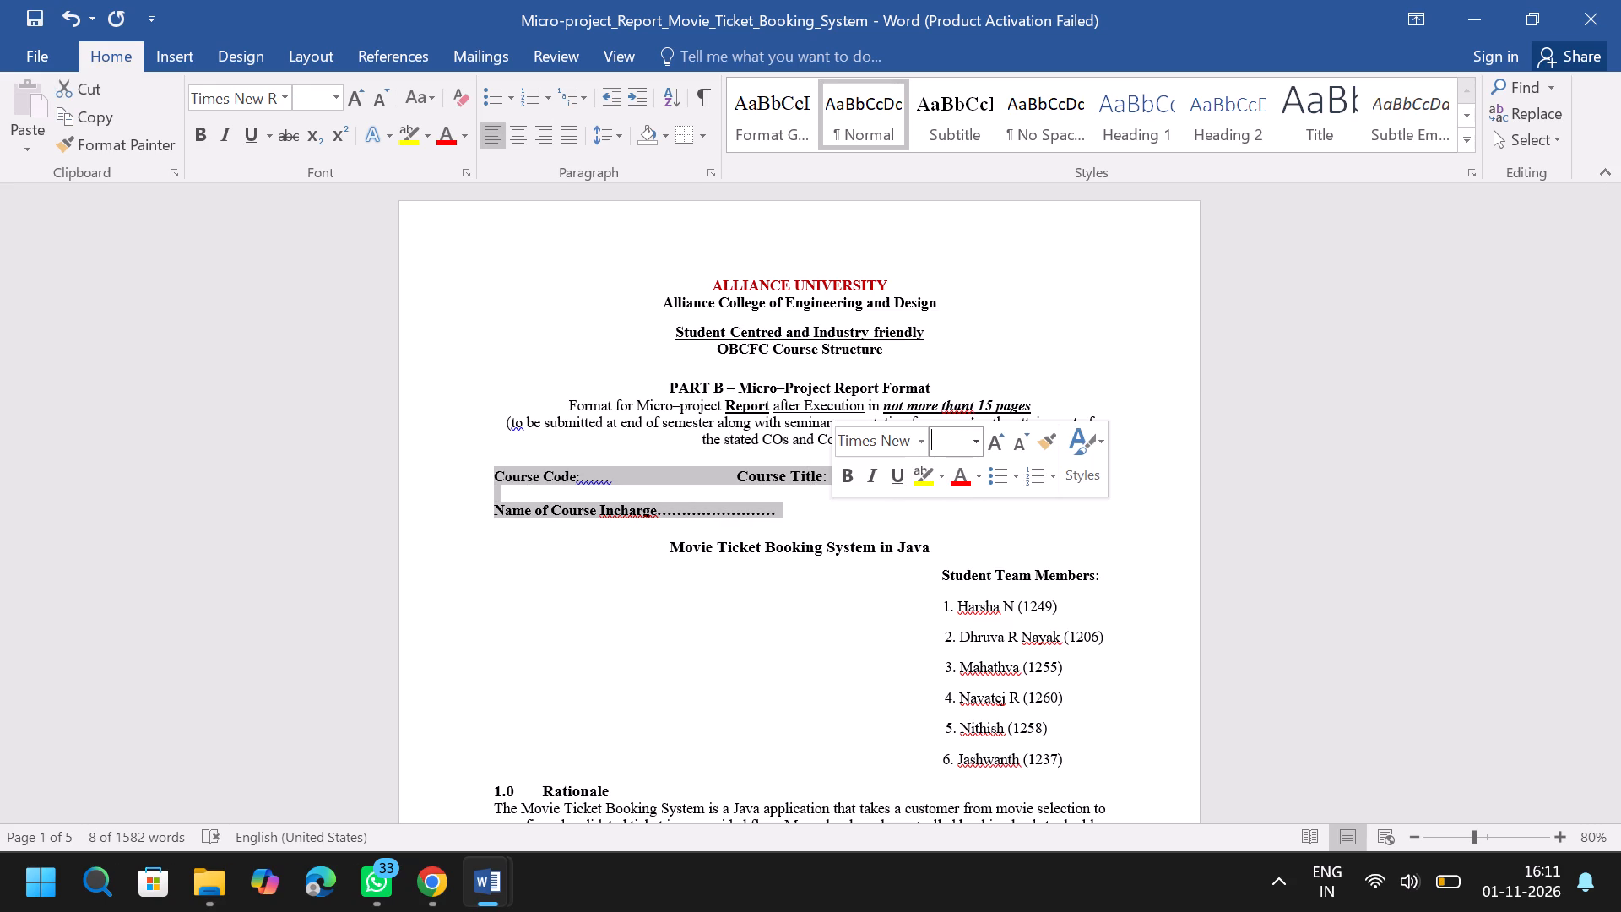
pyautogui.write('12')
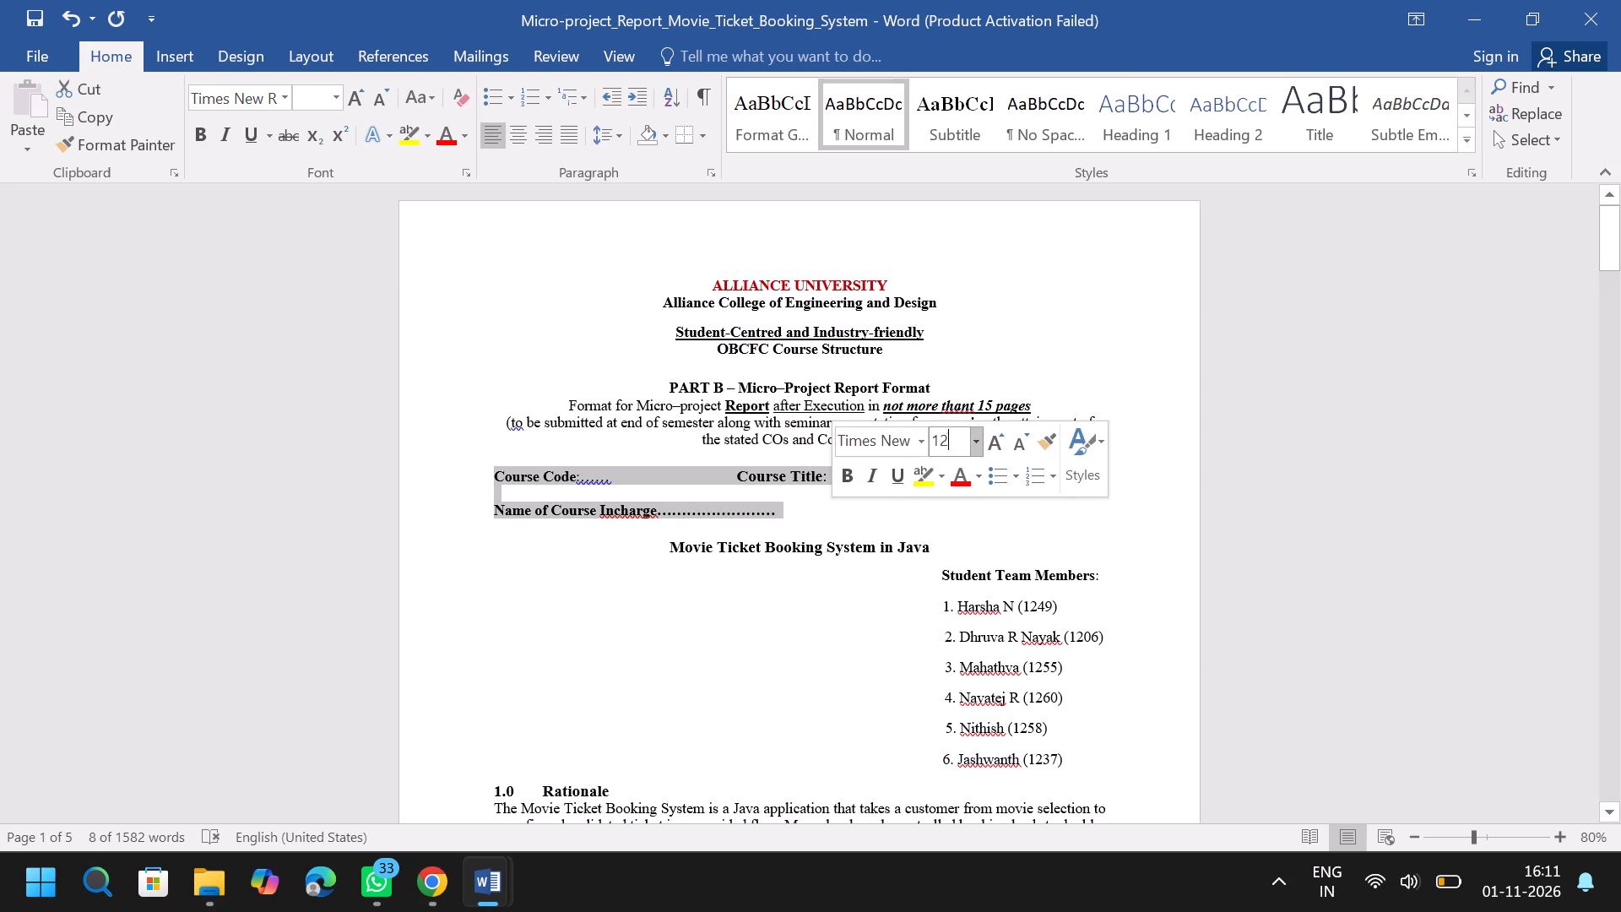
pyautogui.click(1059, 529)
pyautogui.click(933, 463)
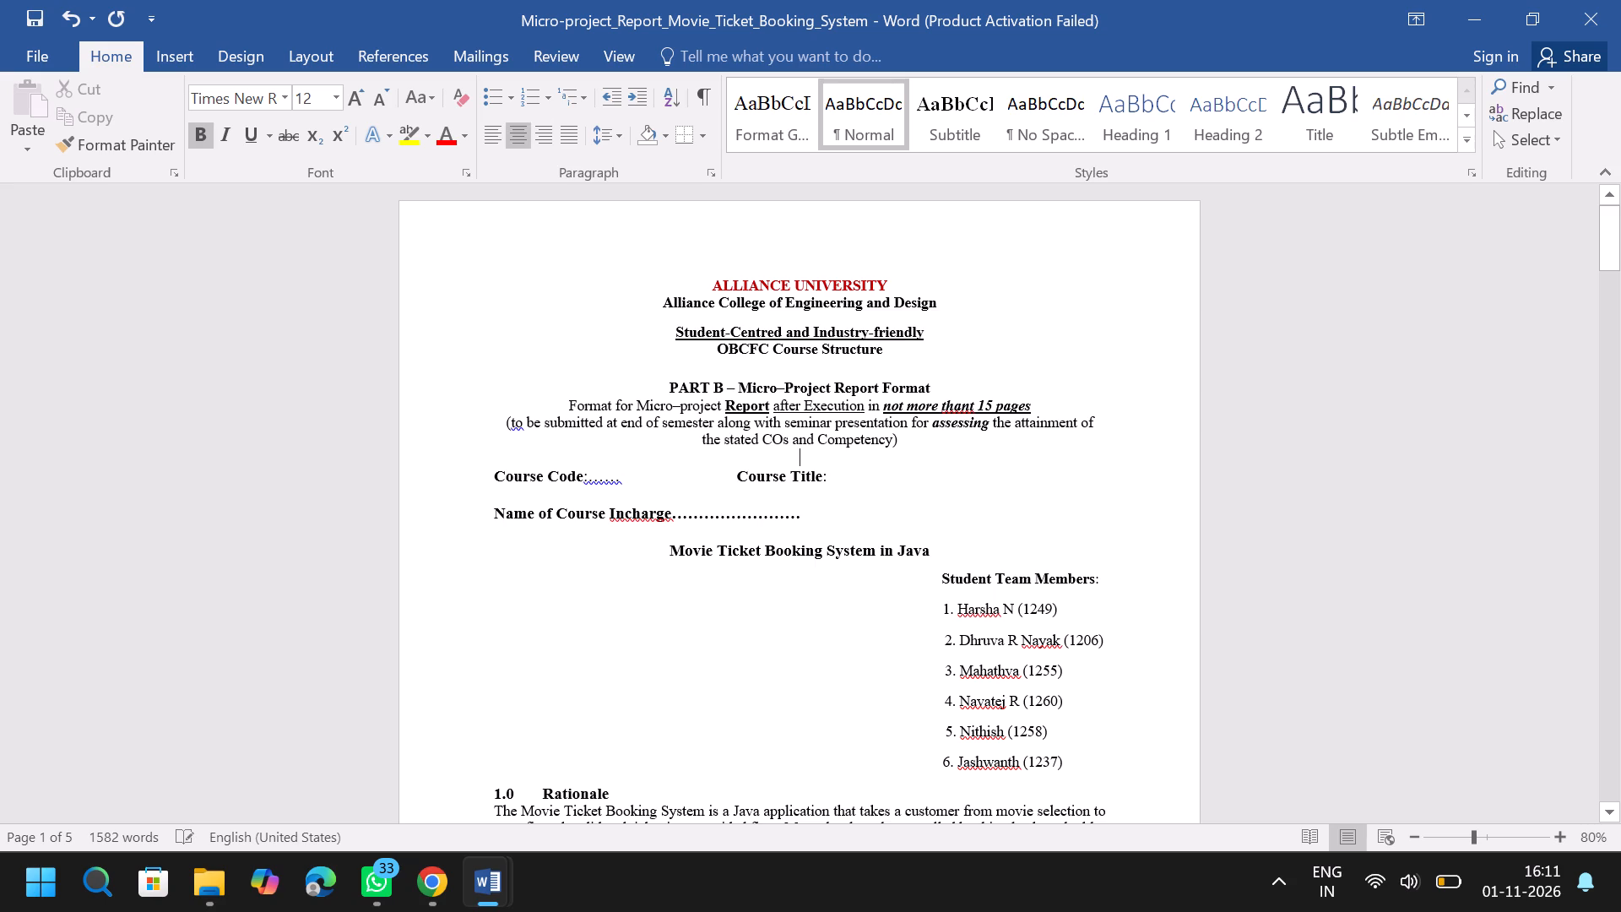
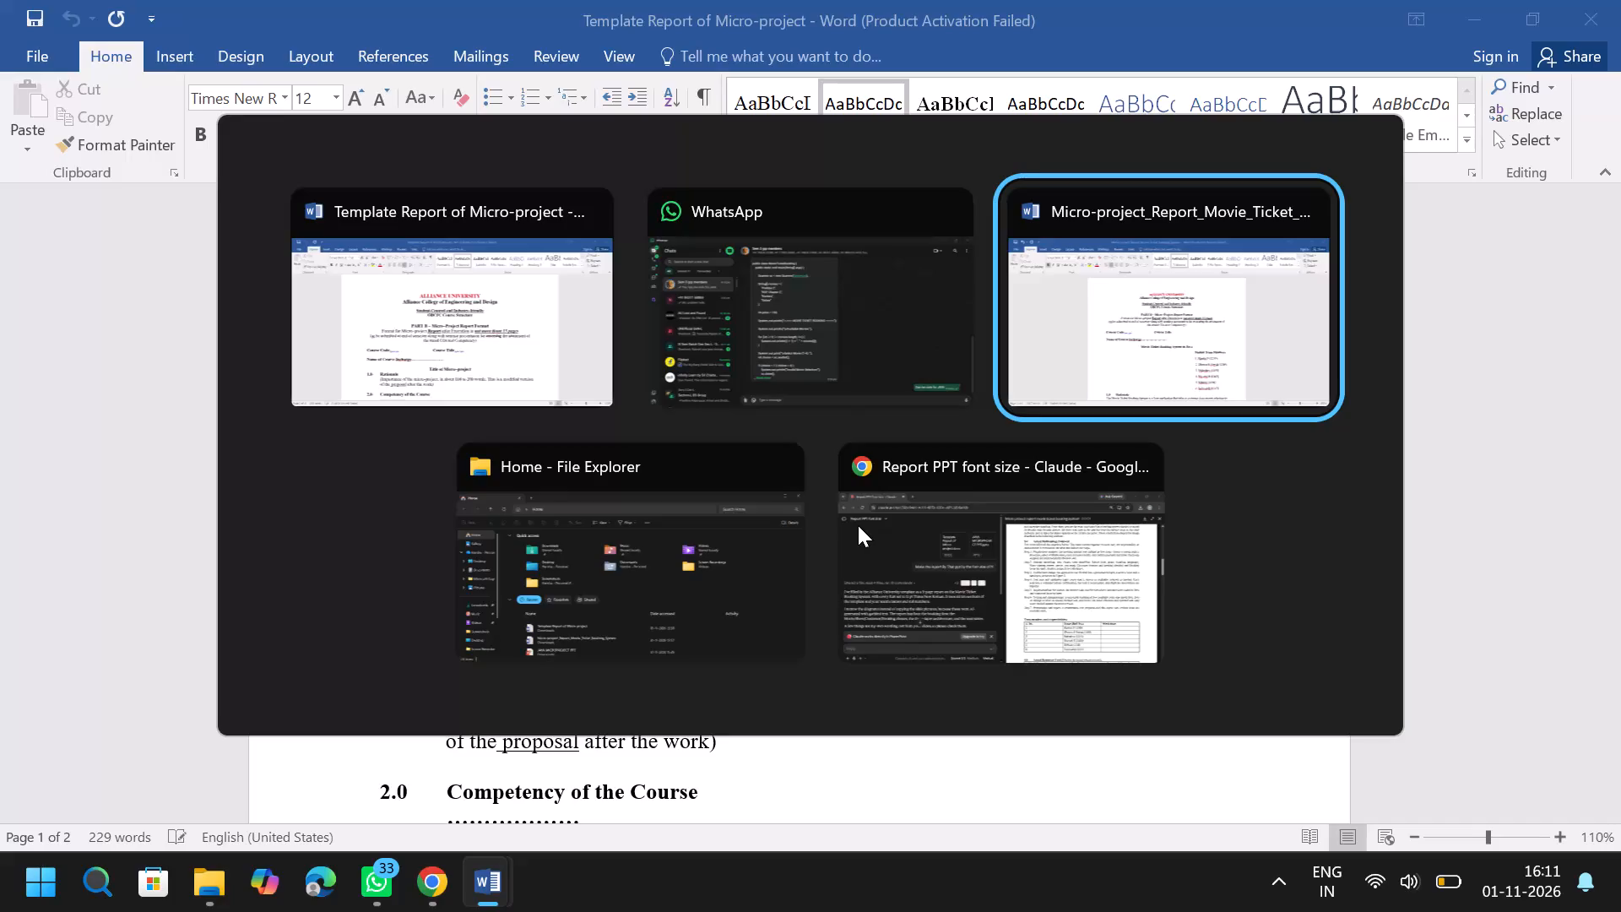
pyautogui.hotkey('alt', 'Tab')
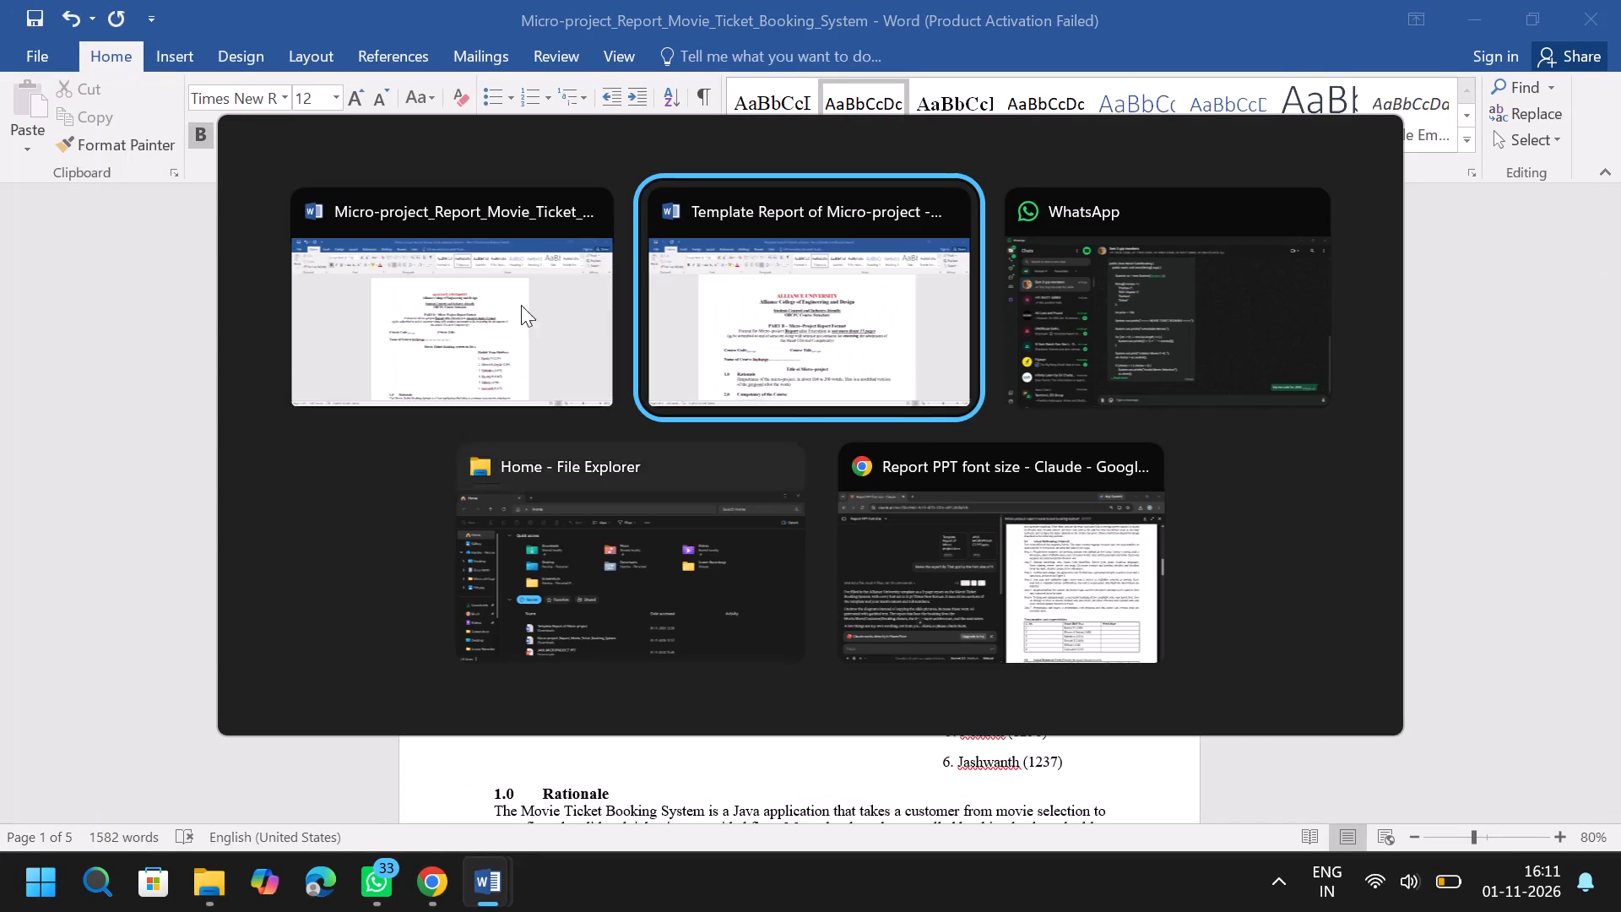
pyautogui.keyDown('alt'); pyautogui.click(420, 301); pyautogui.keyUp('alt')
pyautogui.hotkey('alt', 'Tab')
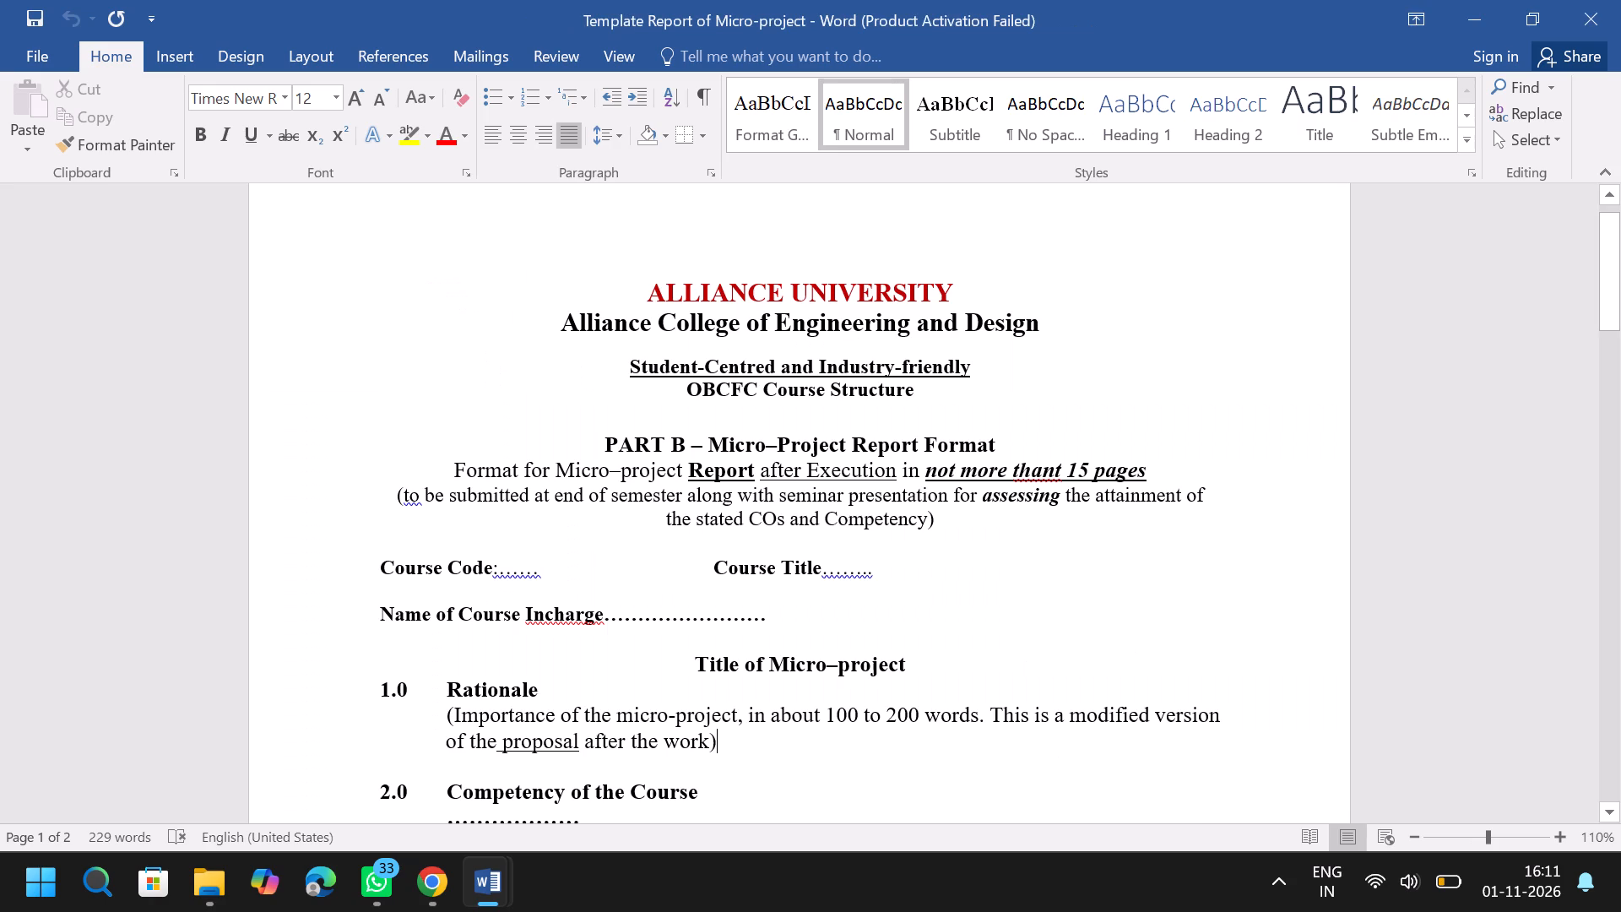
pyautogui.hotkey('alt', 'Tab')
pyautogui.hotkey('alt', 'Tab')
pyautogui.hotkey('alt', 'Tab')
pyautogui.hotkey('alt', 'Tab')
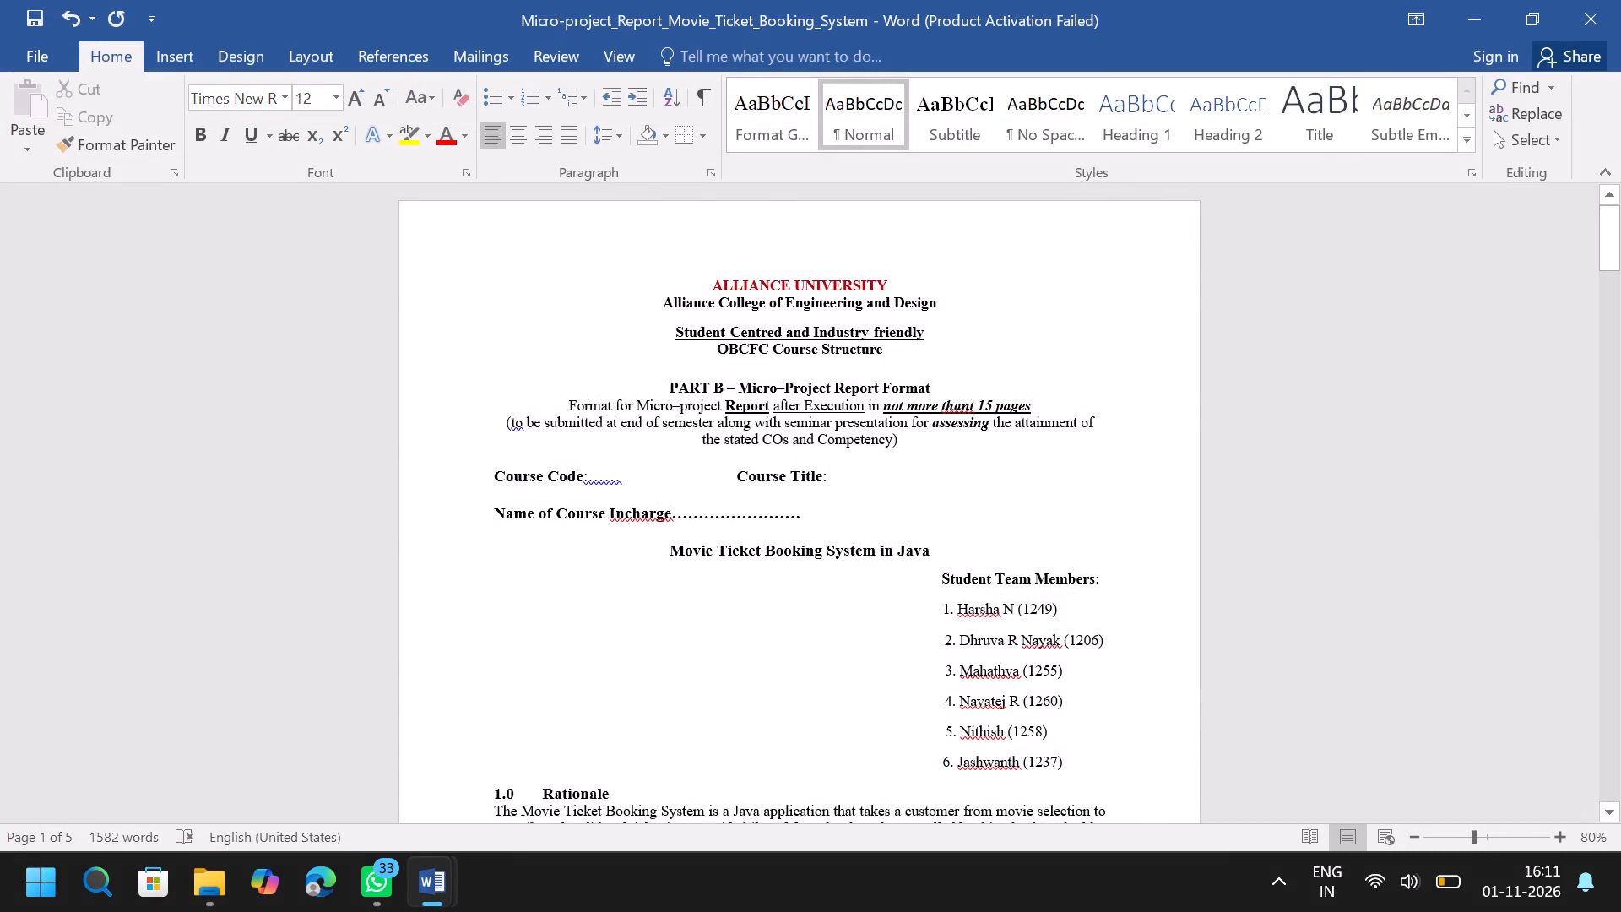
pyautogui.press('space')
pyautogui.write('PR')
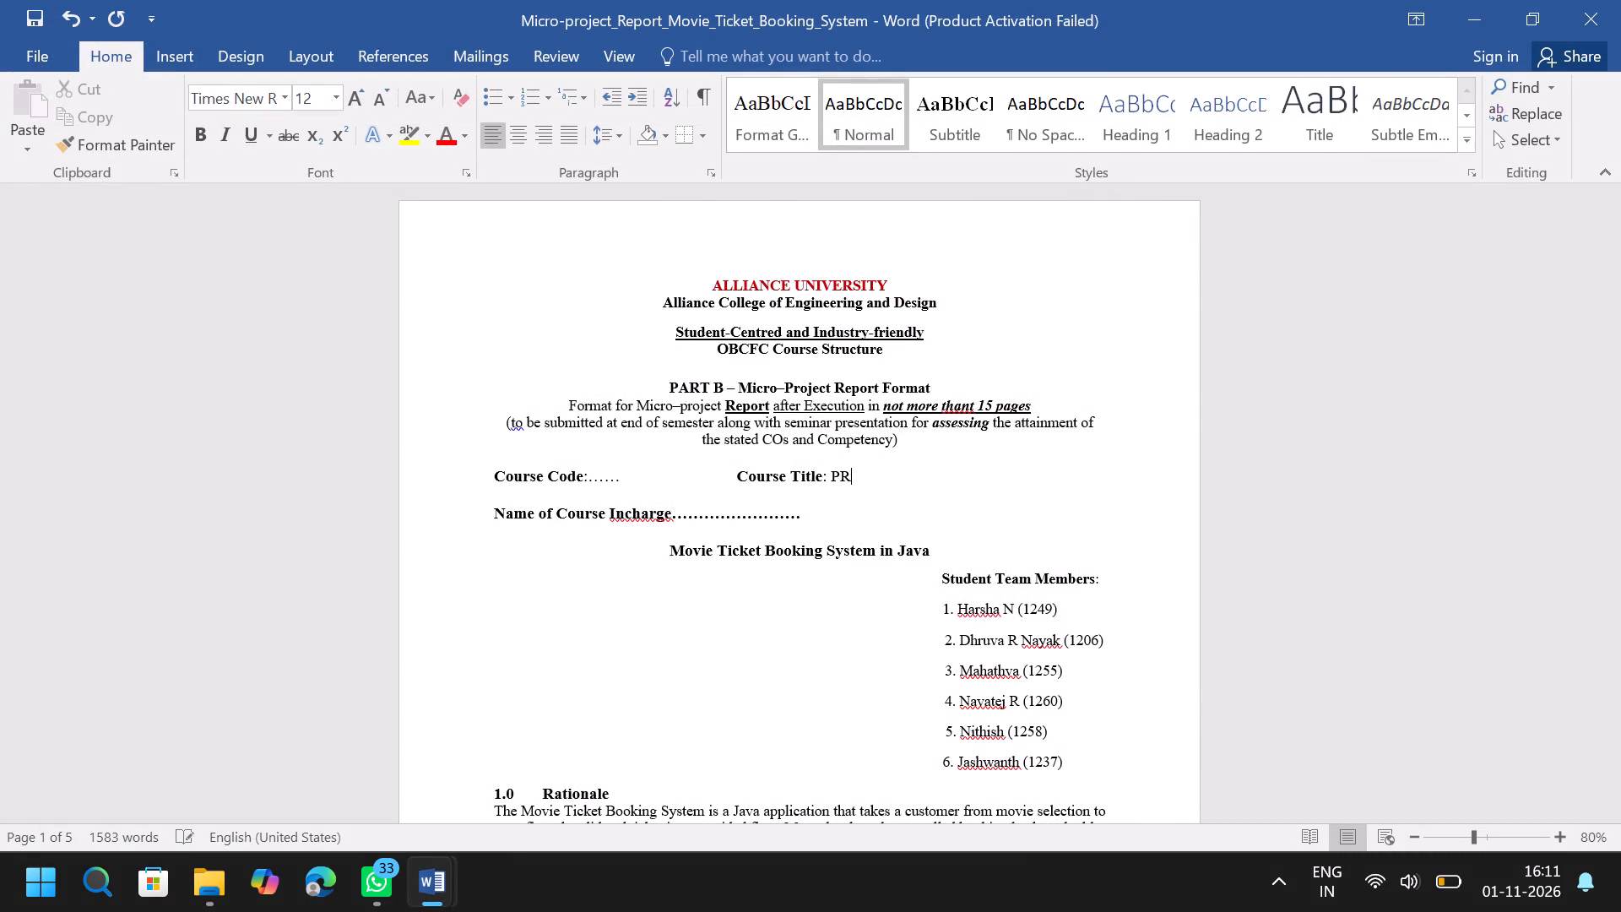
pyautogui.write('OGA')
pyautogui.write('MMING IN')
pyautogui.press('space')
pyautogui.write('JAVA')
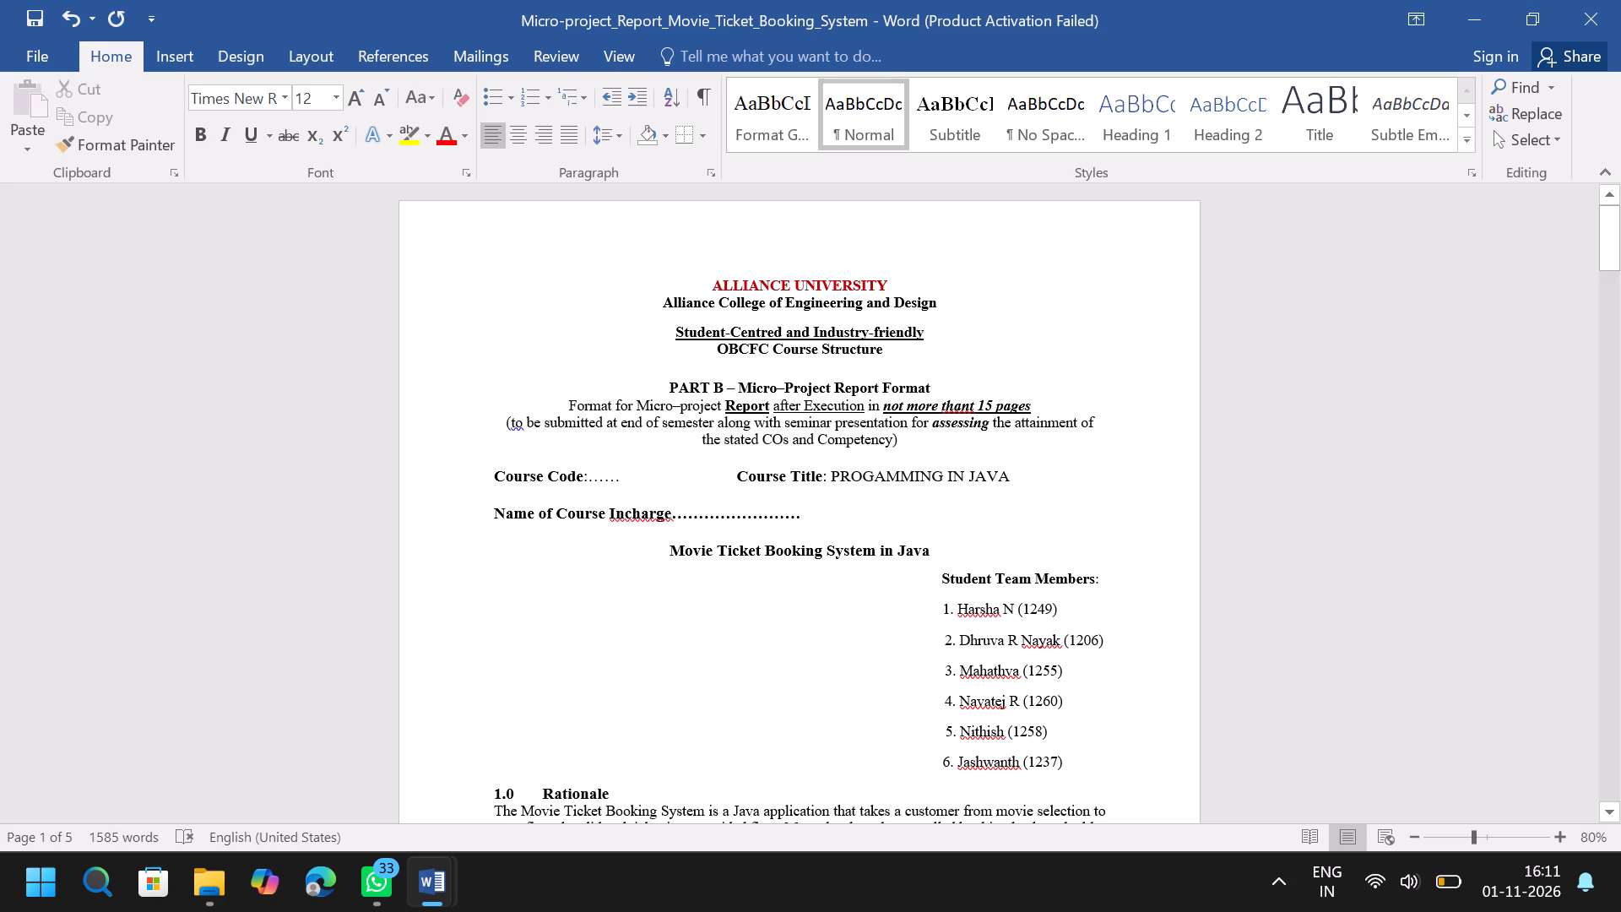
# Replace the dotted placeholder after Name of Course Incharge with a colon and a space.
pyautogui.moveTo(672, 512); pyautogui.dragTo(818, 515)
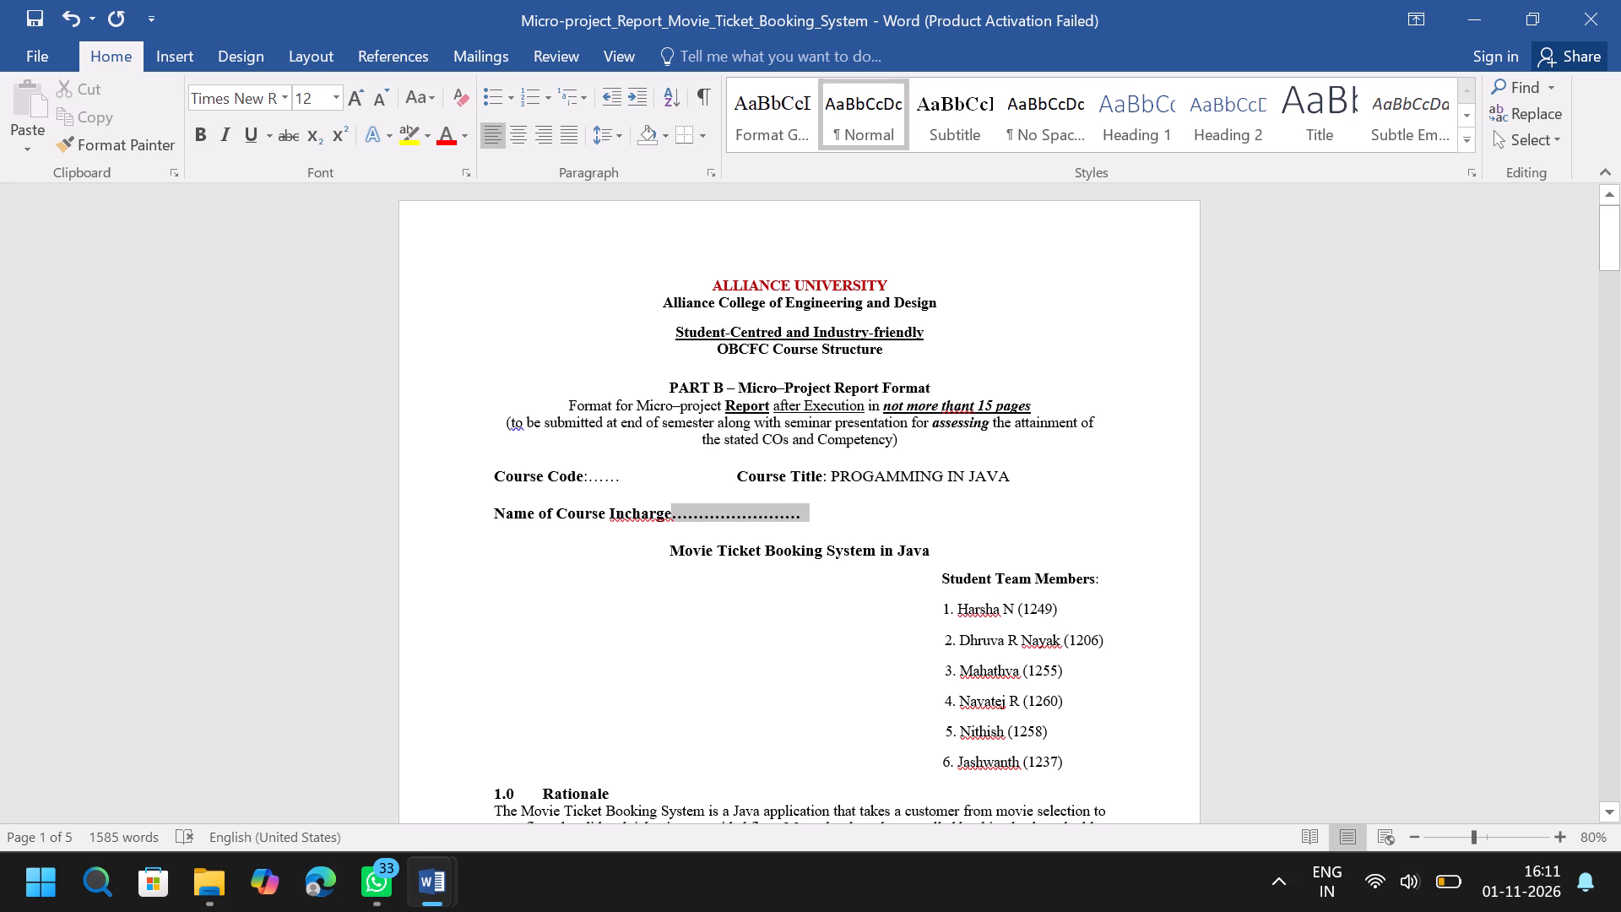
pyautogui.hotkey('shift', ':')
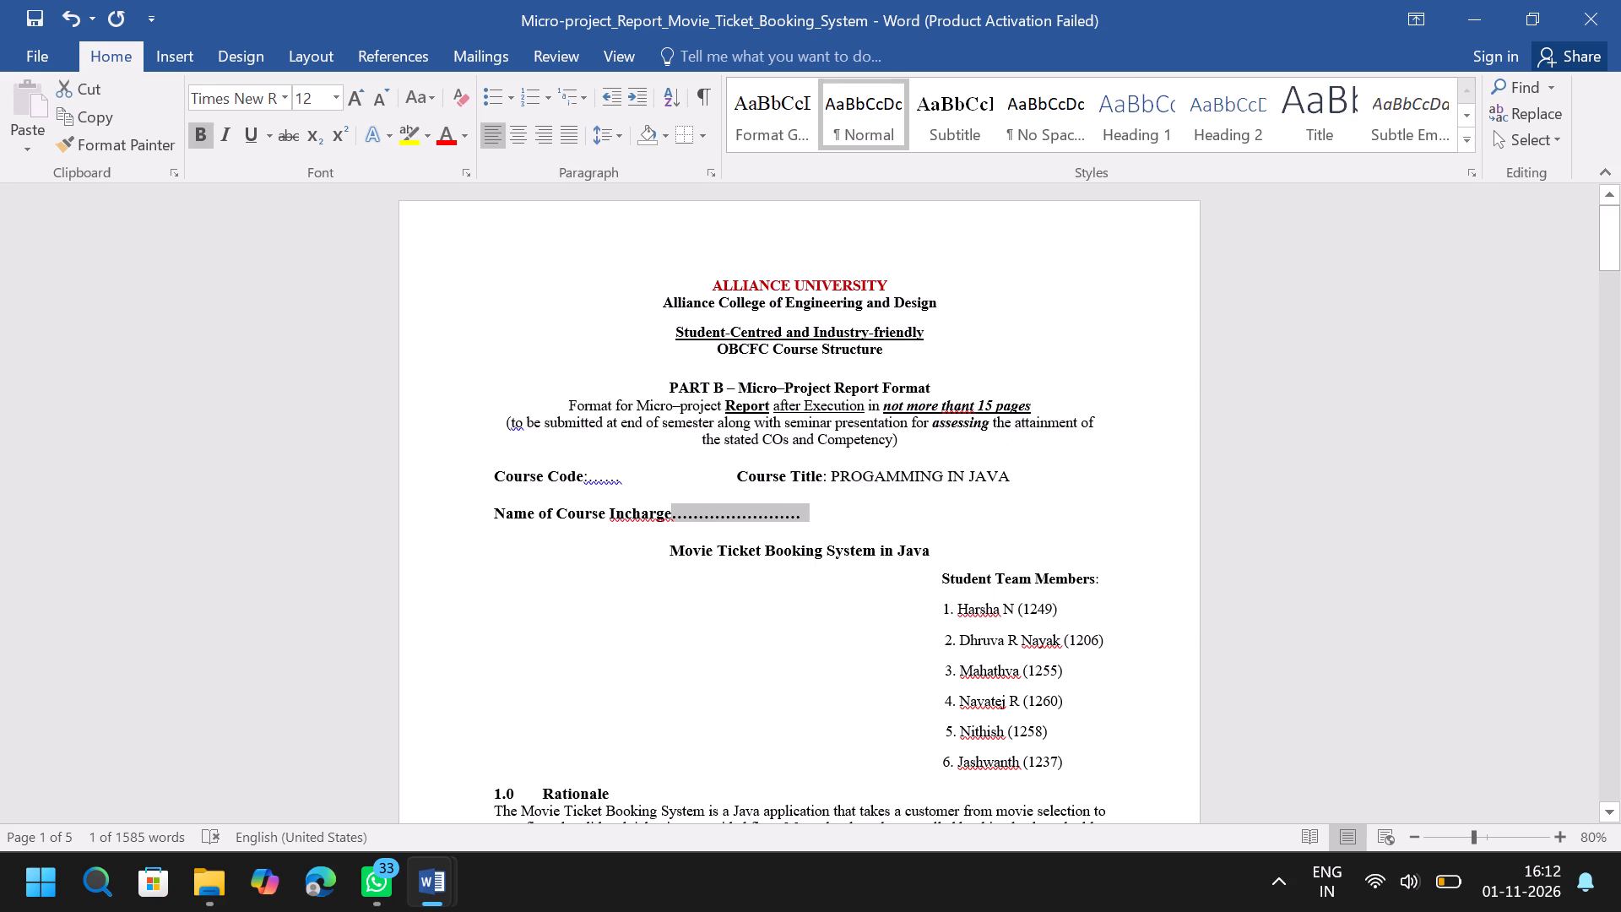
pyautogui.press('space')
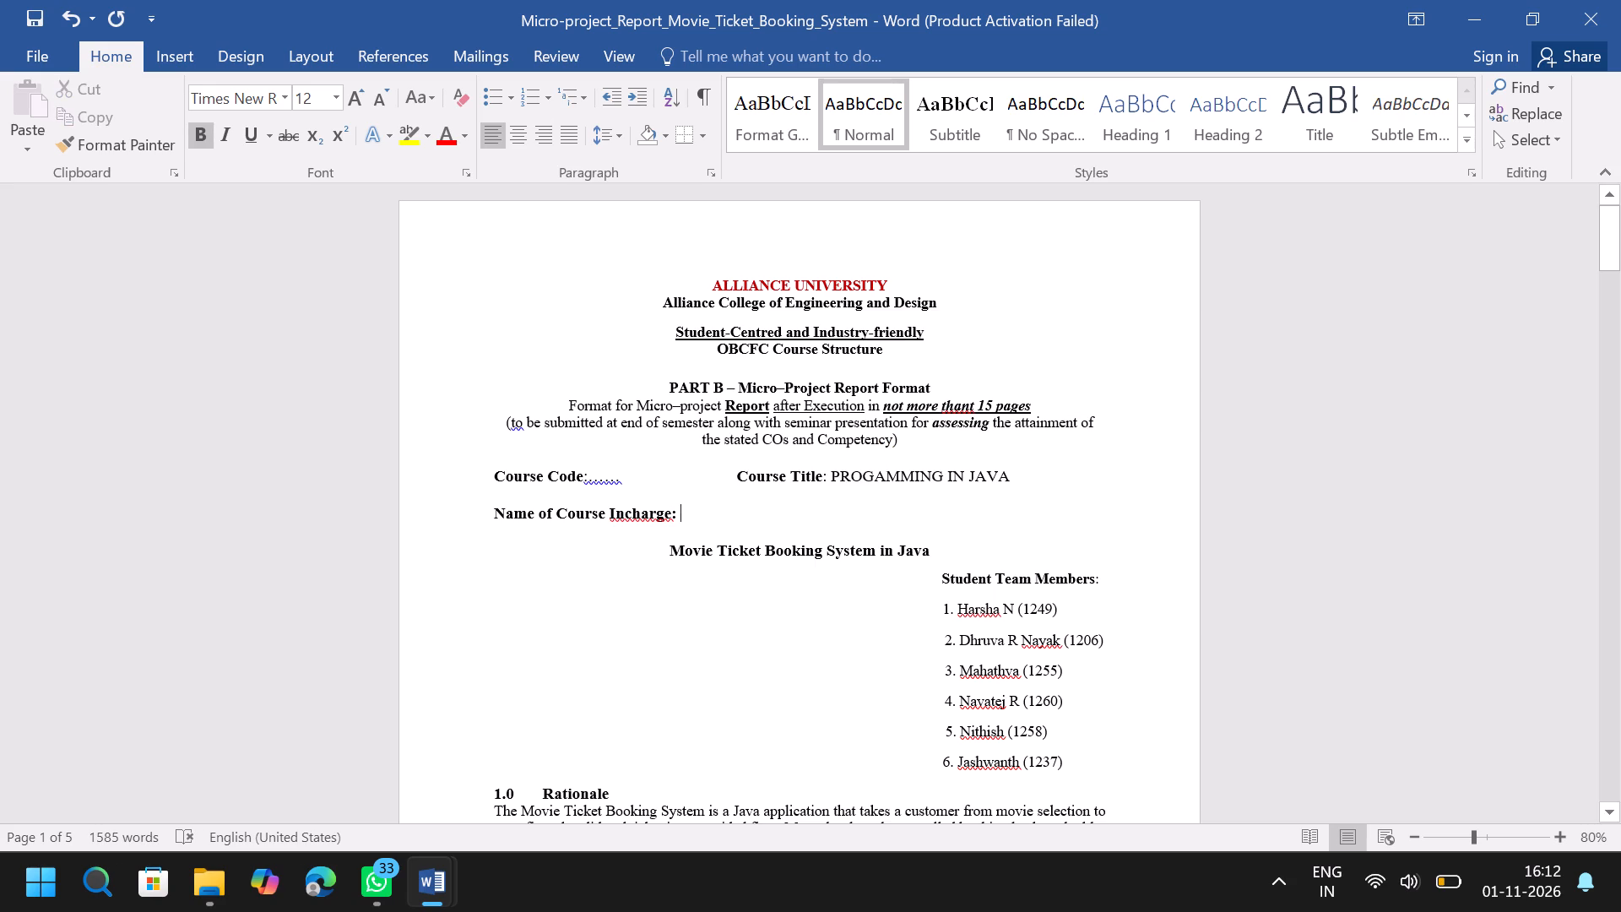
# Switch to Brave, close the Coursera assignment tab, and look for course details on the Alliance student portal's Study page.
pyautogui.press('super+d')
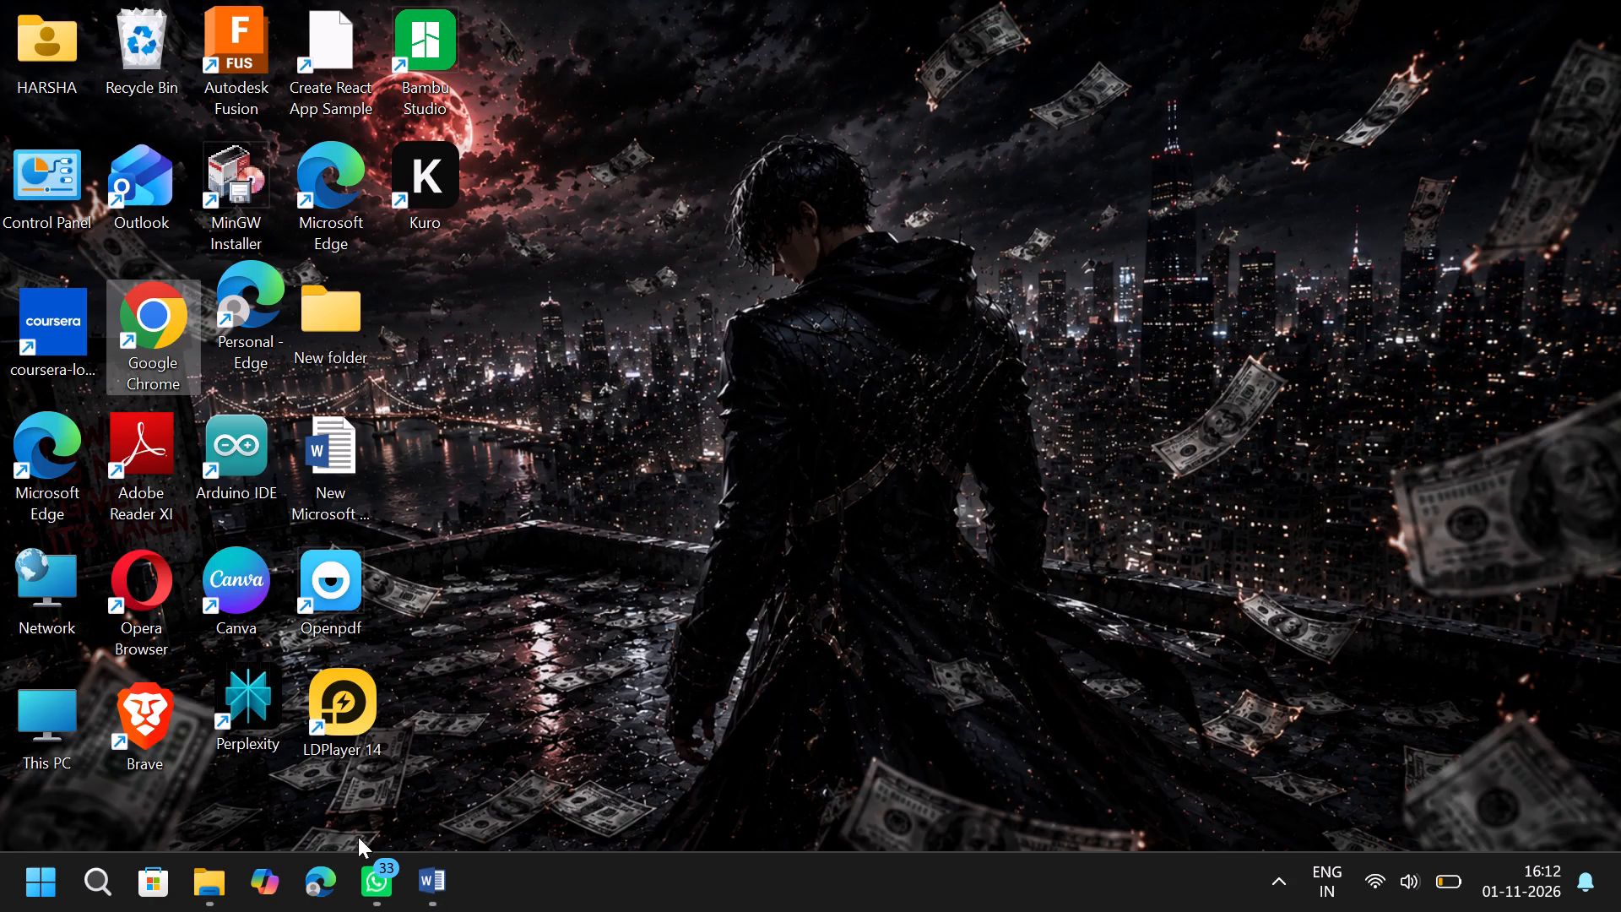
pyautogui.hotkey('alt', 'Tab')
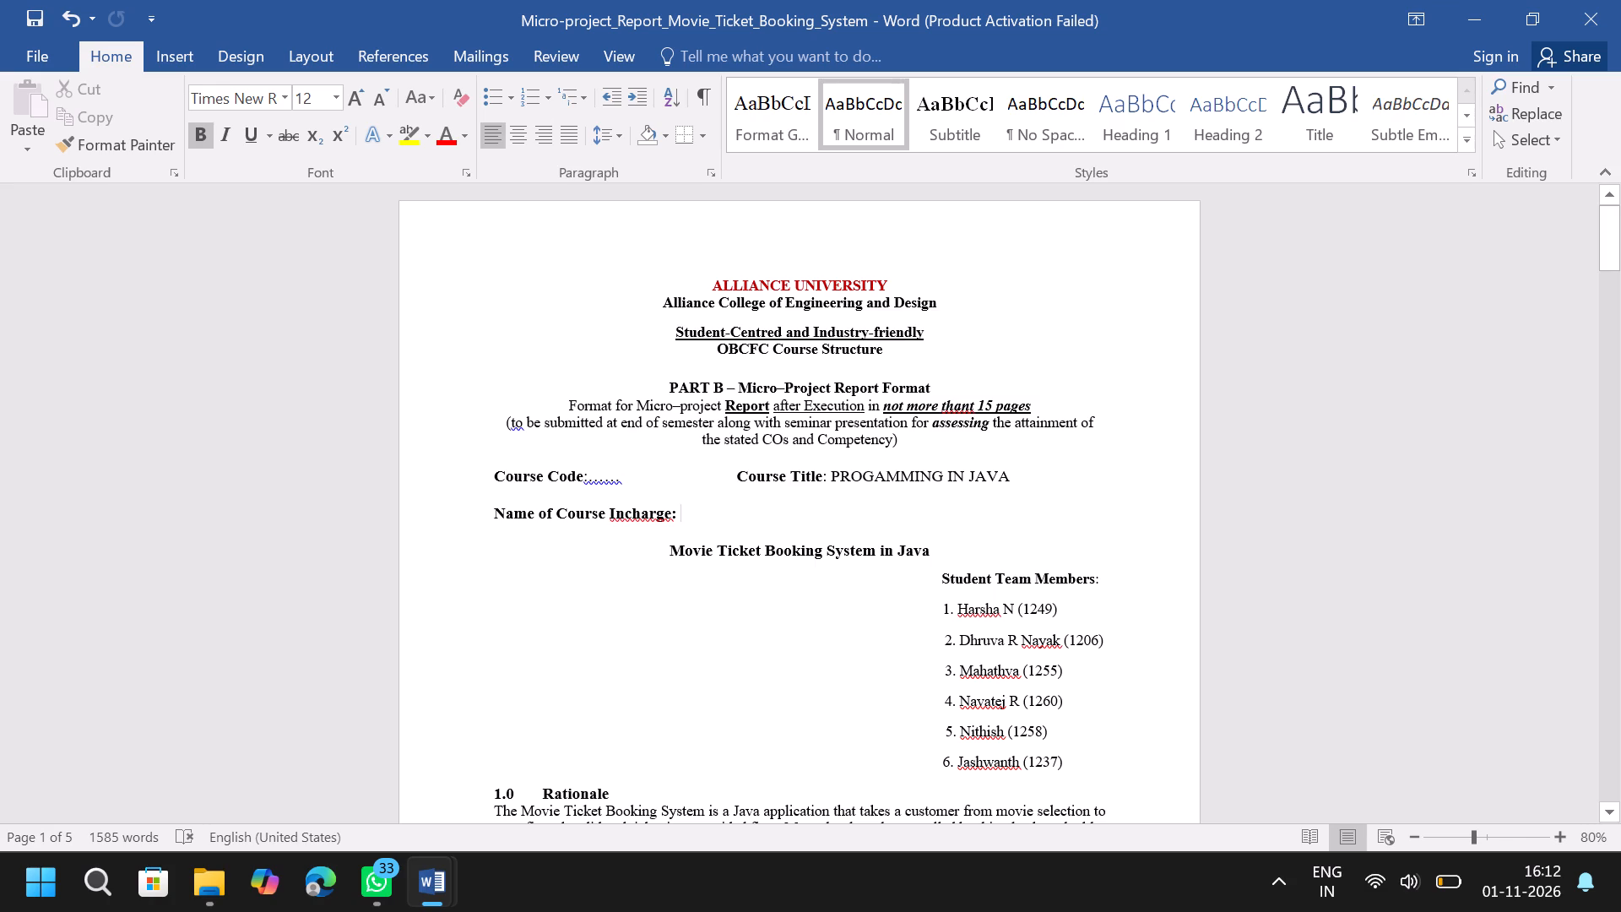
pyautogui.scroll(8, 506, 577)
pyautogui.press('super+d')
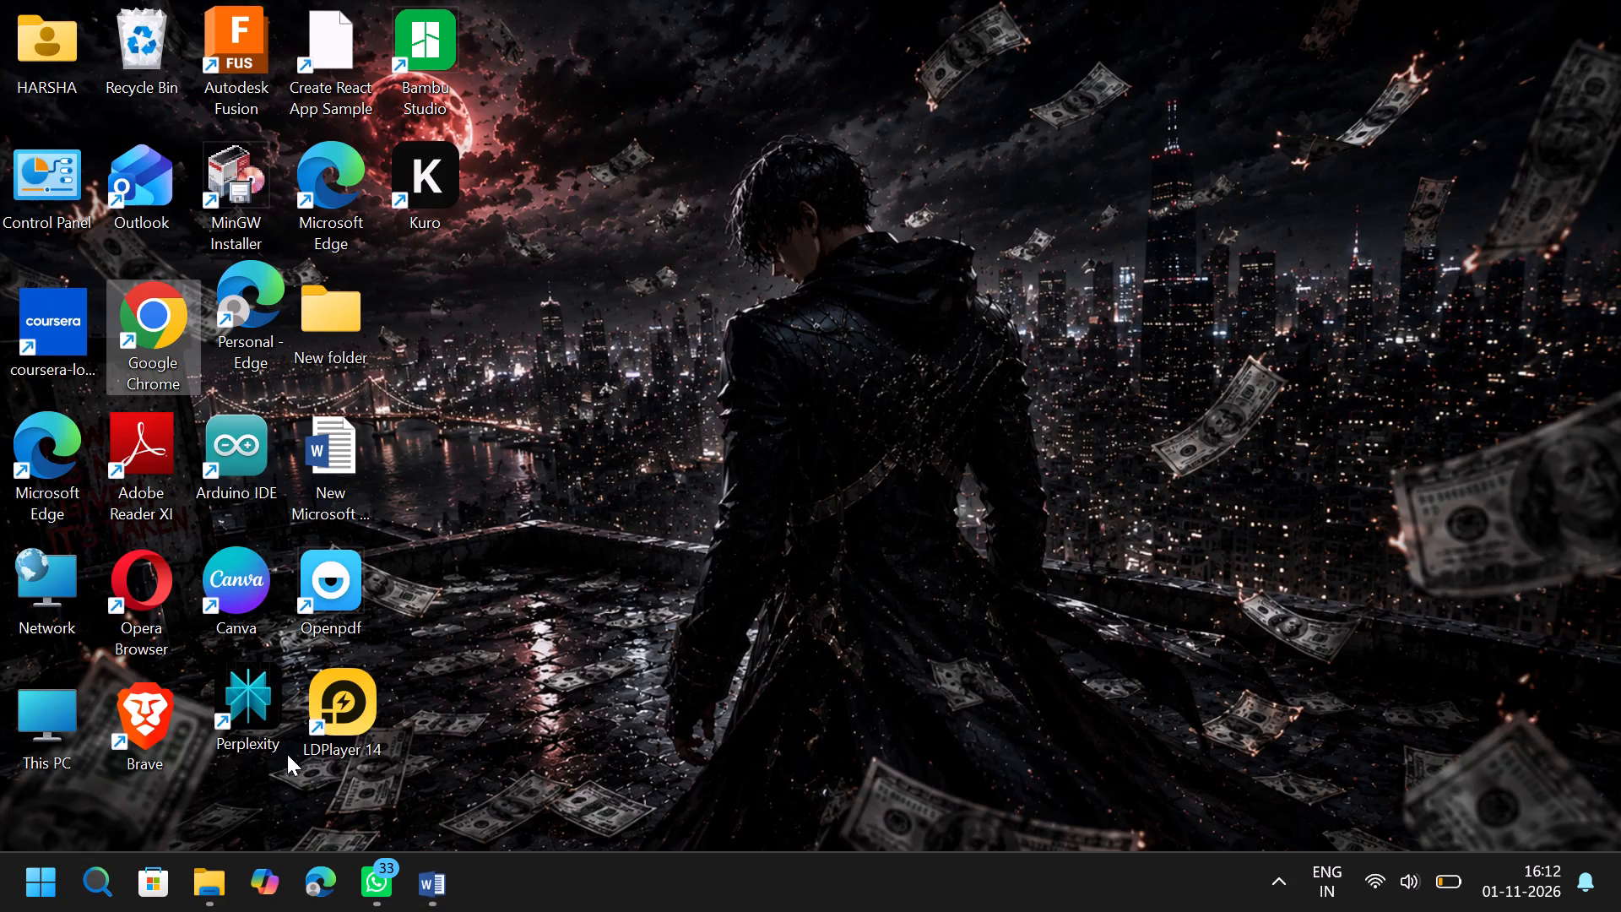
pyautogui.doubleClick(134, 725)
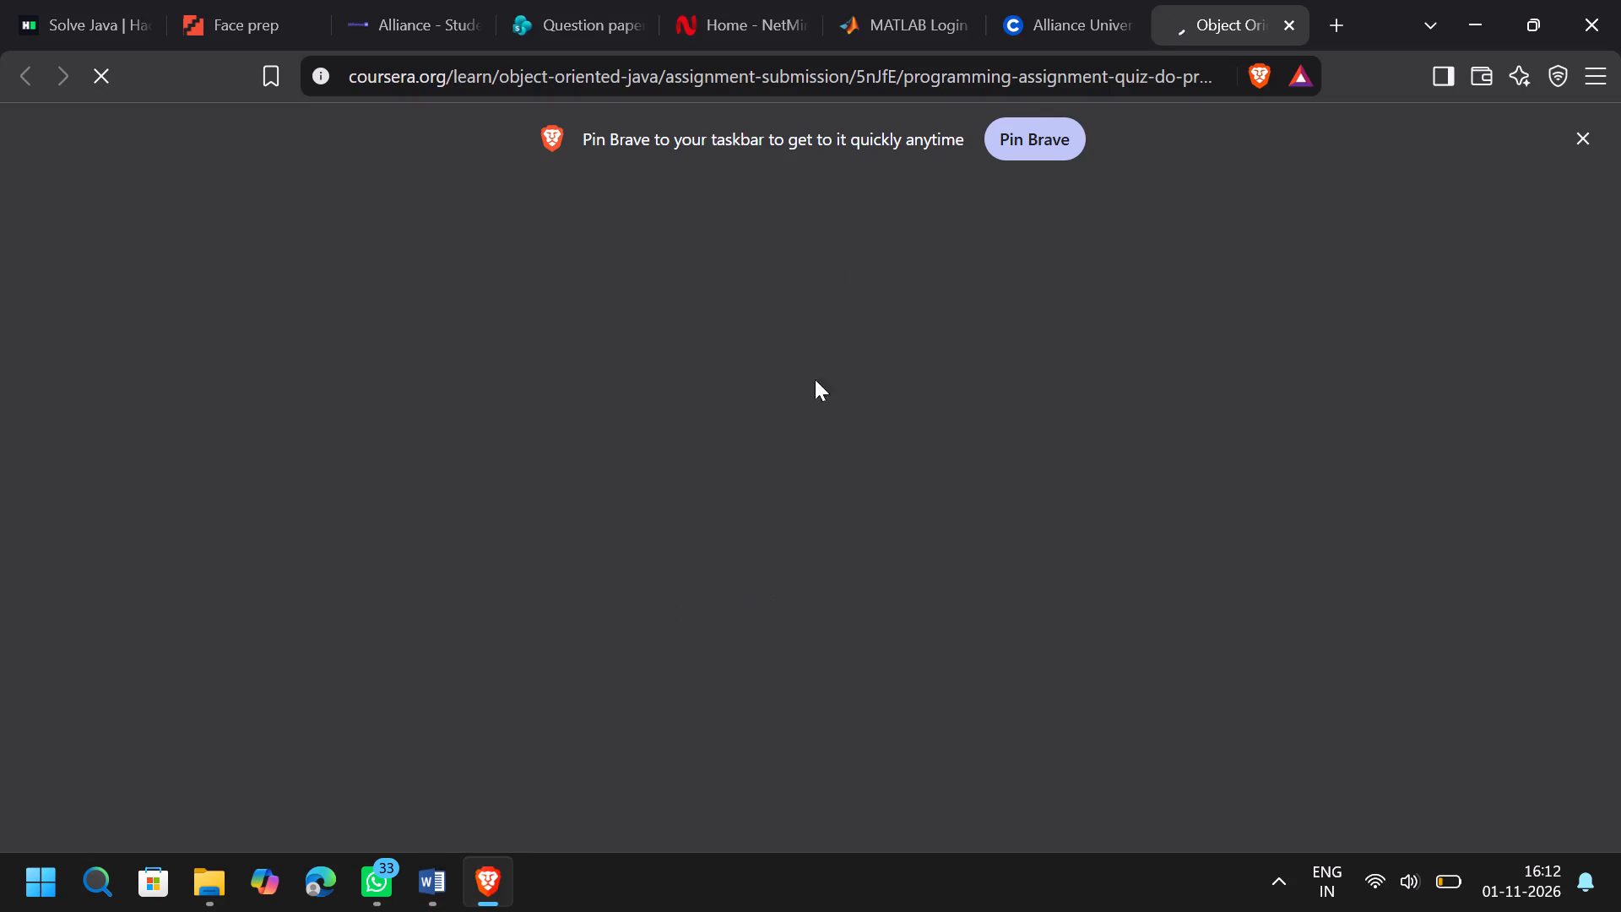
pyautogui.click(1283, 25)
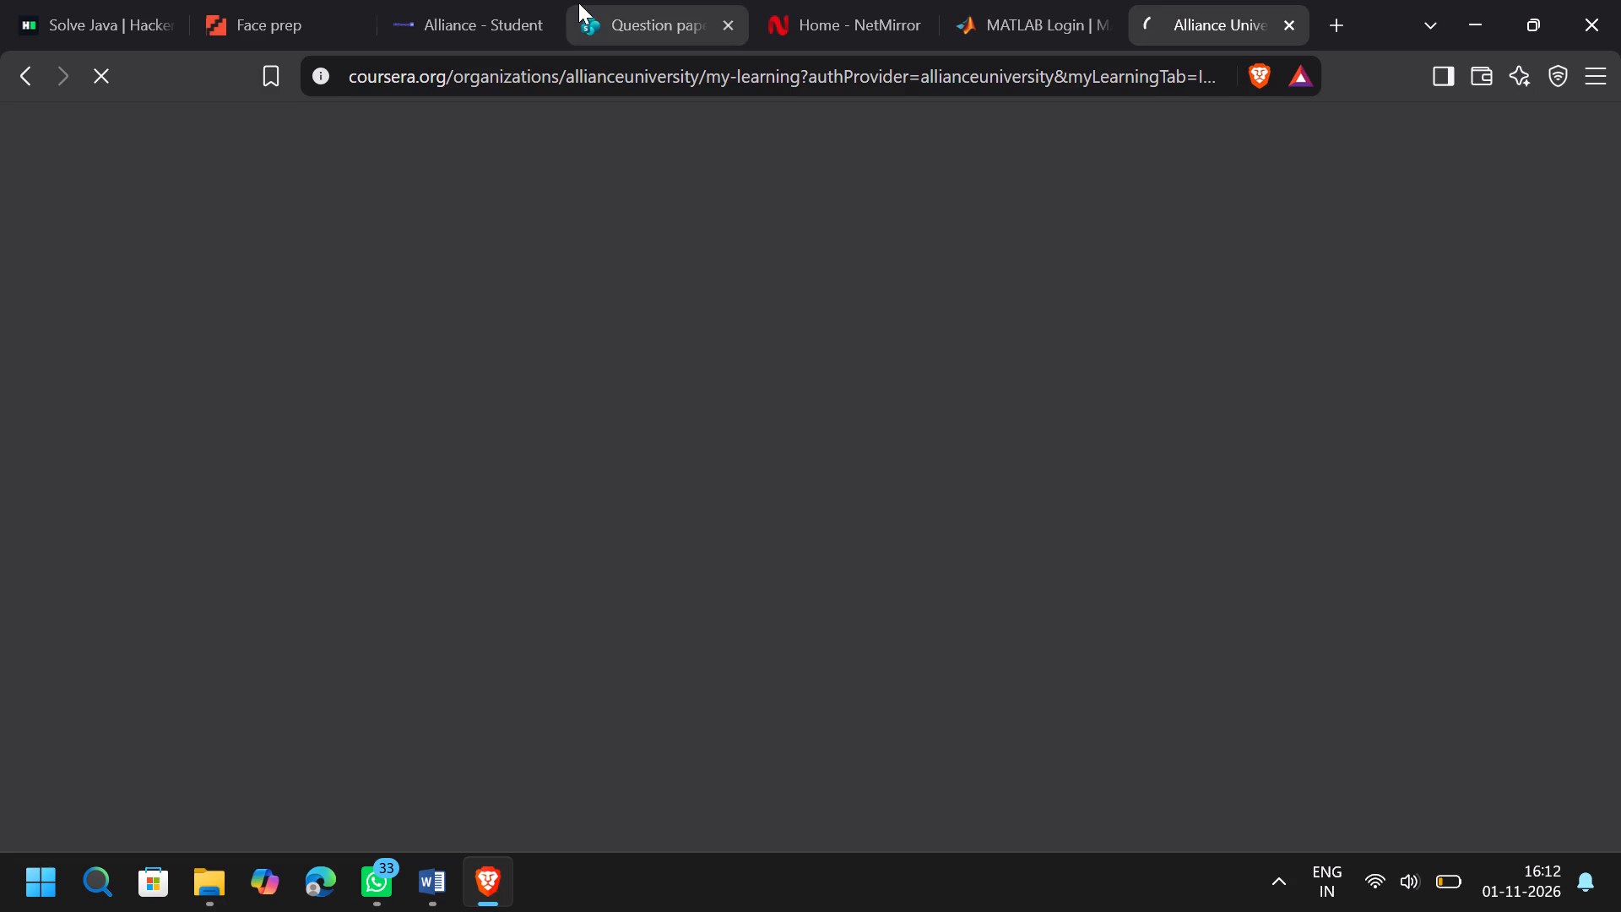
pyautogui.click(422, 14)
pyautogui.scroll(-1, 629, 453)
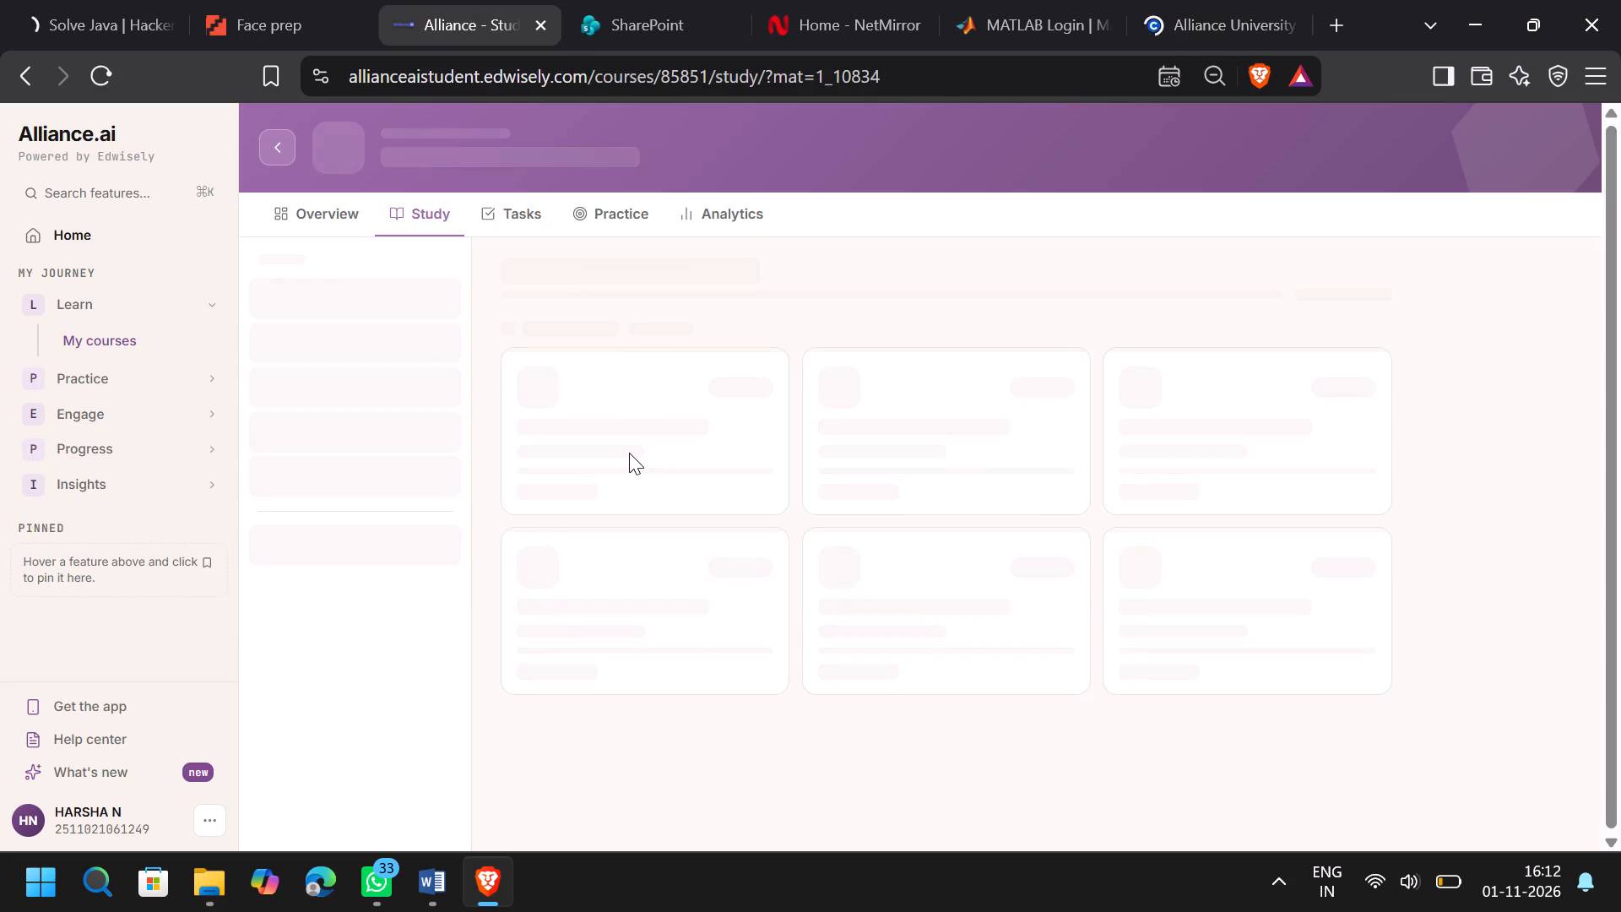
pyautogui.scroll(-15, 629, 453)
pyautogui.scroll(11, 629, 453)
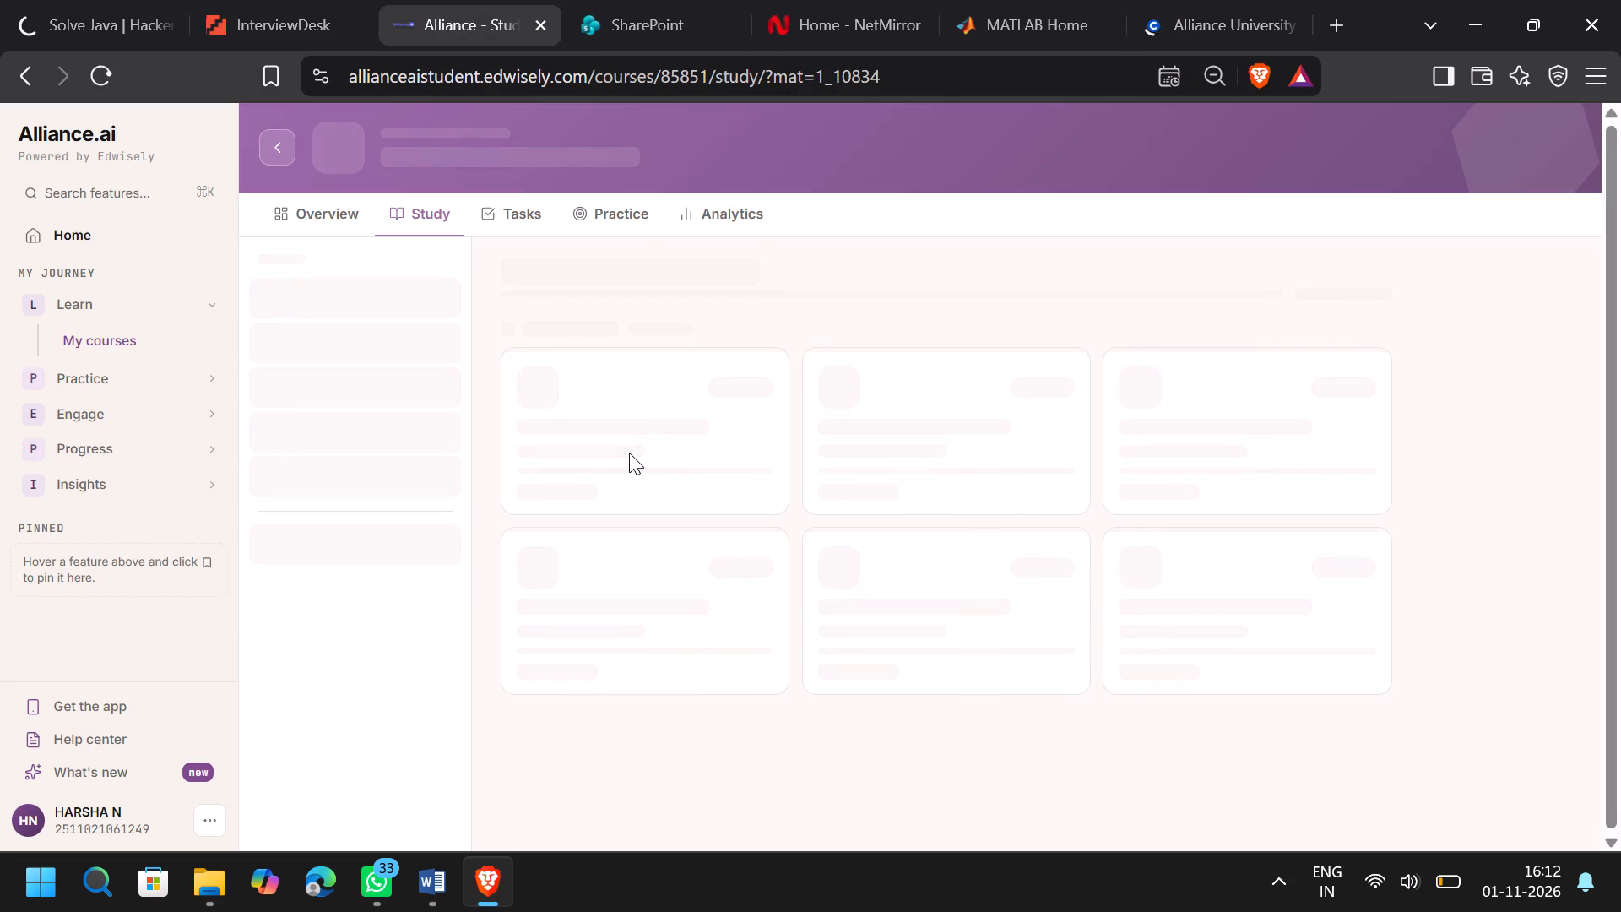
pyautogui.scroll(-16, 629, 453)
pyautogui.scroll(11, 629, 453)
pyautogui.scroll(-7, 629, 453)
pyautogui.scroll(12, 629, 453)
pyautogui.scroll(-20, 629, 453)
pyautogui.scroll(-1, 629, 453)
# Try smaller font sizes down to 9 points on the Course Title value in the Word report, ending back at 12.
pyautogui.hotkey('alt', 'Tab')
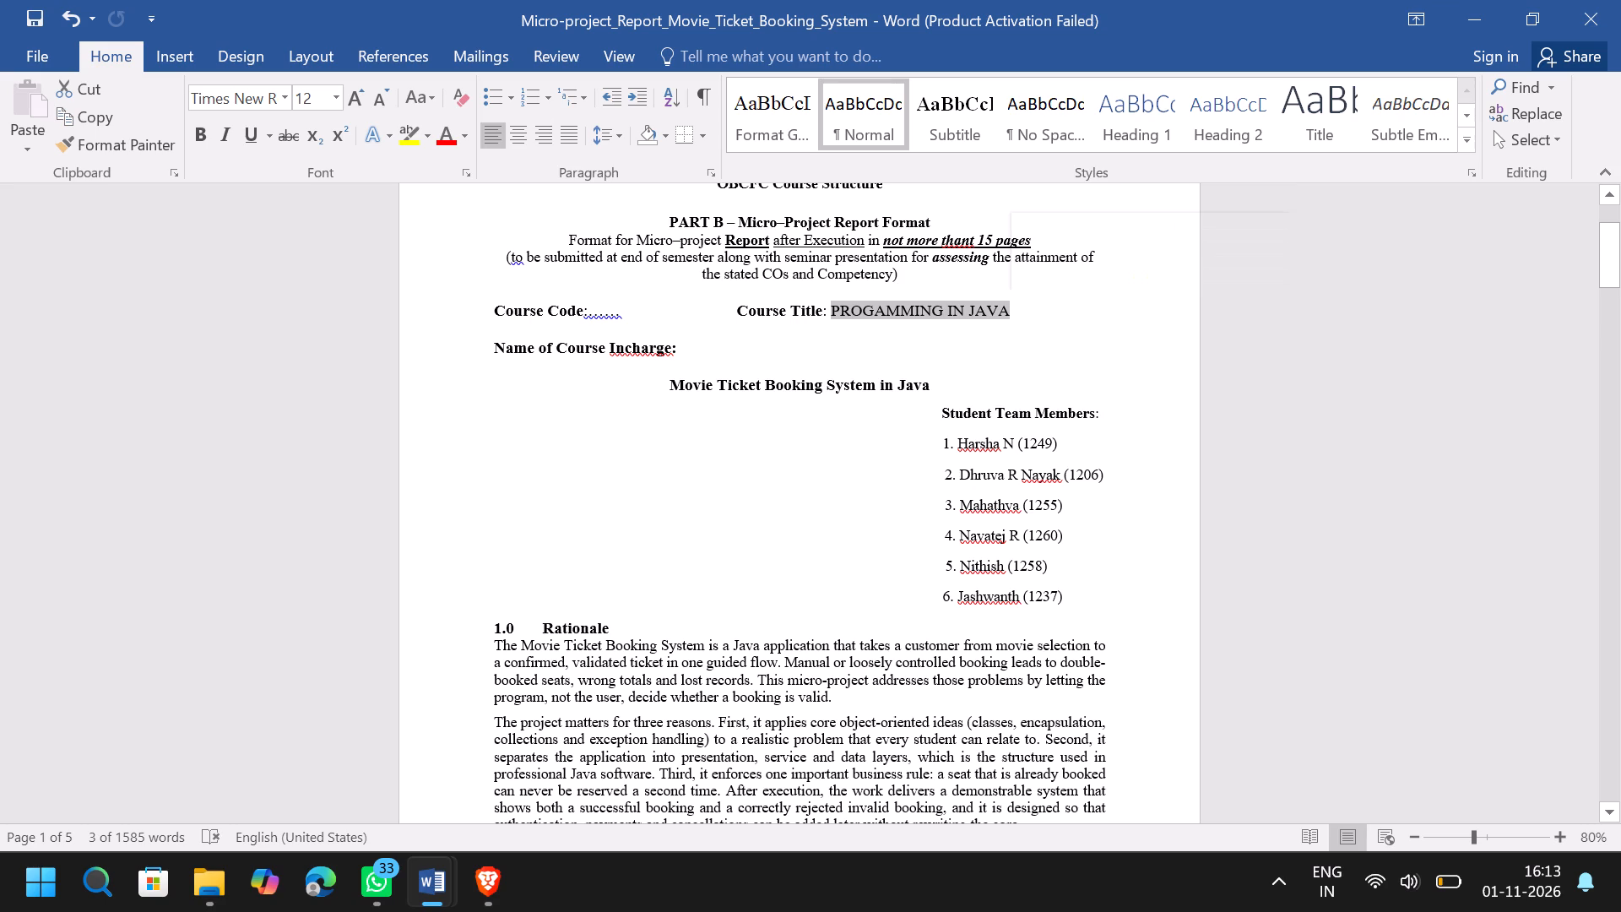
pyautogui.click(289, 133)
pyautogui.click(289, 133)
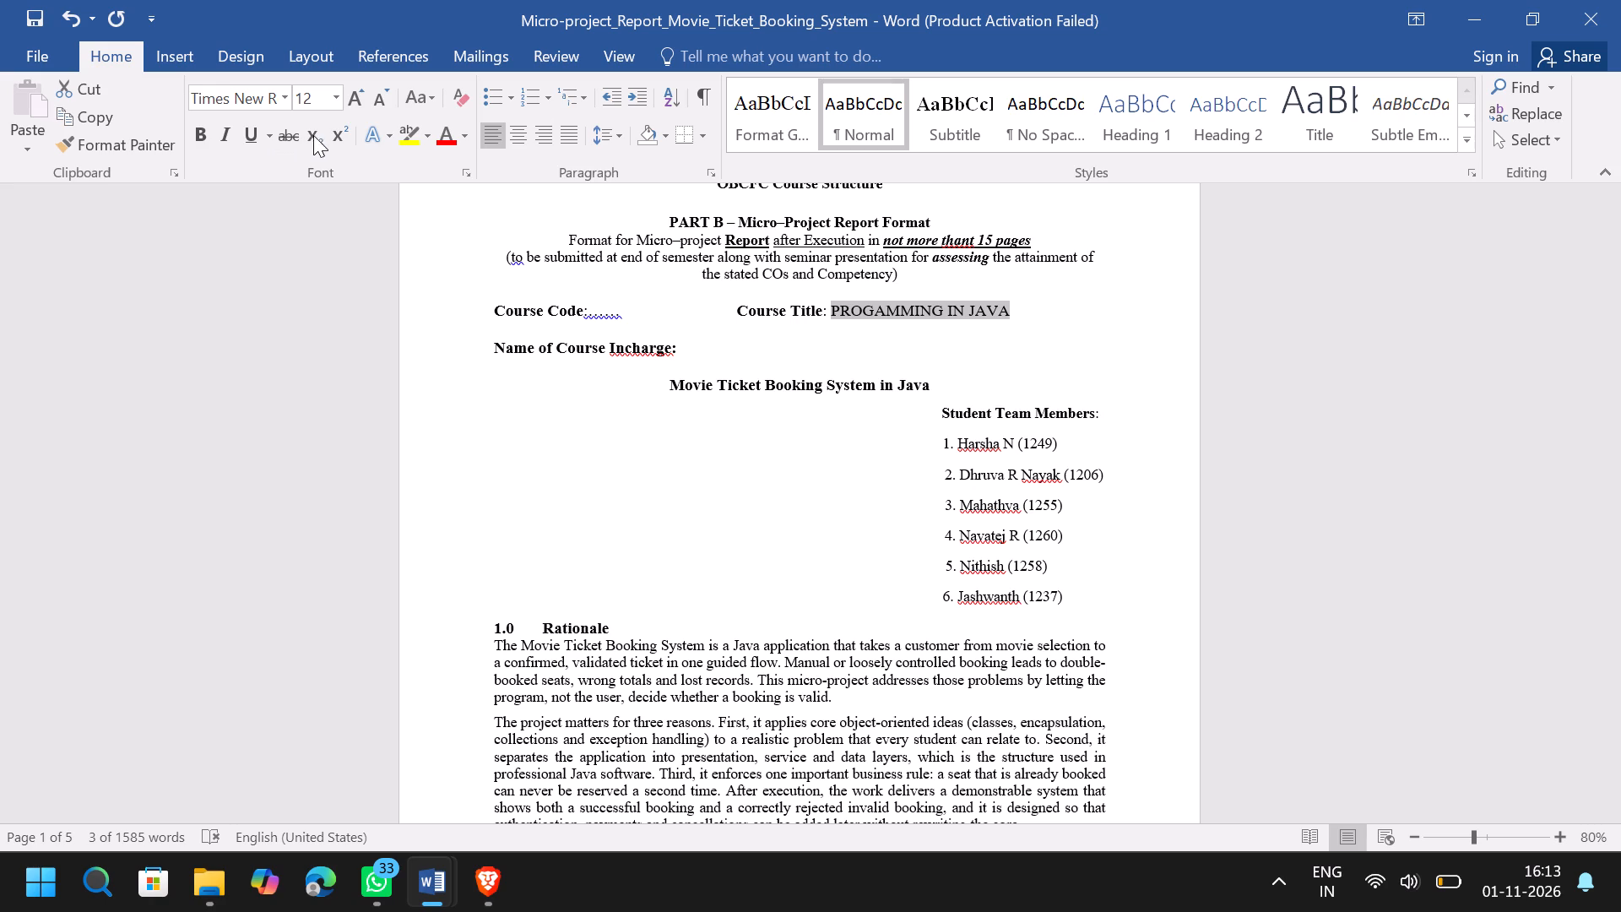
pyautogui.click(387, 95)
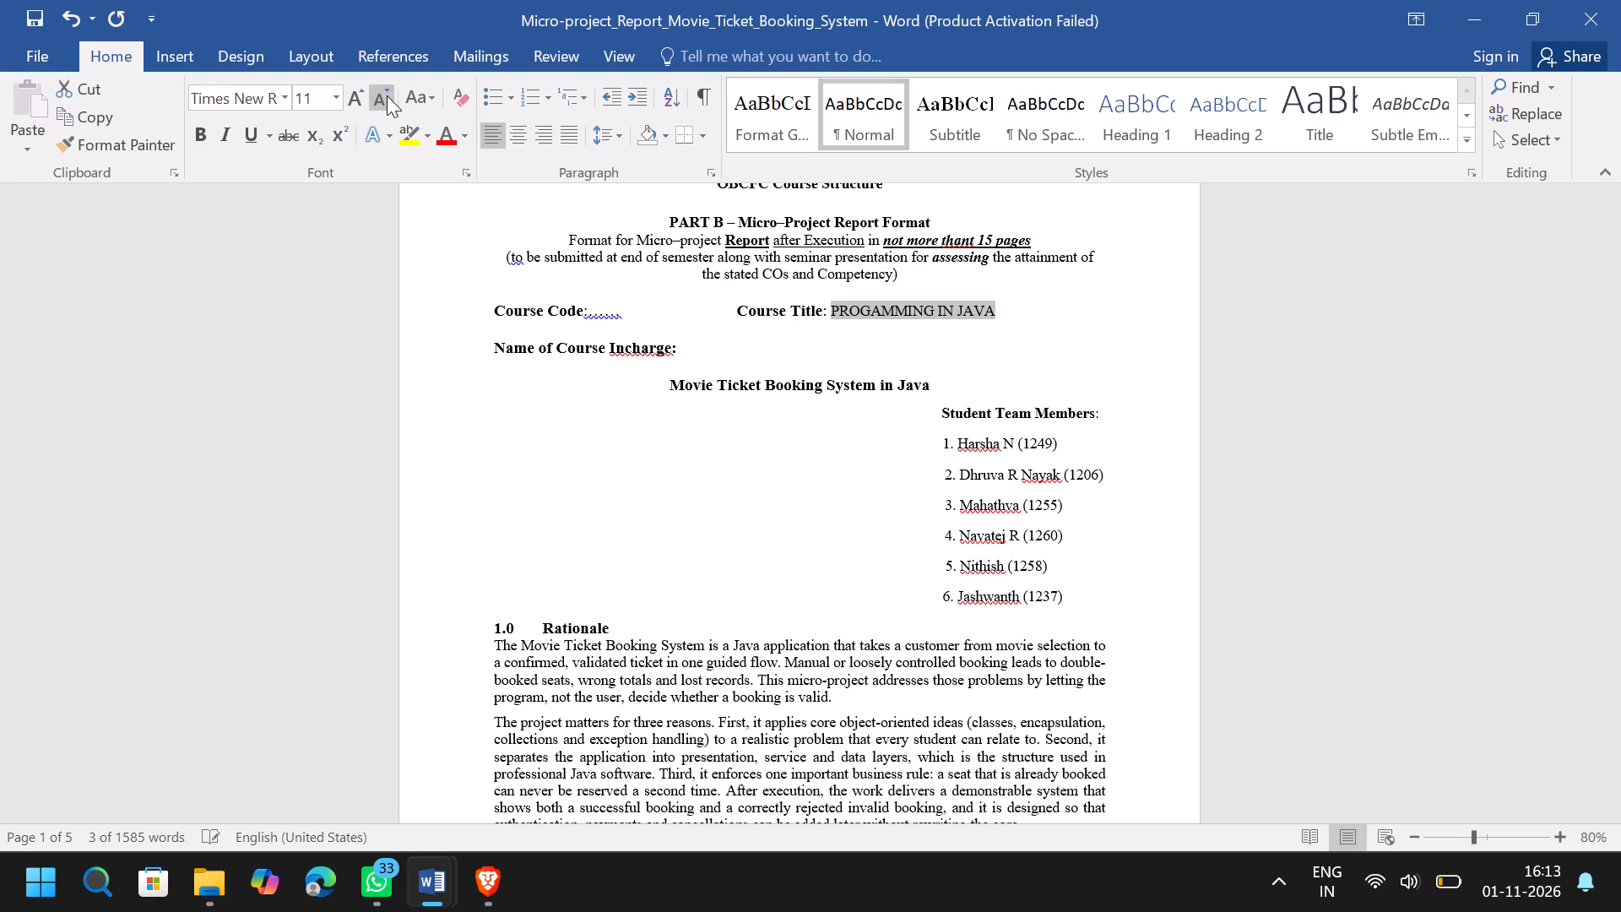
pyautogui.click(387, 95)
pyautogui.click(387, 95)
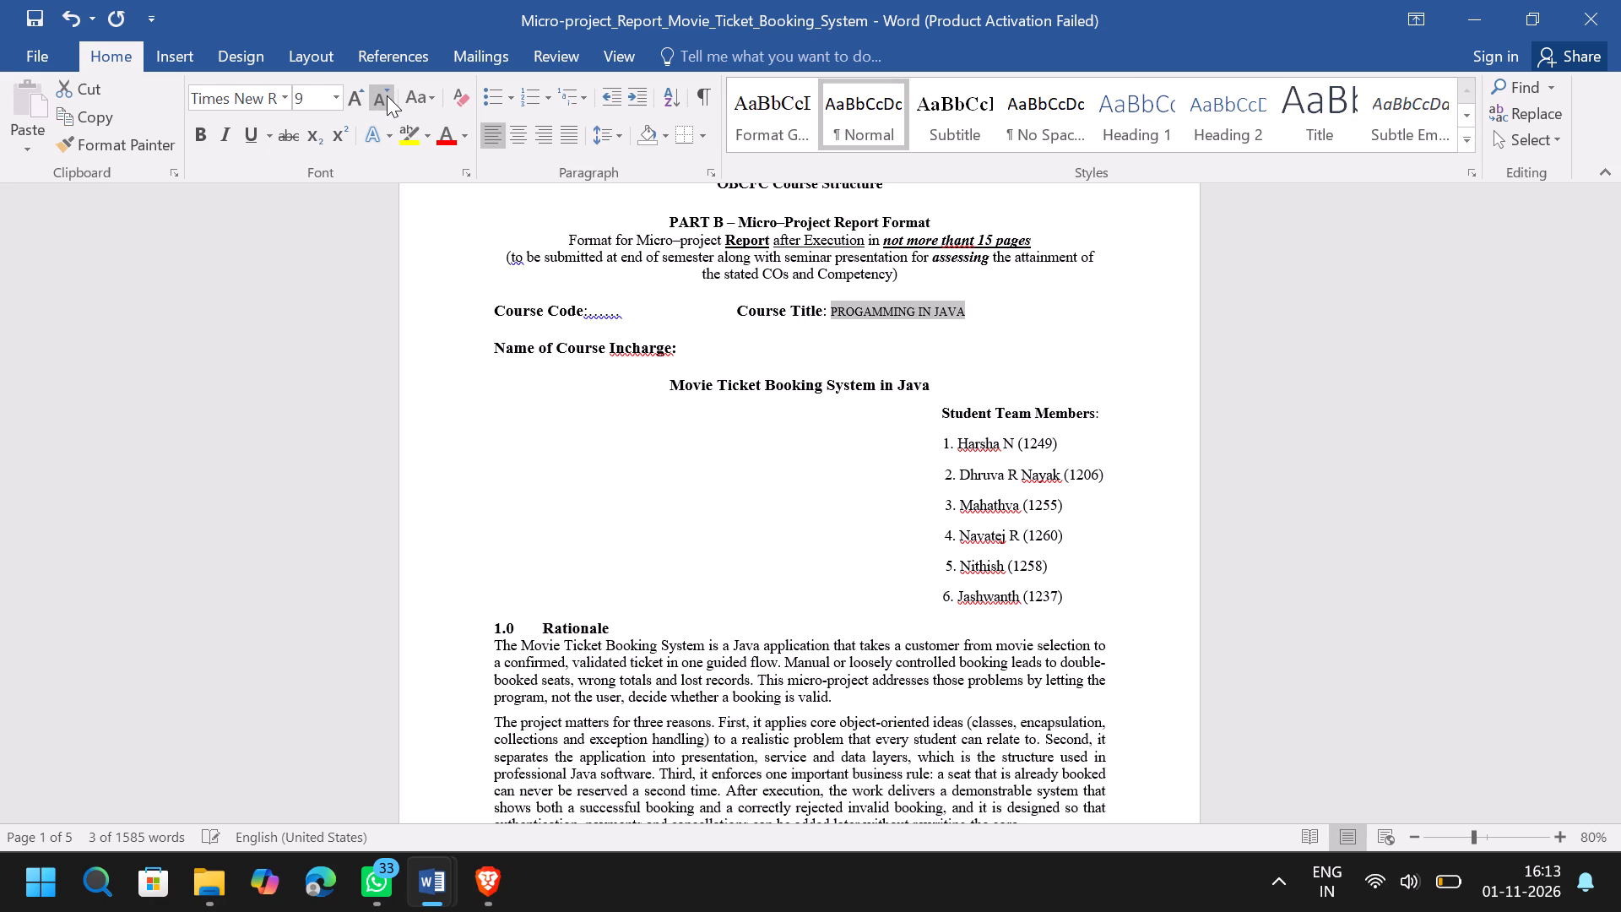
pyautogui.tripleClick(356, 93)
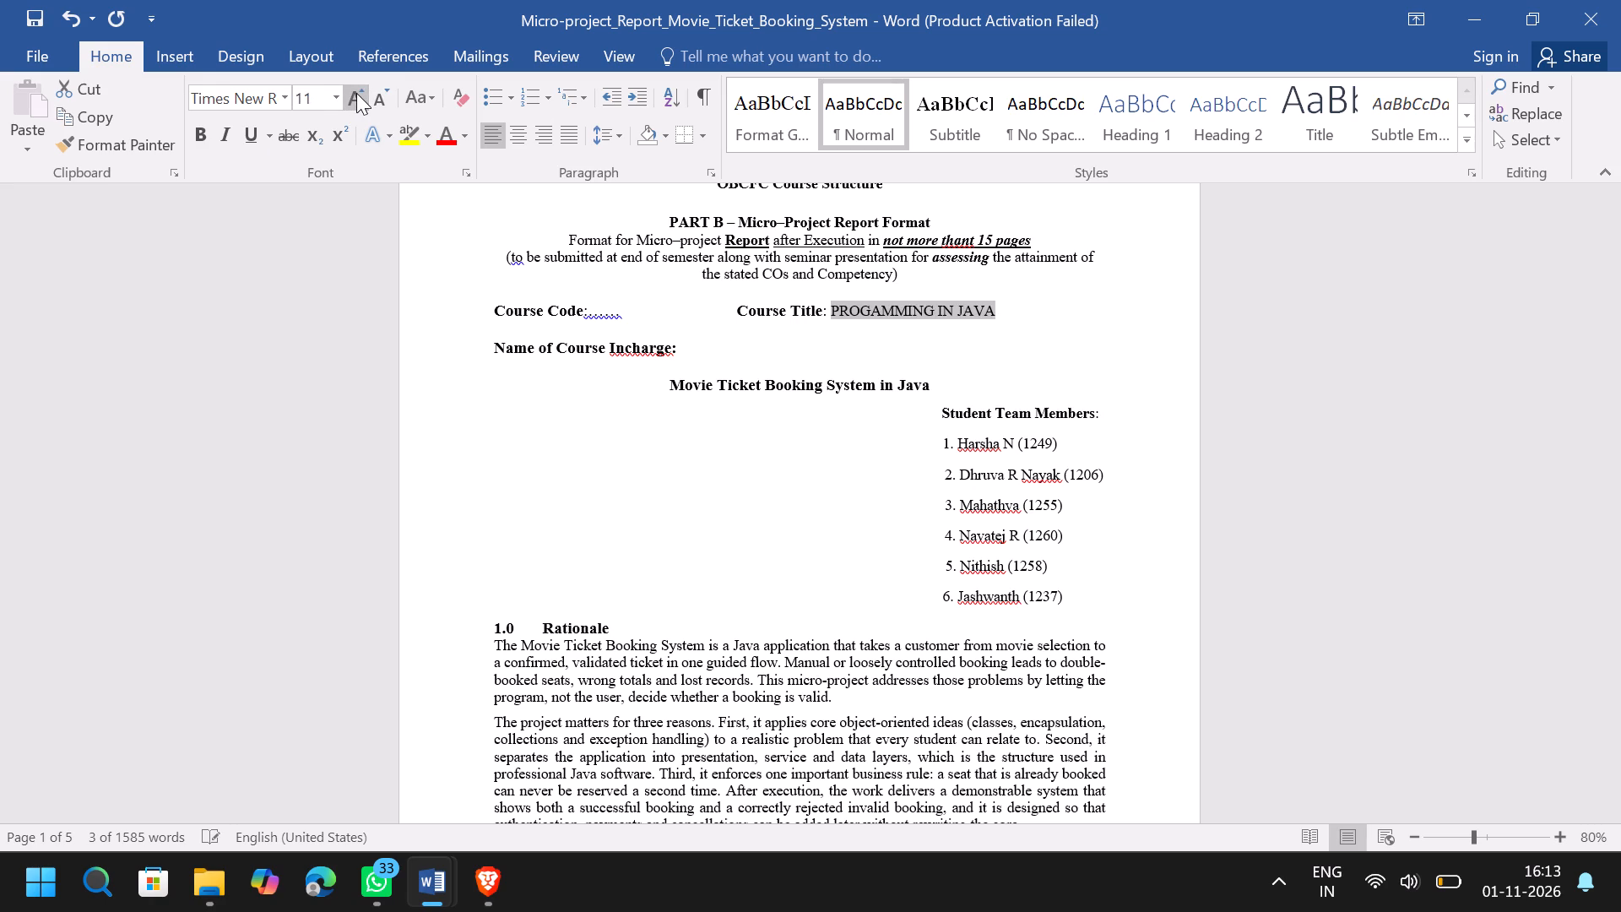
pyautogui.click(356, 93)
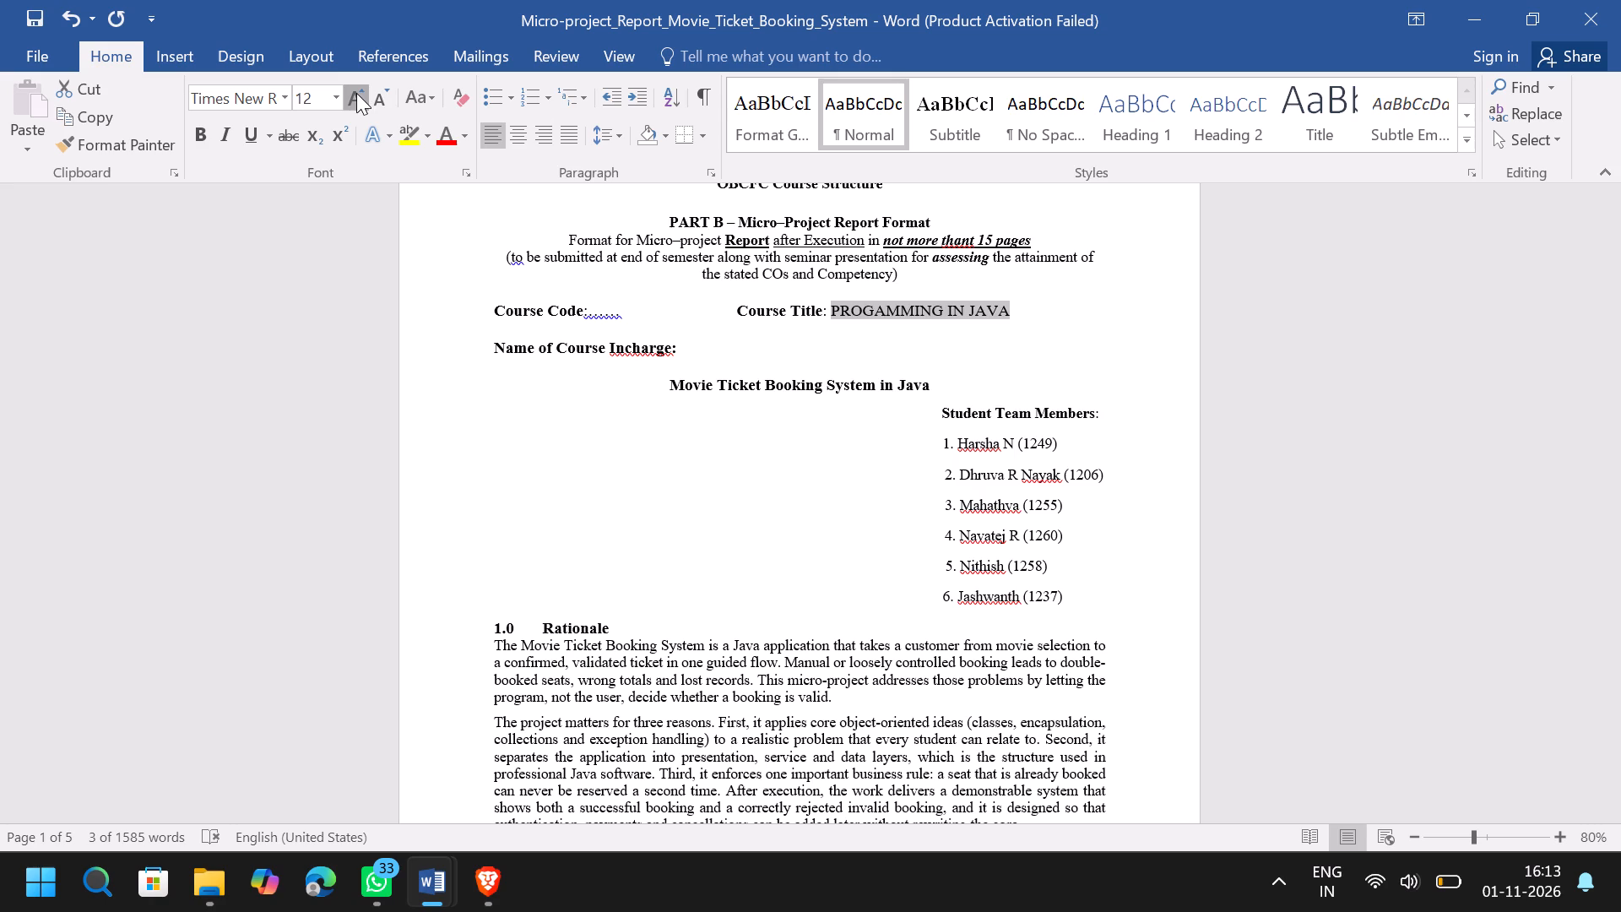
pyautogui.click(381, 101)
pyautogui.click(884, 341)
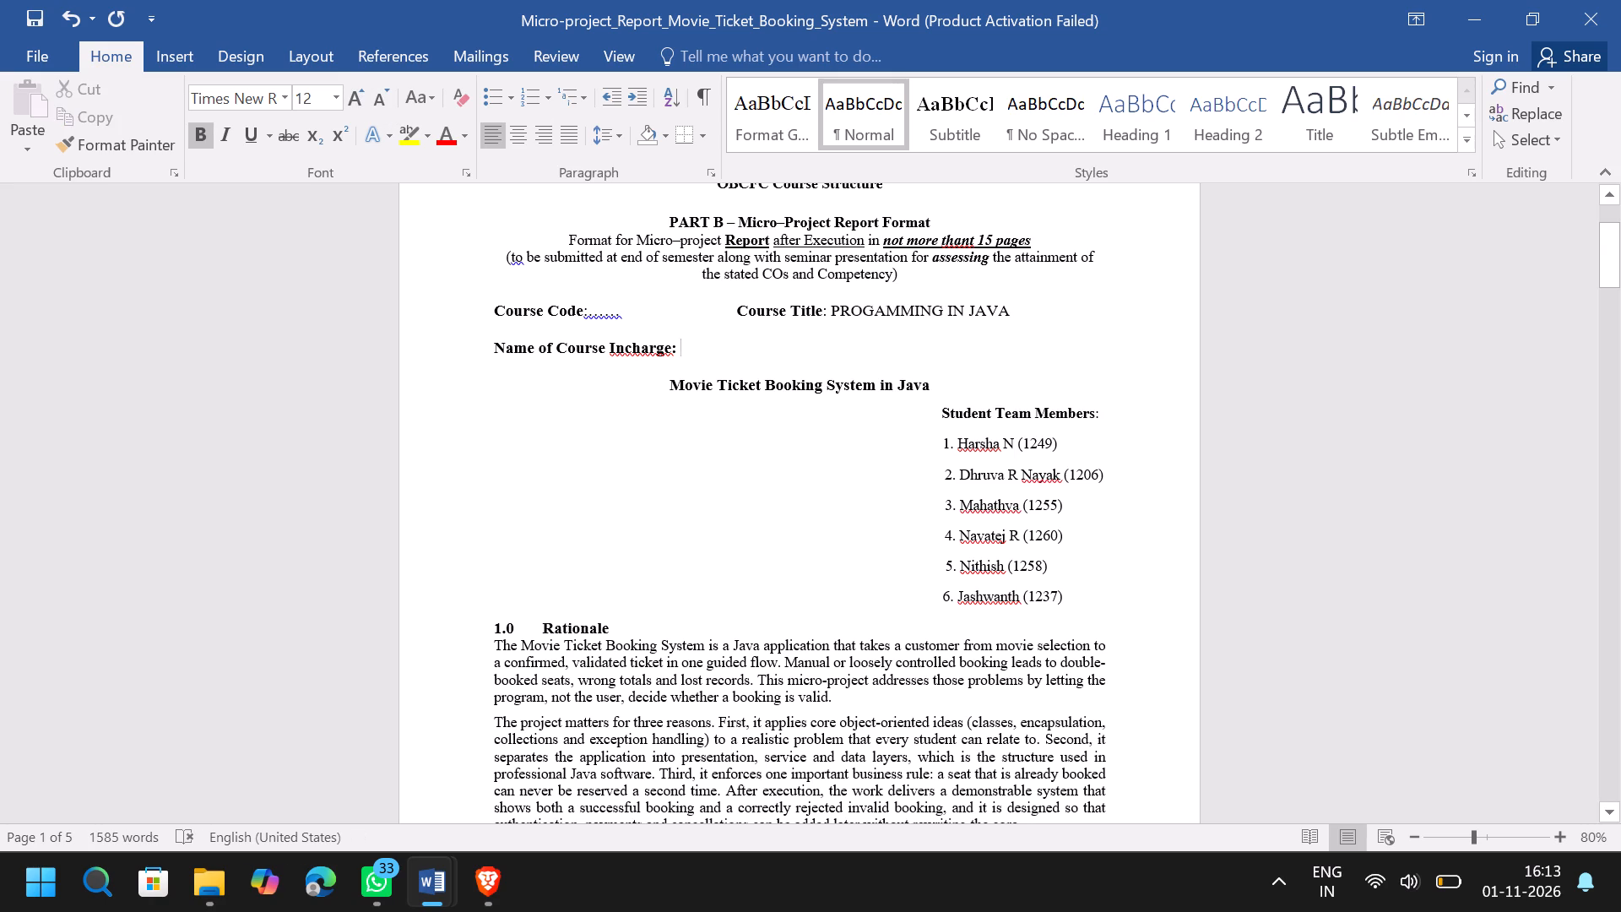
# Retype the Course Title value in mixed case, starting with "Programing i", and go back to the "m" to correct the spelling.
pyautogui.moveTo(847, 310); pyautogui.dragTo(1037, 314)
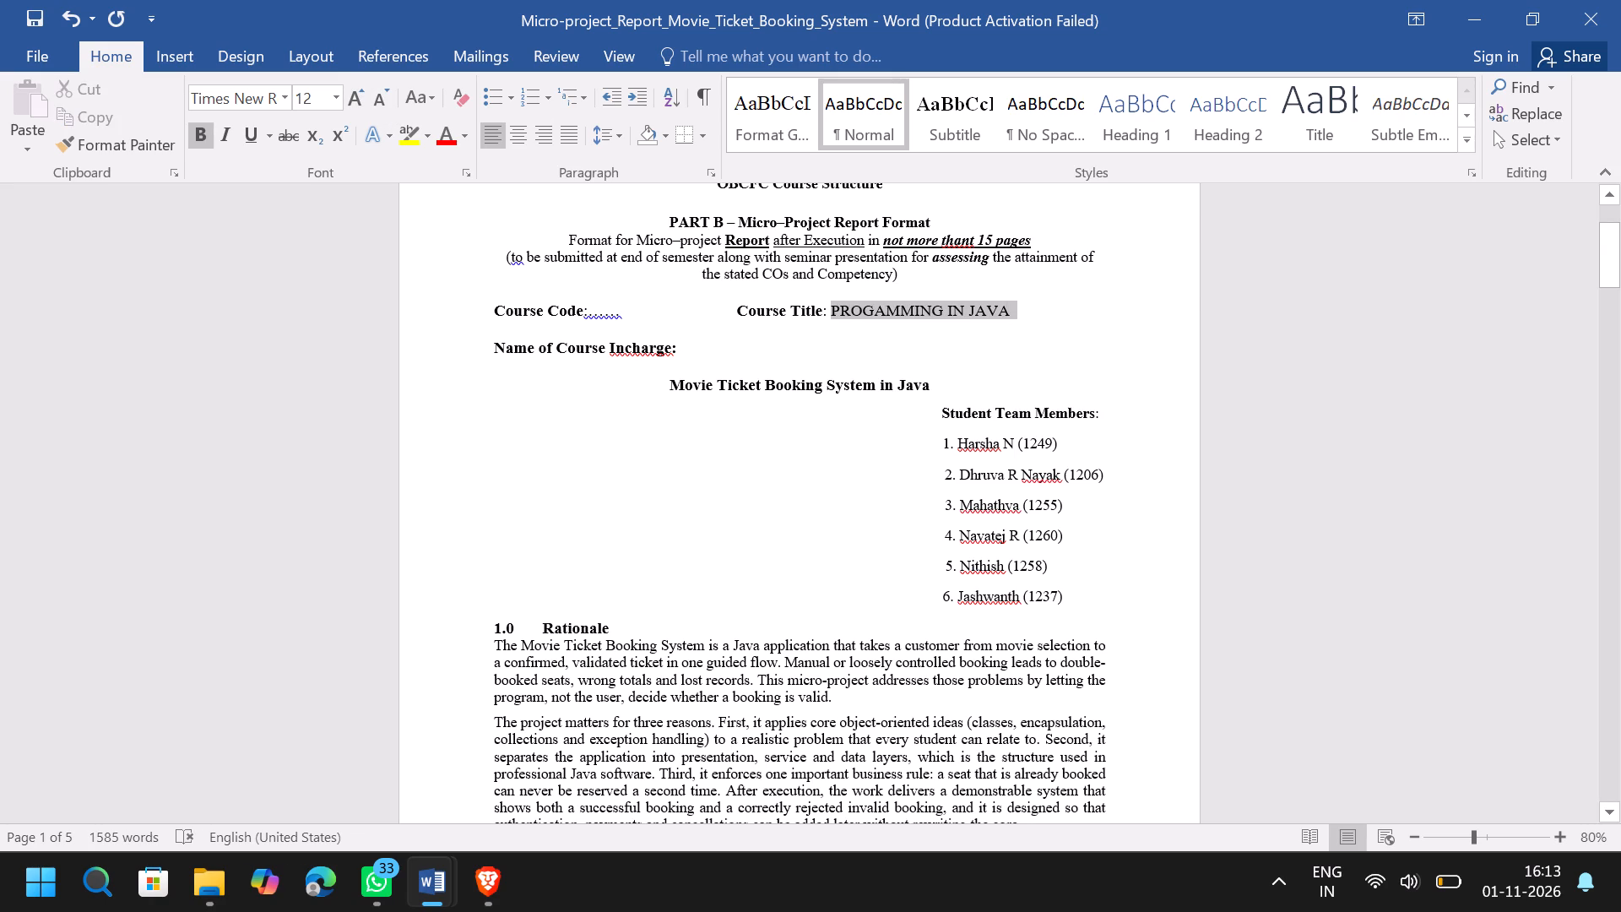
pyautogui.hotkey('shift', 'p')
pyautogui.write('rogra')
pyautogui.write('ming i')
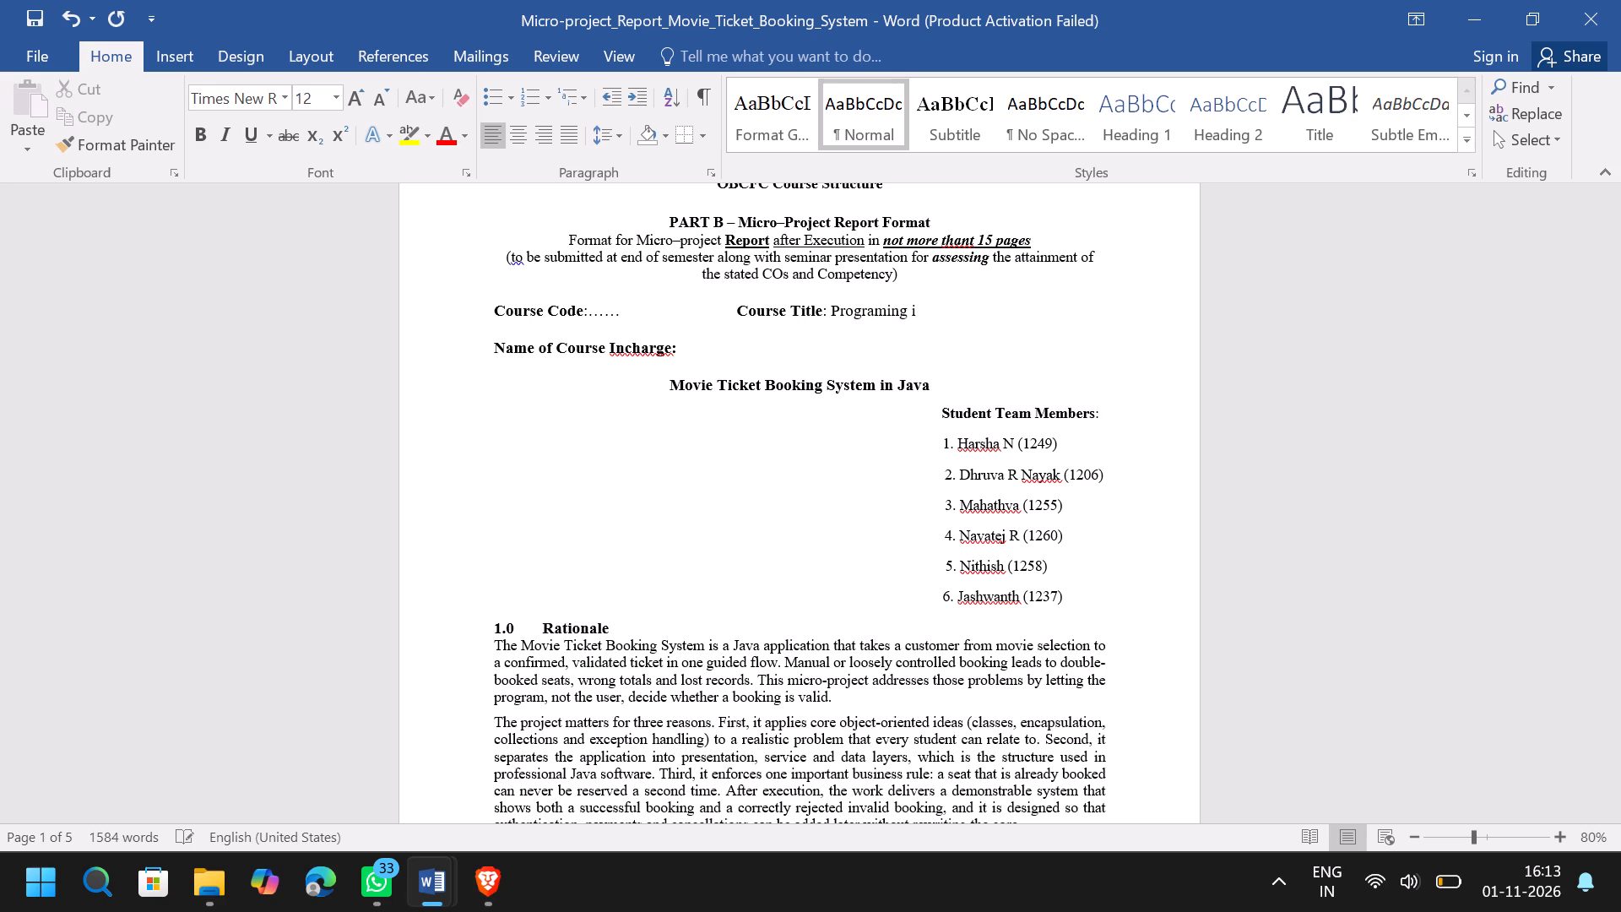
pyautogui.press('Left')
pyautogui.press('Left')
pyautogui.press('Left')
pyautogui.press('Left')
pyautogui.press('Left')
# Check the student portal in Brave, closing the remaining Coursera tab, and return to the Word report.
pyautogui.hotkey('alt', 'Tab')
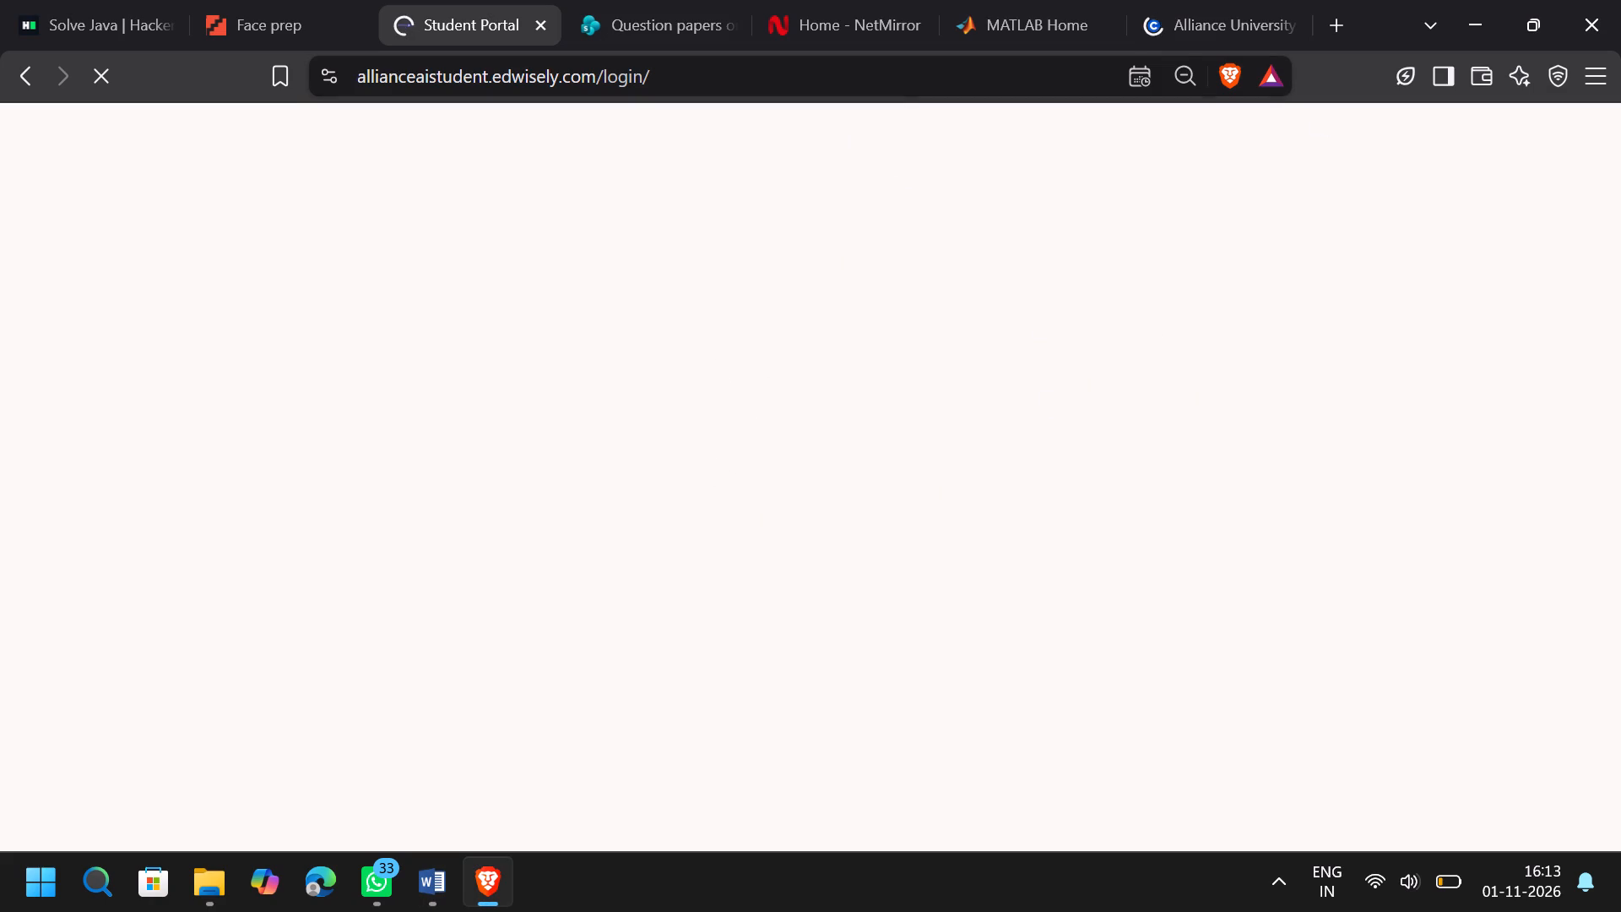
pyautogui.click(1294, 23)
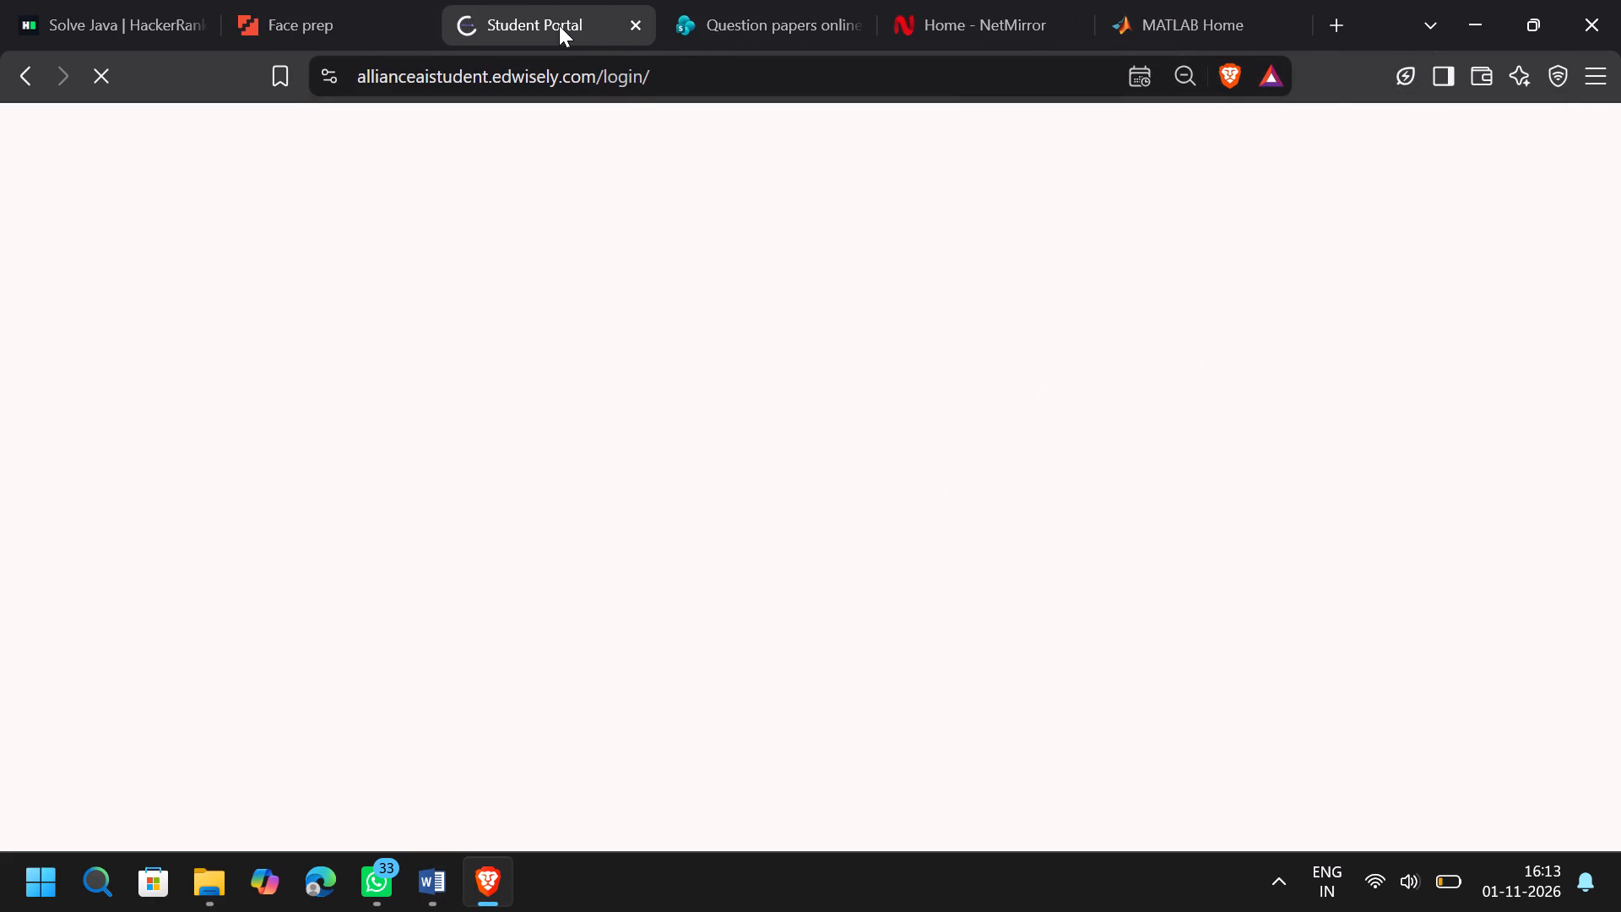
pyautogui.click(559, 25)
pyautogui.hotkey('alt', 'Tab')
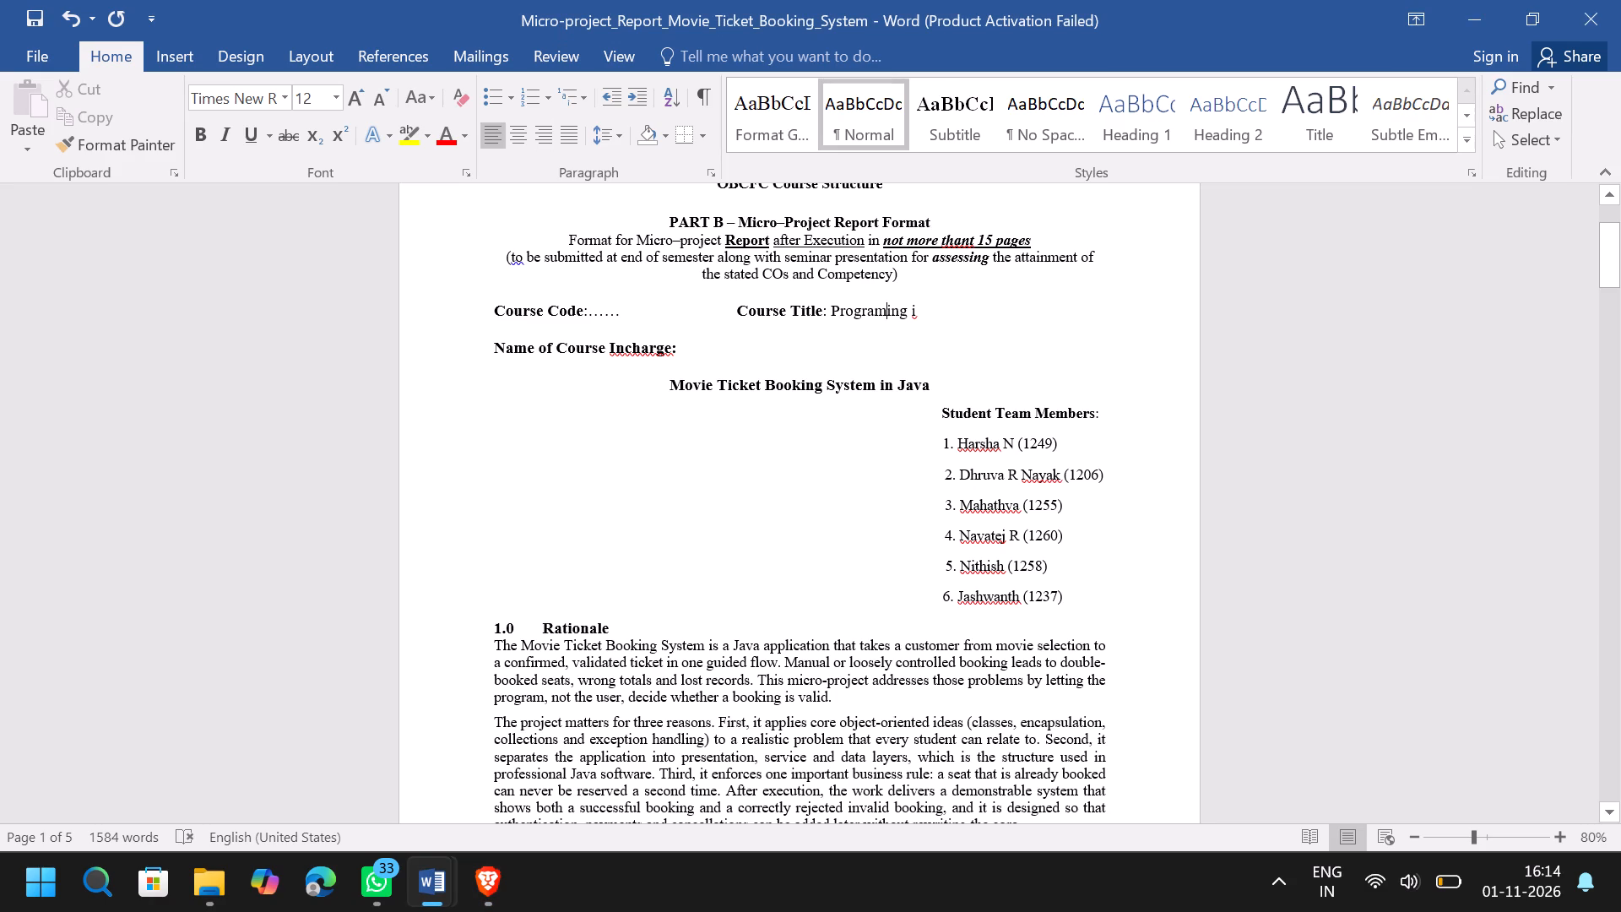
# Correct and complete the Course Title value so it reads "Programming in Java".
pyautogui.press('Delete')
pyautogui.press('Delete')
pyautogui.press('Delete')
pyautogui.press('Delete')
pyautogui.press('Delete')
pyautogui.press('BackSpace')
pyautogui.press('BackSpace')
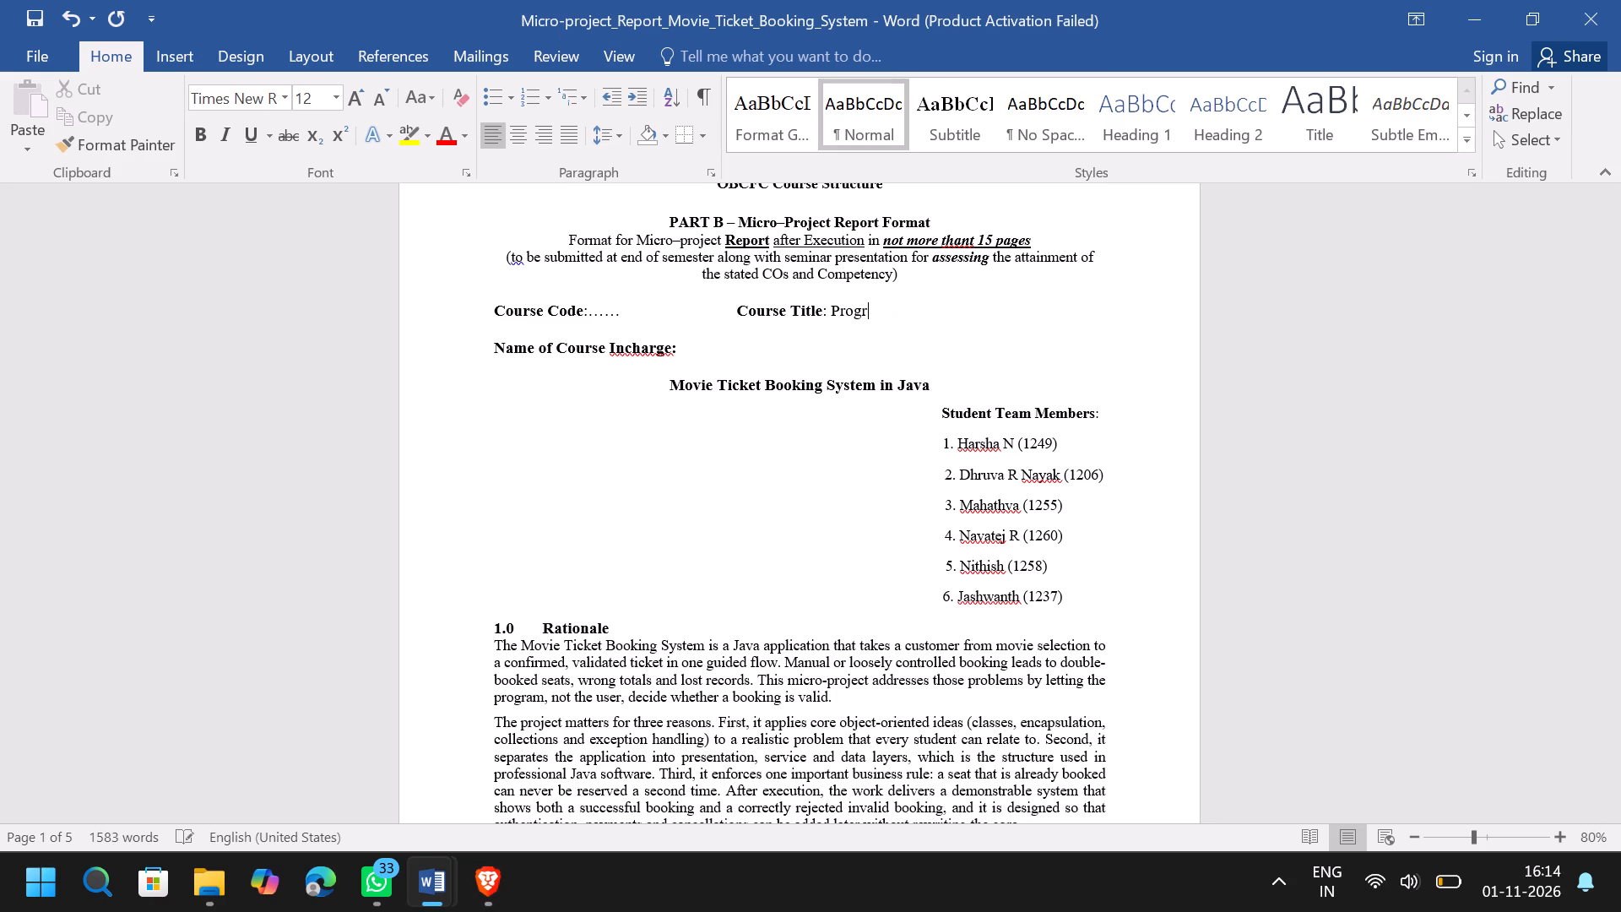
pyautogui.press('BackSpace')
pyautogui.write('ramming')
pyautogui.press('space')
pyautogui.write('in')
pyautogui.press('space')
pyautogui.hotkey('shift', 'j')
pyautogui.press('a')
pyautogui.write('va')
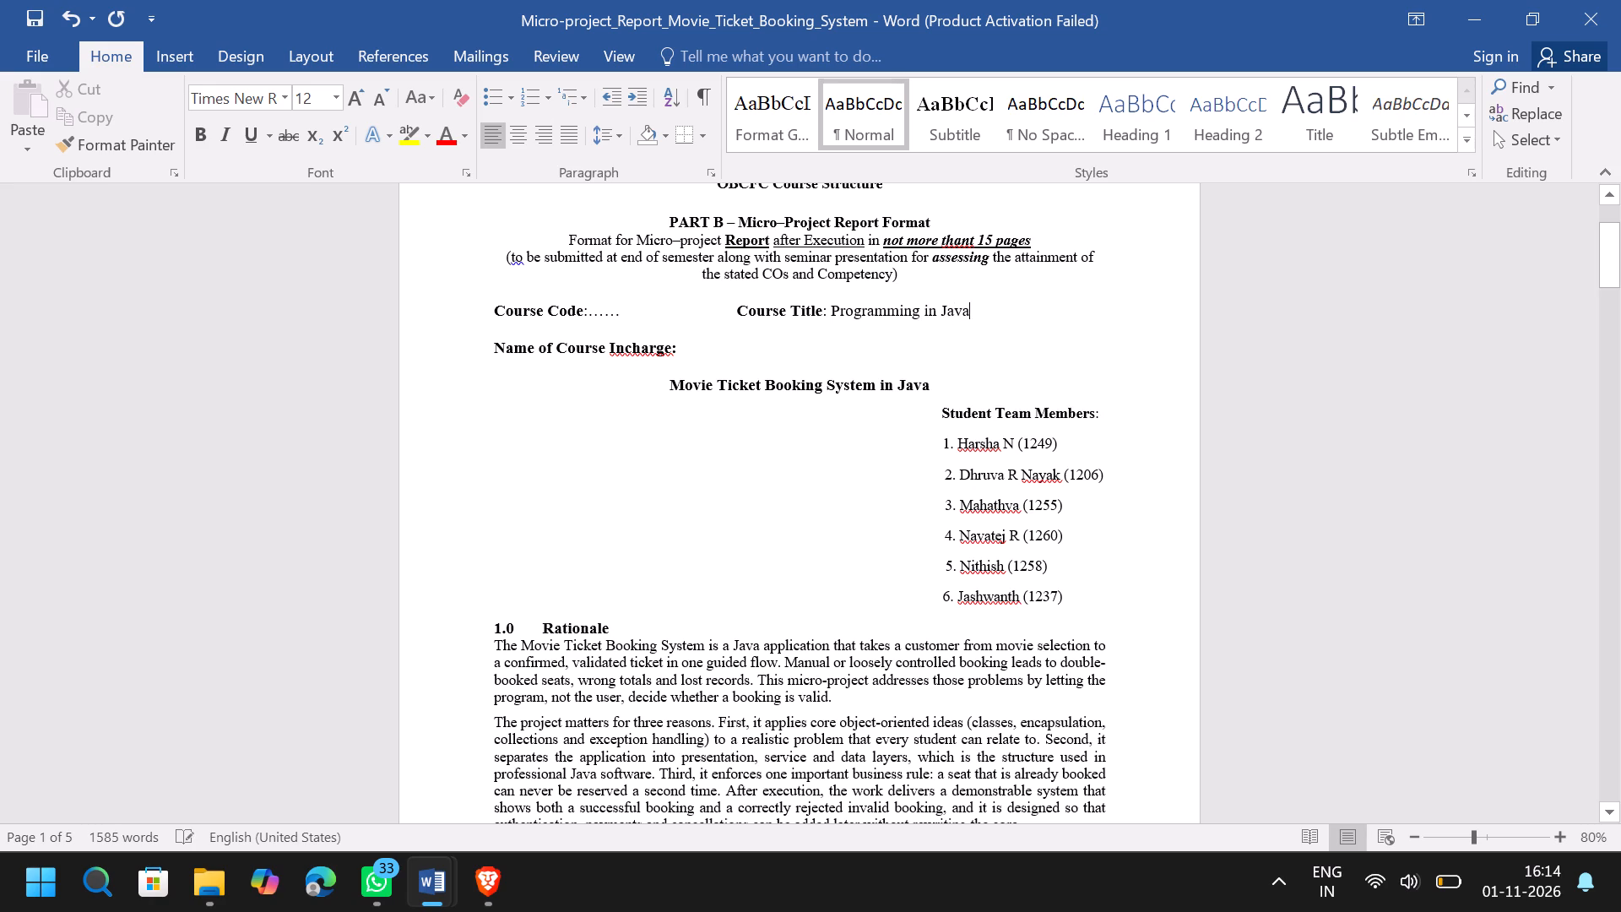
pyautogui.click(876, 479)
# Review the report's pages from the Rationale section through the findings and back to the title block.
pyautogui.scroll(-4, 853, 464)
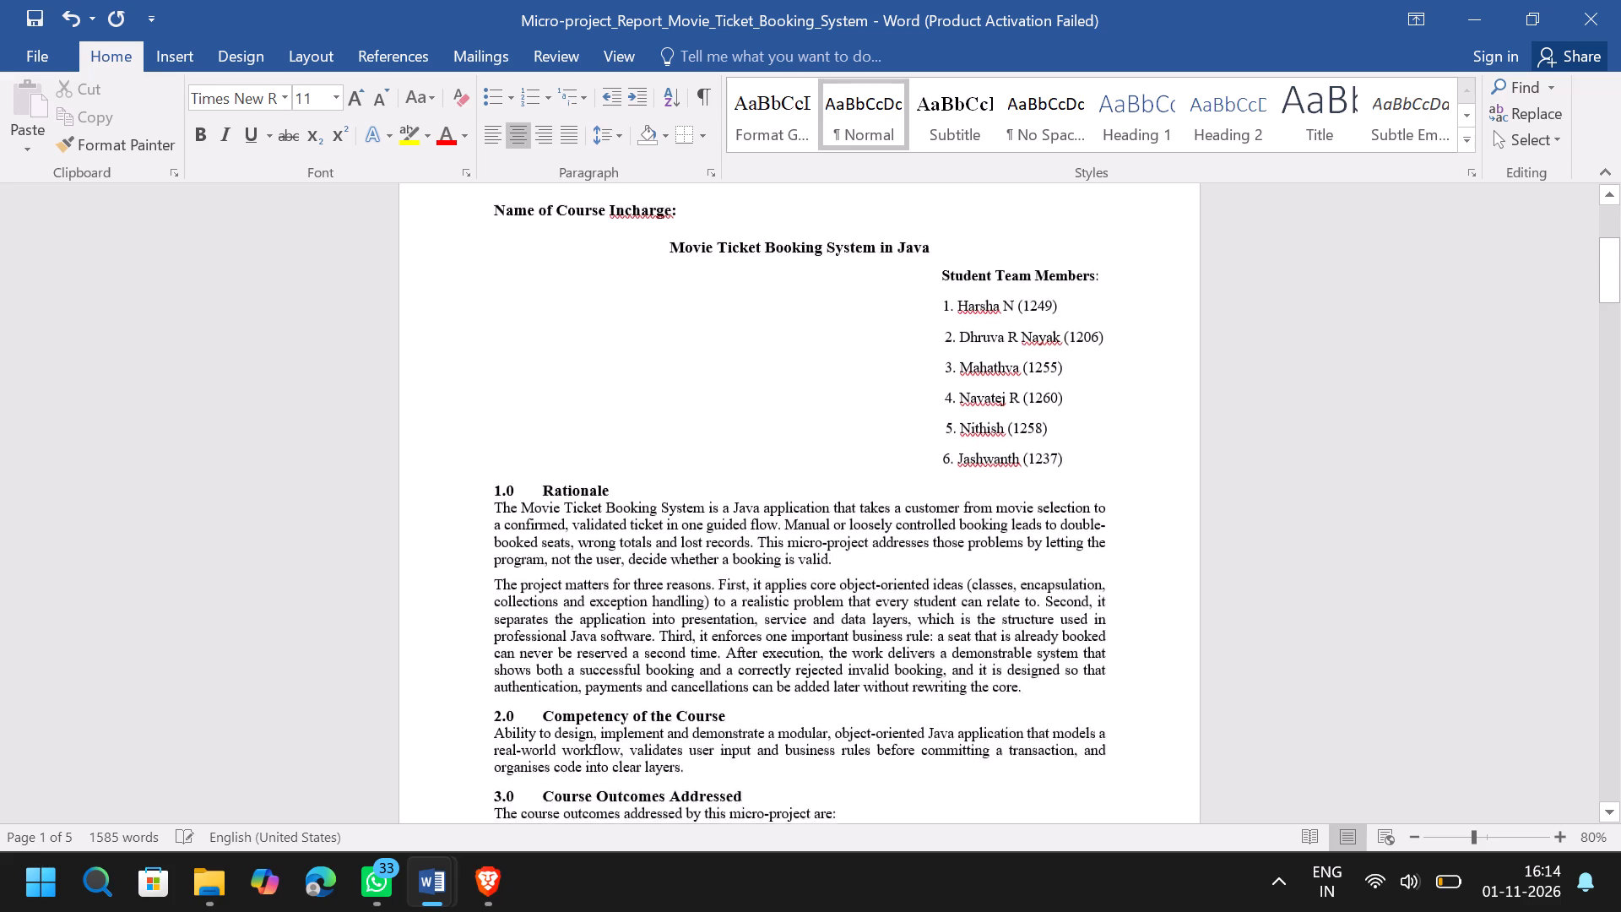
pyautogui.scroll(-6, 853, 464)
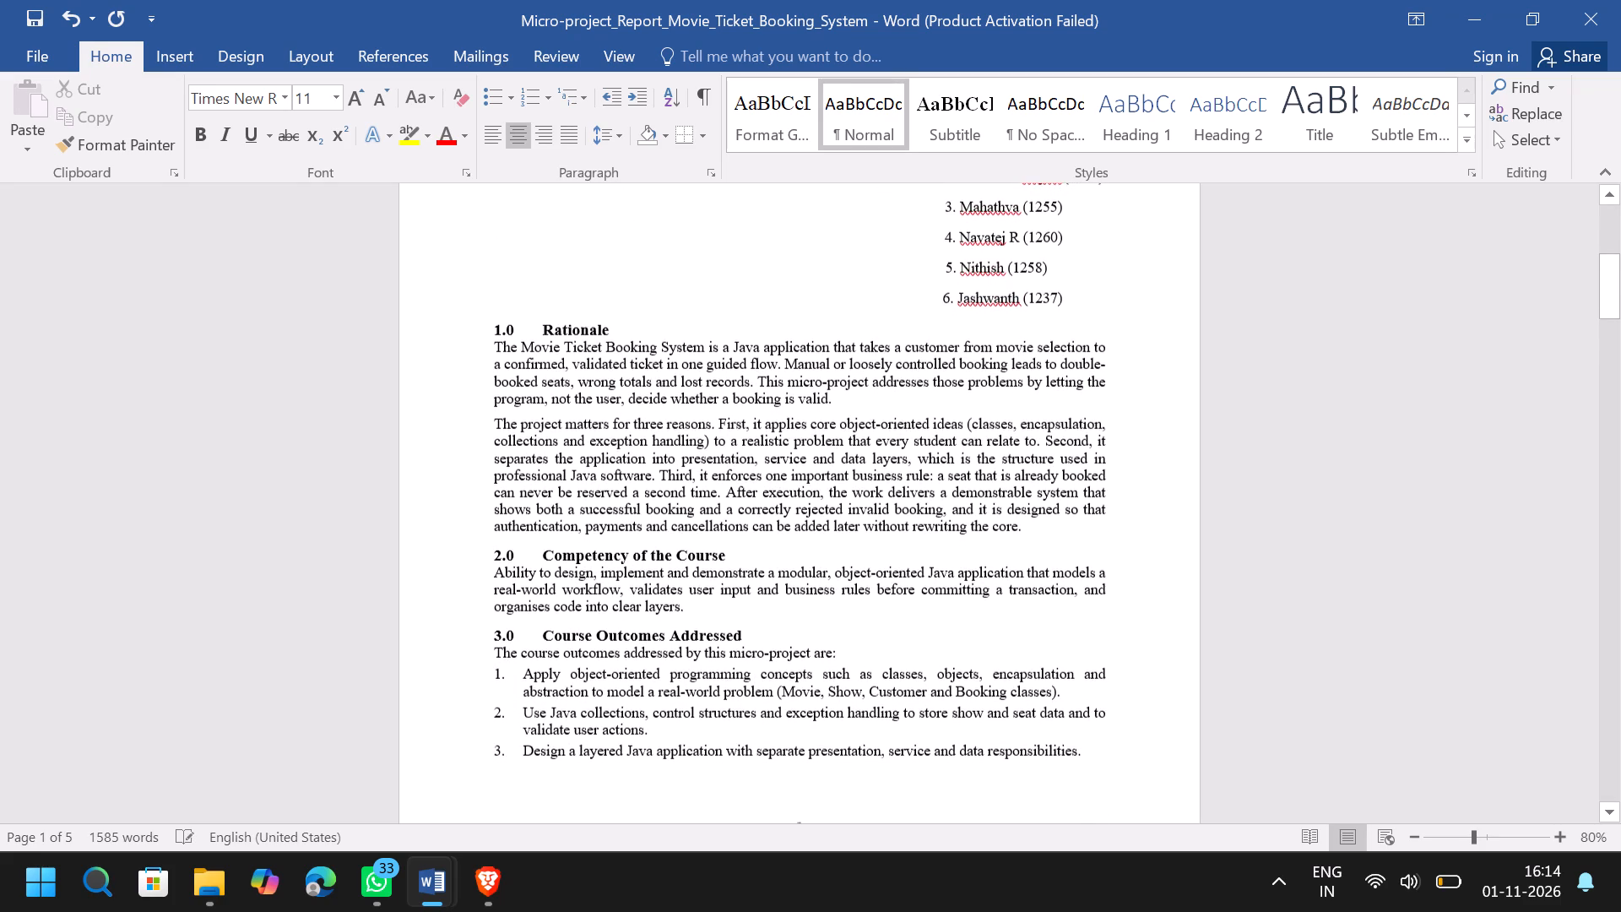
pyautogui.scroll(8, 853, 464)
pyautogui.scroll(-20, 853, 464)
pyautogui.scroll(-6, 853, 464)
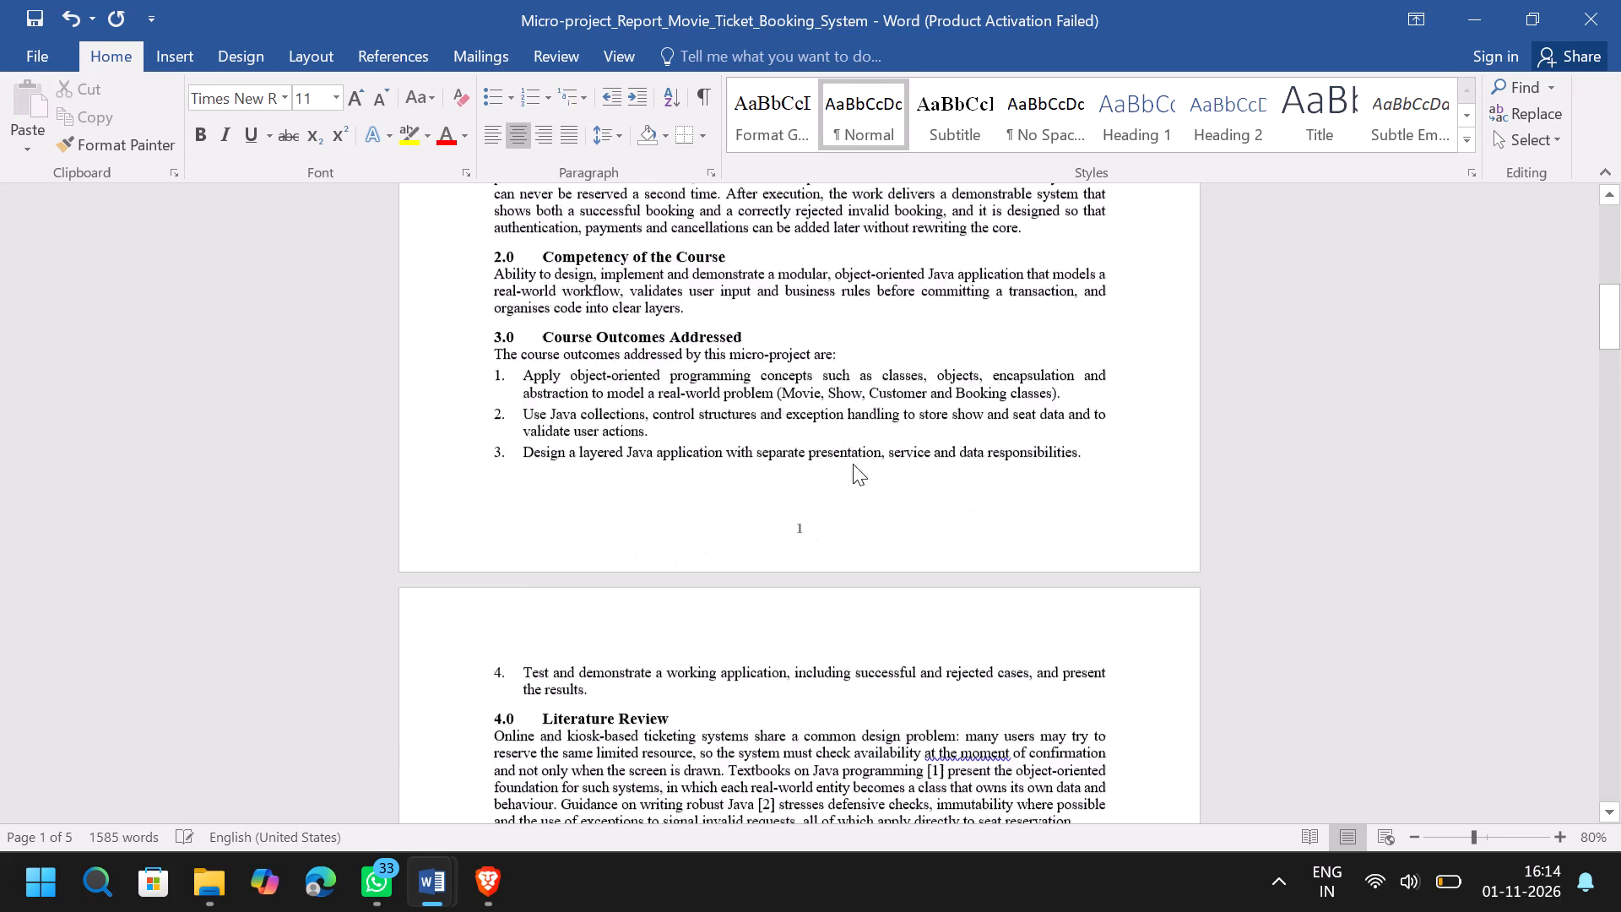
pyautogui.scroll(-20, 853, 464)
pyautogui.scroll(-20, 853, 464)
pyautogui.scroll(-20, 853, 464)
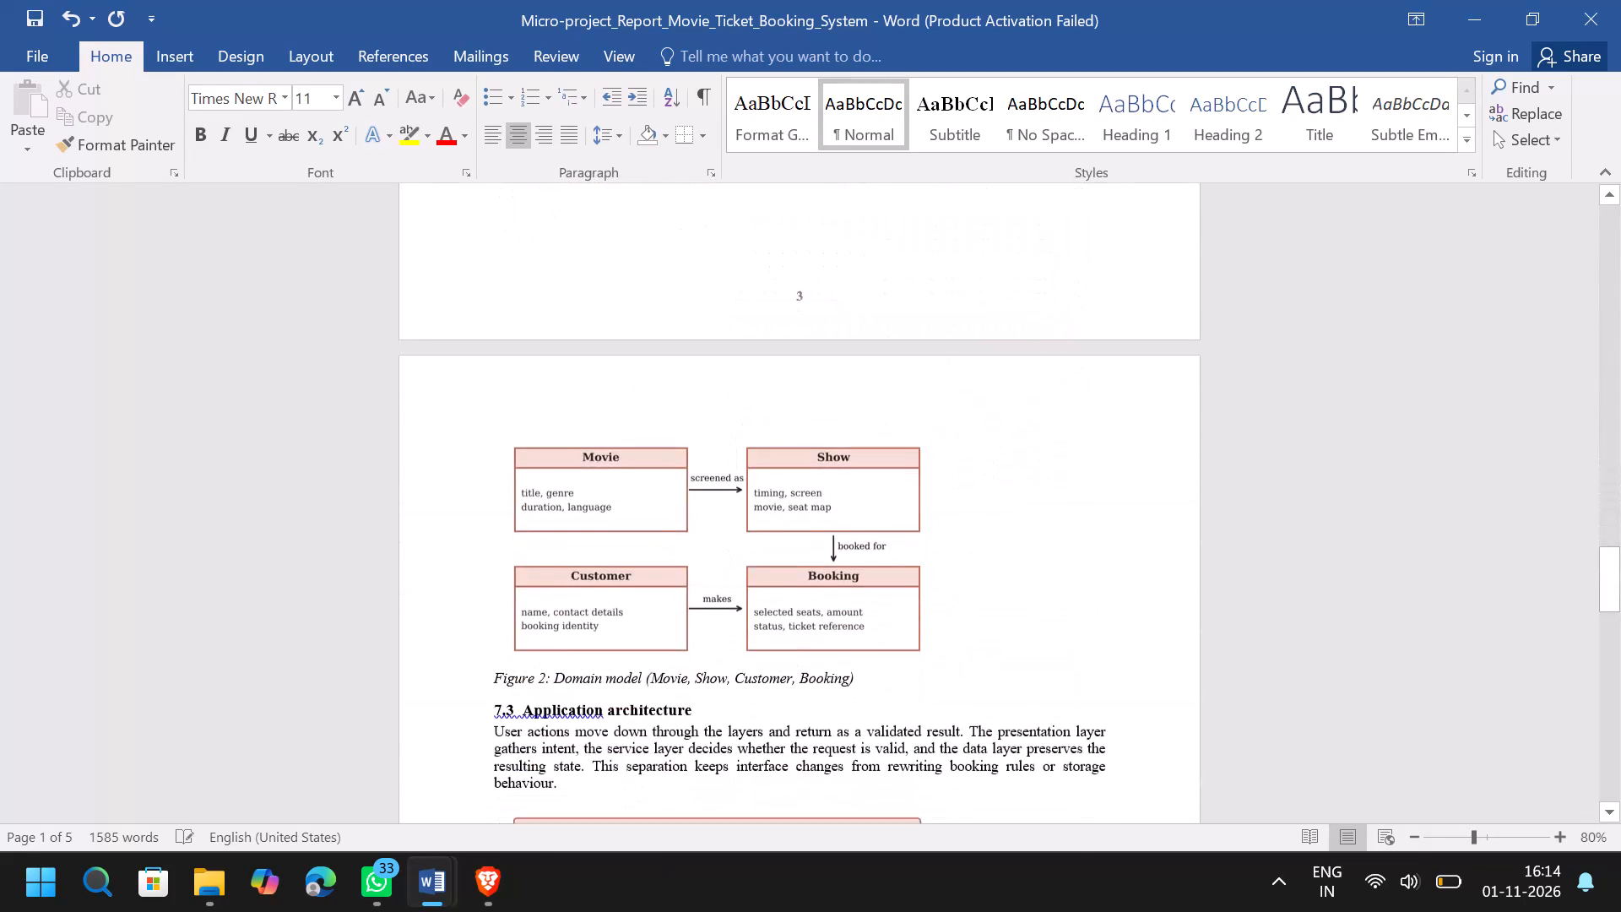
pyautogui.scroll(-20, 853, 464)
pyautogui.scroll(-20, 853, 464)
pyautogui.scroll(-10, 853, 464)
pyautogui.scroll(20, 853, 464)
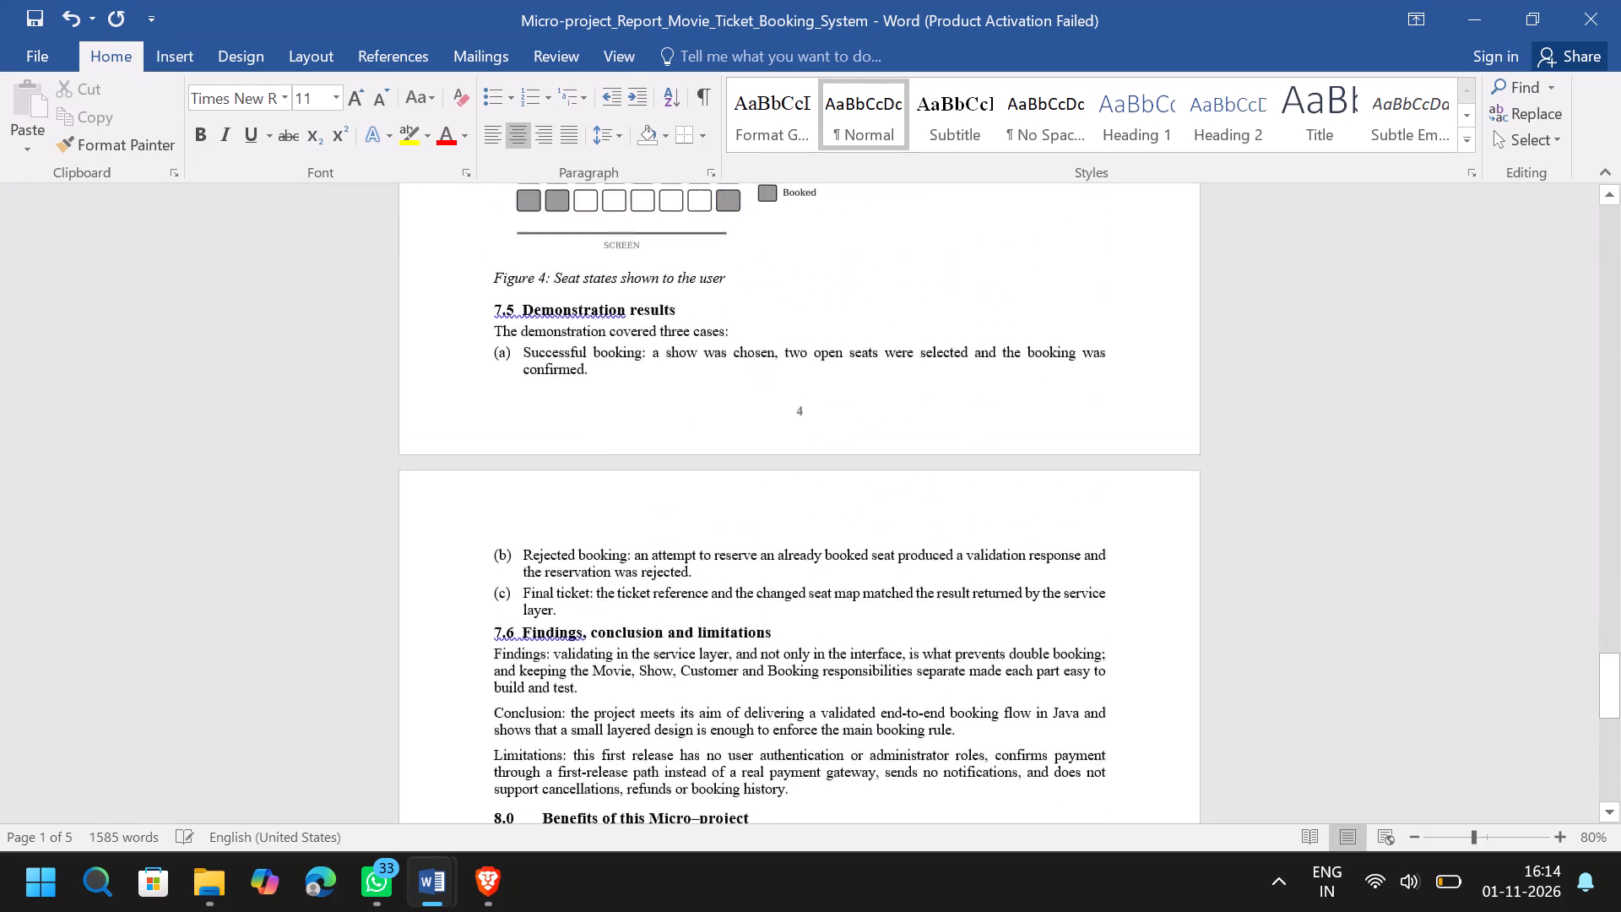
pyautogui.scroll(20, 853, 464)
pyautogui.scroll(20, 853, 464)
pyautogui.scroll(20, 853, 464)
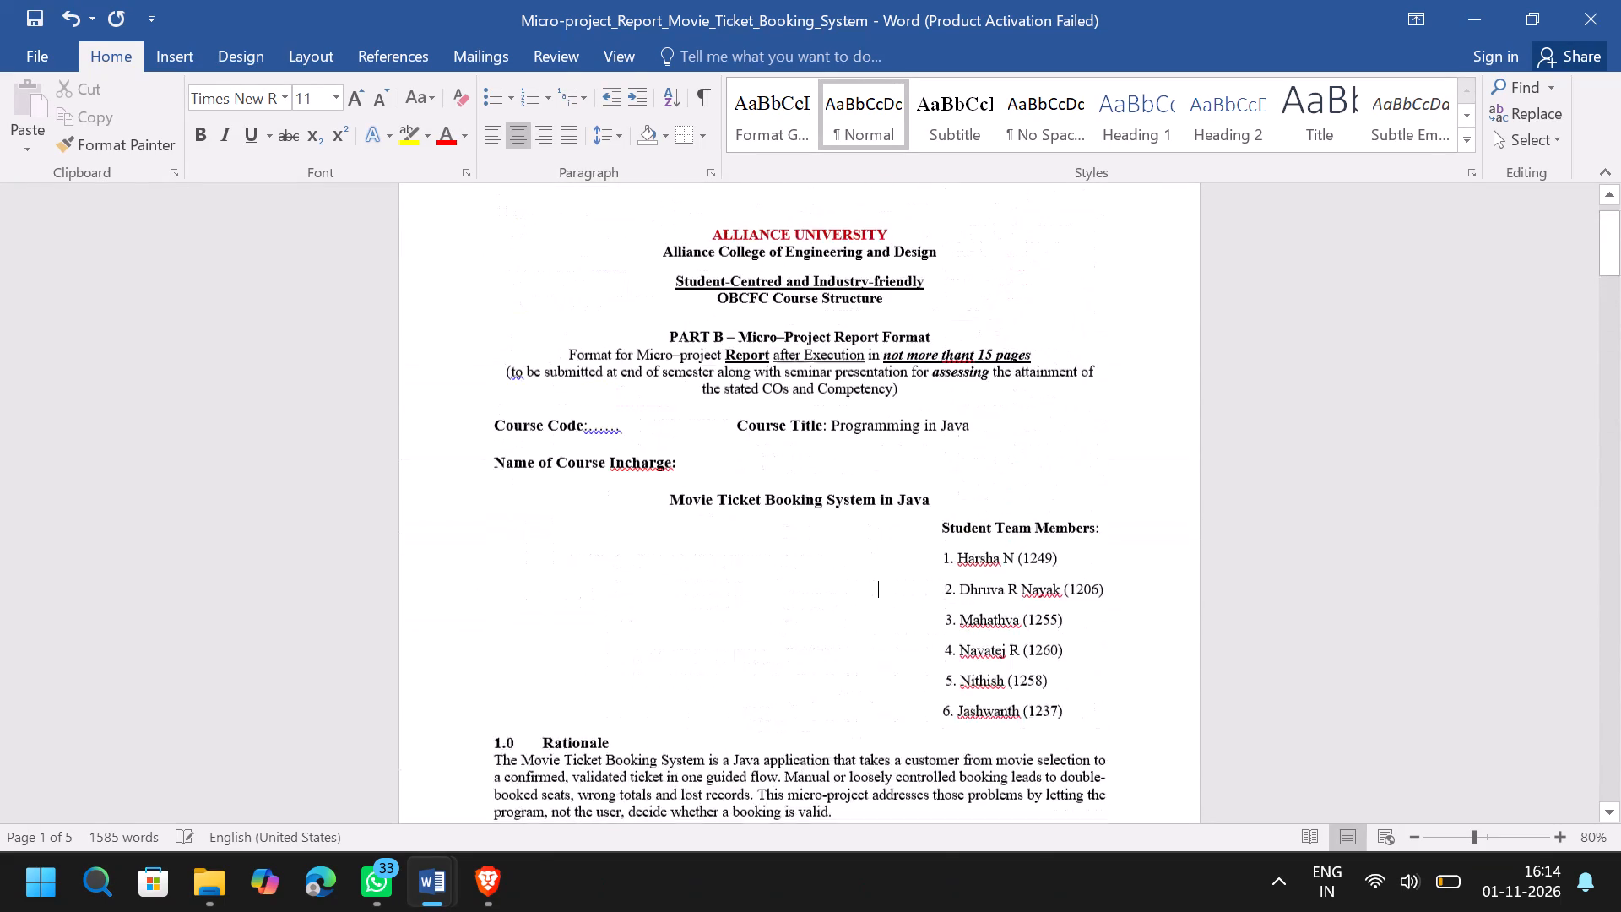
pyautogui.scroll(20, 853, 464)
pyautogui.scroll(20, 853, 464)
pyautogui.scroll(20, 853, 464)
# Switch to Brave, reload the Alliance student portal's login page, and return to the Word report.
pyautogui.hotkey('alt', 'Tab')
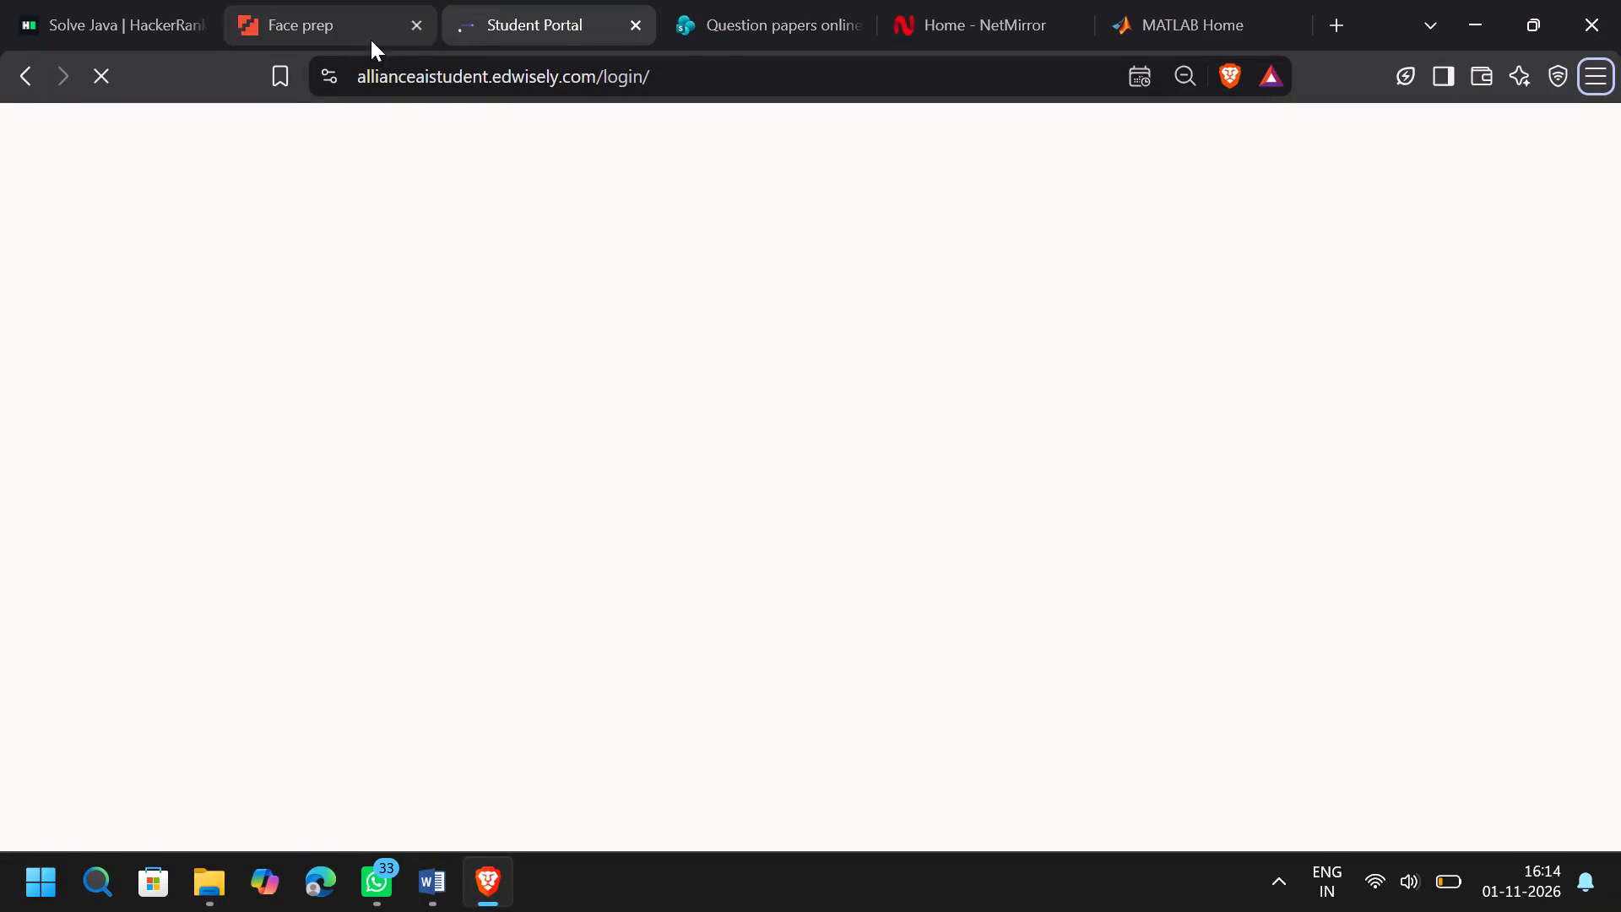
pyautogui.click(102, 68)
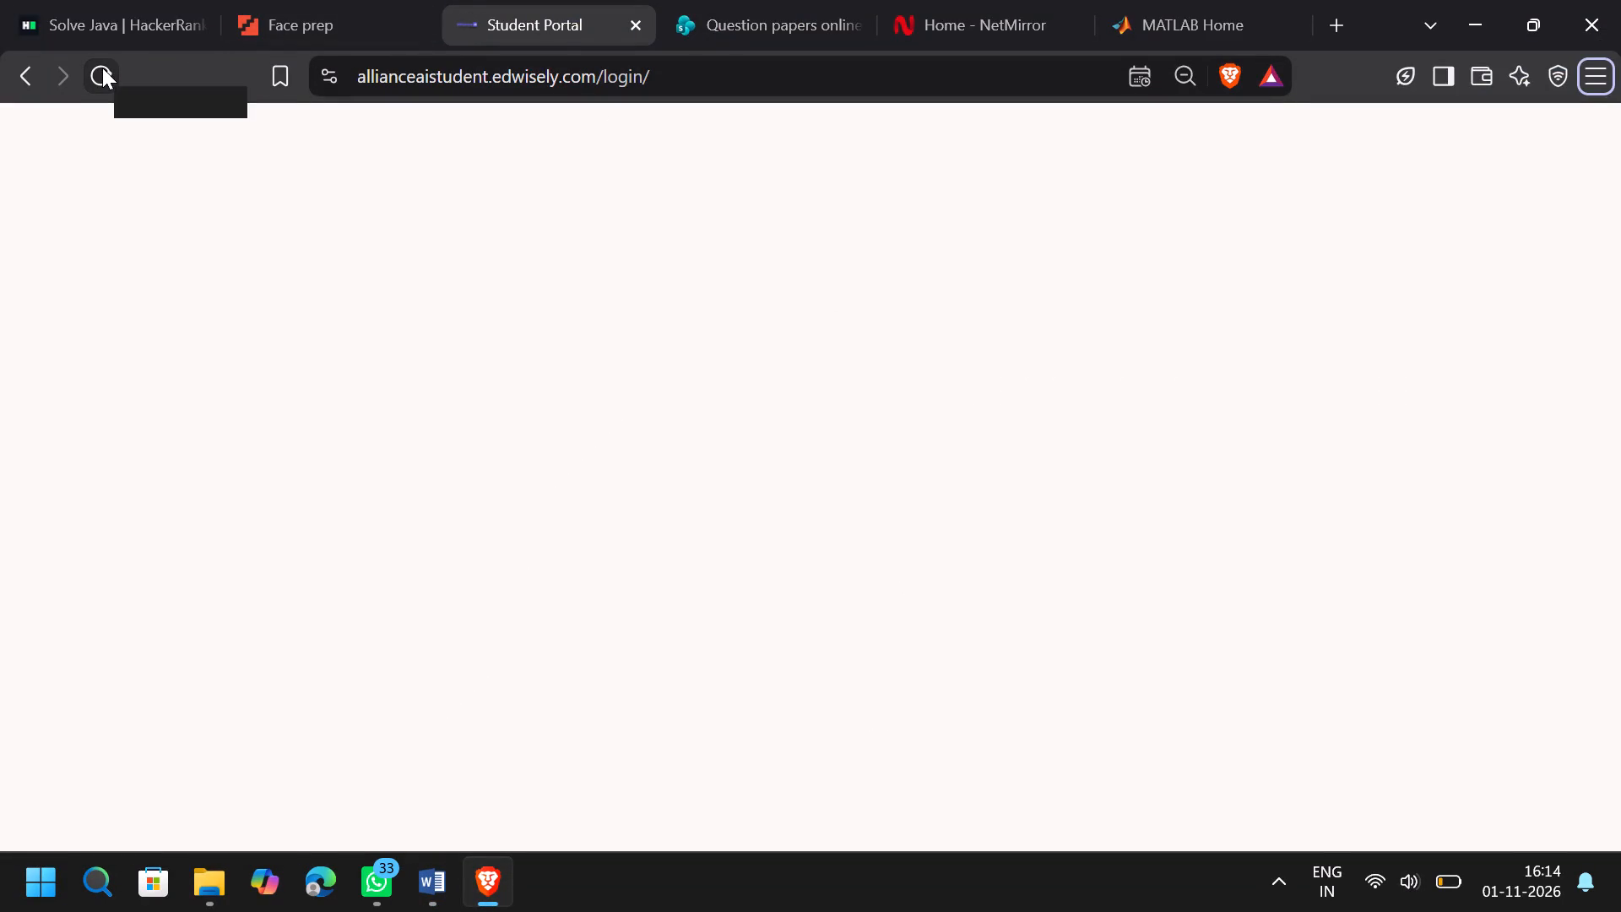
pyautogui.click(102, 68)
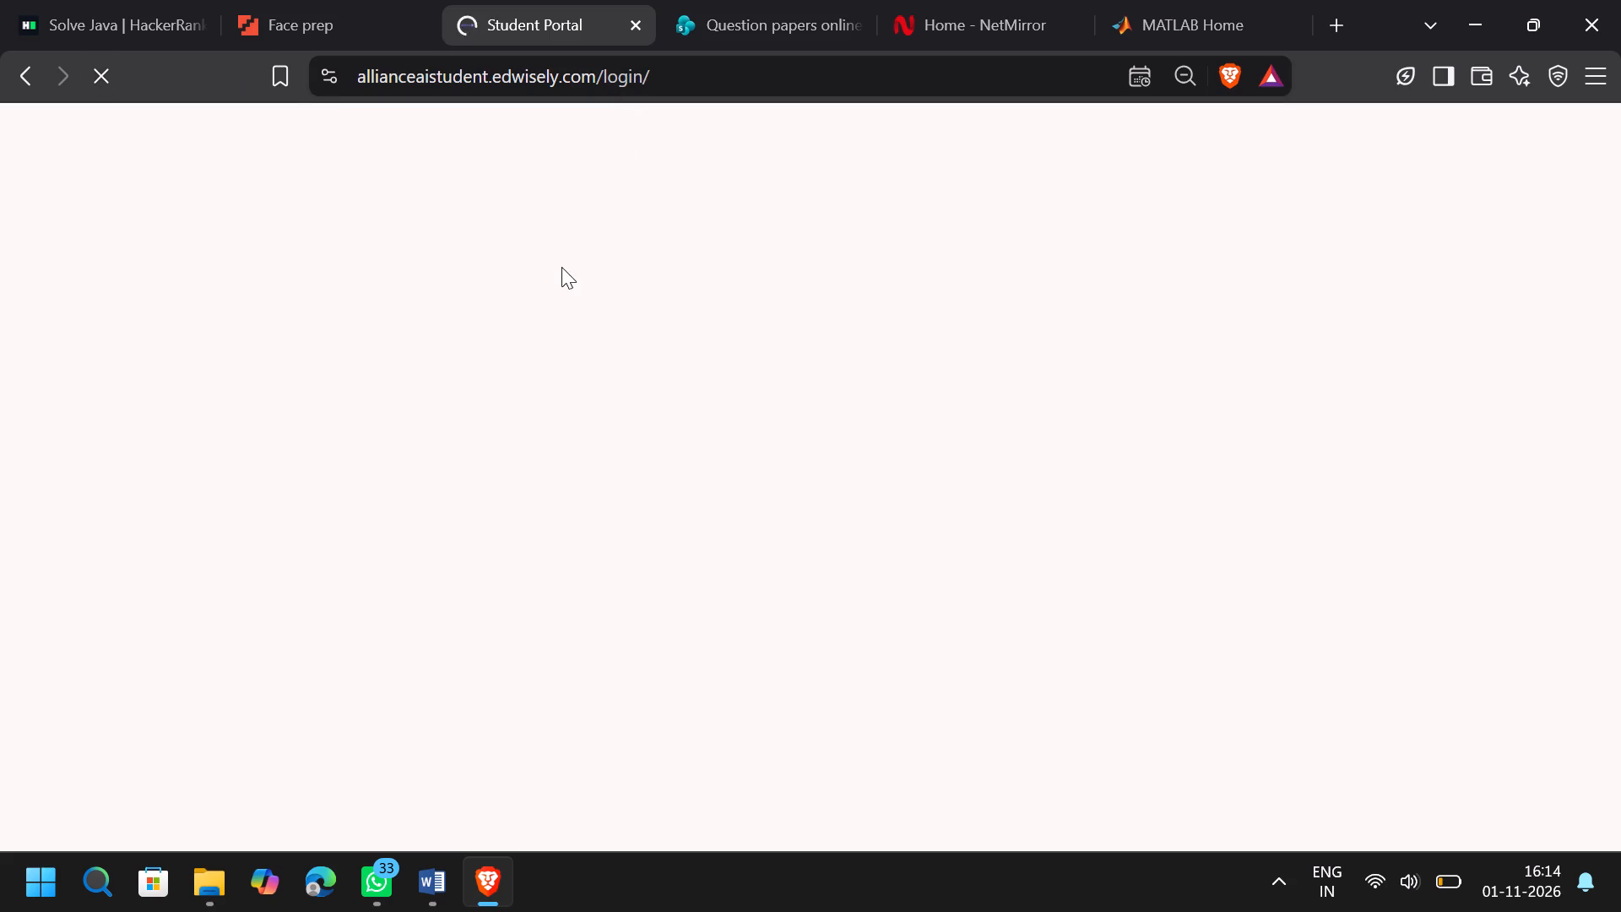
pyautogui.press('super+d')
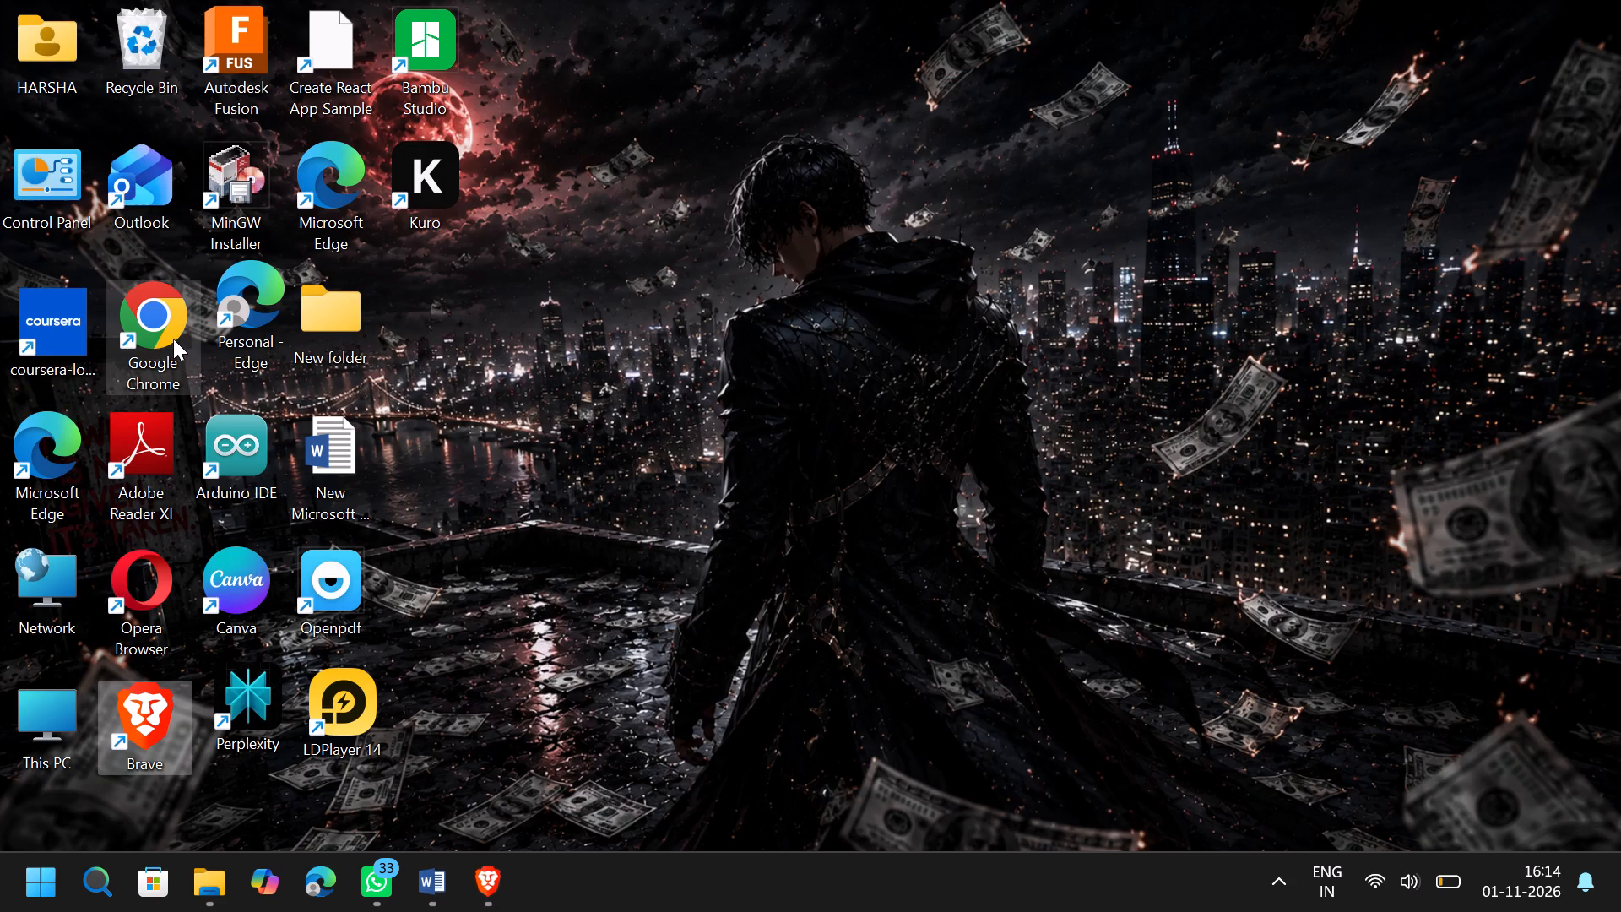
pyautogui.hotkey('alt', 'Tab')
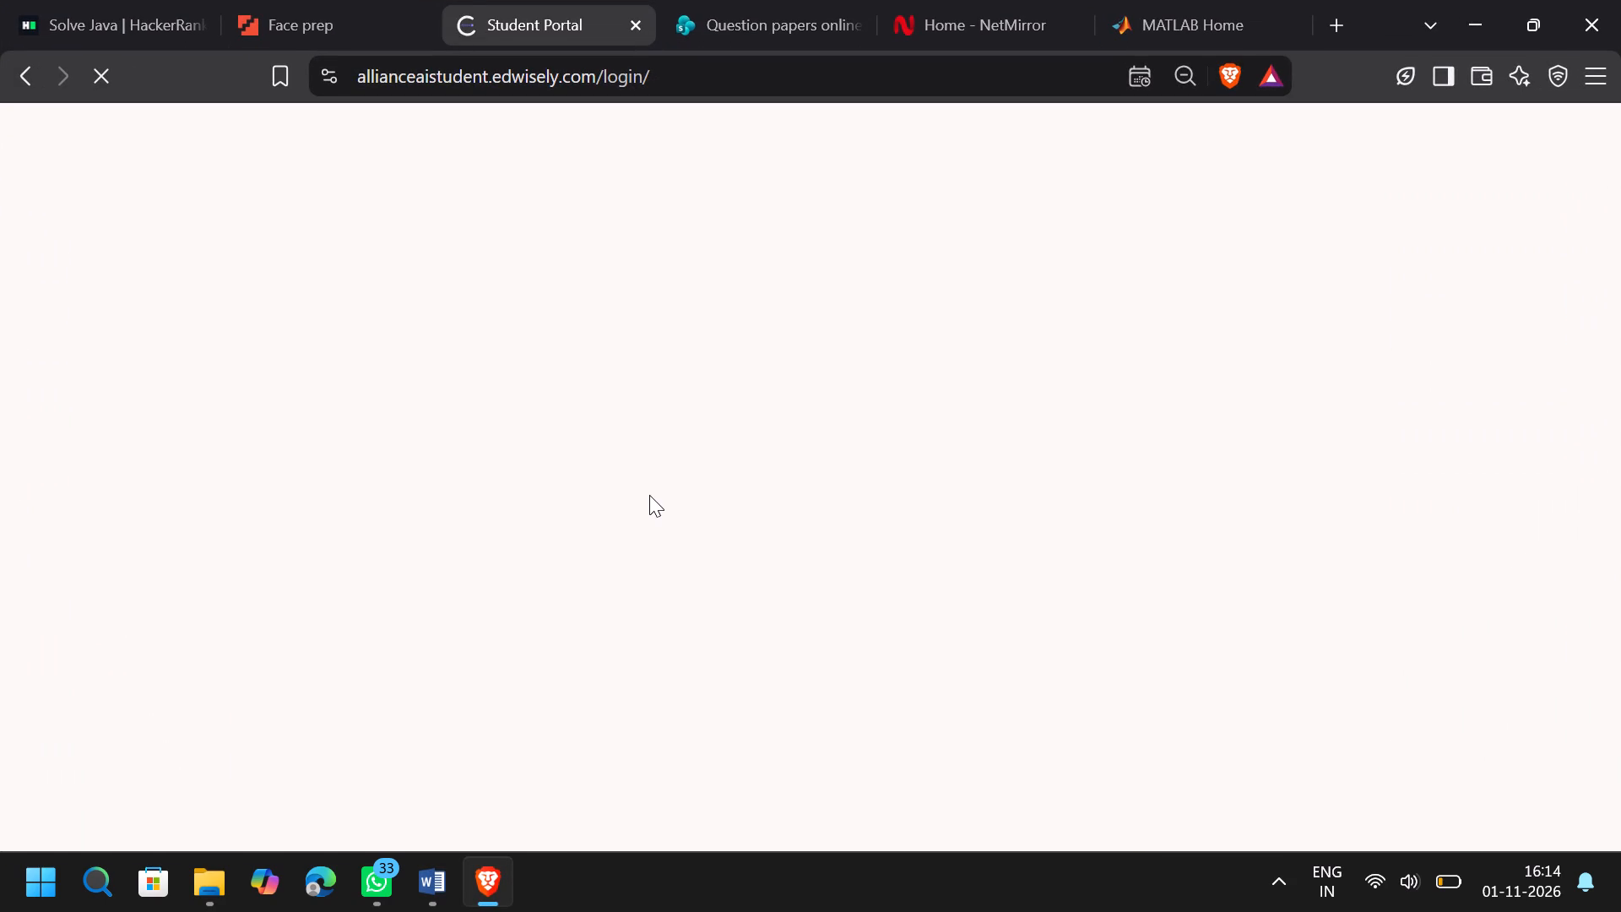
pyautogui.hotkey('alt', 'Tab')
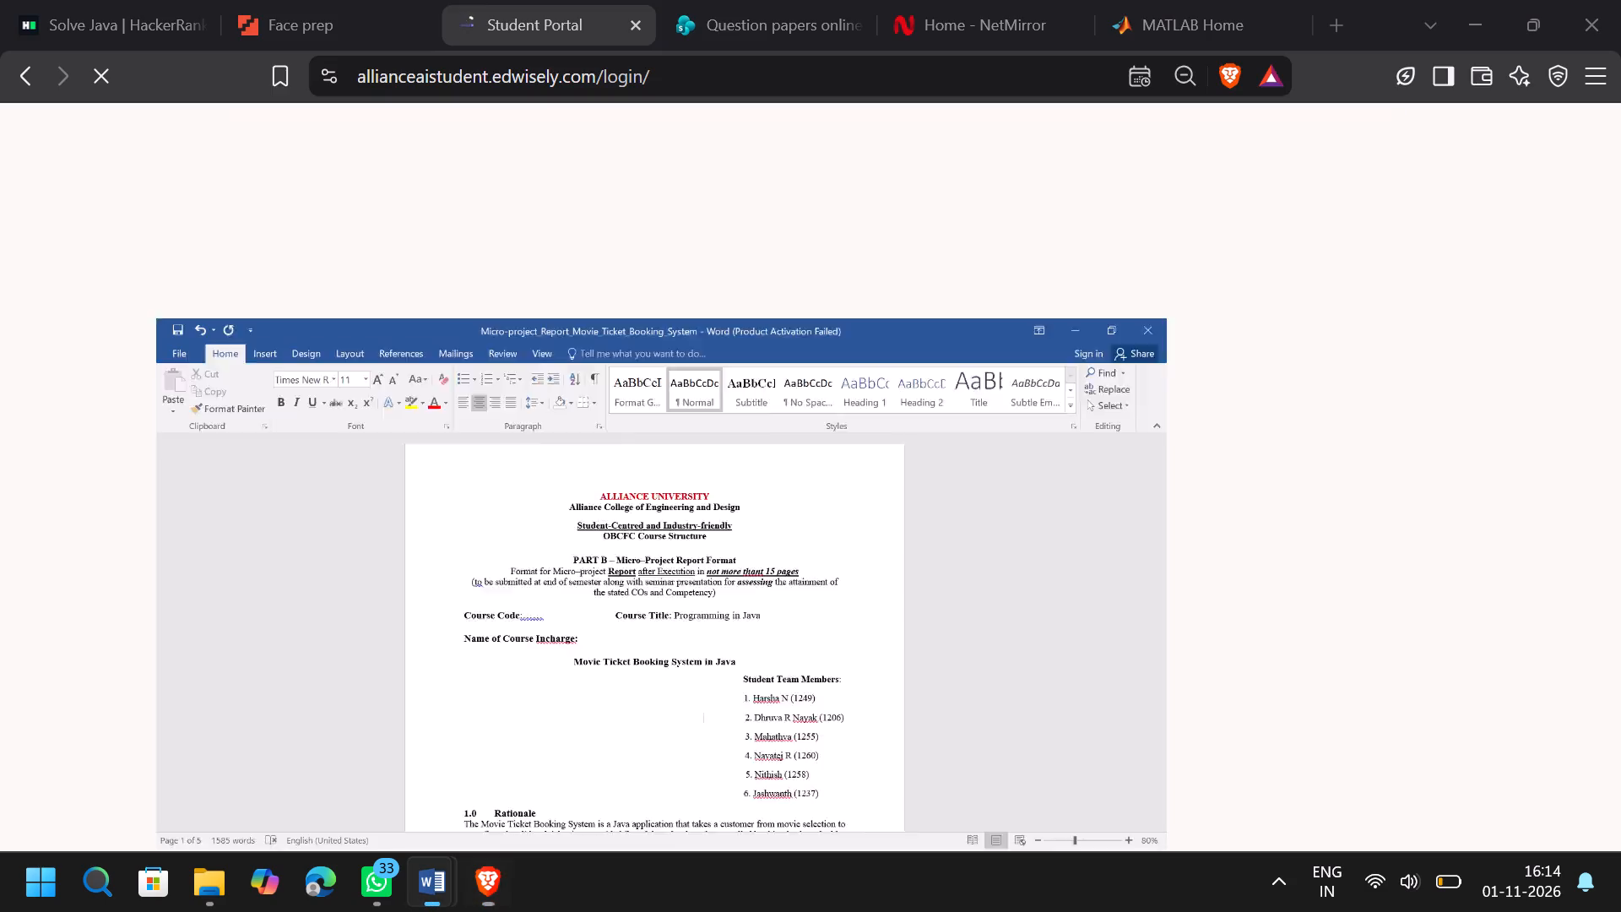
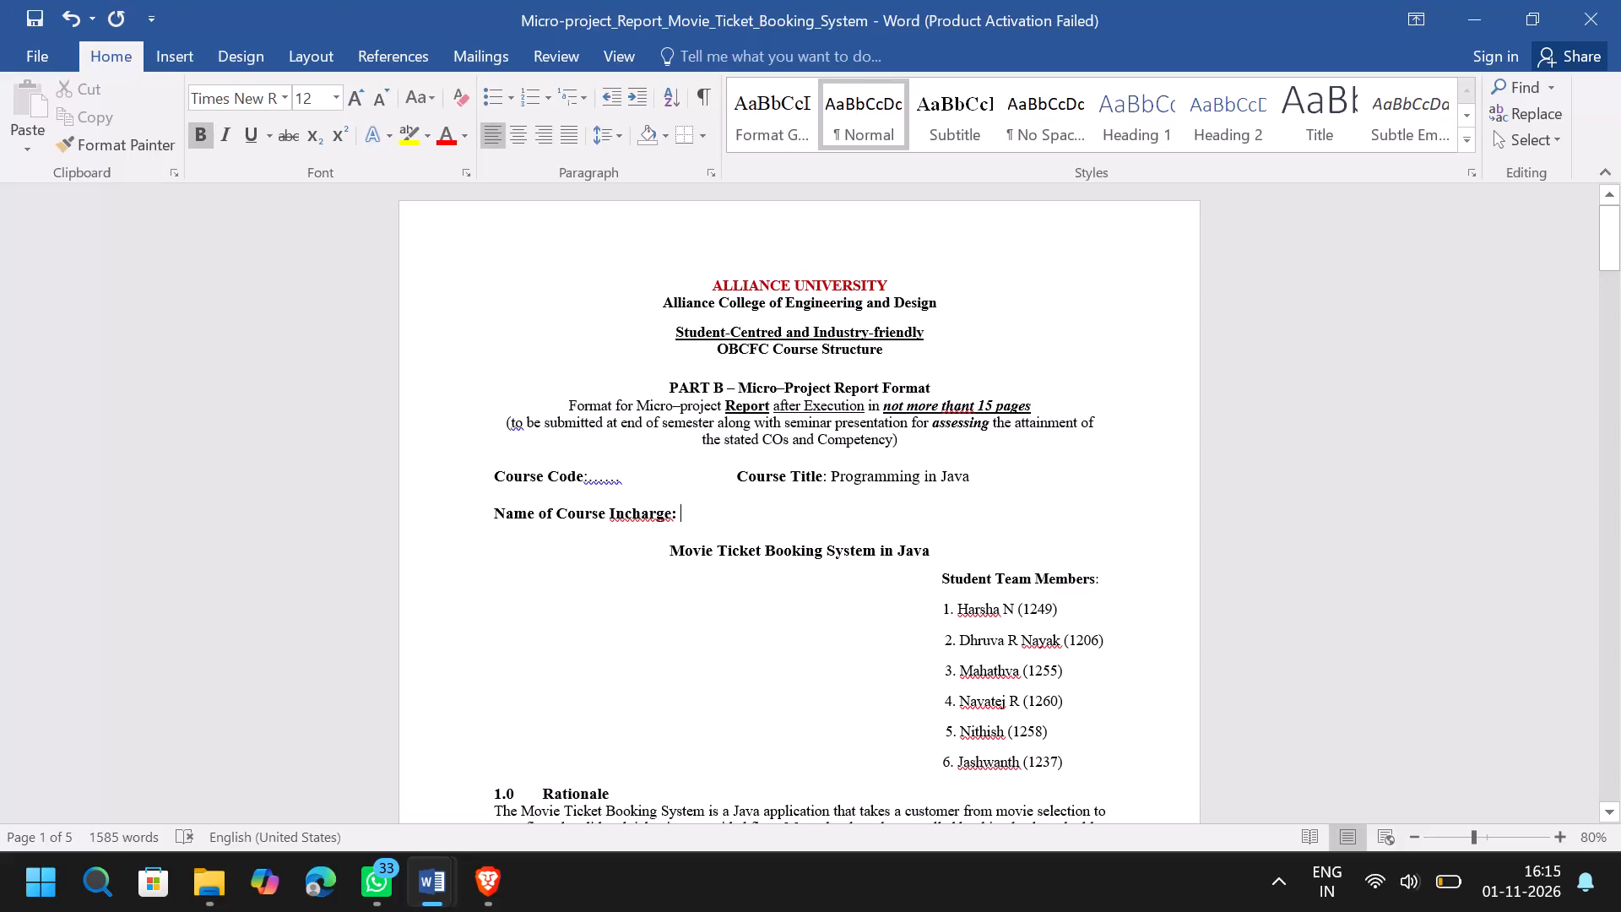
# Enter the course instructor's name with the "Dr." title after the "Name of Course Incharge:" label.
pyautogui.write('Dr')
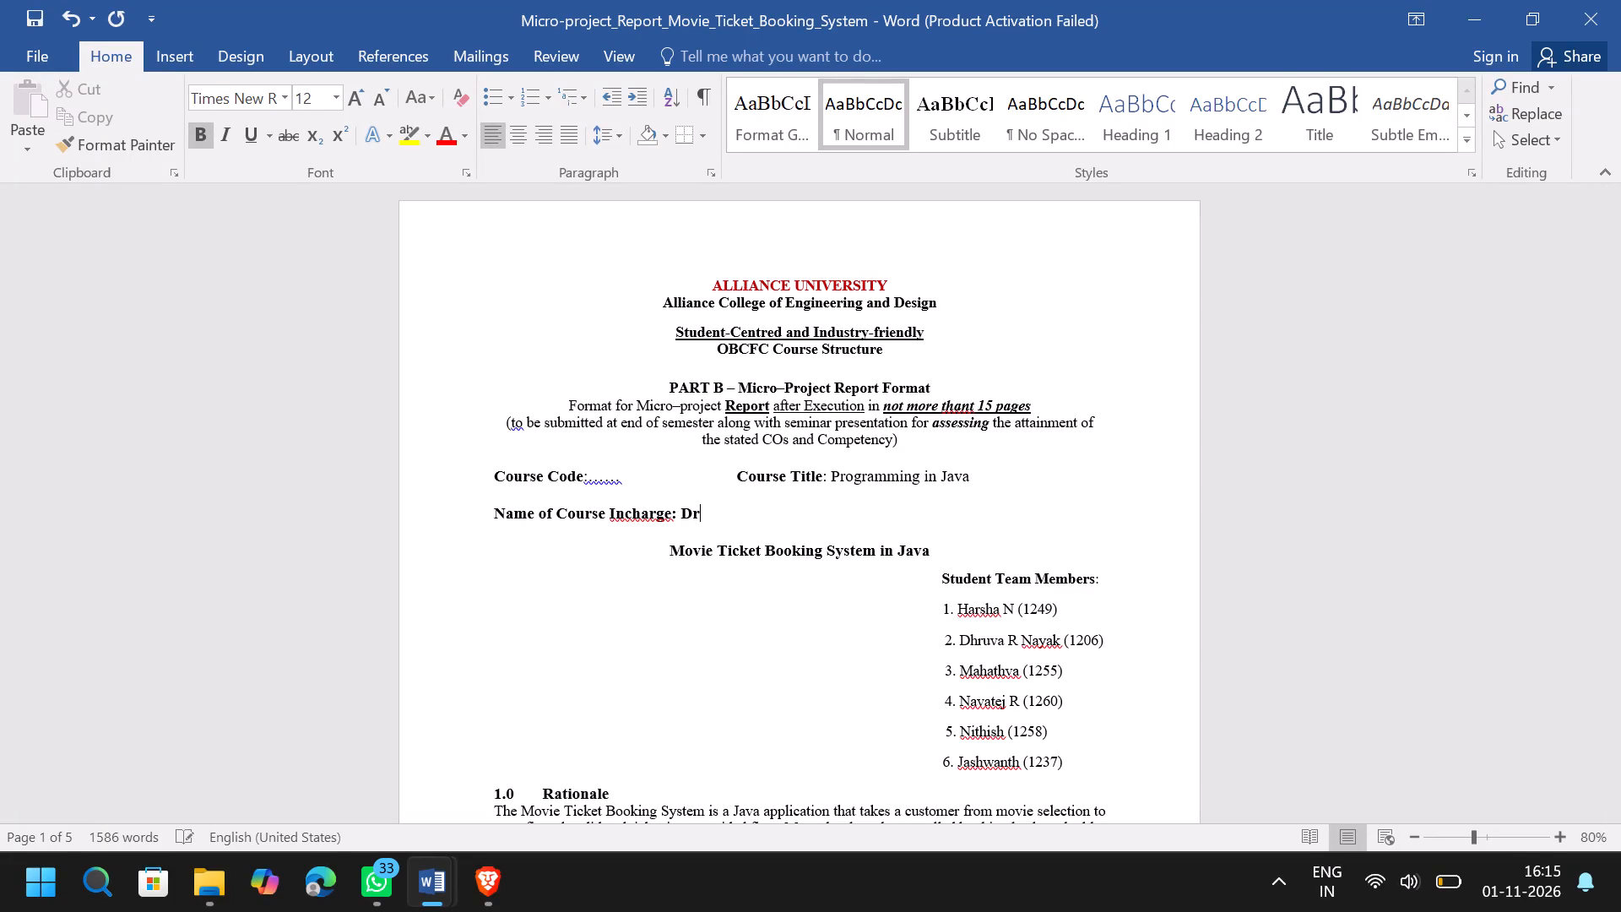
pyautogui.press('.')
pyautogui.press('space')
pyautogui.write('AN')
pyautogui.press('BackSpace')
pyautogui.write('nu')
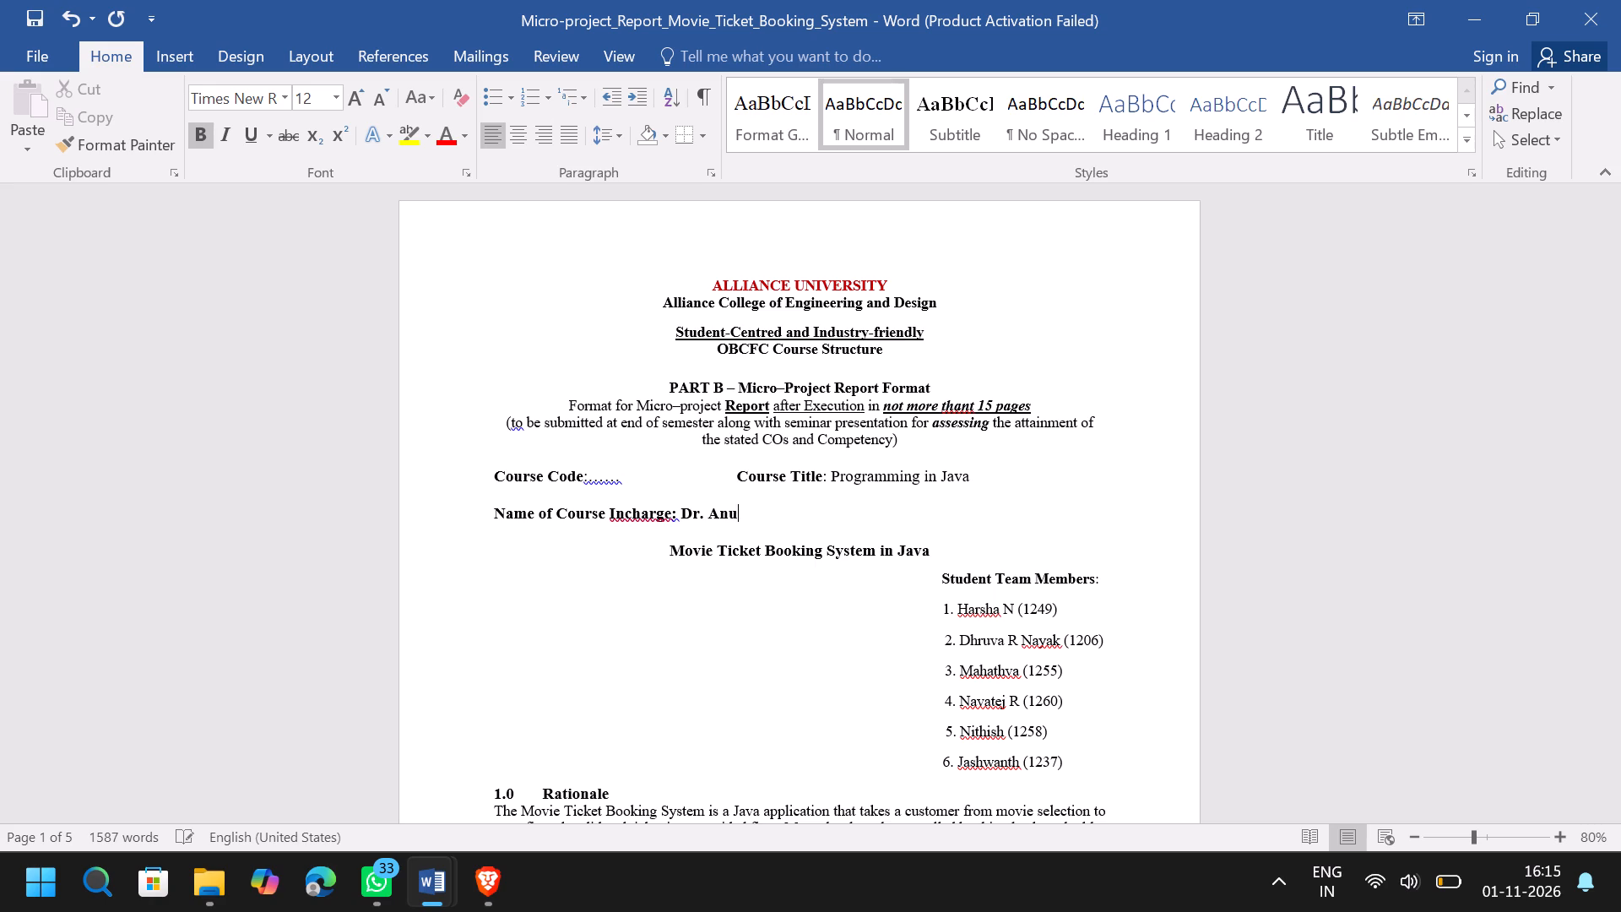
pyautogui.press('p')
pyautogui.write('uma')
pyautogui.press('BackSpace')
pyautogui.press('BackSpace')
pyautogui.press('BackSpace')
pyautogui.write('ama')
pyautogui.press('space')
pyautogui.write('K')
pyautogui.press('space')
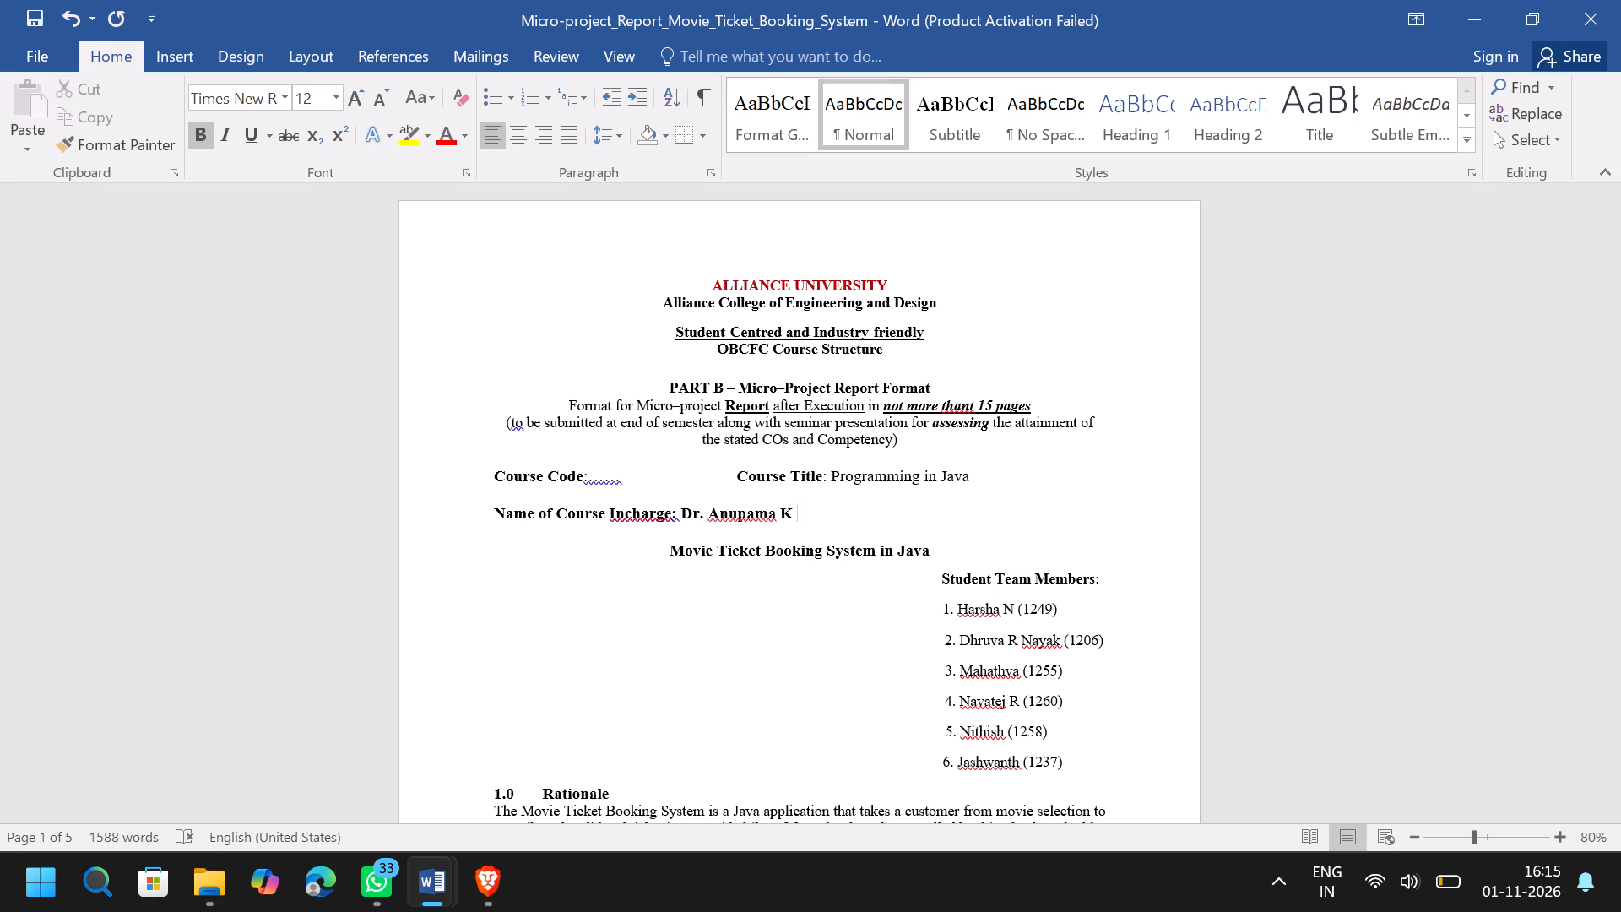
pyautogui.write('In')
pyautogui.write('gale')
# Remove the bold formatting from the instructor's name in the Name of Course Incharge line.
pyautogui.moveTo(846, 513); pyautogui.dragTo(787, 515)
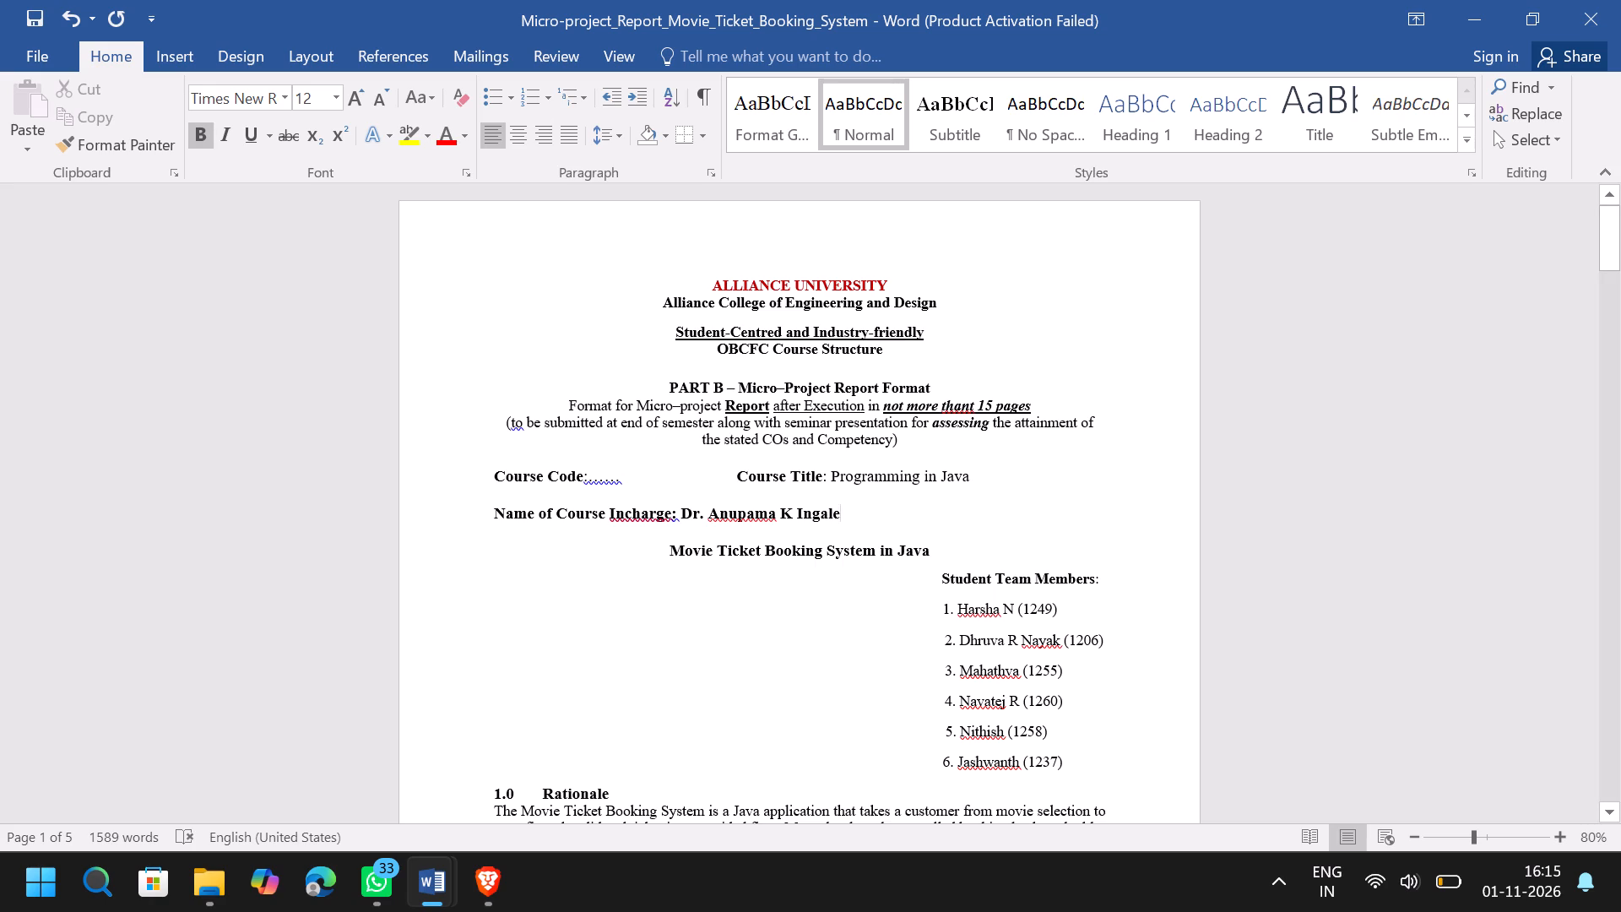
pyautogui.moveTo(787, 515); pyautogui.dragTo(683, 513)
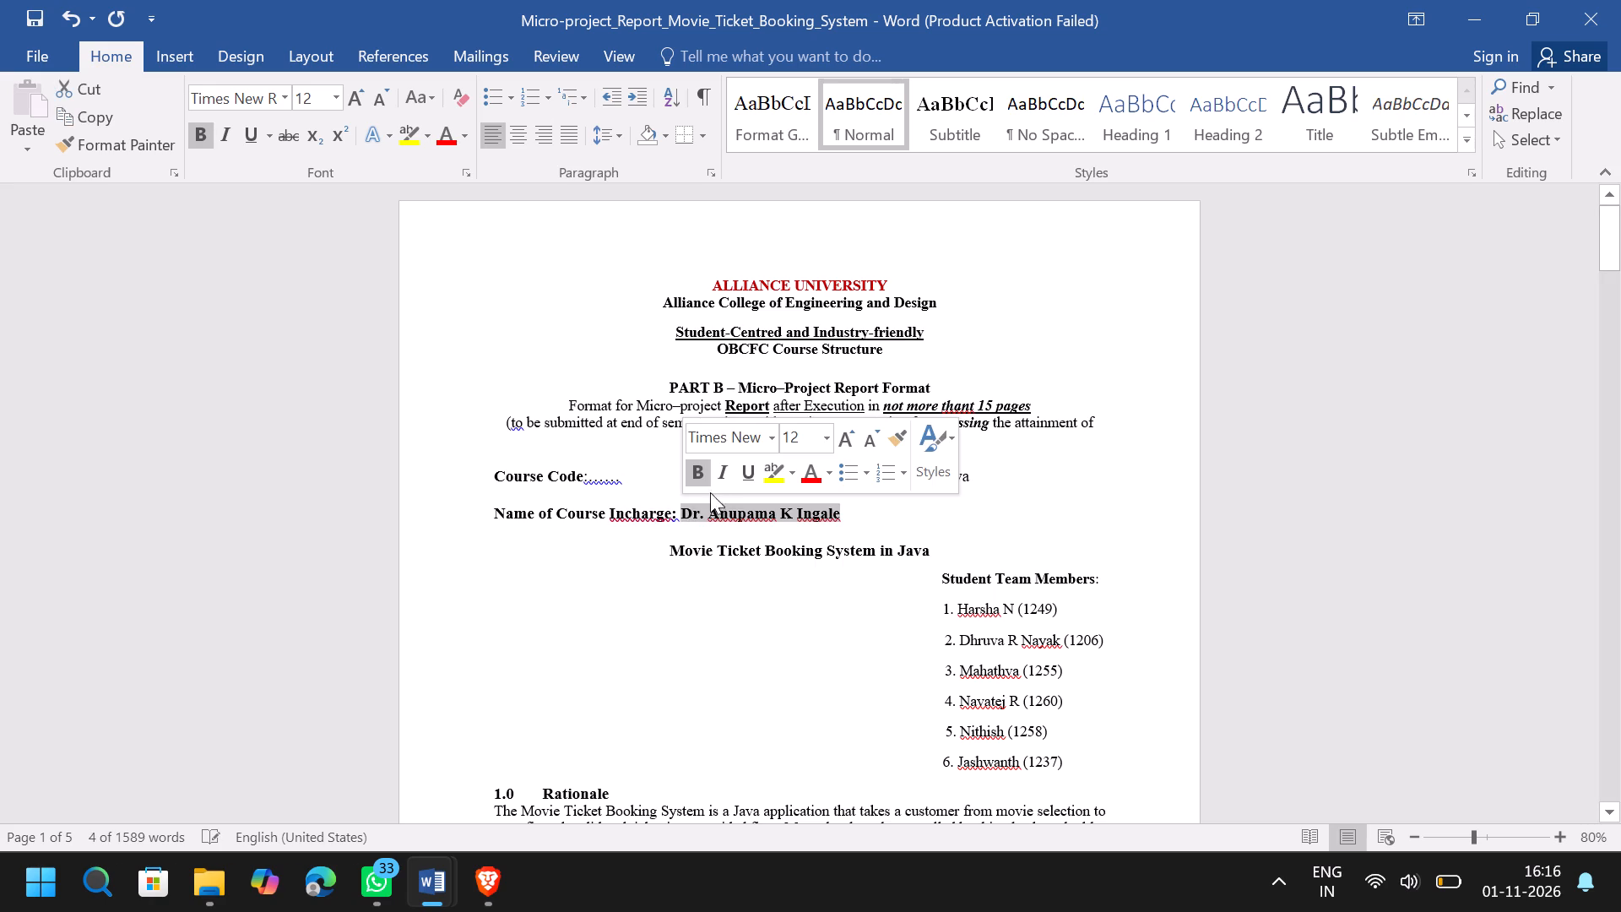
pyautogui.click(700, 471)
pyautogui.click(1045, 548)
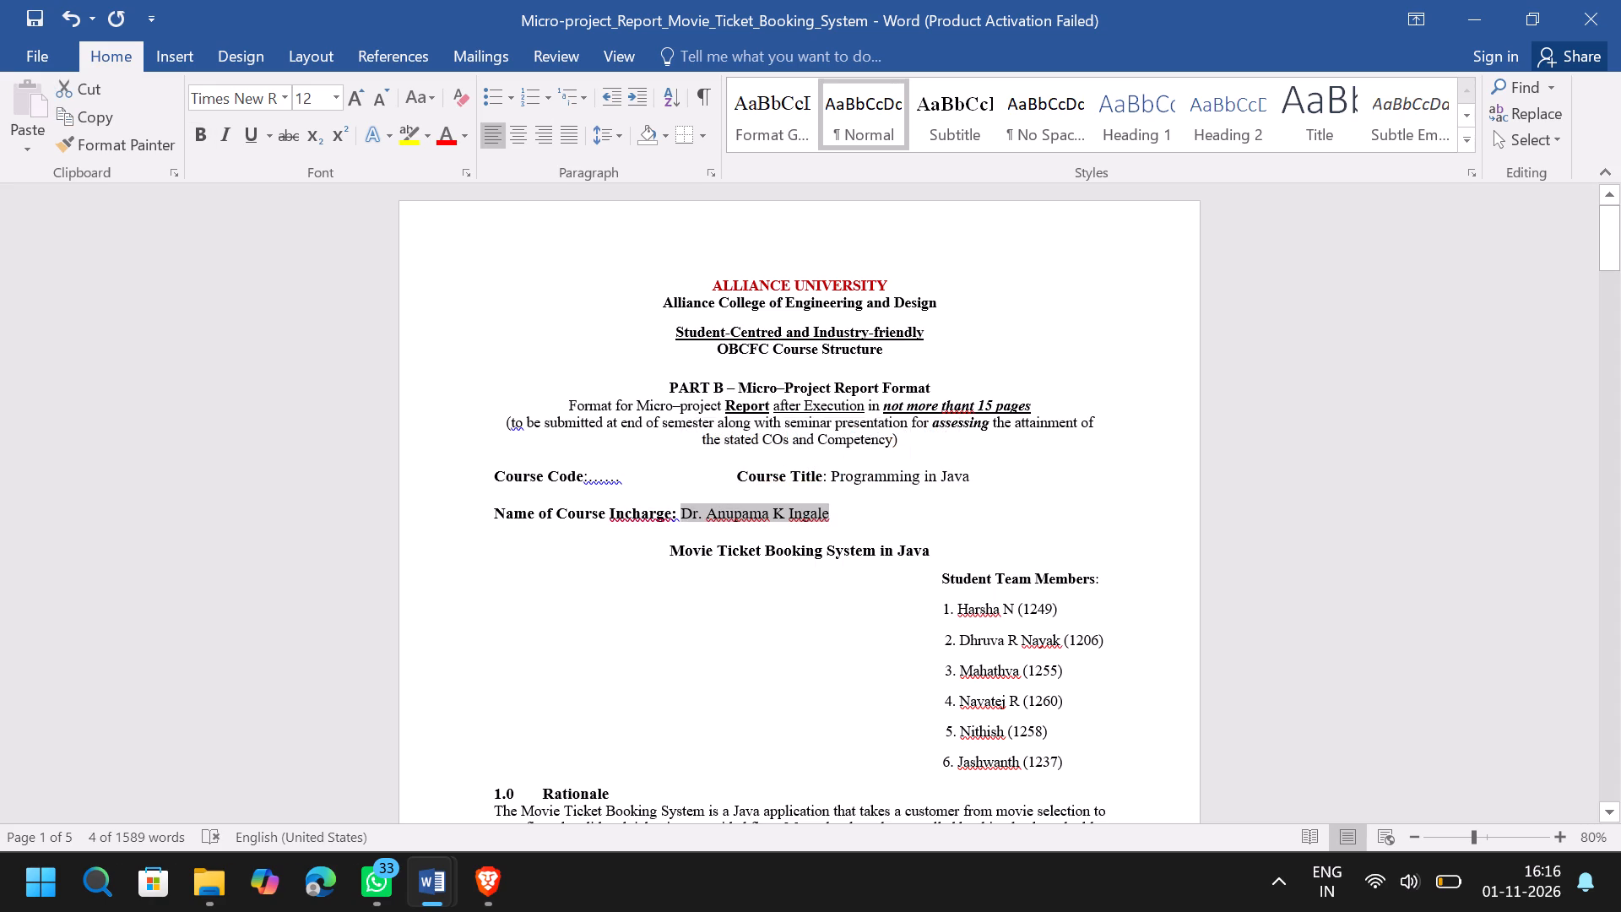
# Look over the first page's details and switch to the Template Report of Micro-project document.
pyautogui.scroll(-4, 1045, 548)
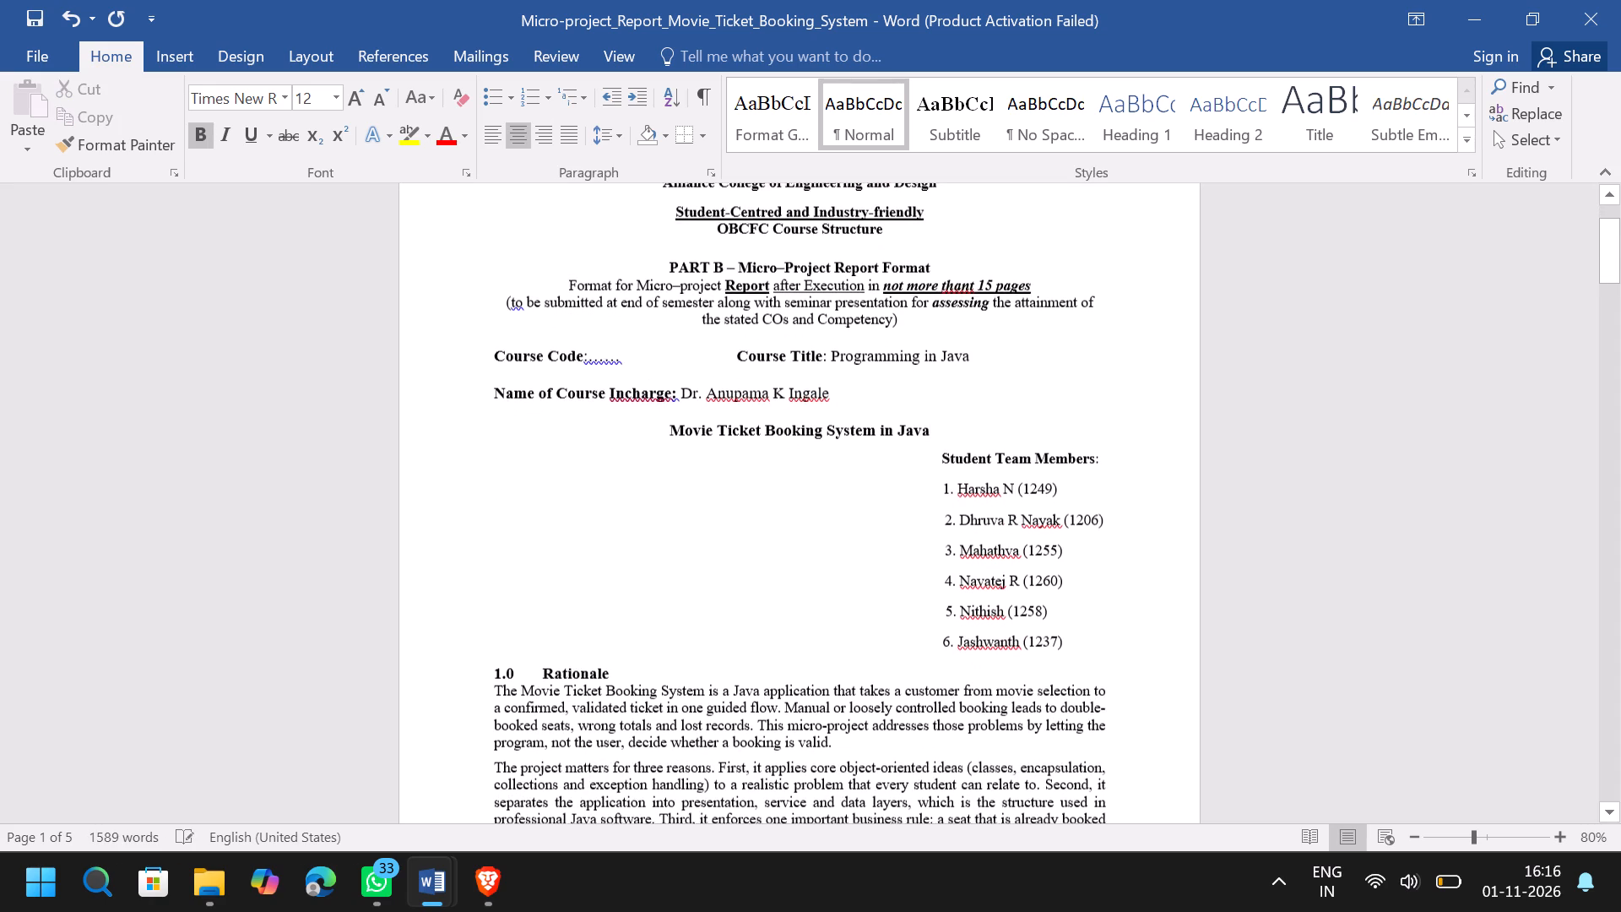
pyautogui.scroll(-2, 1065, 524)
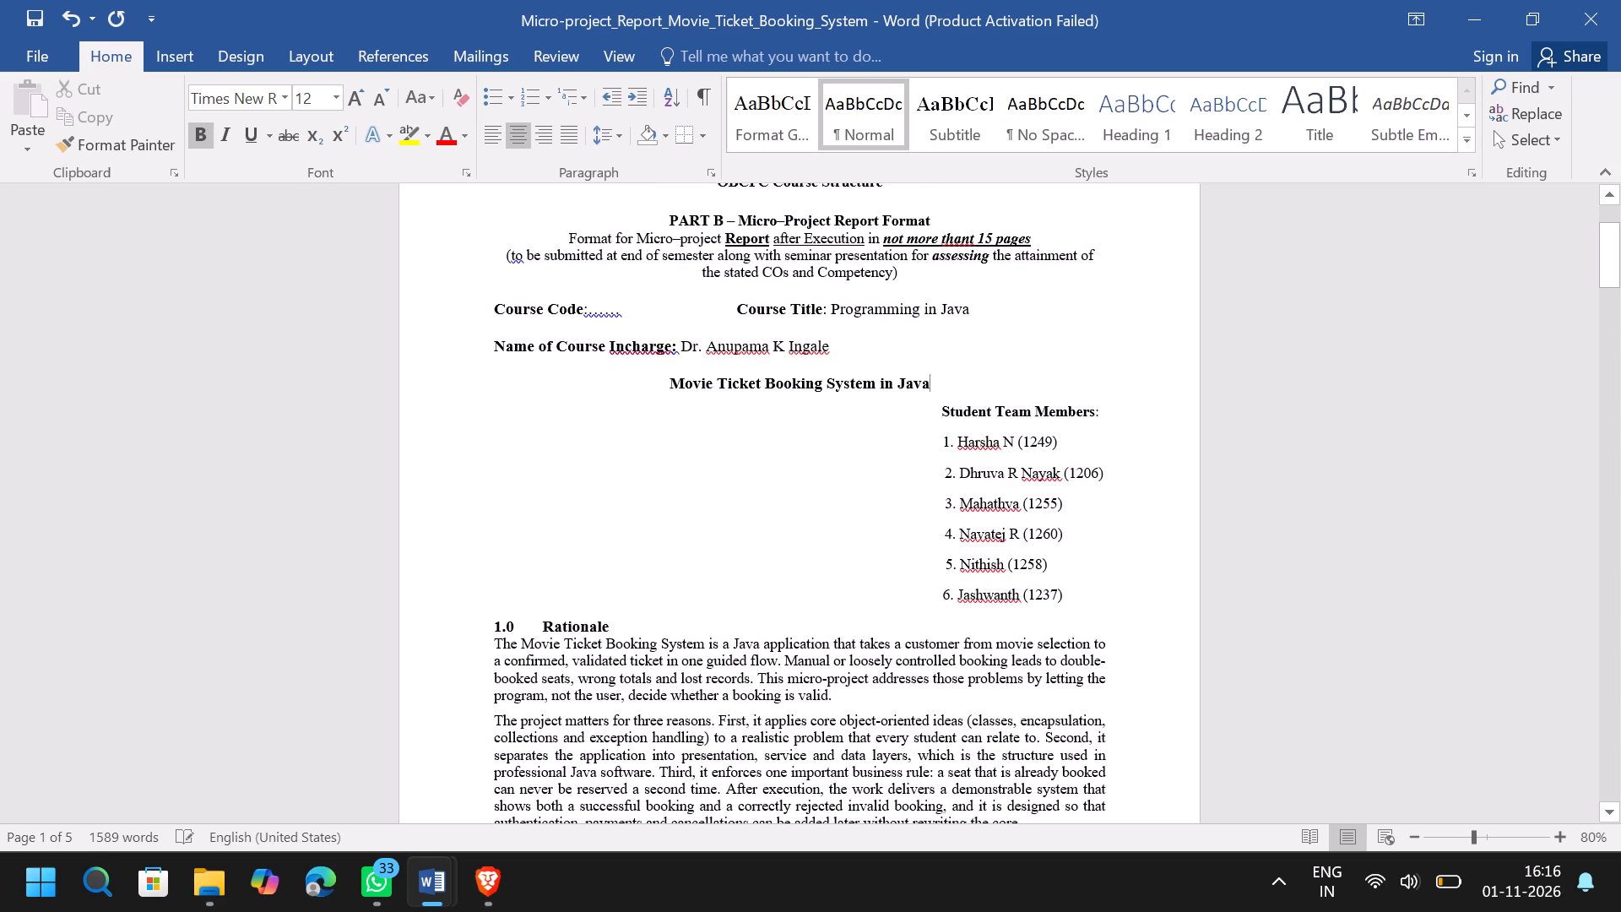
pyautogui.hotkey('alt', 'Tab')
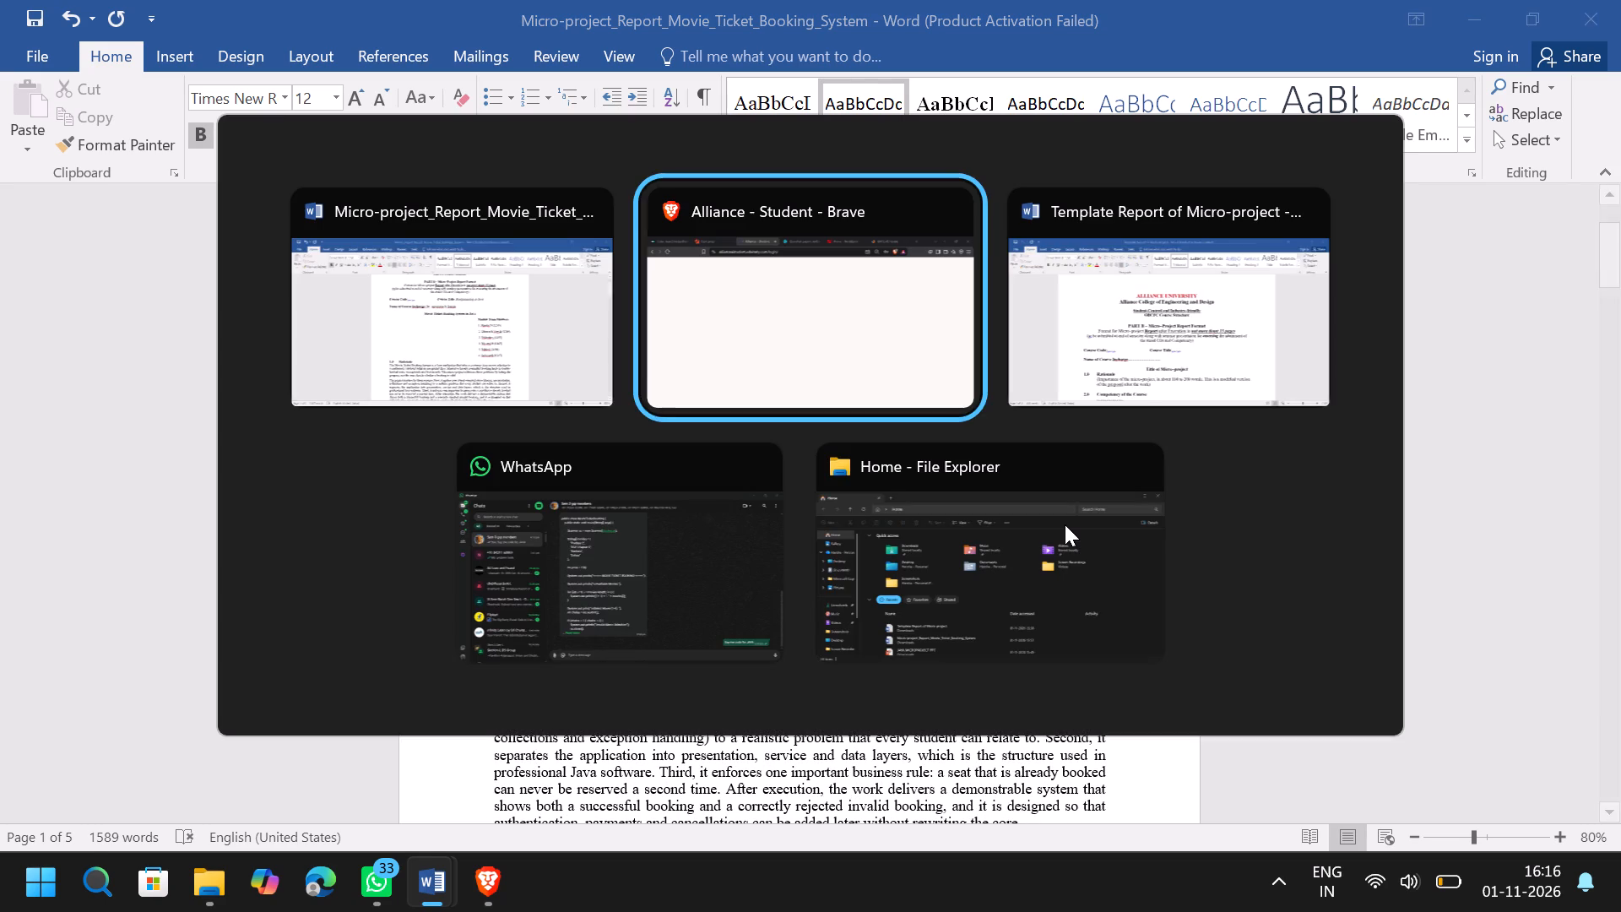
pyautogui.hotkey('alt', 'Tab')
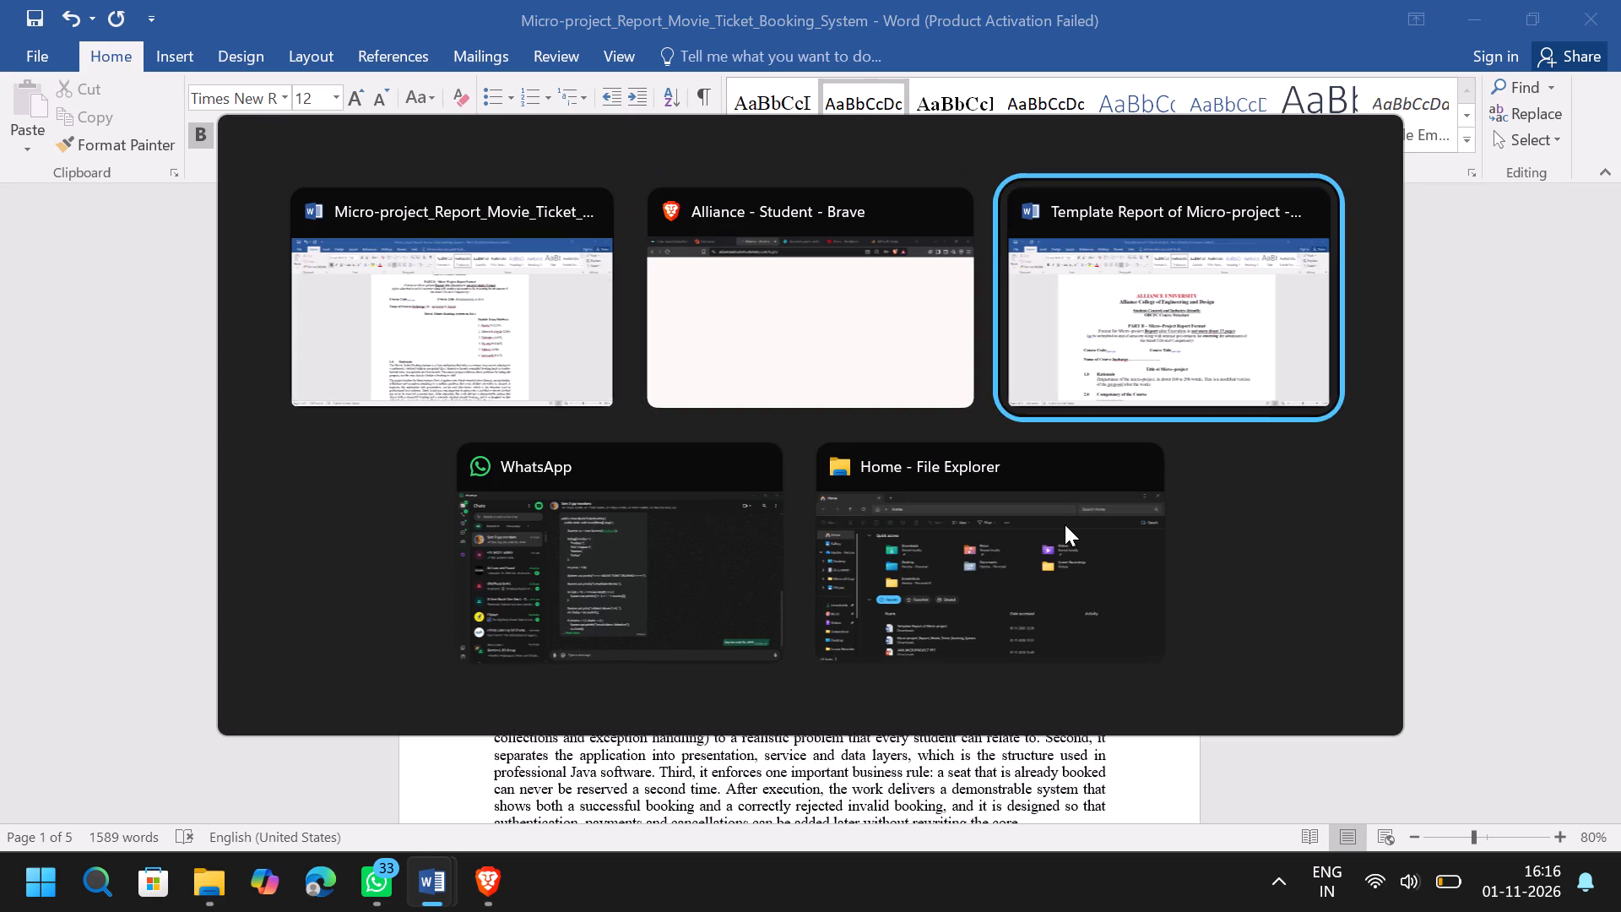
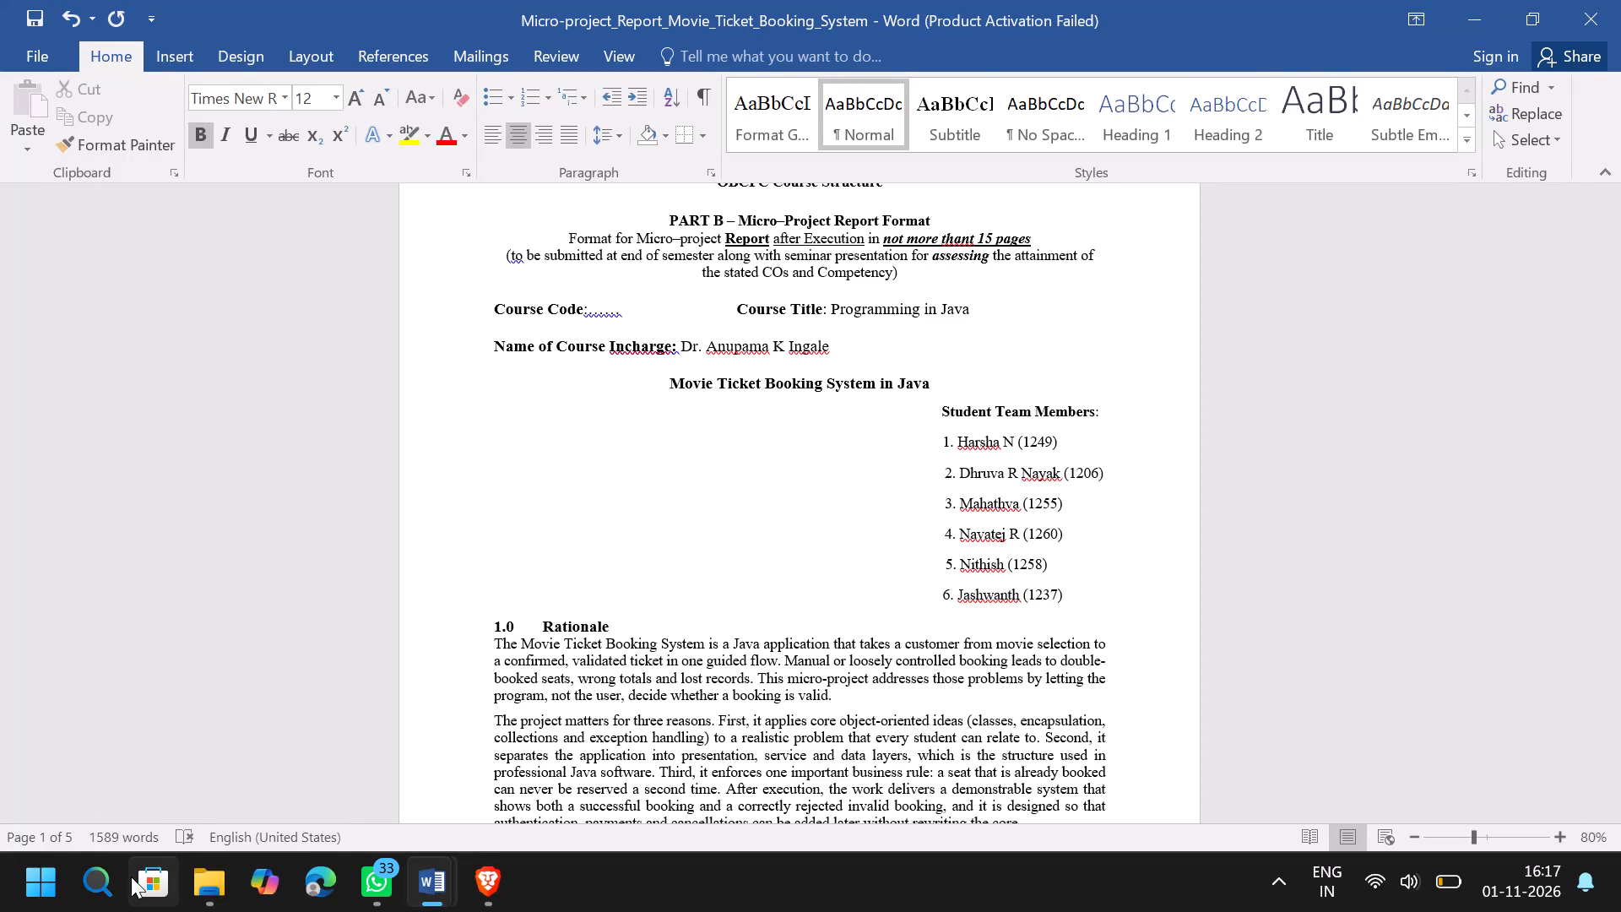
# Open Windows Search and remove every entry from the recent searches list, from whatsapp through ChatGPT Classic.
pyautogui.click(107, 875)
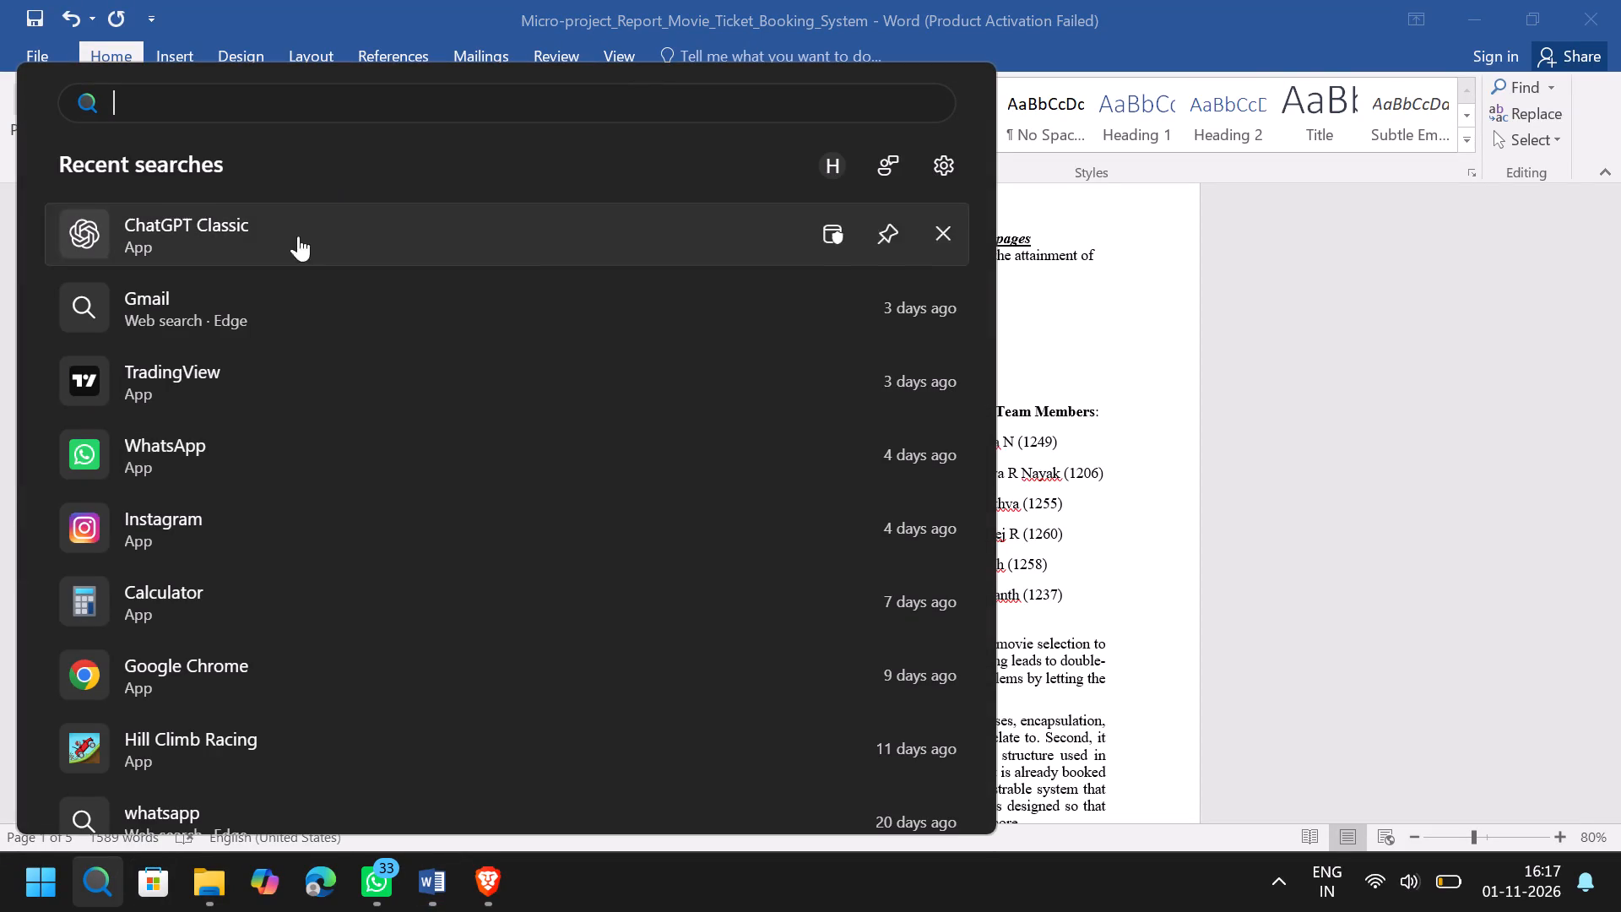
pyautogui.scroll(-20, 287, 586)
pyautogui.scroll(-13, 287, 586)
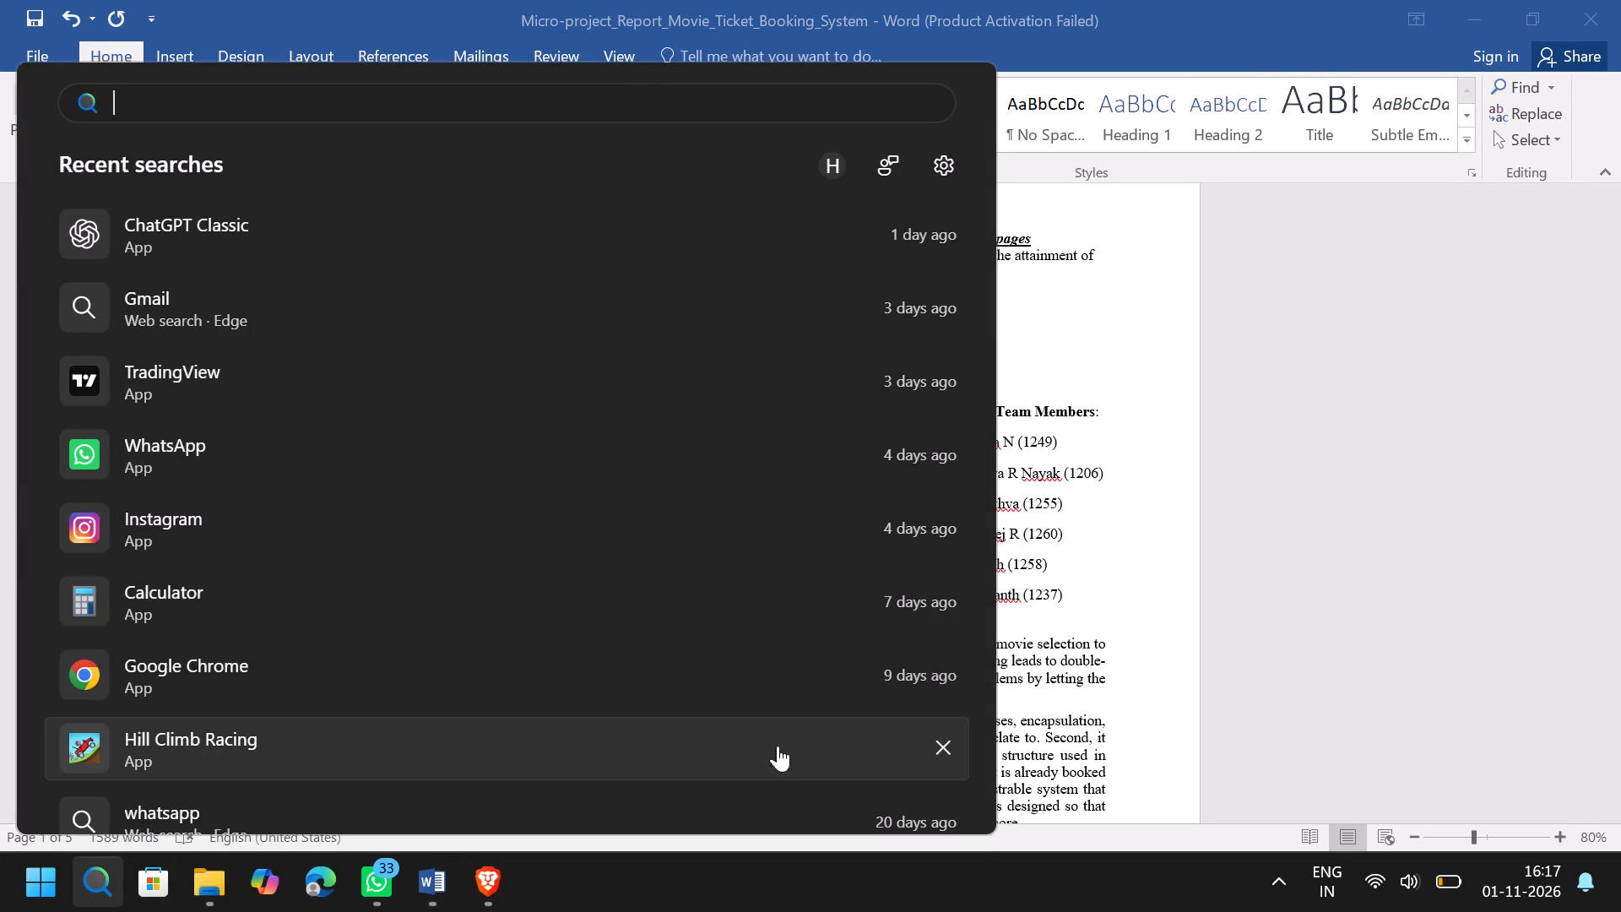
pyautogui.click(946, 812)
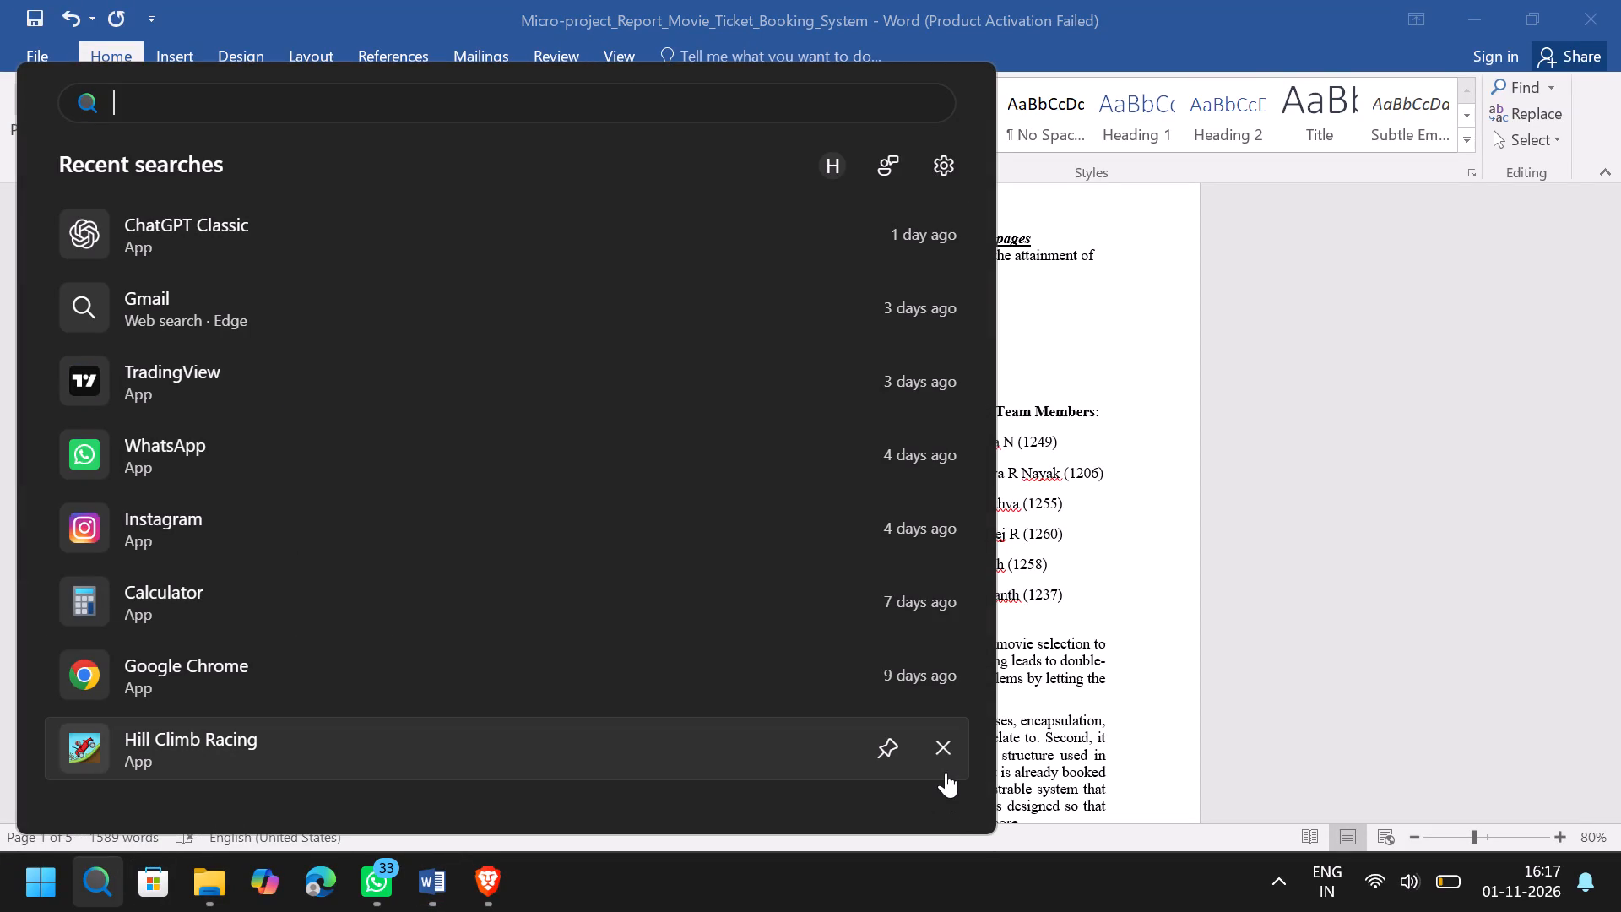
pyautogui.click(948, 757)
pyautogui.click(948, 671)
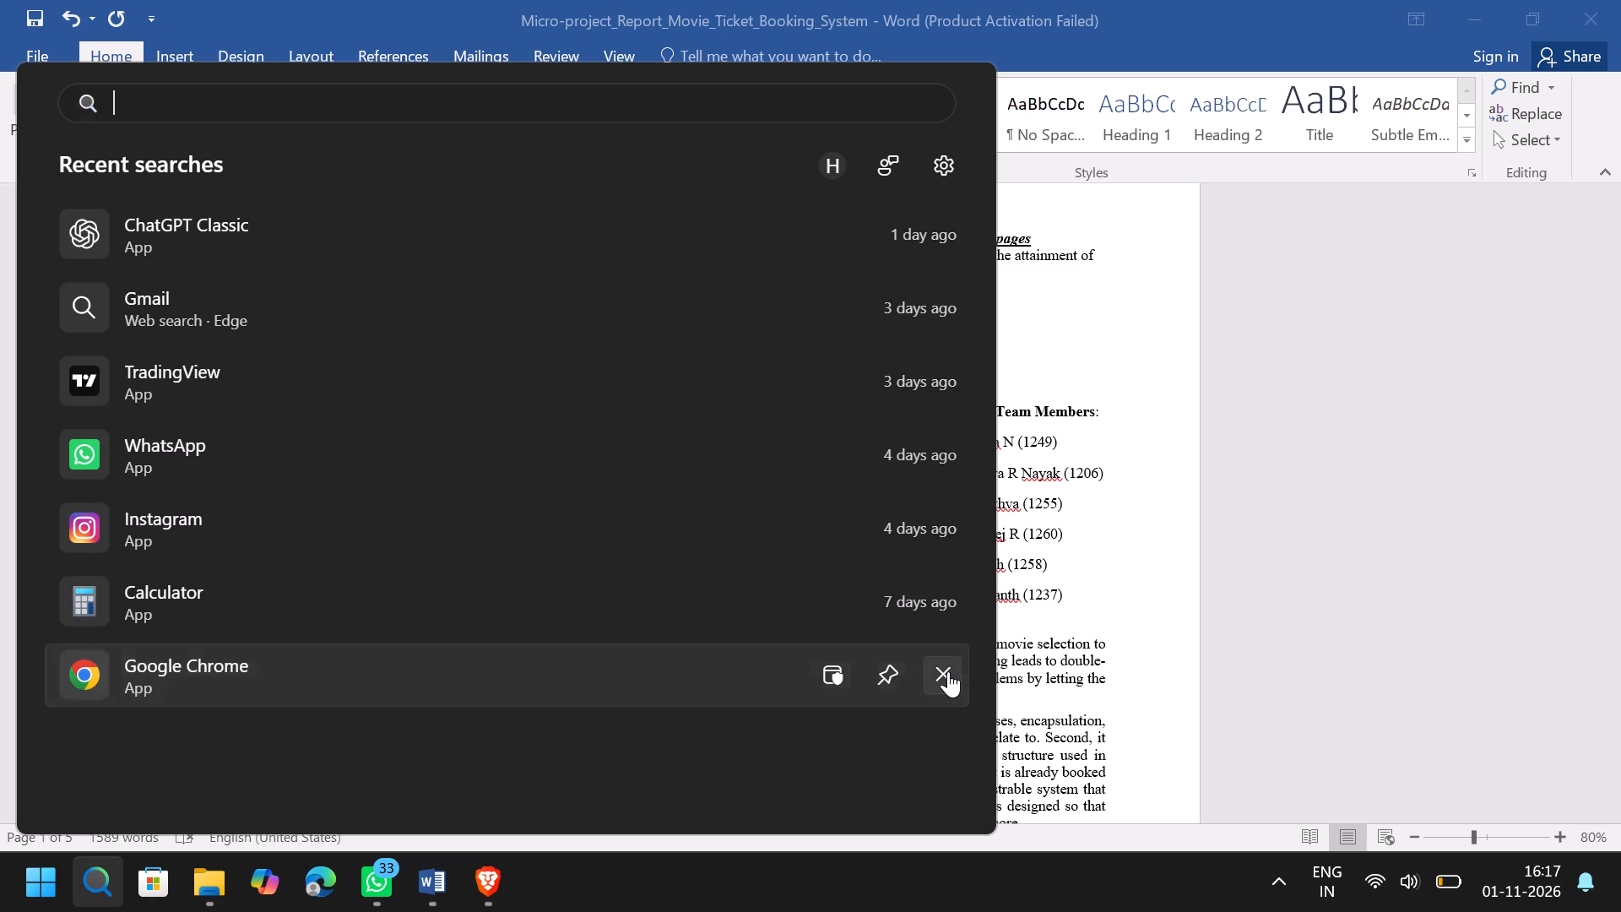
pyautogui.click(950, 600)
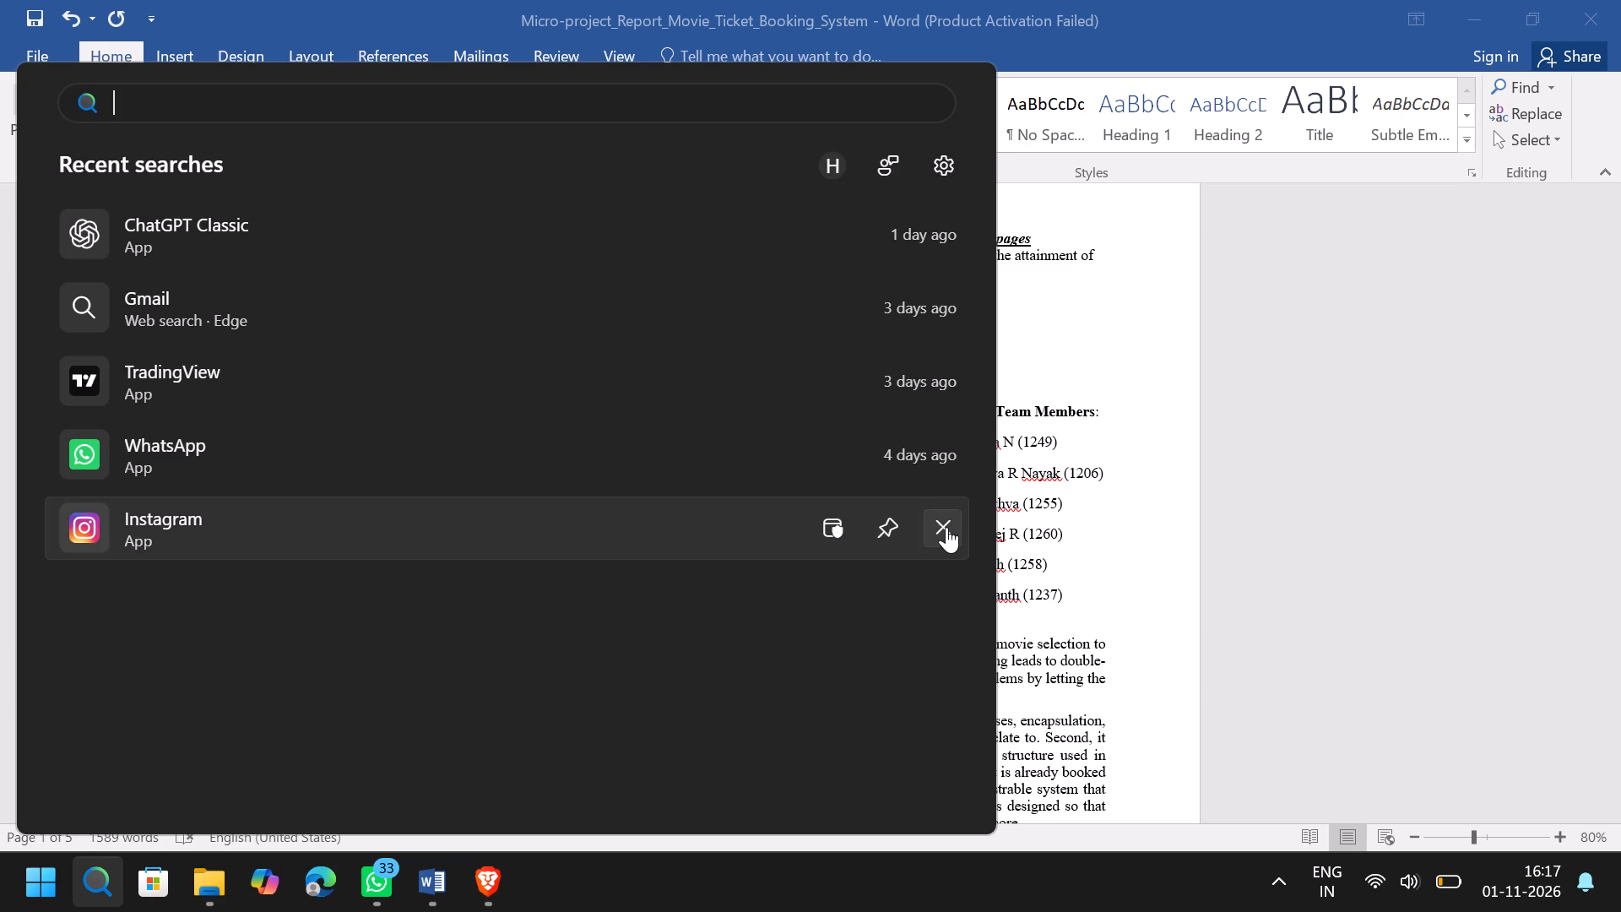
pyautogui.click(946, 527)
pyautogui.click(944, 450)
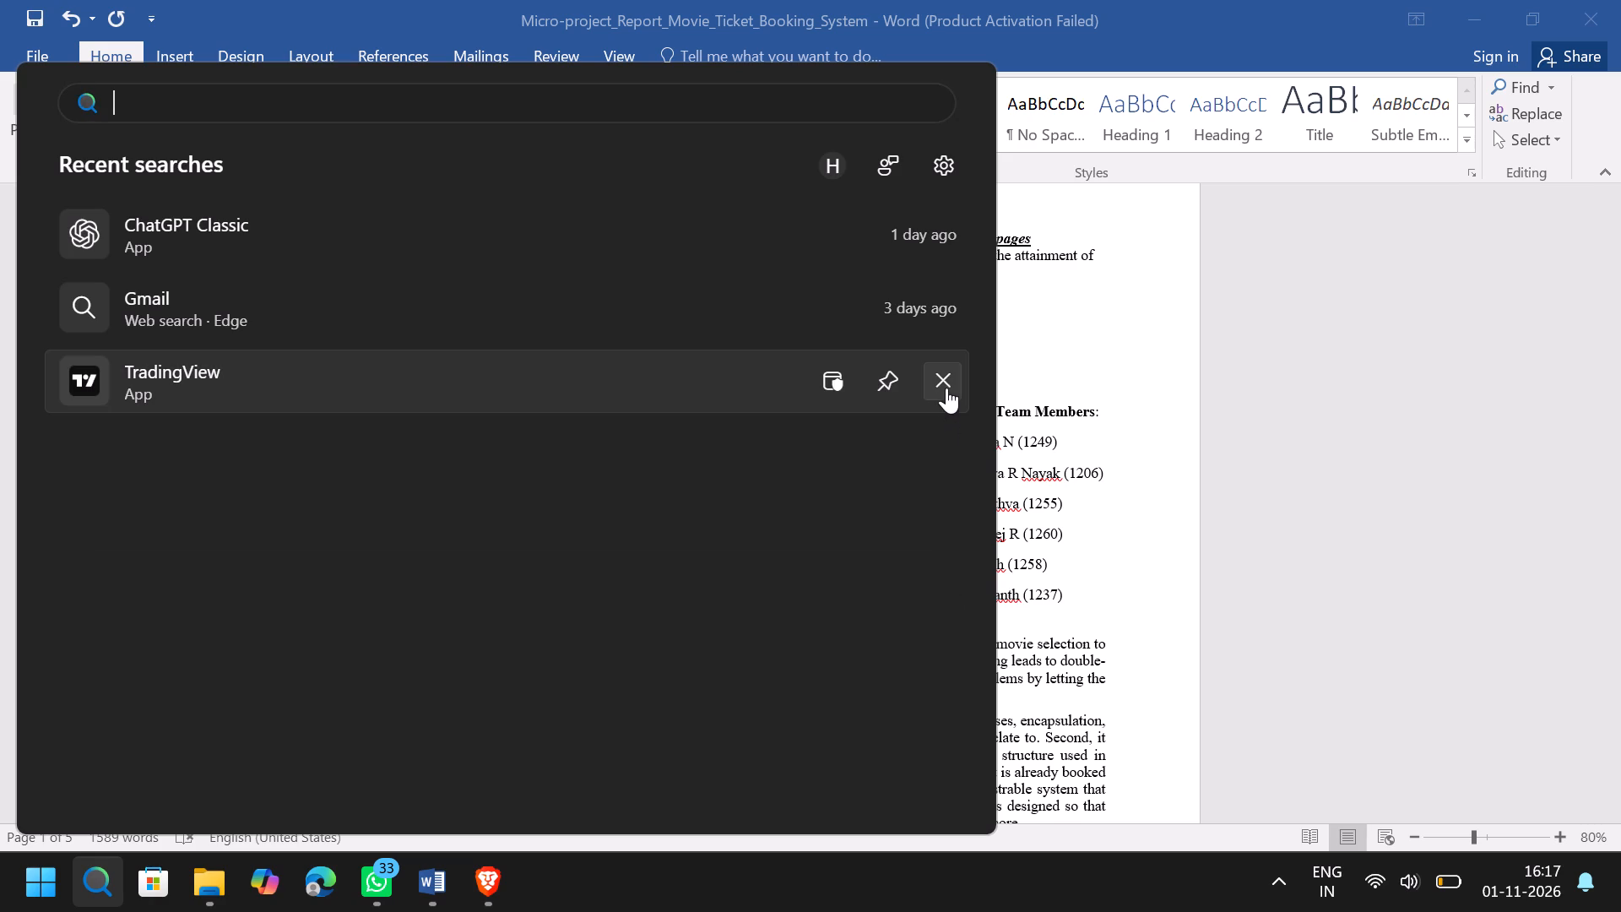
pyautogui.click(946, 380)
pyautogui.click(946, 307)
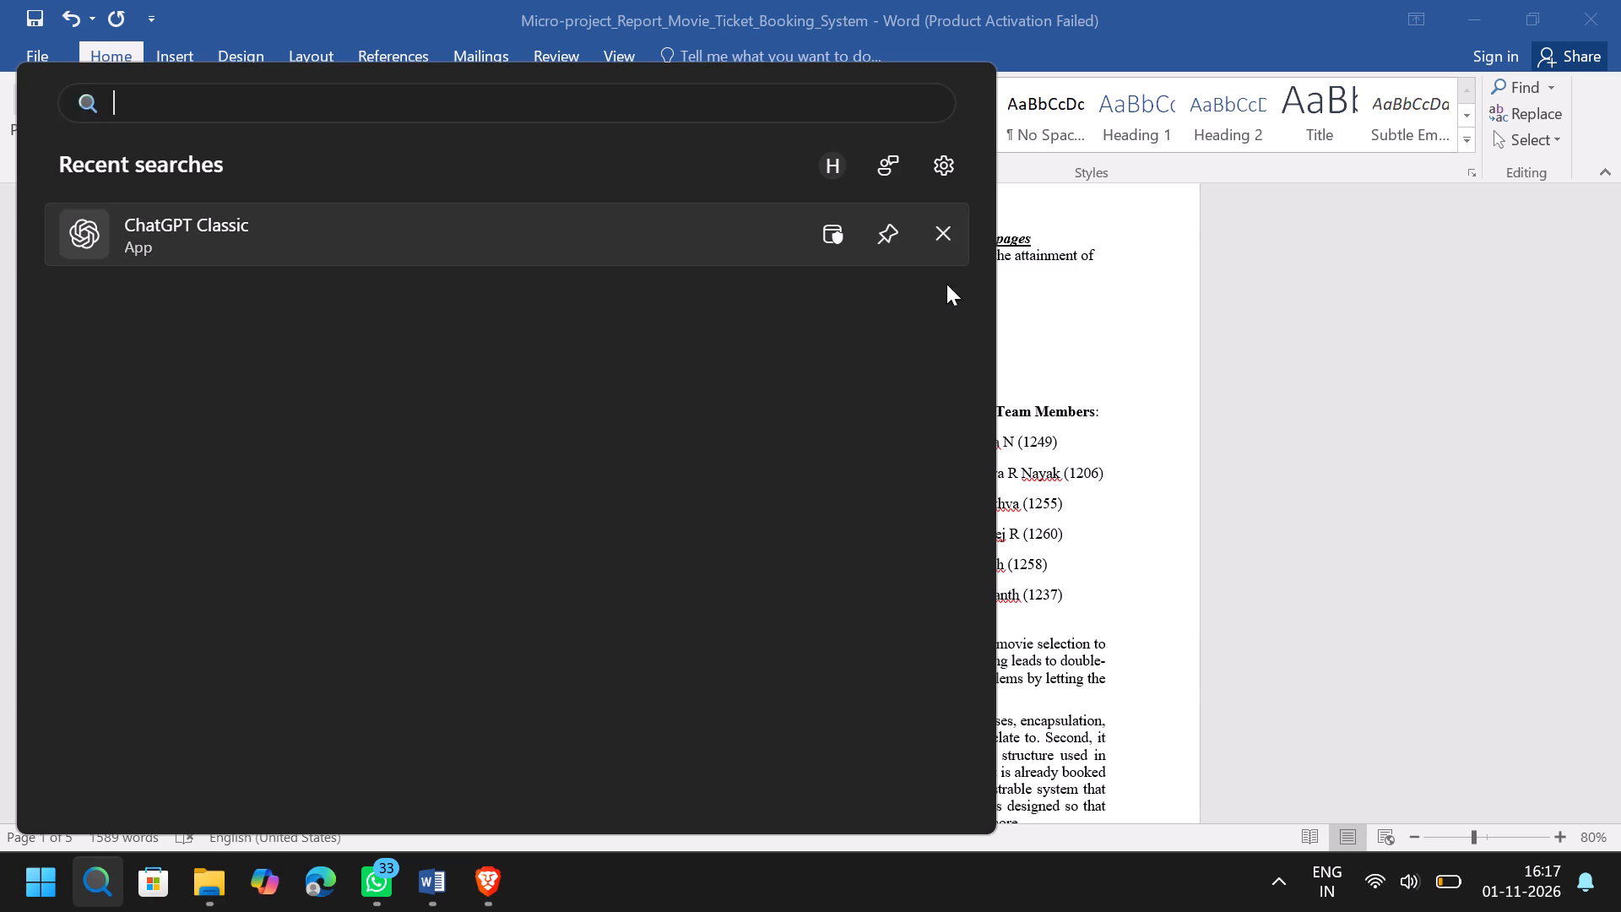
pyautogui.click(945, 238)
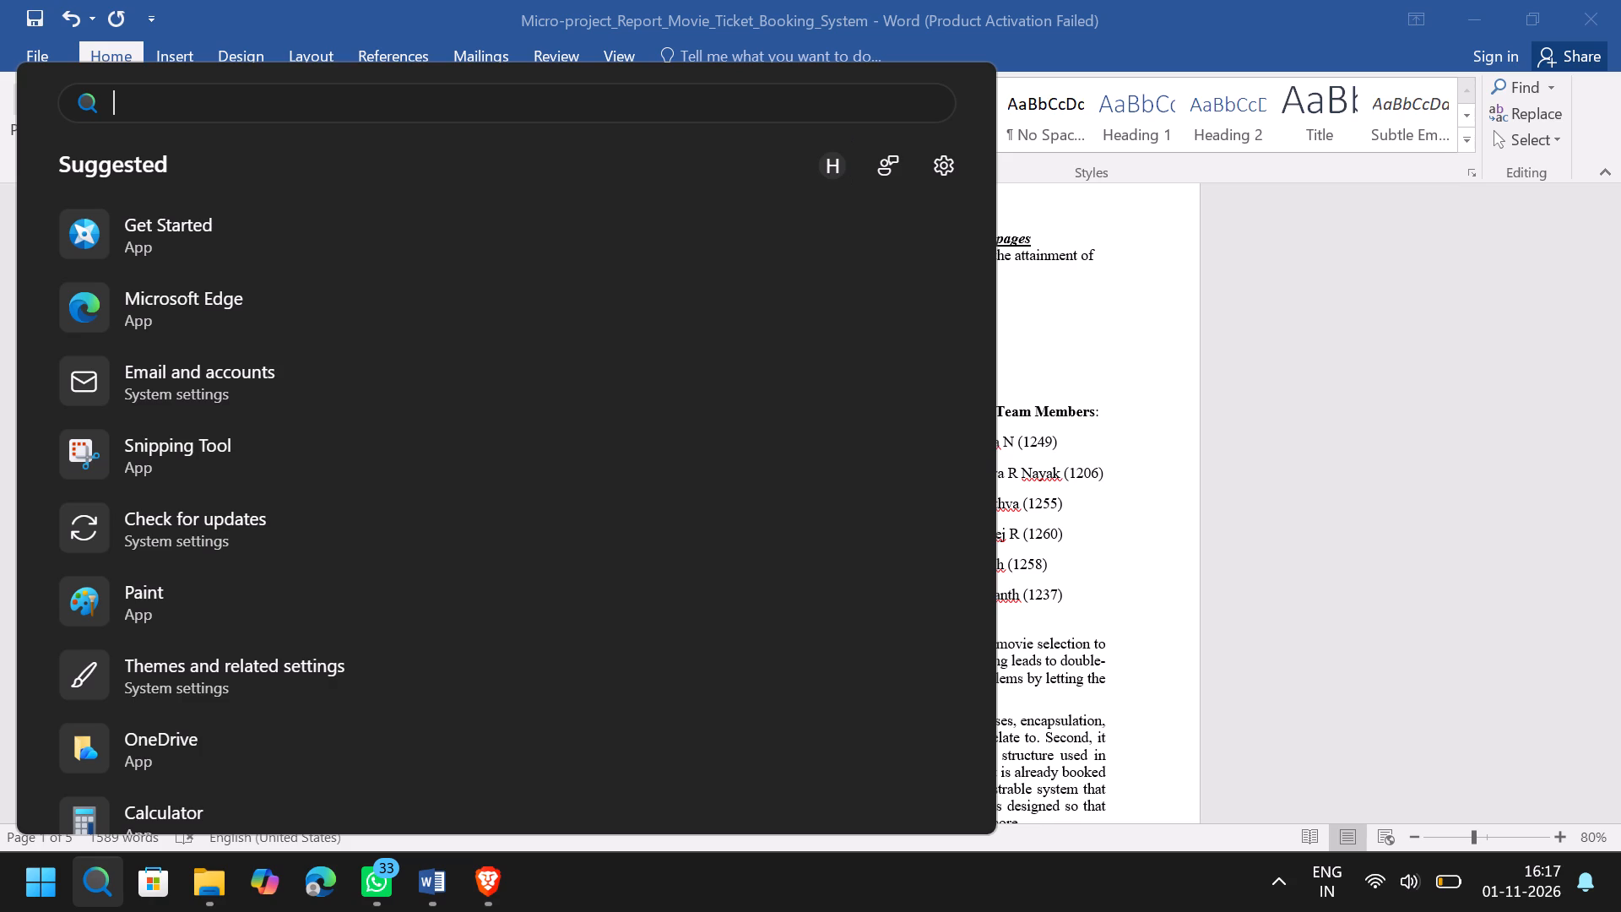
# Search Windows for the Outlook app.
pyautogui.click(826, 100)
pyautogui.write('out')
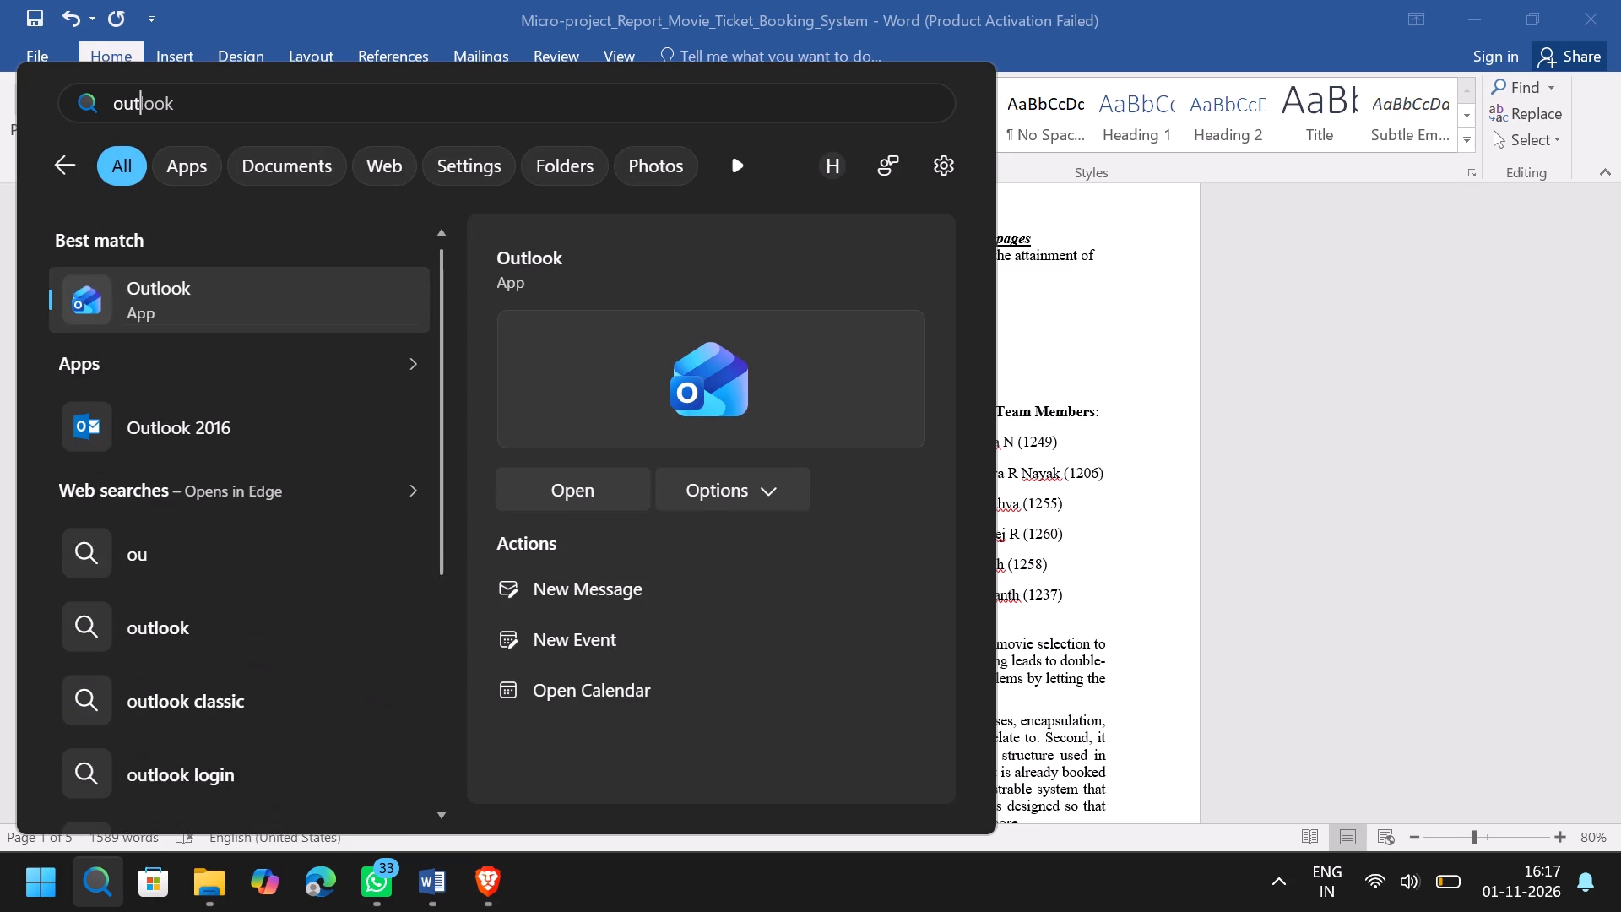
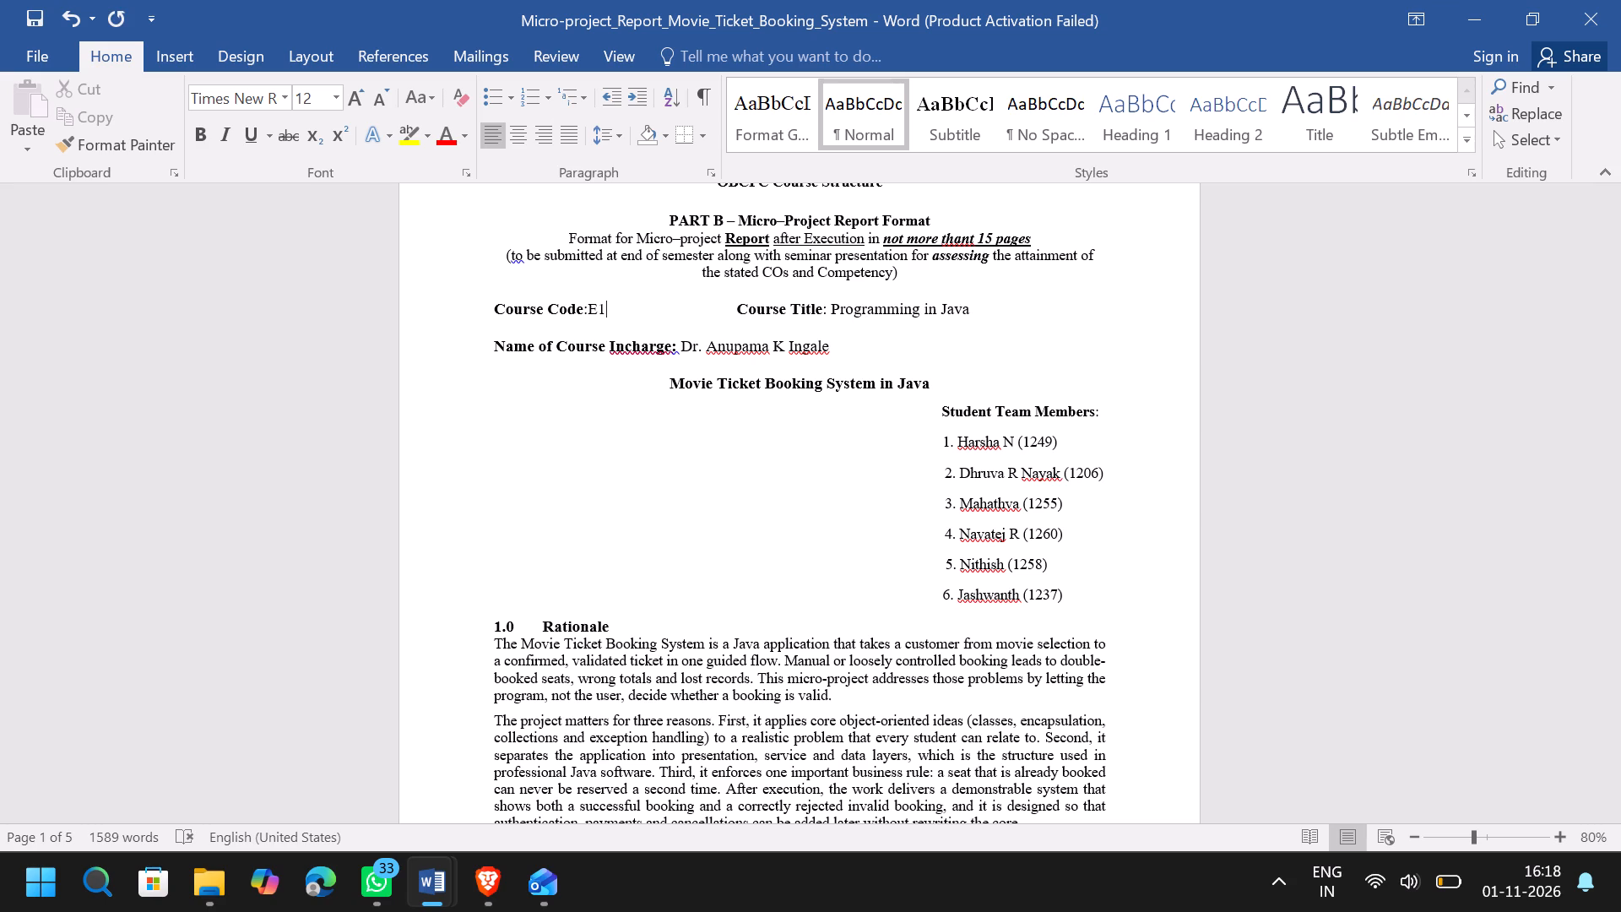
# Complete the Course Code value in the report's title block so it reads "E1CSA25306".
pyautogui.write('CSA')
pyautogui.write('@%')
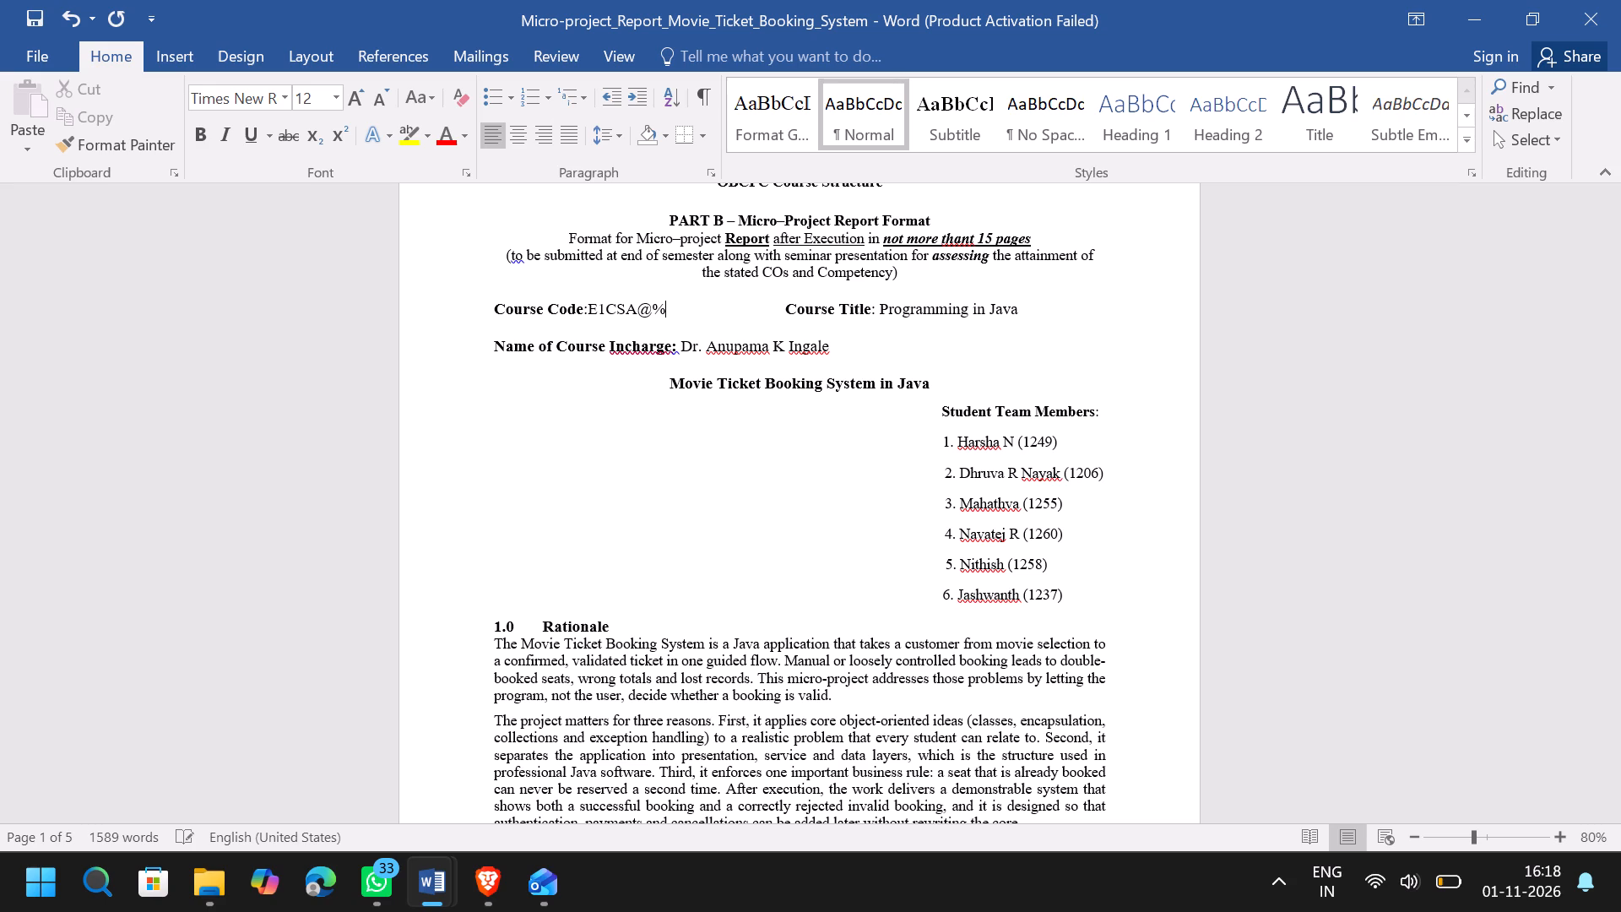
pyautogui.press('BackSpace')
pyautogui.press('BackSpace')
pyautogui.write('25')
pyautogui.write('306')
pyautogui.click(778, 465)
# Compare the report's title block and its format note under PART B with the Template Report of Micro-project document, and return to the report.
pyautogui.scroll(-1, 778, 465)
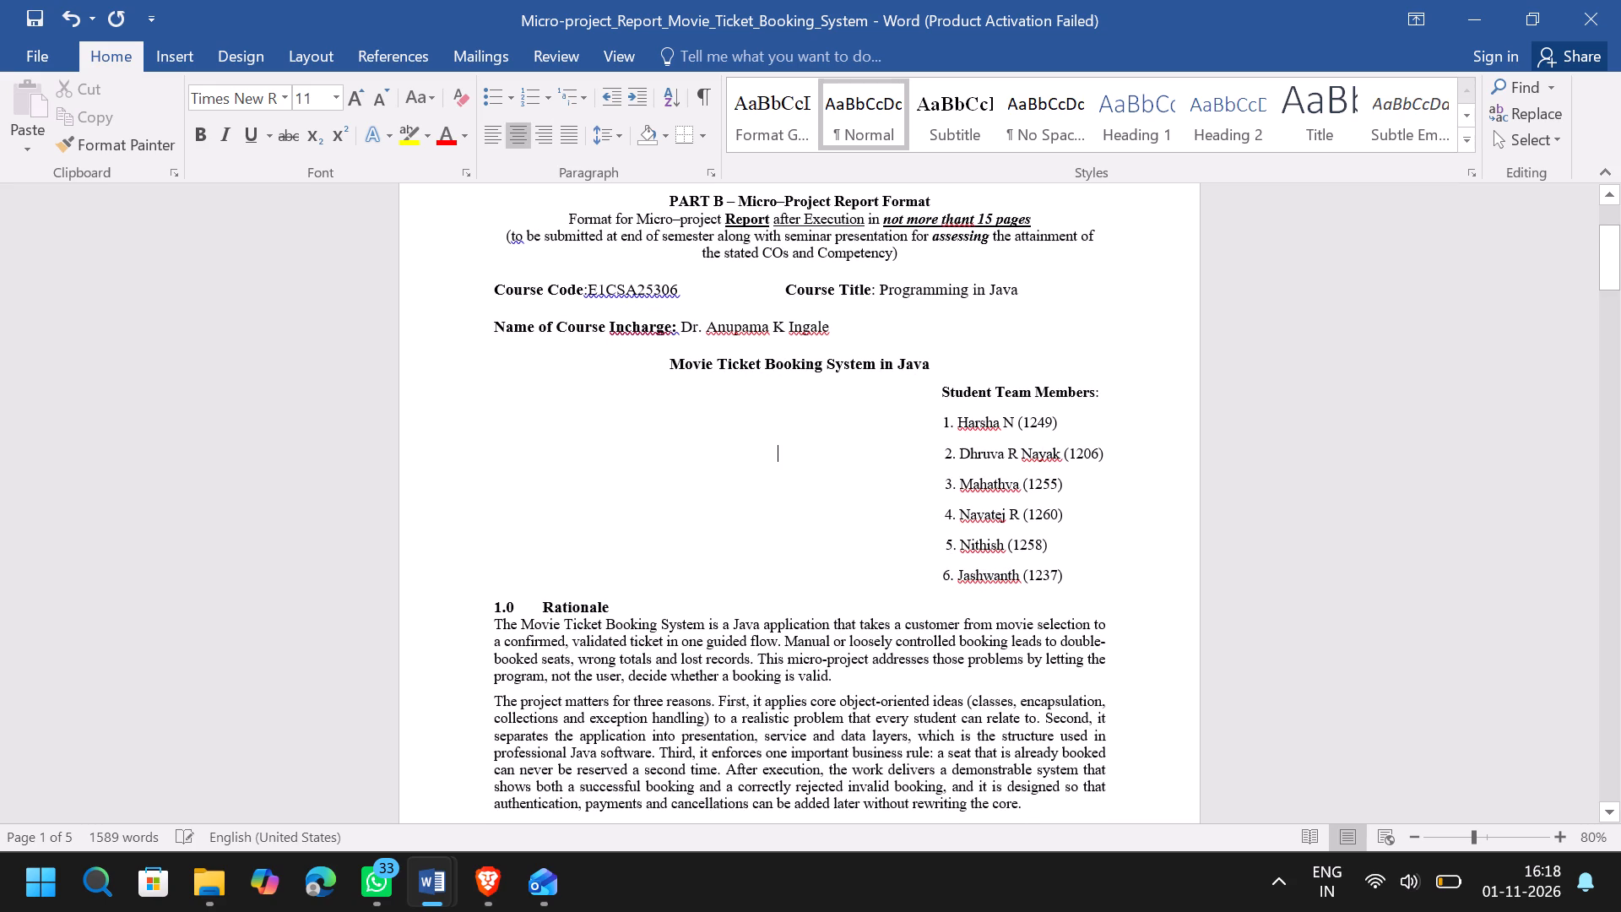
pyautogui.scroll(-1, 778, 465)
pyautogui.scroll(3, 778, 465)
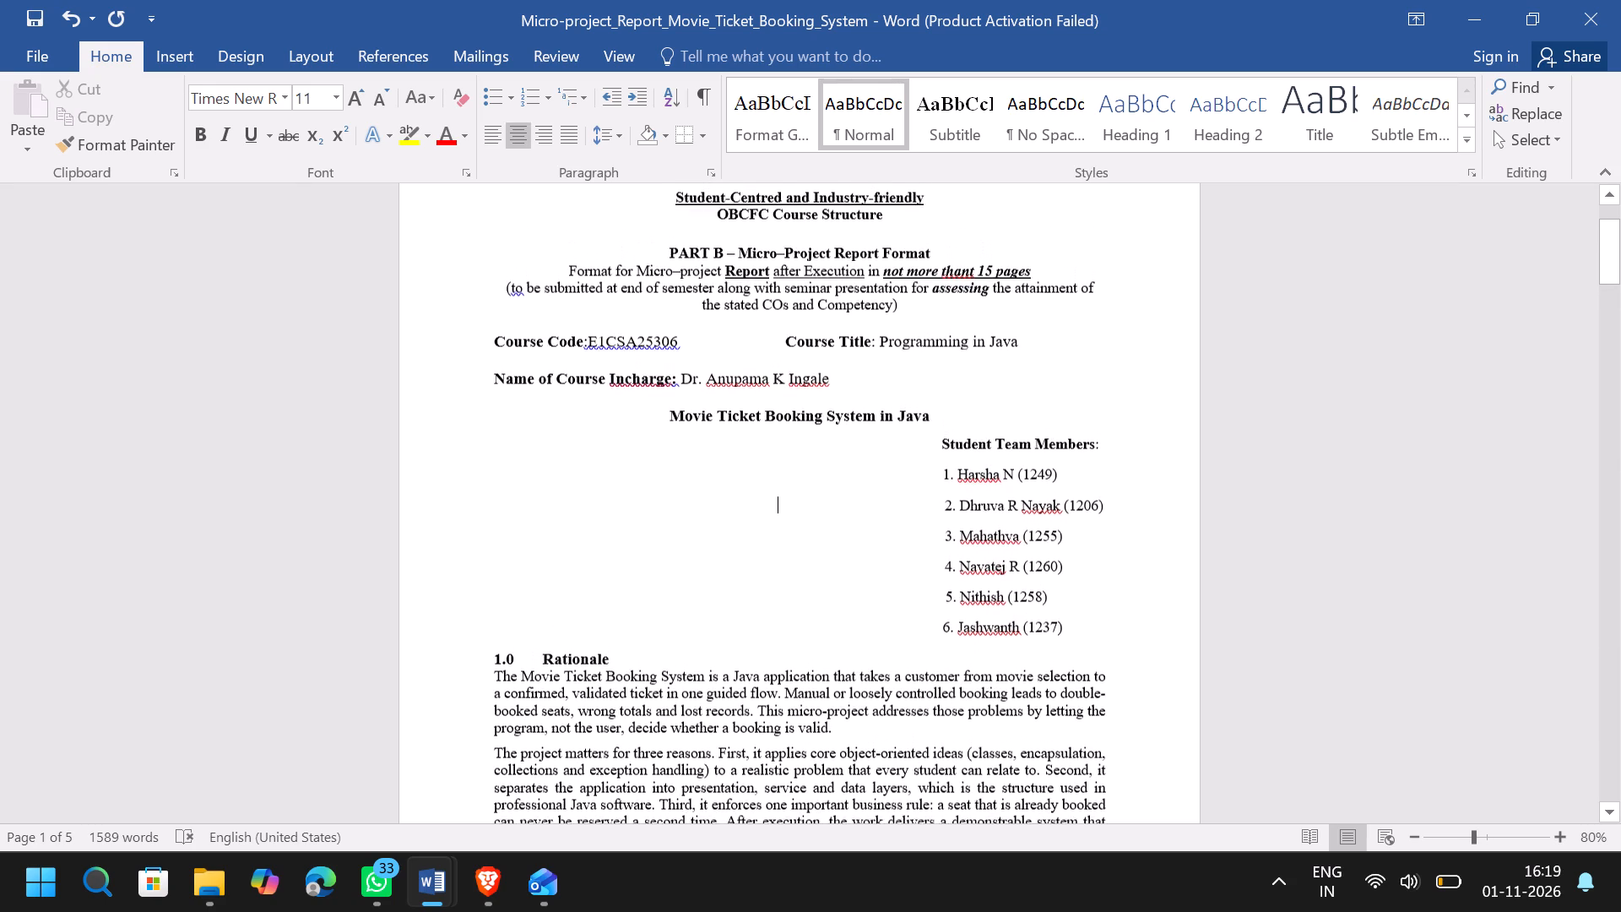
pyautogui.scroll(1, 778, 465)
pyautogui.keyDown('ctrl'); pyautogui.scroll(4, 778, 465); pyautogui.keyUp('ctrl')
pyautogui.scroll(3, 778, 465)
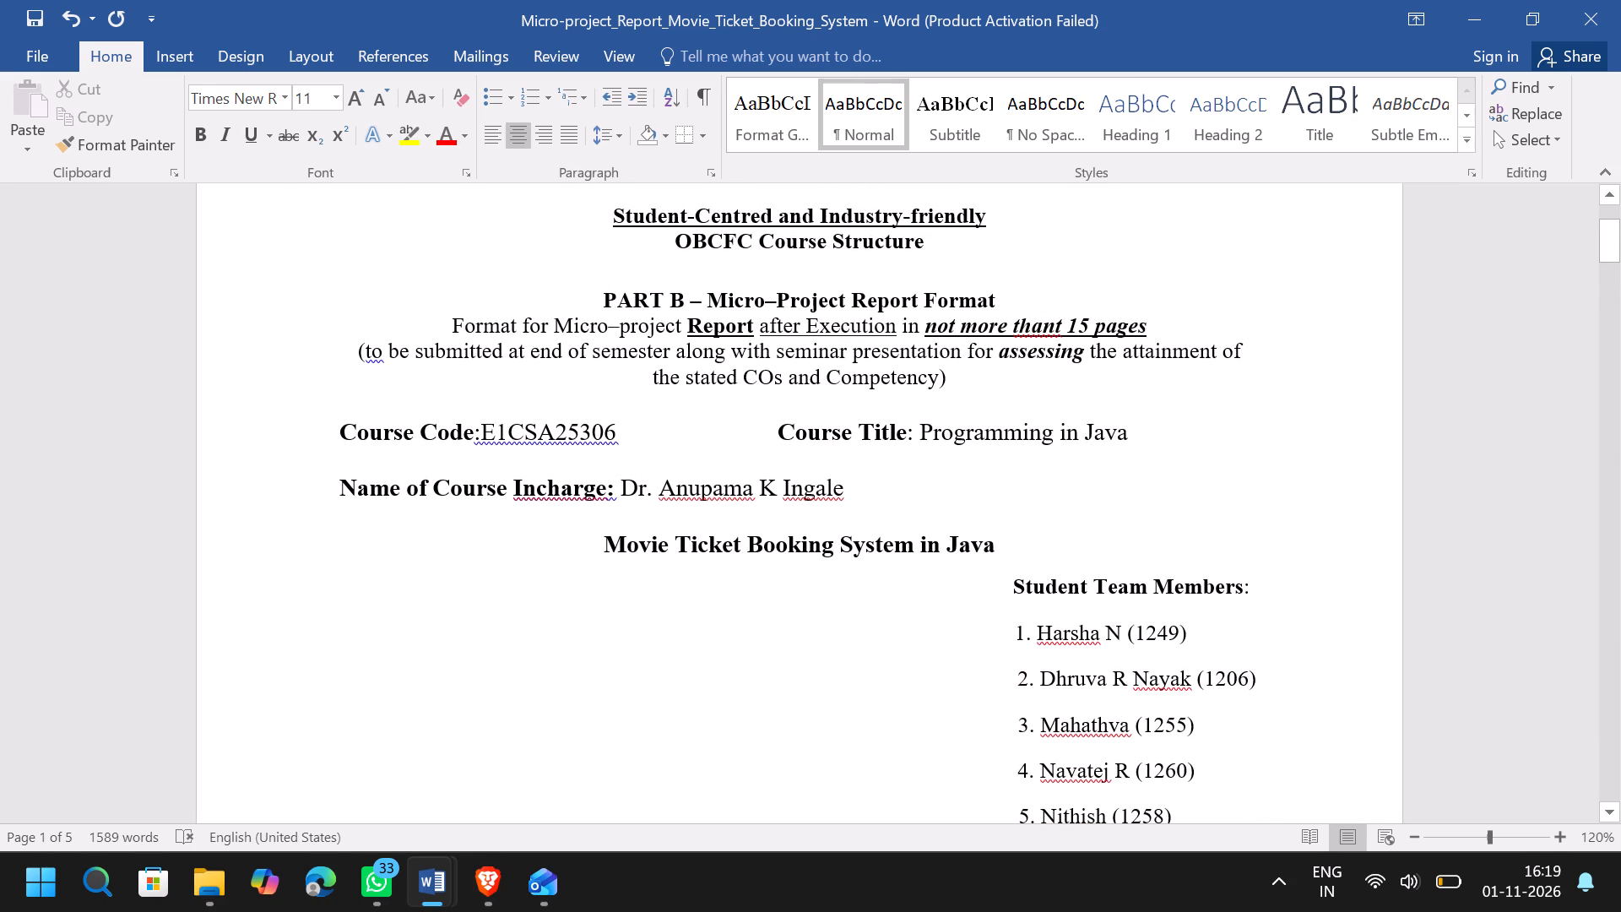
pyautogui.moveTo(446, 317); pyautogui.dragTo(989, 366)
pyautogui.scroll(4, 989, 366)
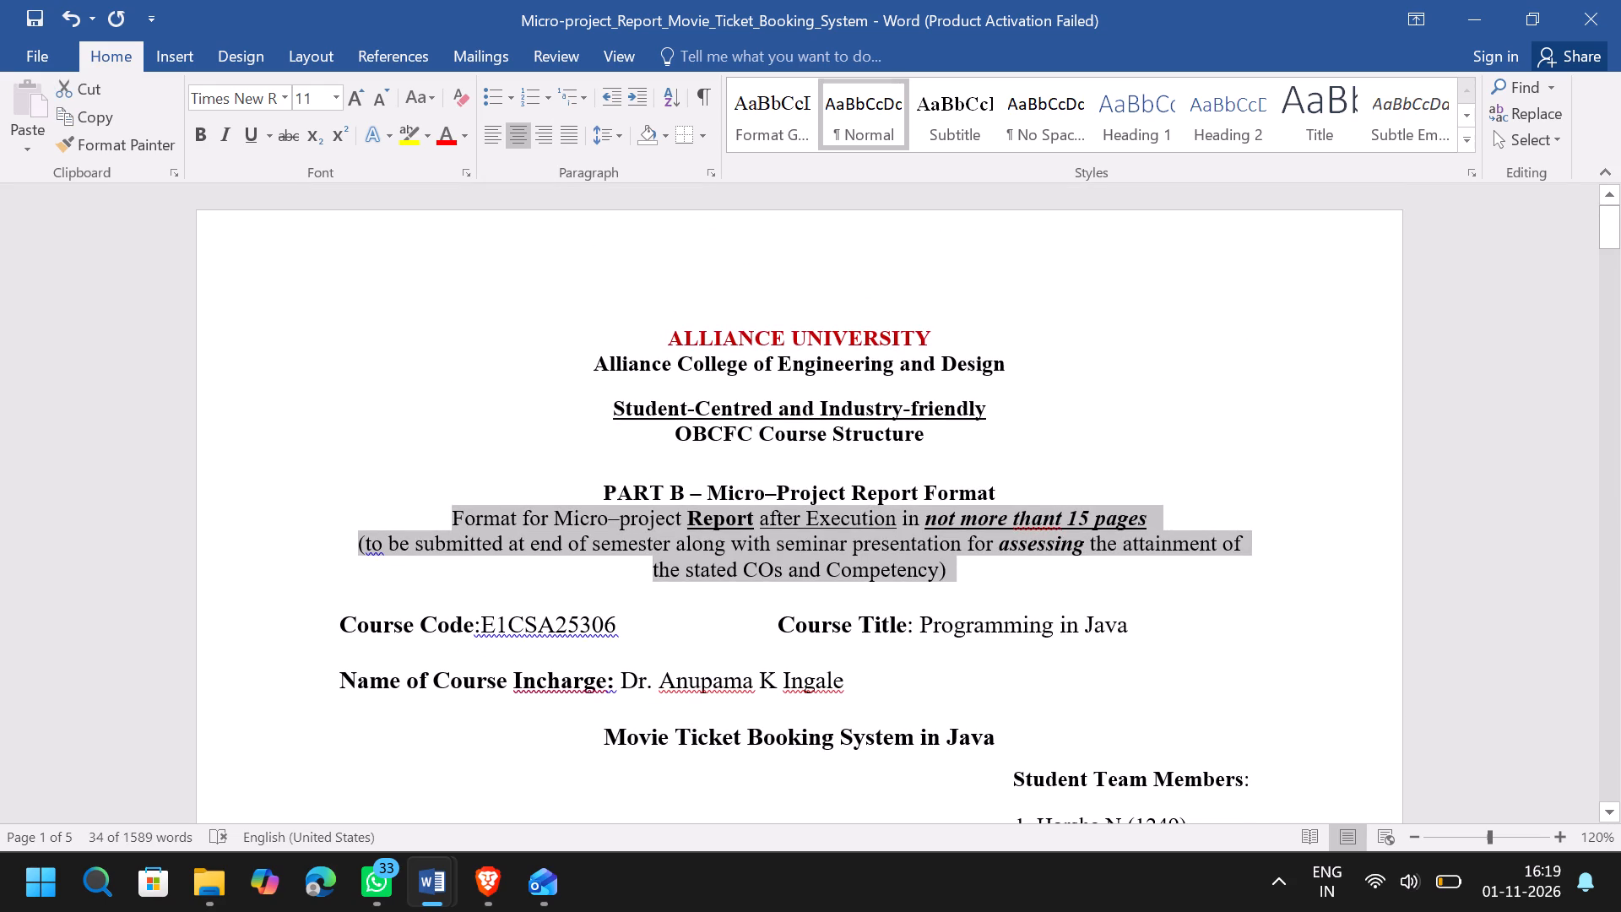
pyautogui.hotkey('alt', 'Tab')
pyautogui.hotkey('alt', 'Tab')
pyautogui.hotkey('alt', 'Tab')
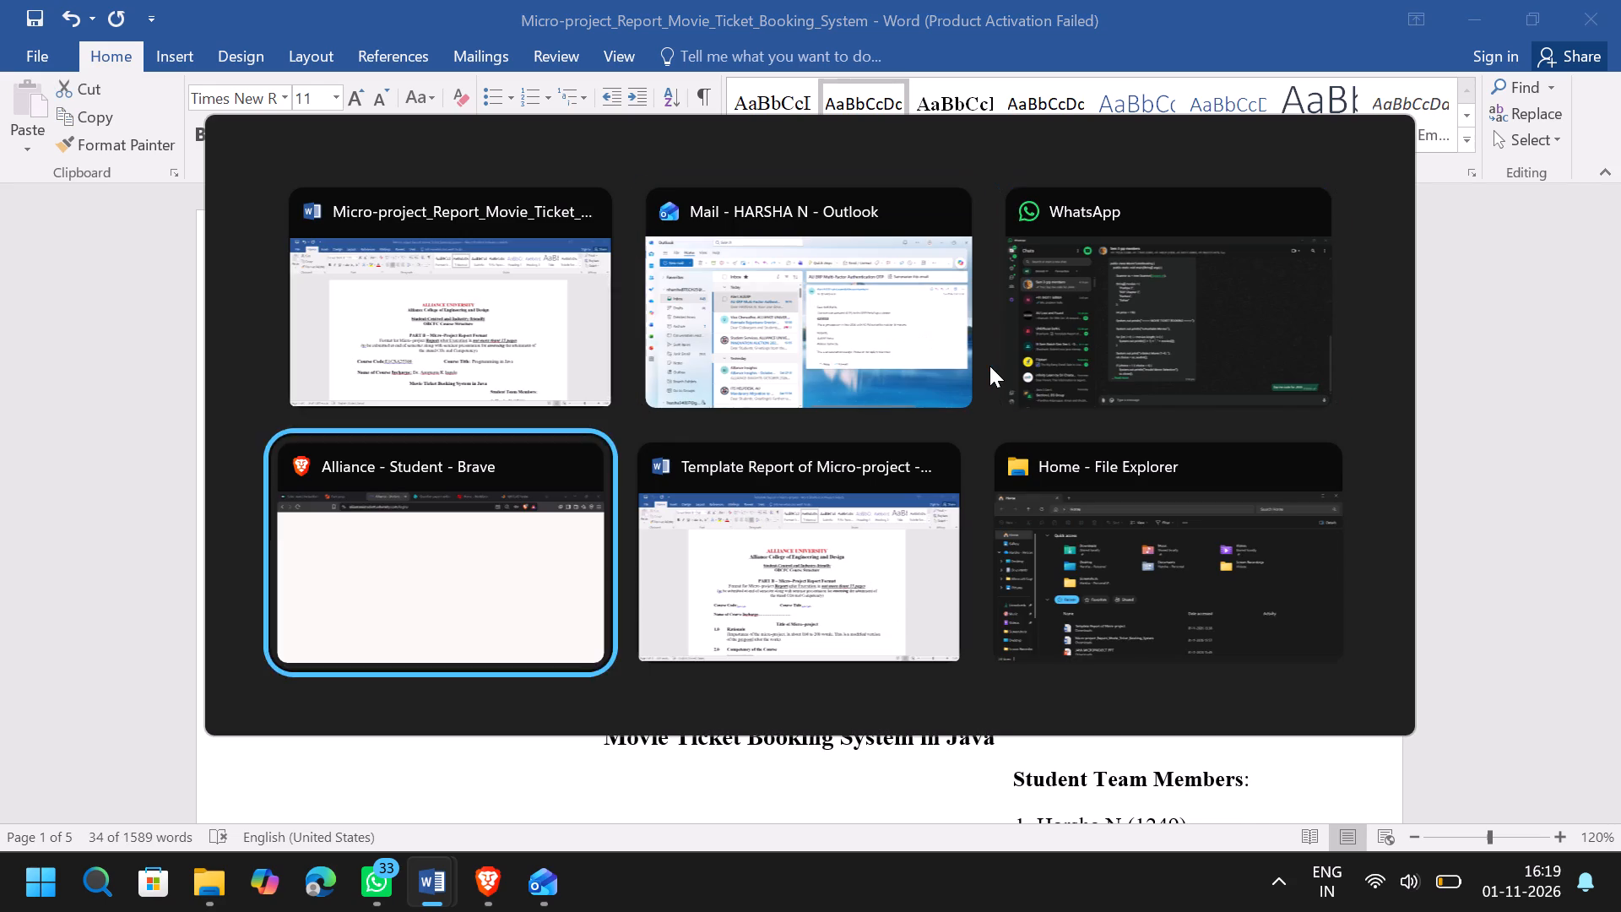
pyautogui.hotkey('alt', 'Tab')
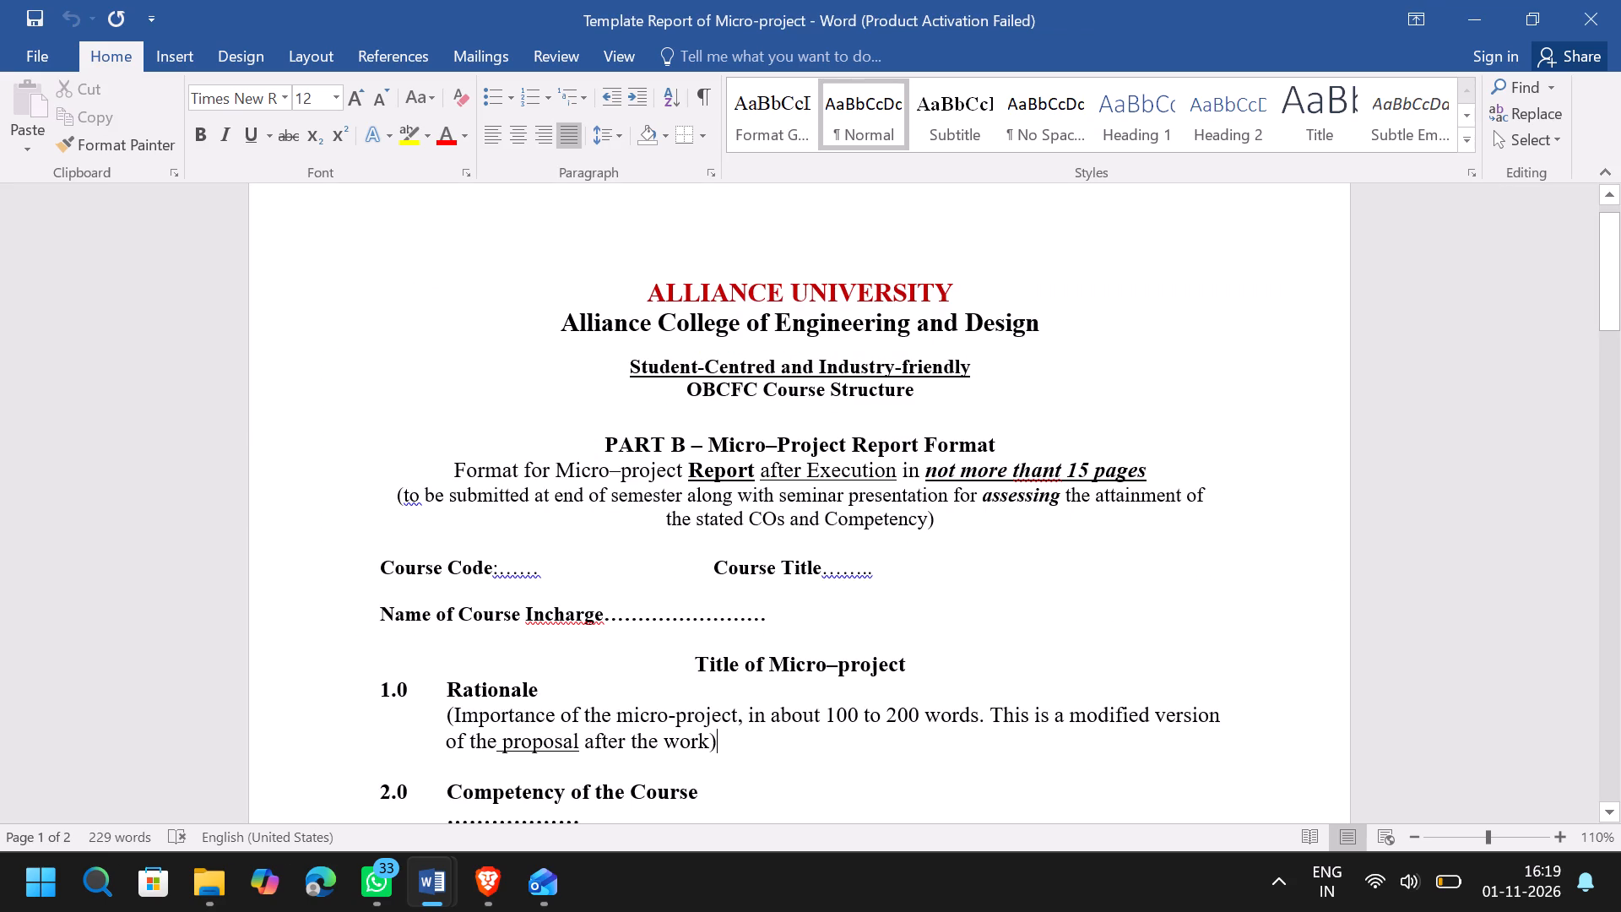
pyautogui.hotkey('alt', 'Tab')
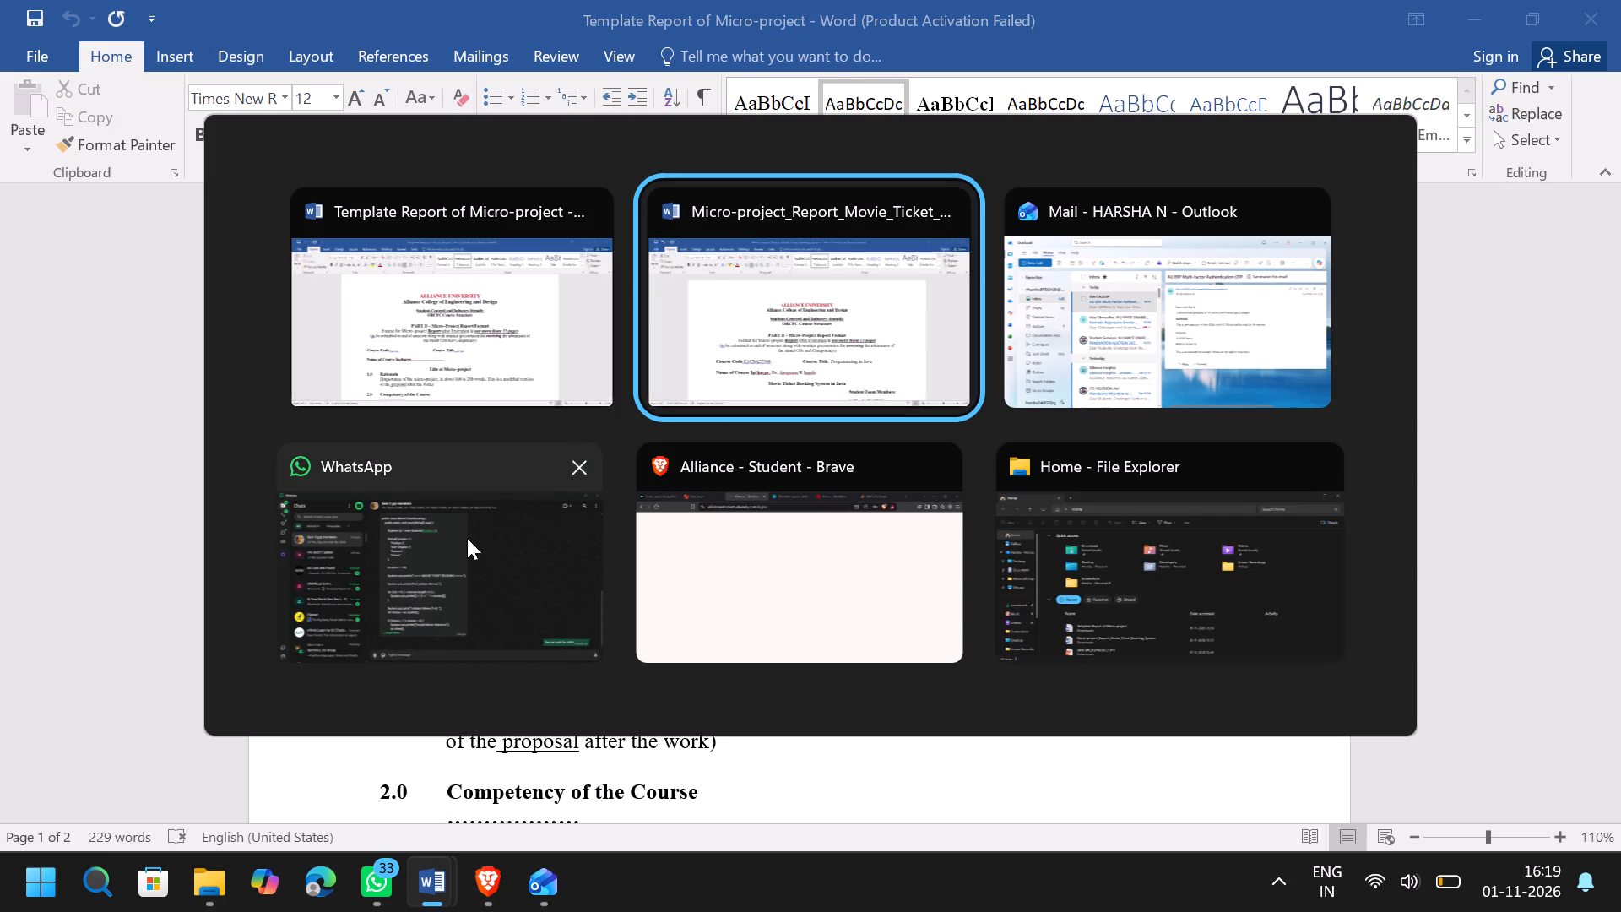
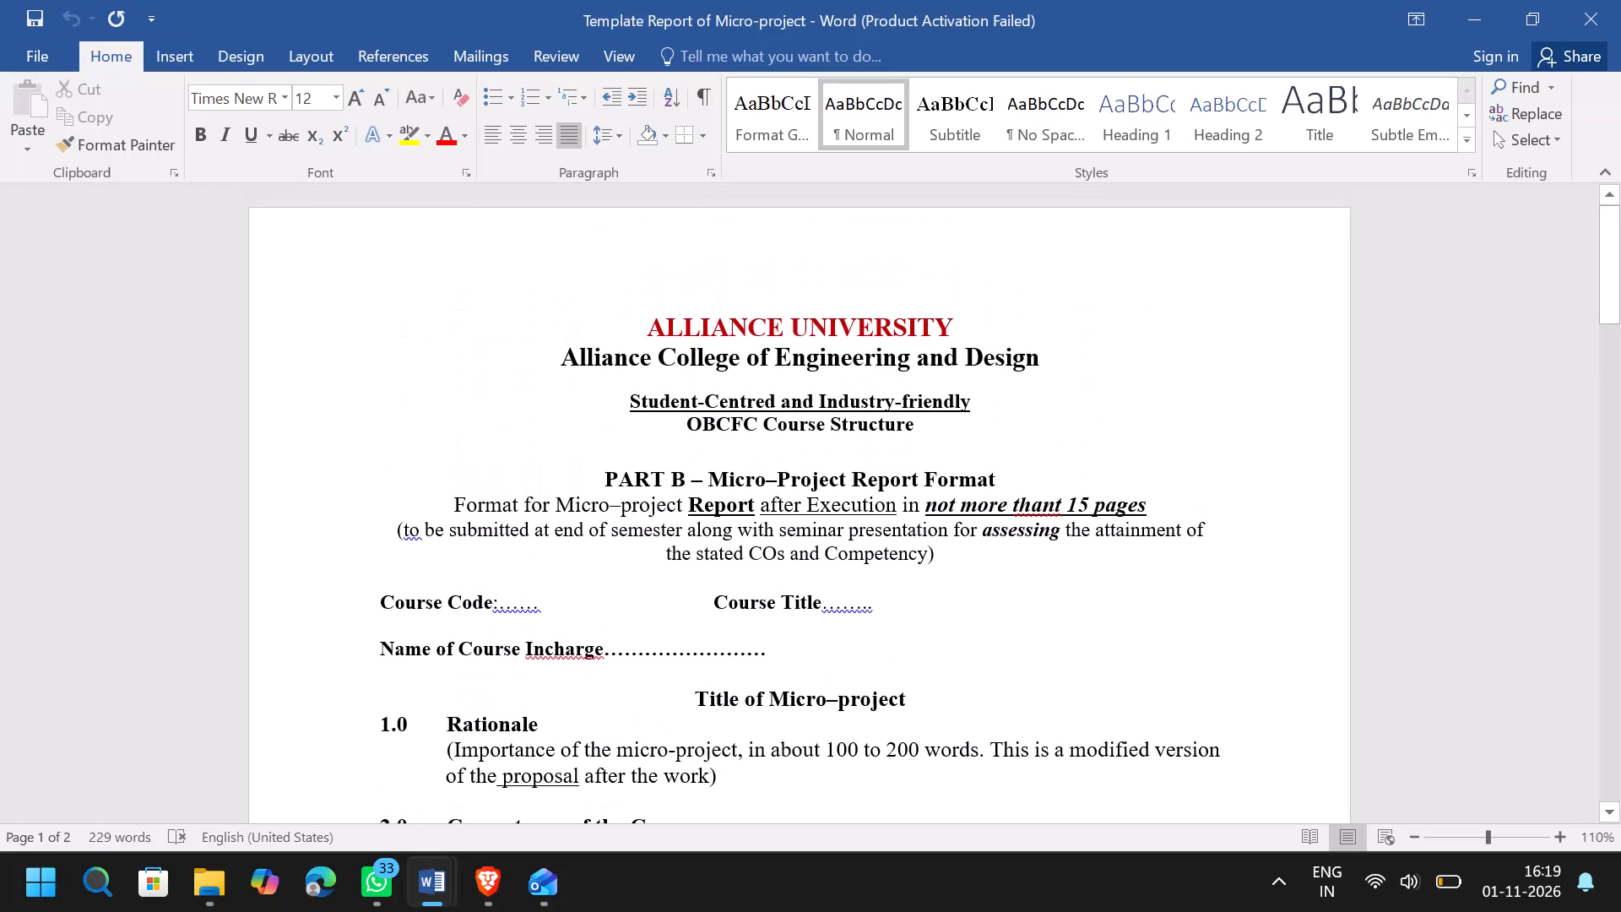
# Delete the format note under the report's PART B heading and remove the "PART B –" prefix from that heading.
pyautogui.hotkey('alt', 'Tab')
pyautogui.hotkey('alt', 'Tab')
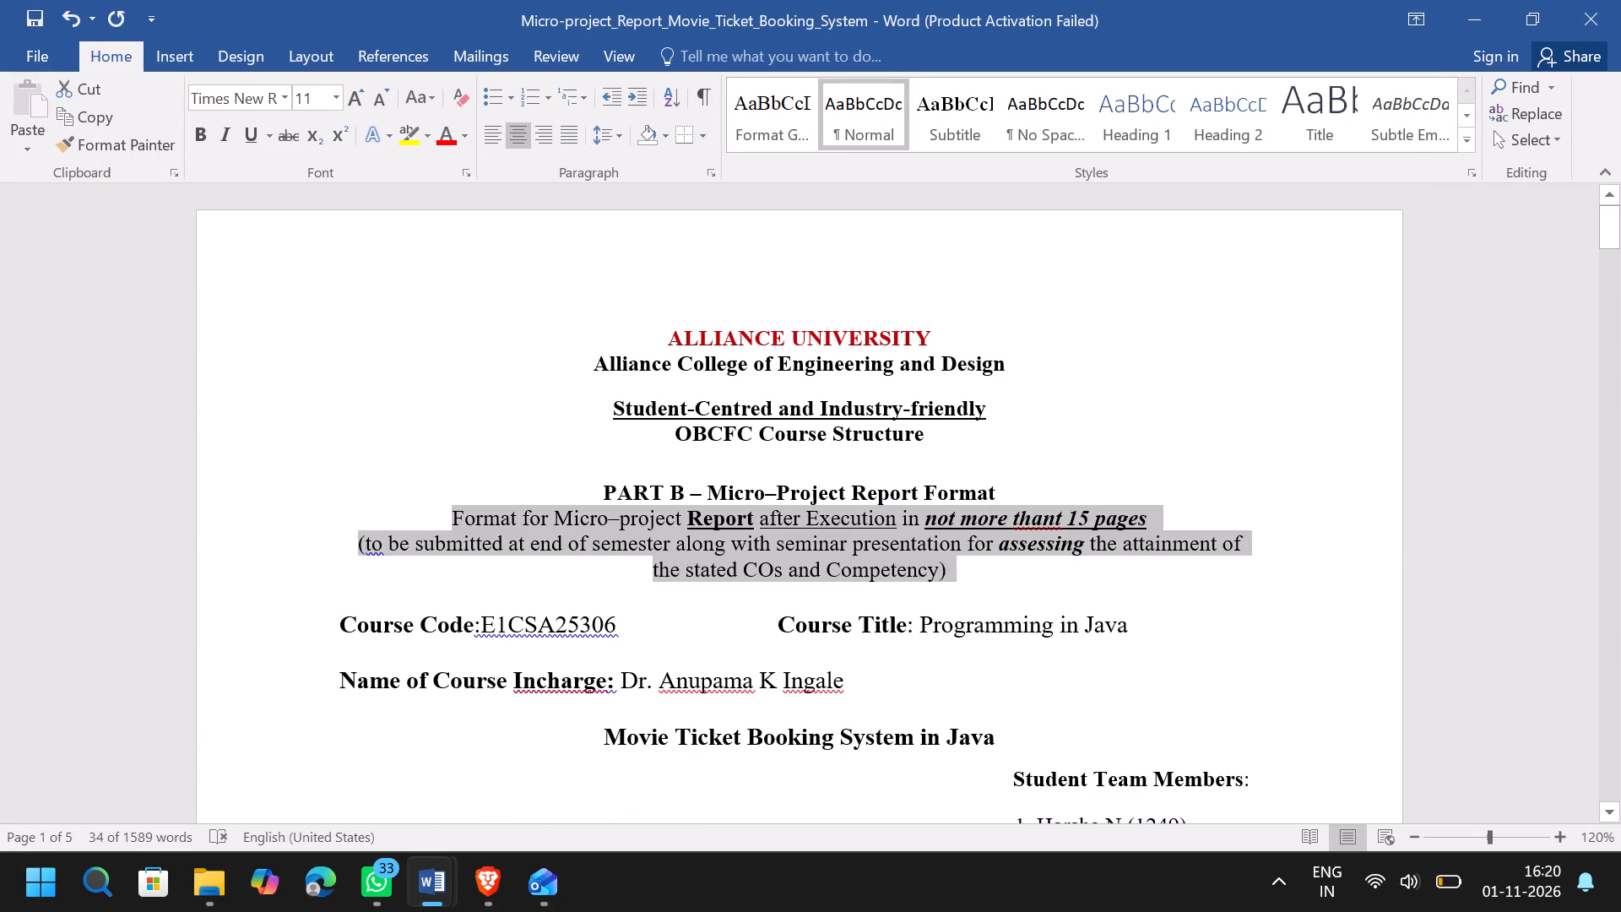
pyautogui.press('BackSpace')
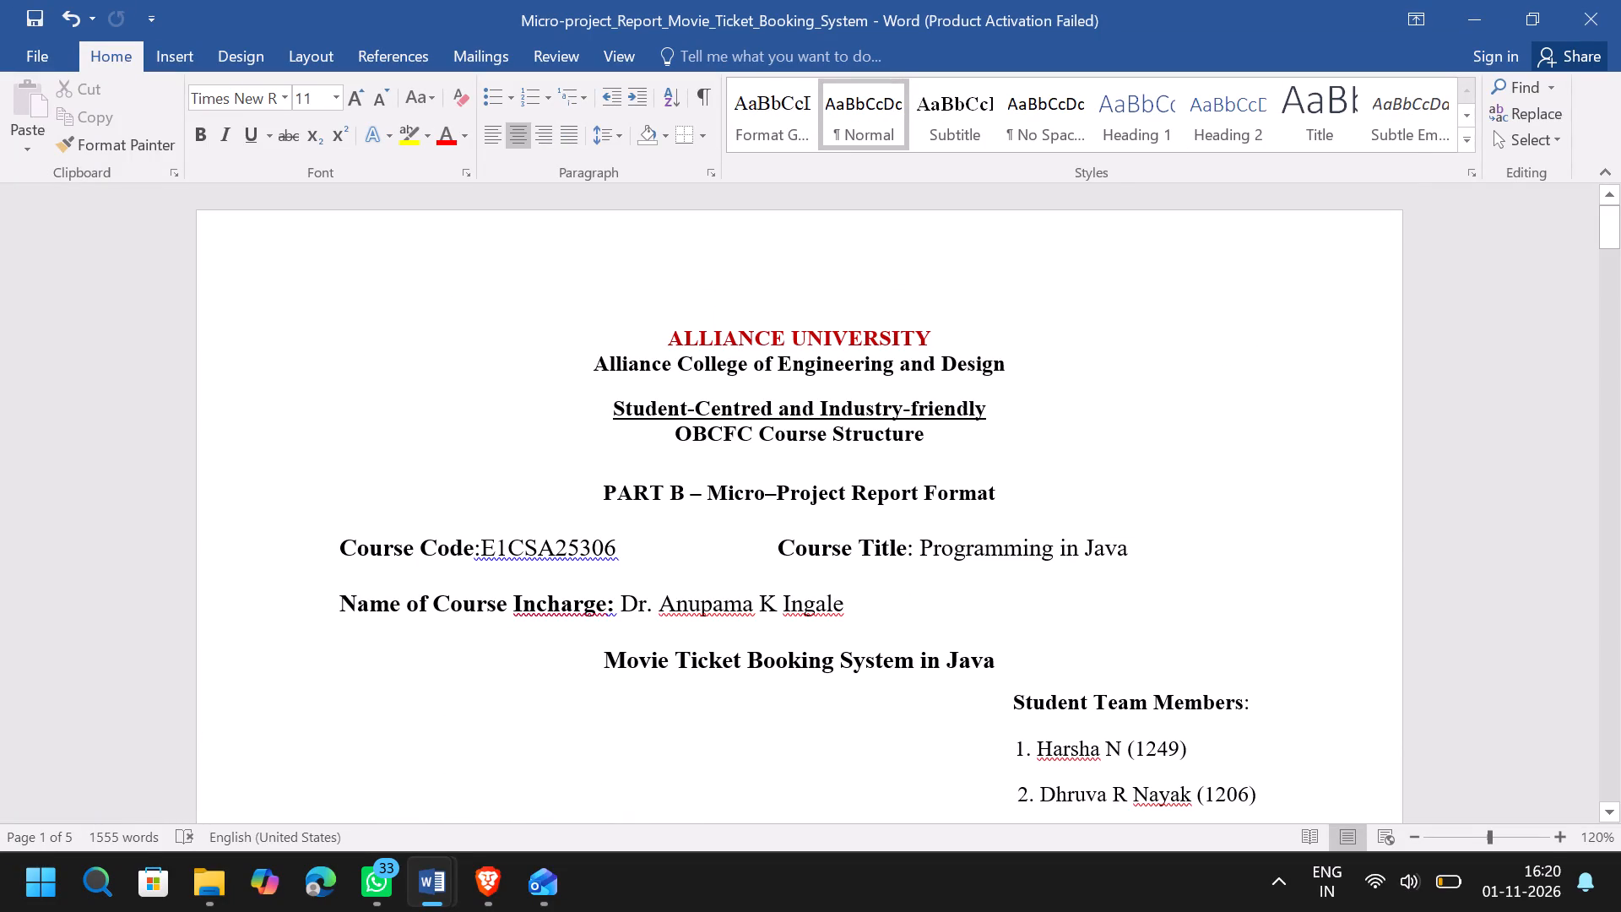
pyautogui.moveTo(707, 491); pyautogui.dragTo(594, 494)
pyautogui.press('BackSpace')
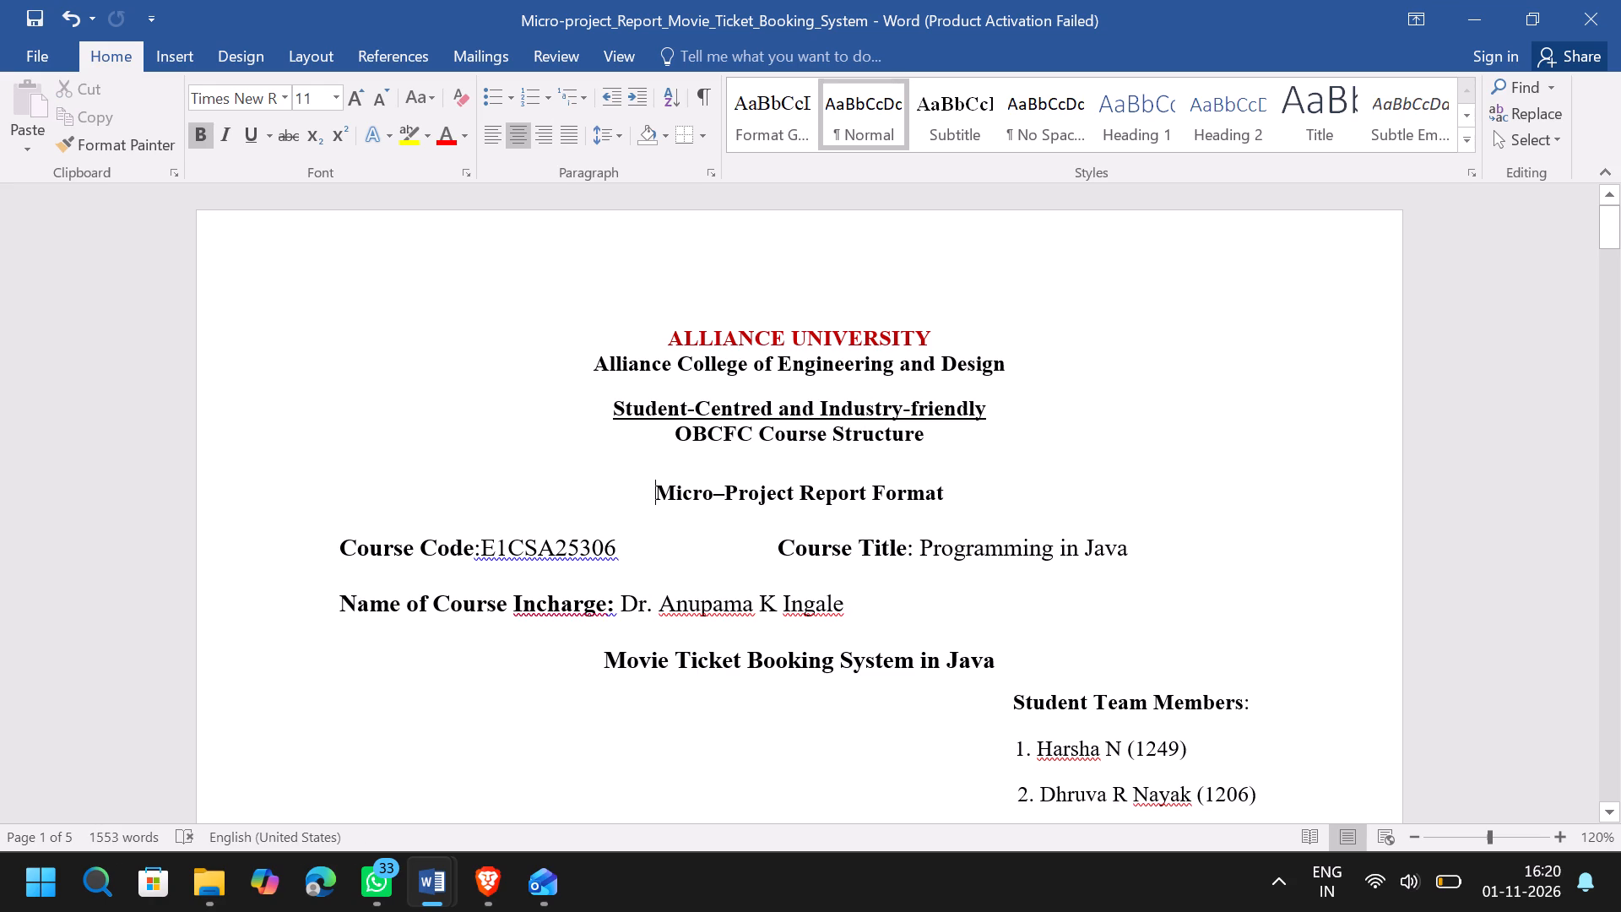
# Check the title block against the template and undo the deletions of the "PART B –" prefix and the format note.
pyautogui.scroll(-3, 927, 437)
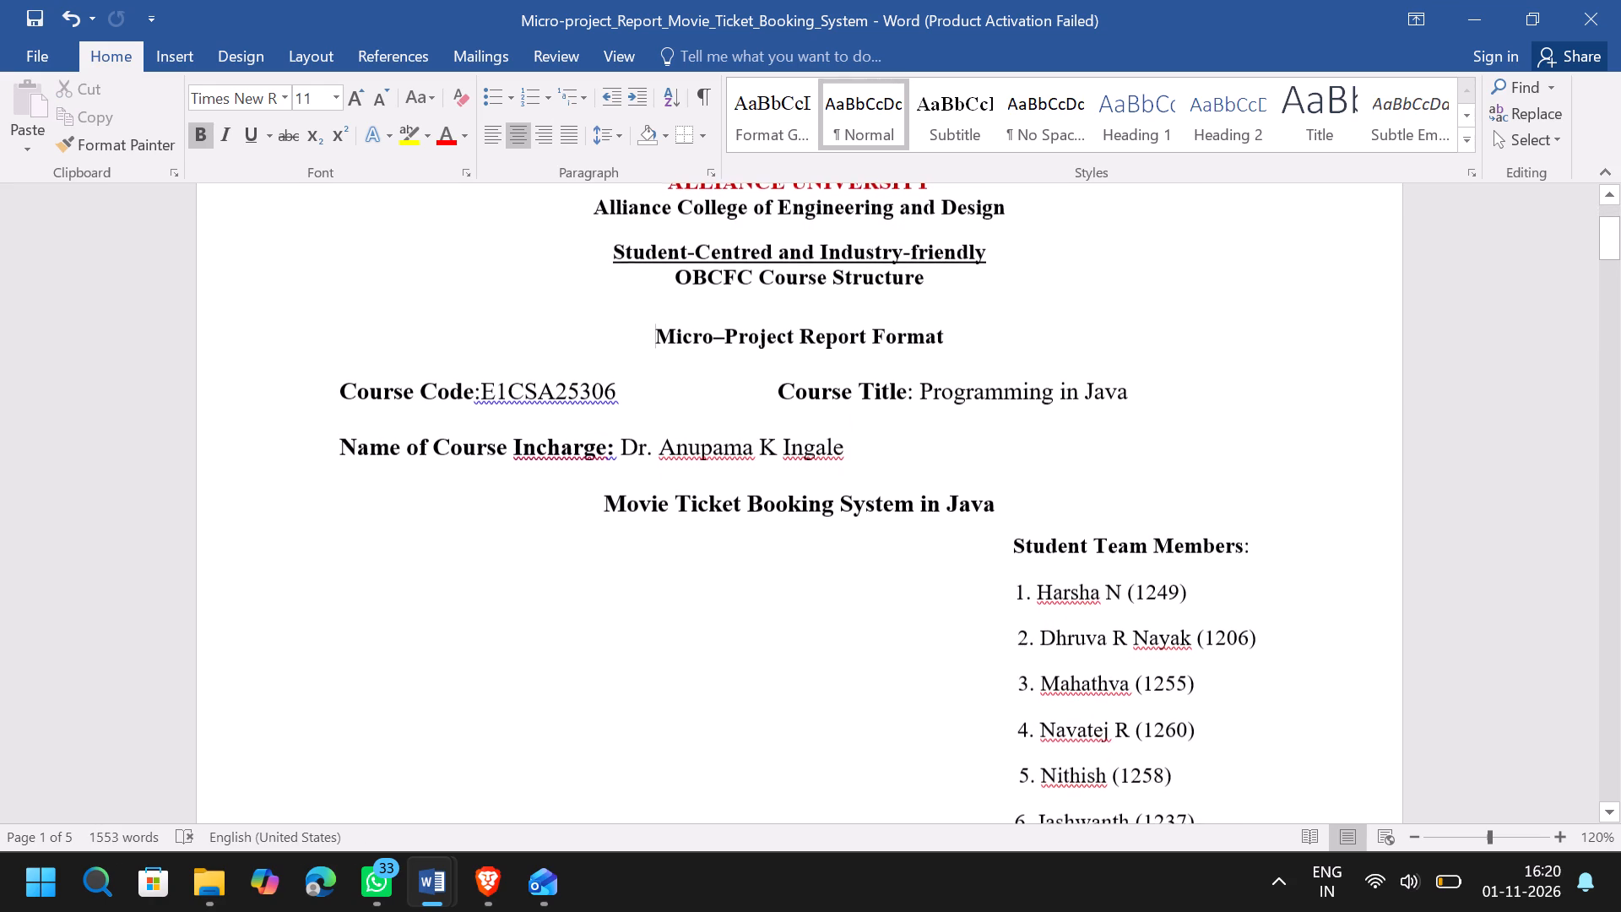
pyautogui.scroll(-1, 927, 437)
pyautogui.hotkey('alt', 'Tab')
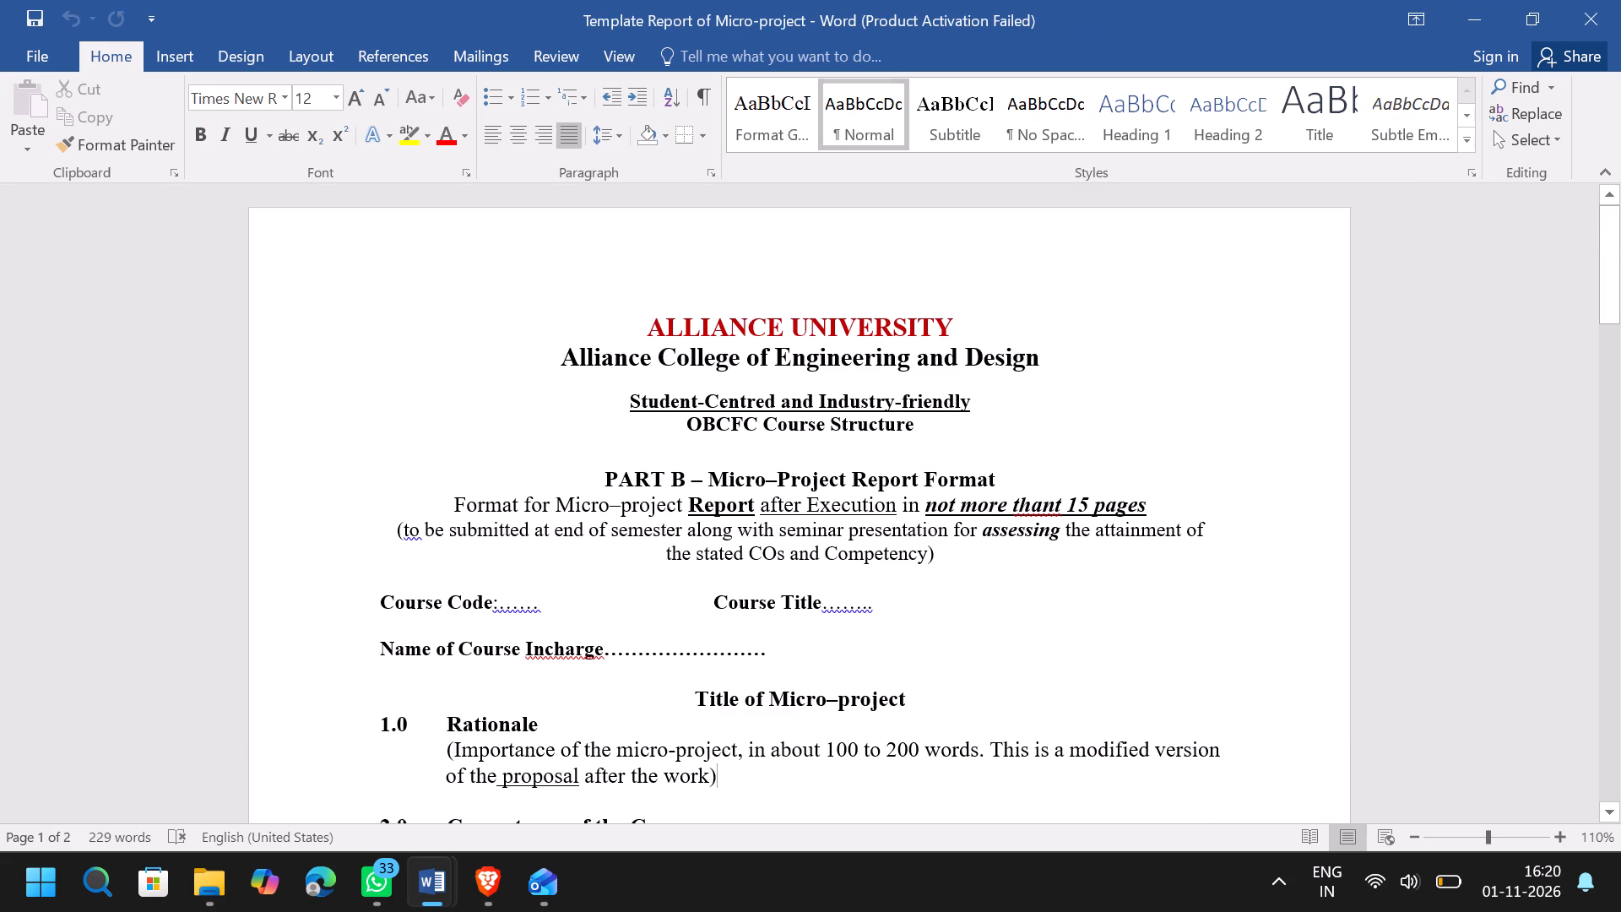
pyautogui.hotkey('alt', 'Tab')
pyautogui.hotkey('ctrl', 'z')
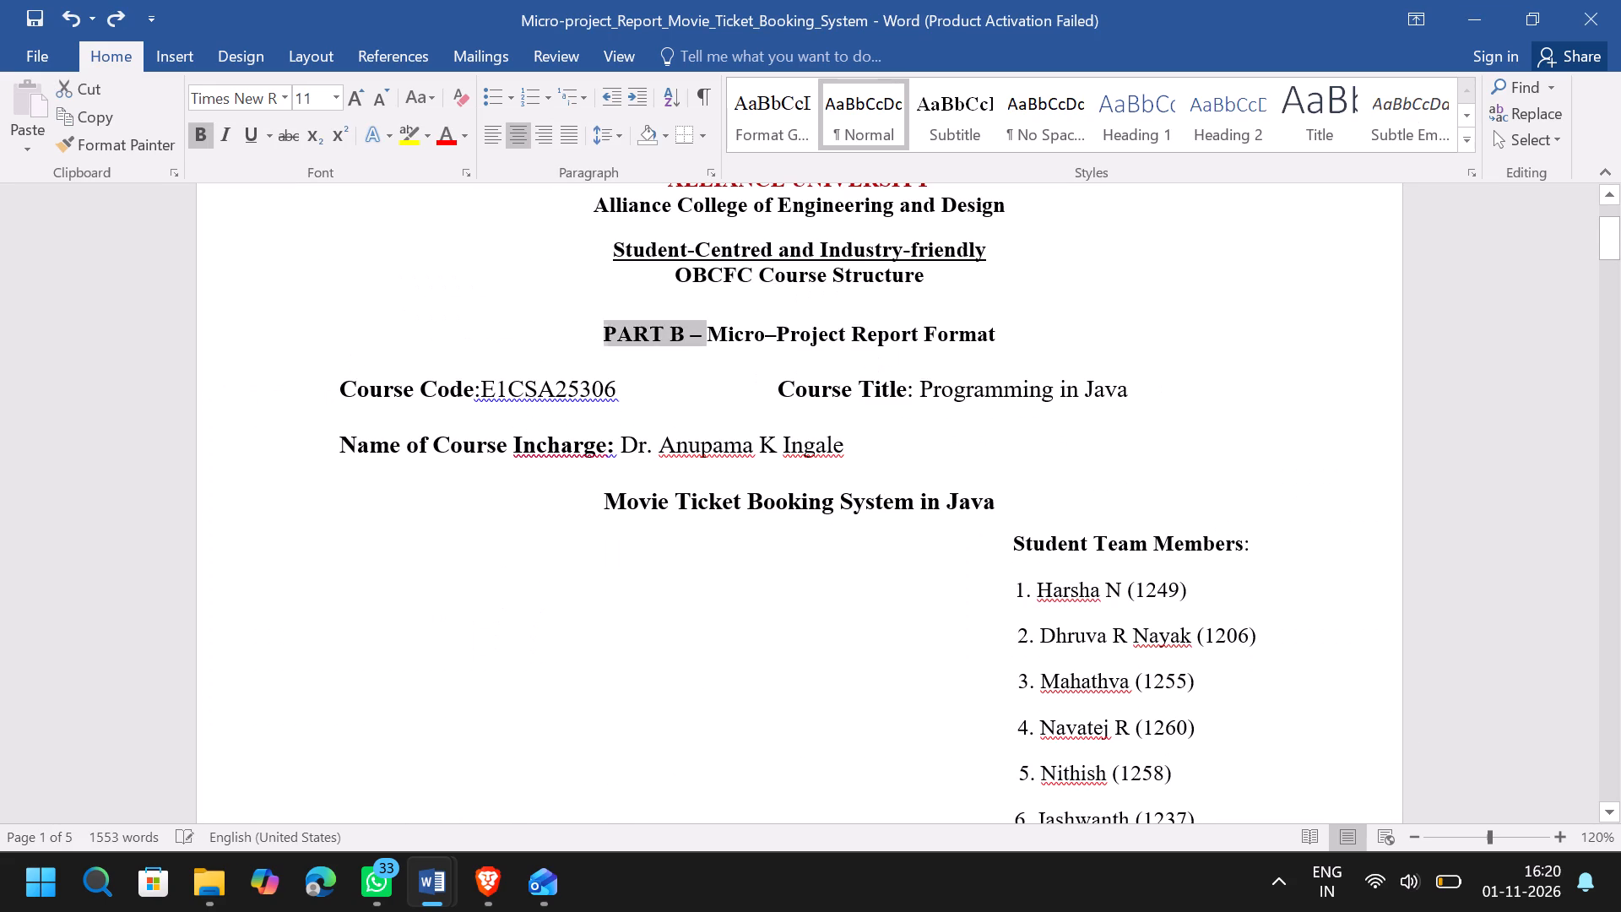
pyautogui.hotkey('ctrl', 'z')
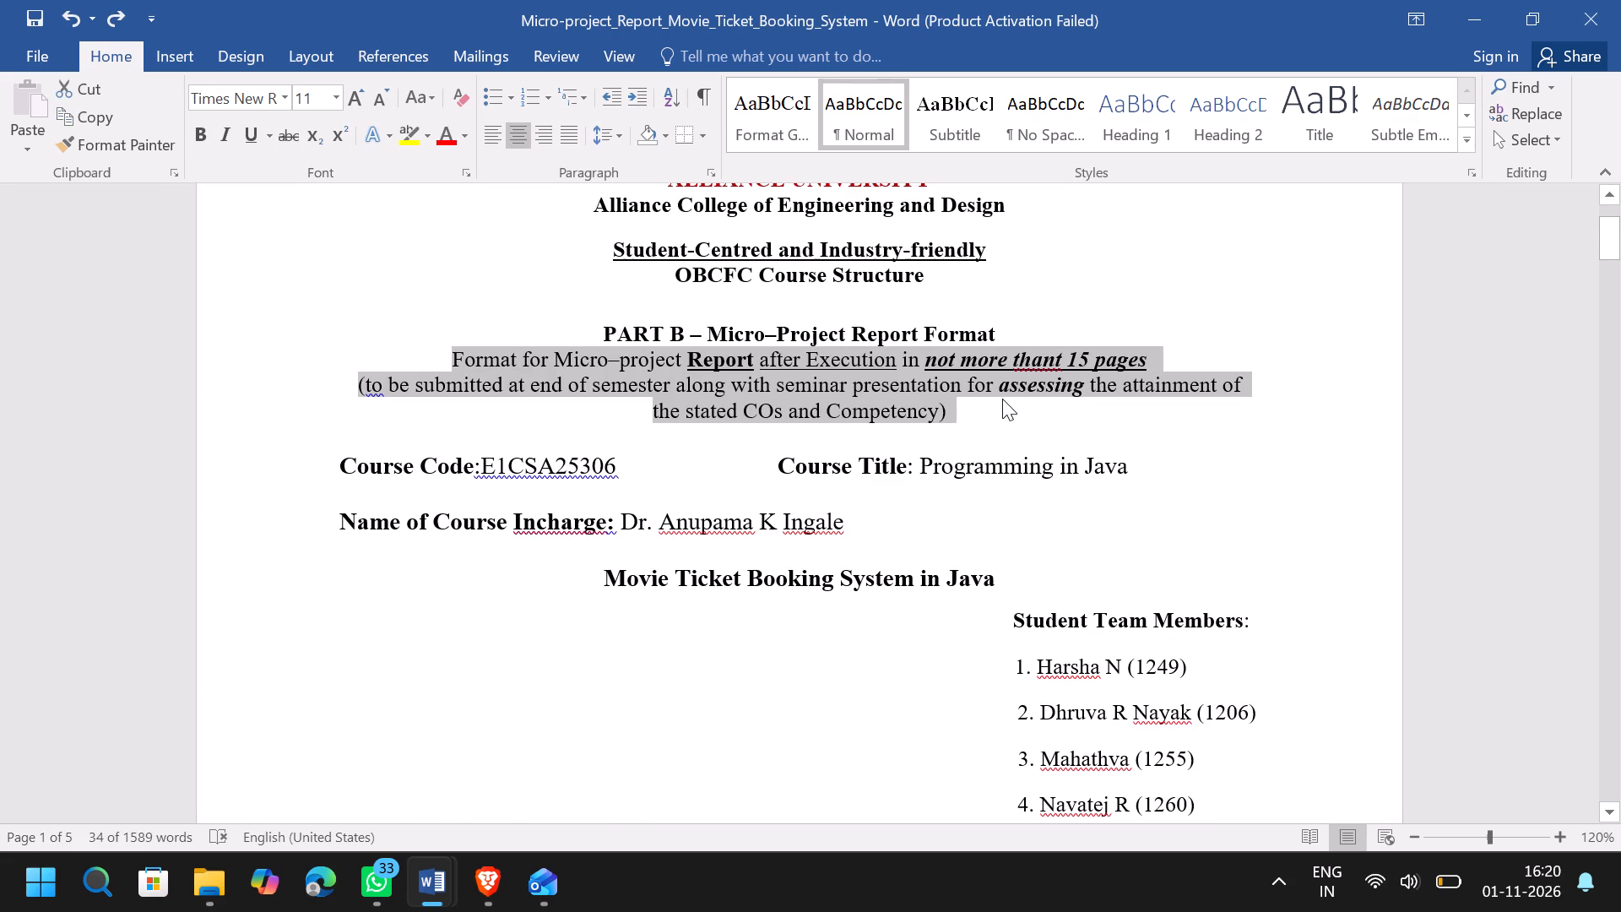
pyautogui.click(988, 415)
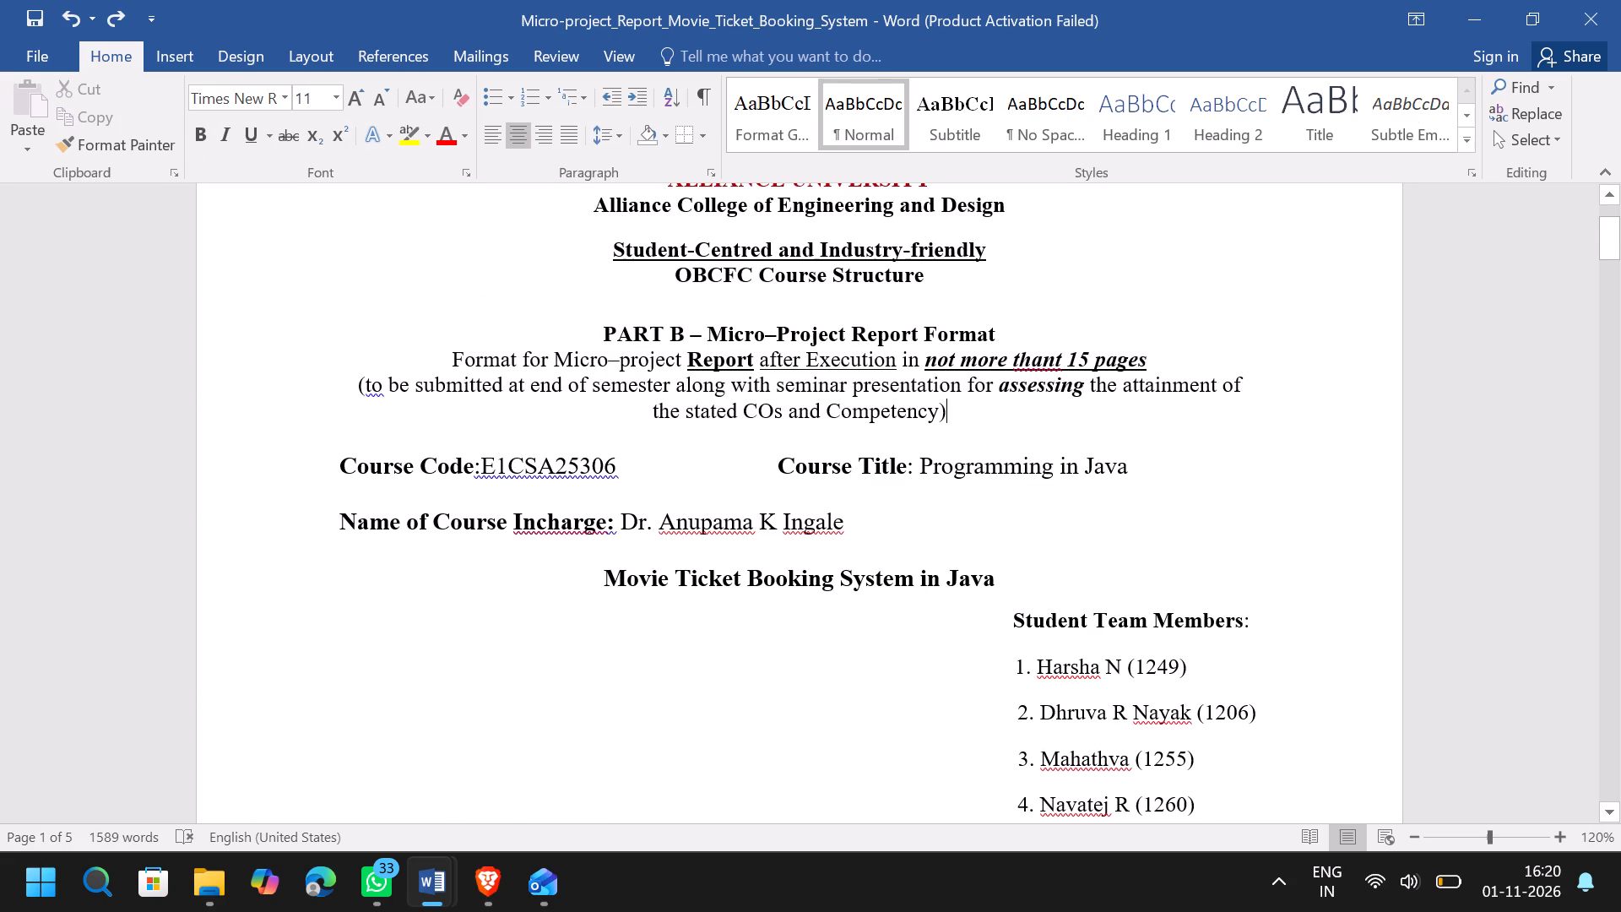
# Look through the report's pages, from the title block to the section 7 figures, and return to the title block.
pyautogui.scroll(-20, 953, 416)
pyautogui.scroll(-17, 953, 416)
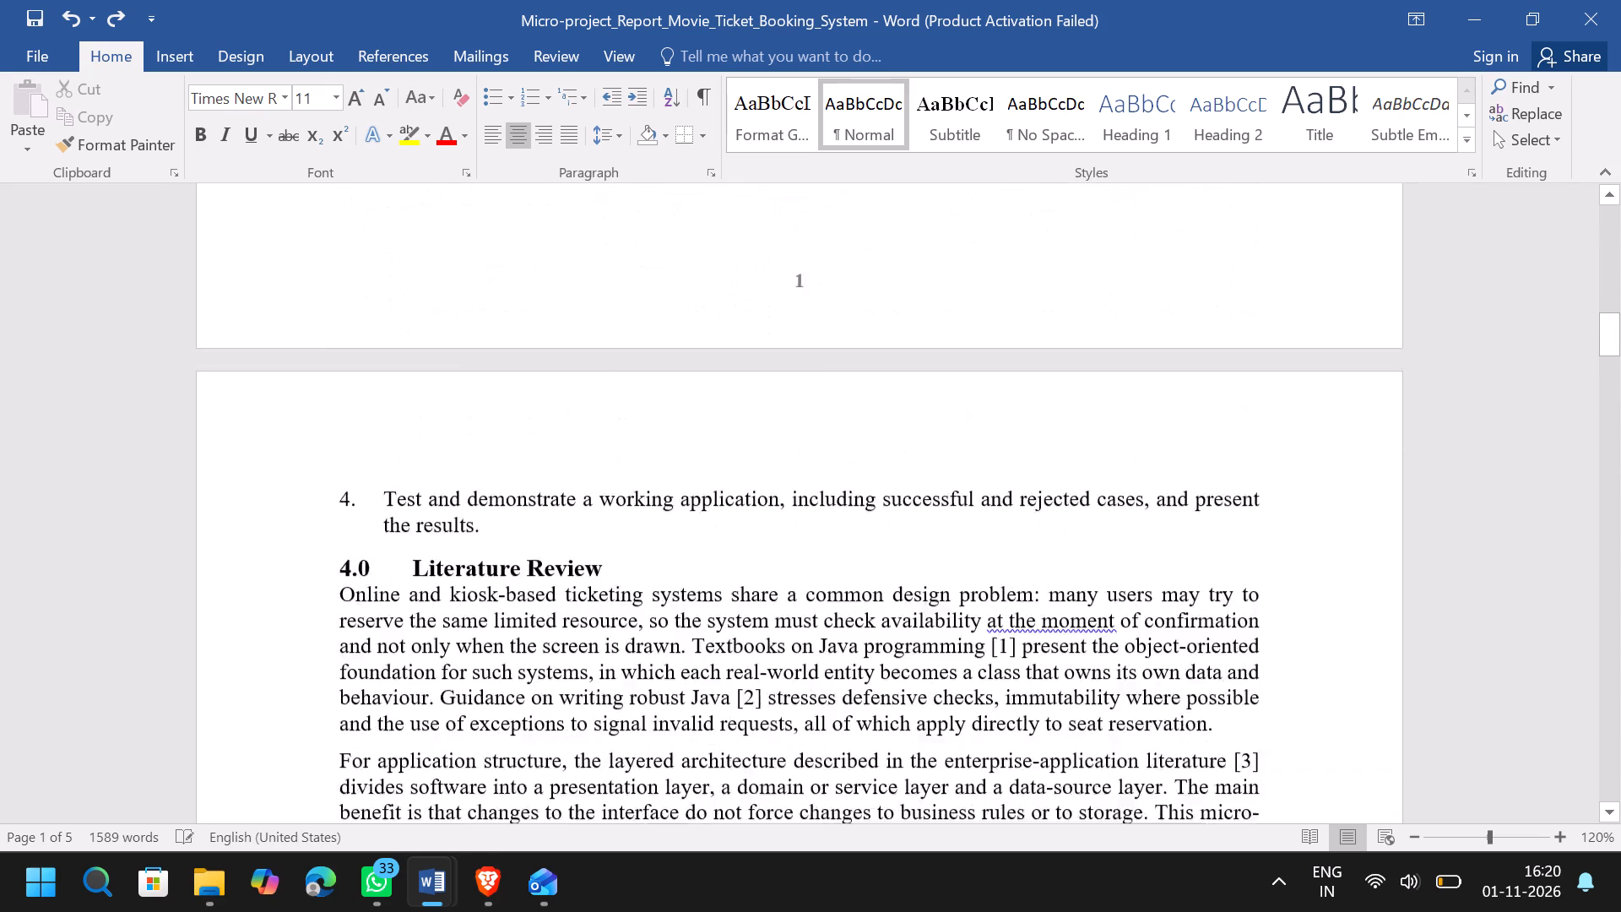
pyautogui.scroll(-20, 953, 416)
pyautogui.scroll(-20, 953, 416)
pyautogui.scroll(-7, 953, 416)
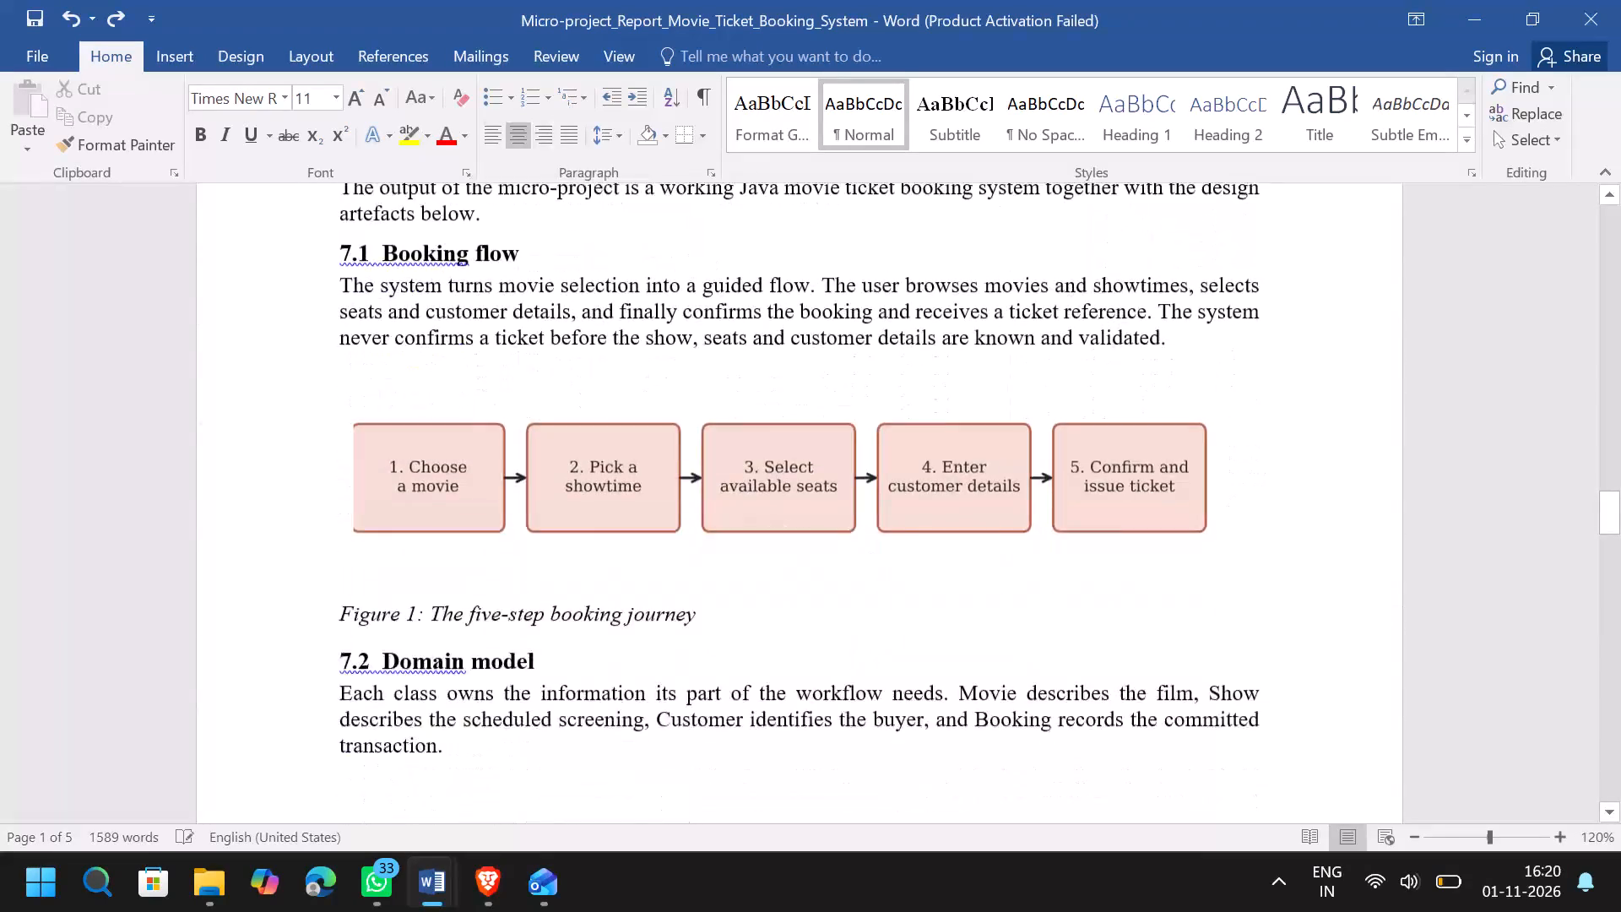
pyautogui.scroll(-12, 953, 416)
pyautogui.scroll(20, 953, 416)
pyautogui.scroll(20, 953, 416)
pyautogui.scroll(20, 953, 416)
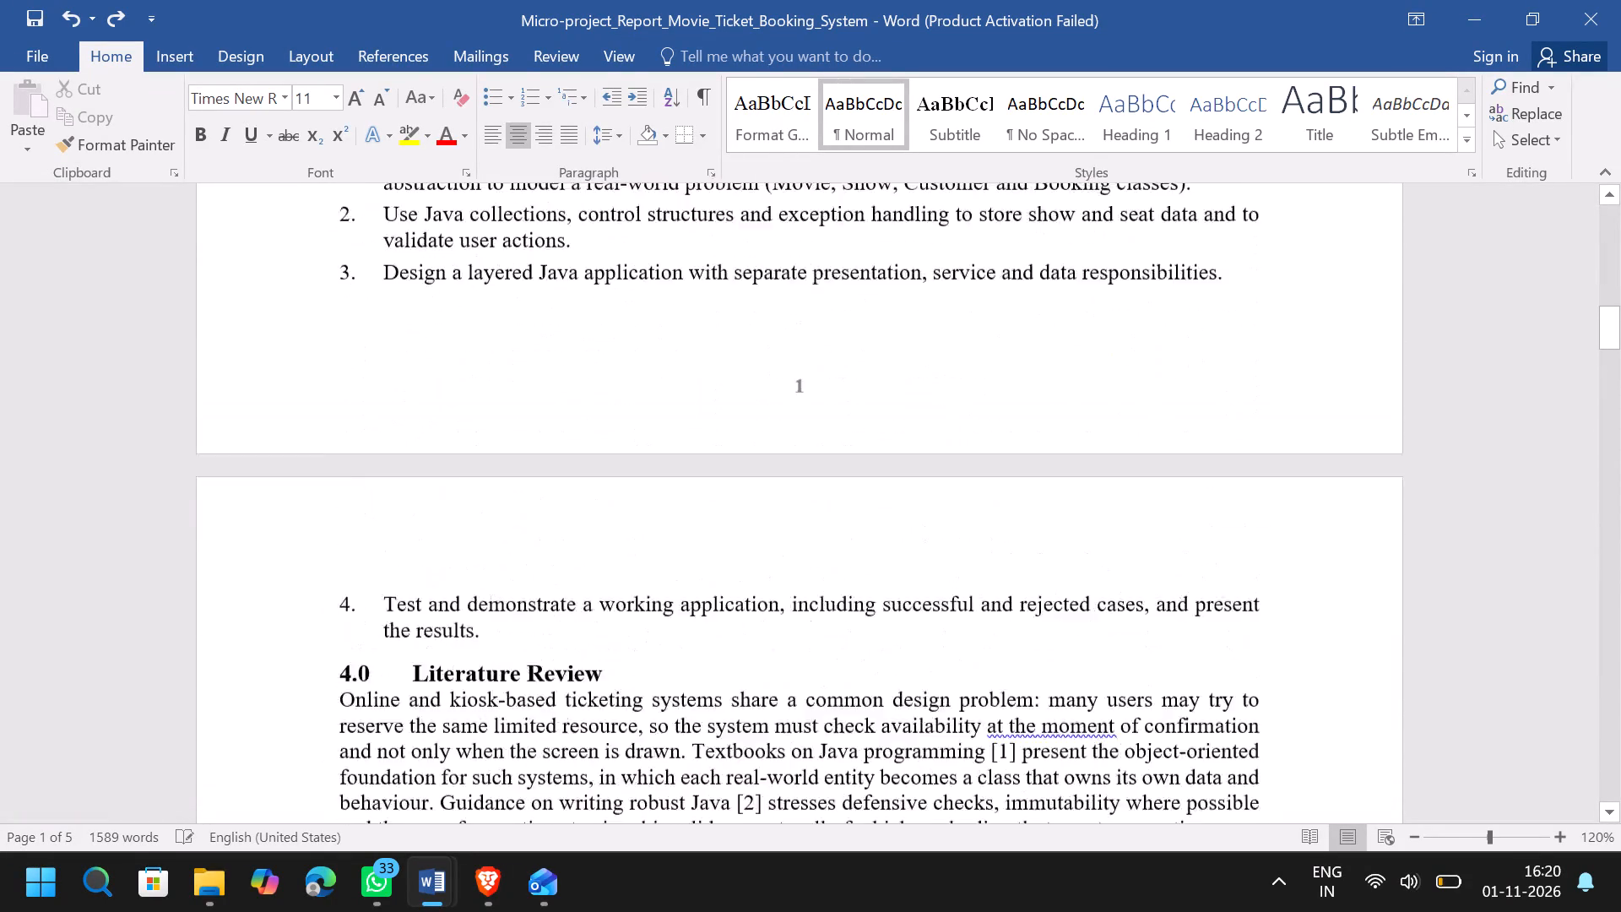
pyautogui.scroll(9, 953, 416)
pyautogui.keyDown('ctrl'); pyautogui.scroll(-4, 953, 416); pyautogui.keyUp('ctrl')
pyautogui.scroll(9, 953, 416)
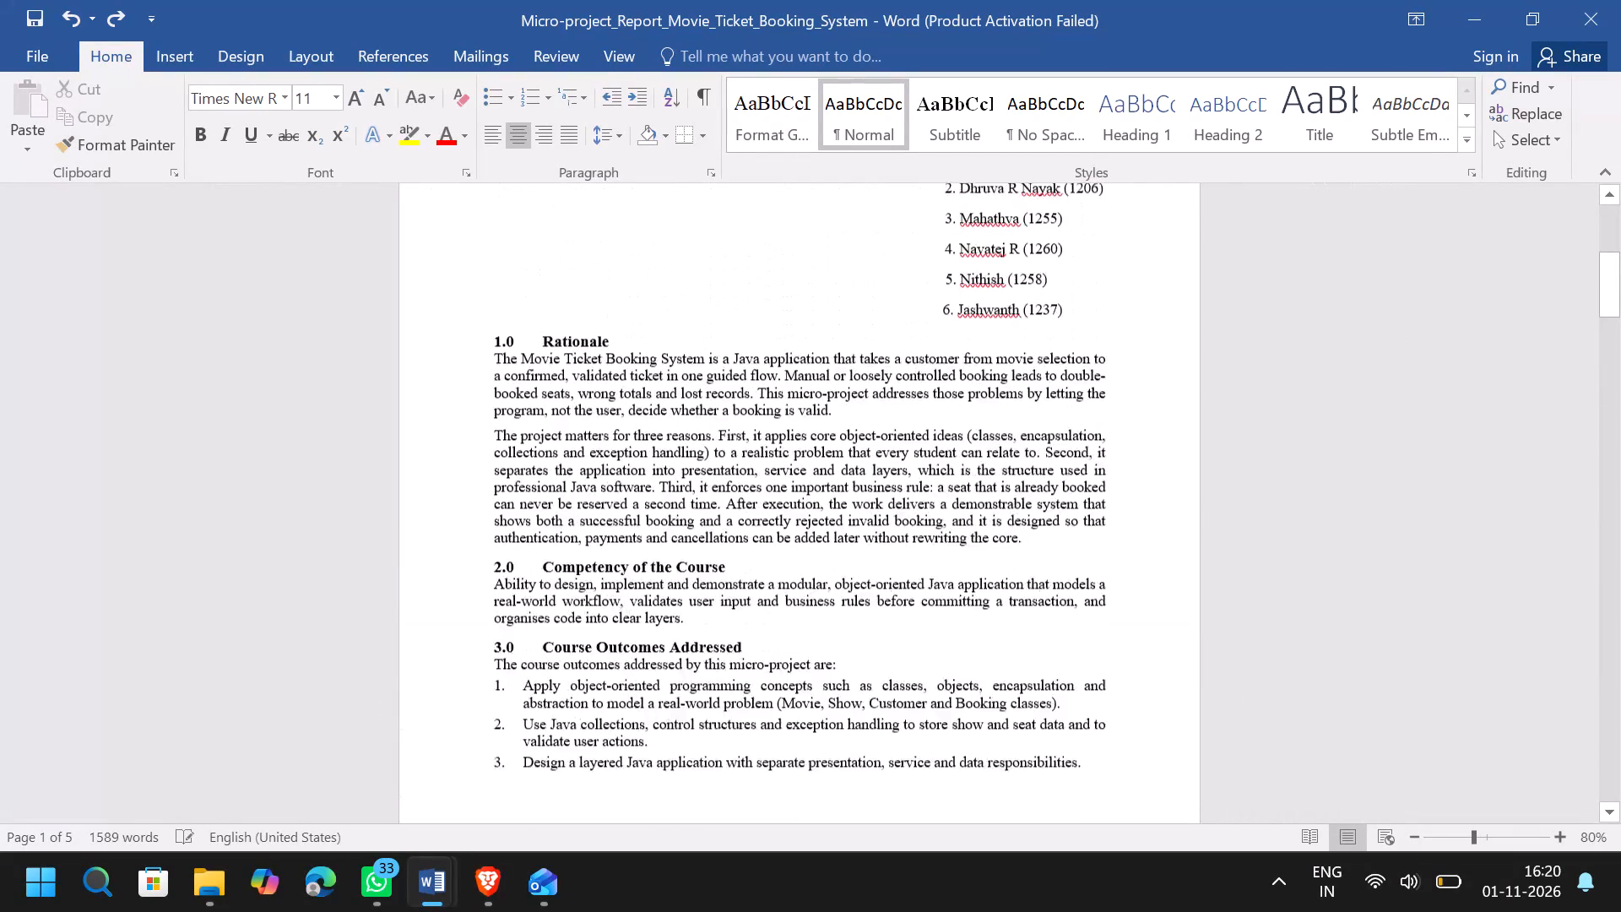
pyautogui.scroll(19, 953, 416)
pyautogui.keyDown('ctrl'); pyautogui.scroll(2, 760, 494); pyautogui.keyUp('ctrl')
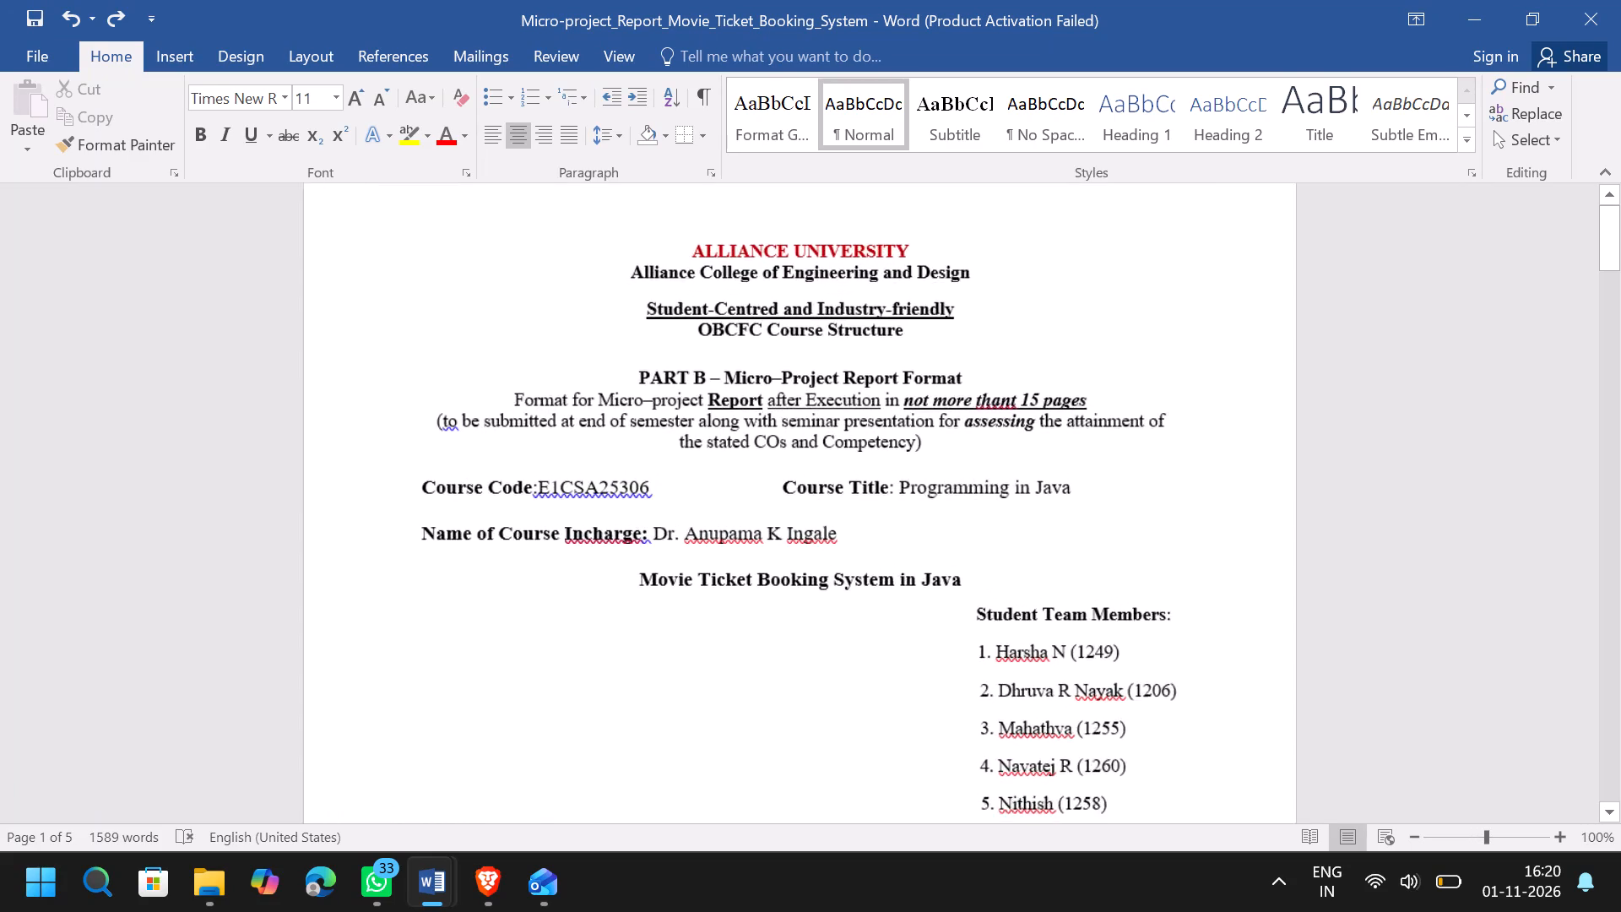
pyautogui.keyDown('ctrl'); pyautogui.scroll(2, 760, 494); pyautogui.keyUp('ctrl')
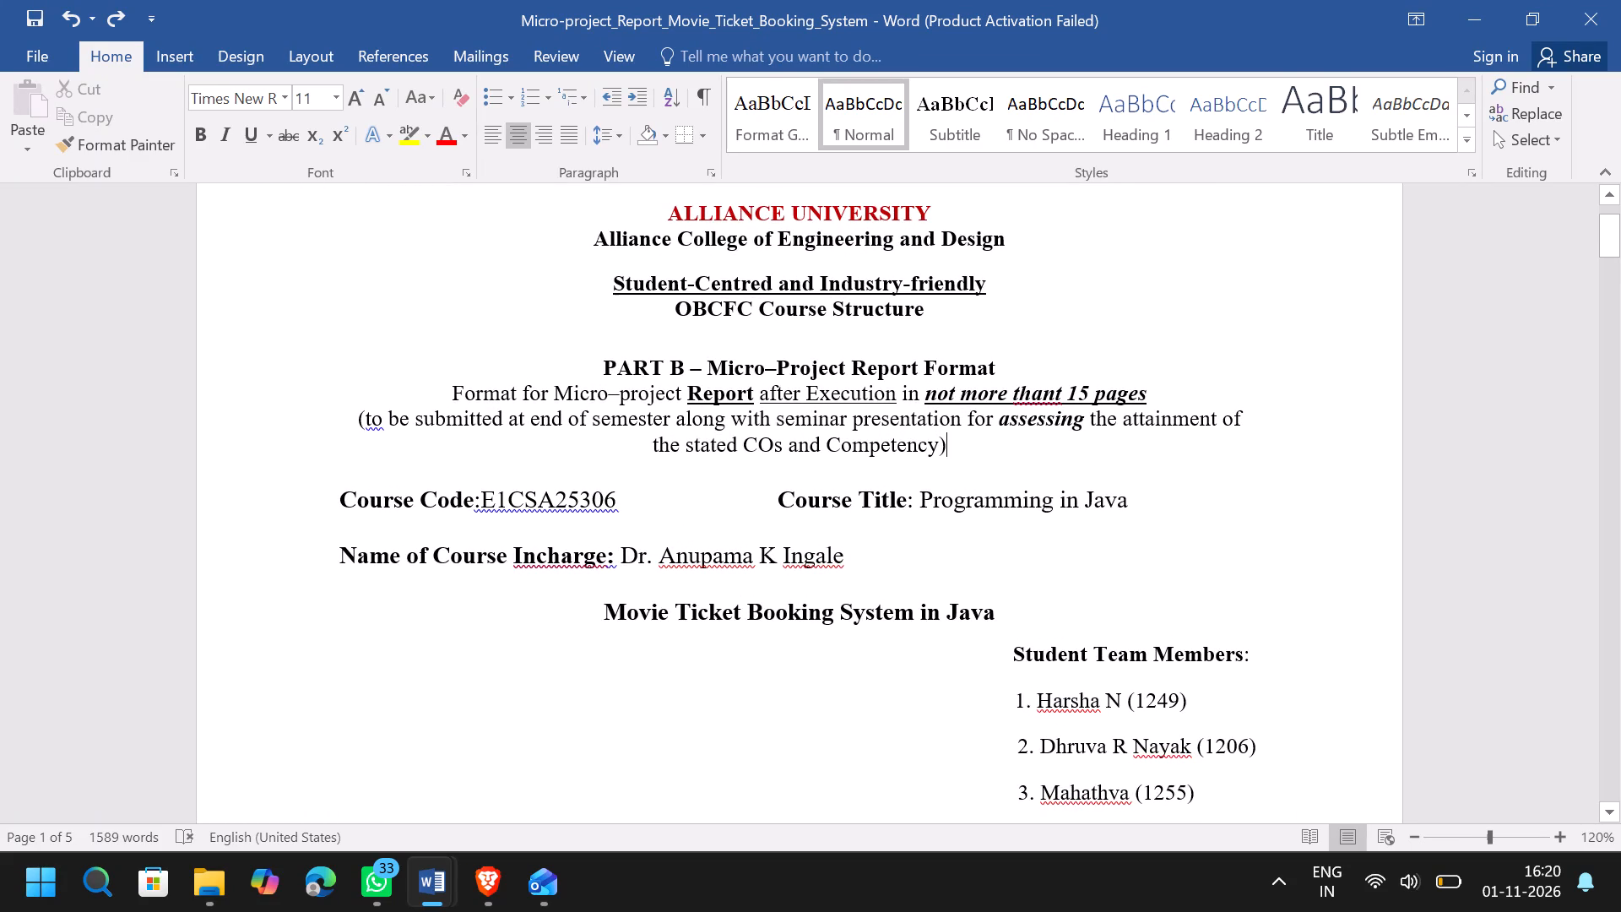
pyautogui.scroll(3, 704, 275)
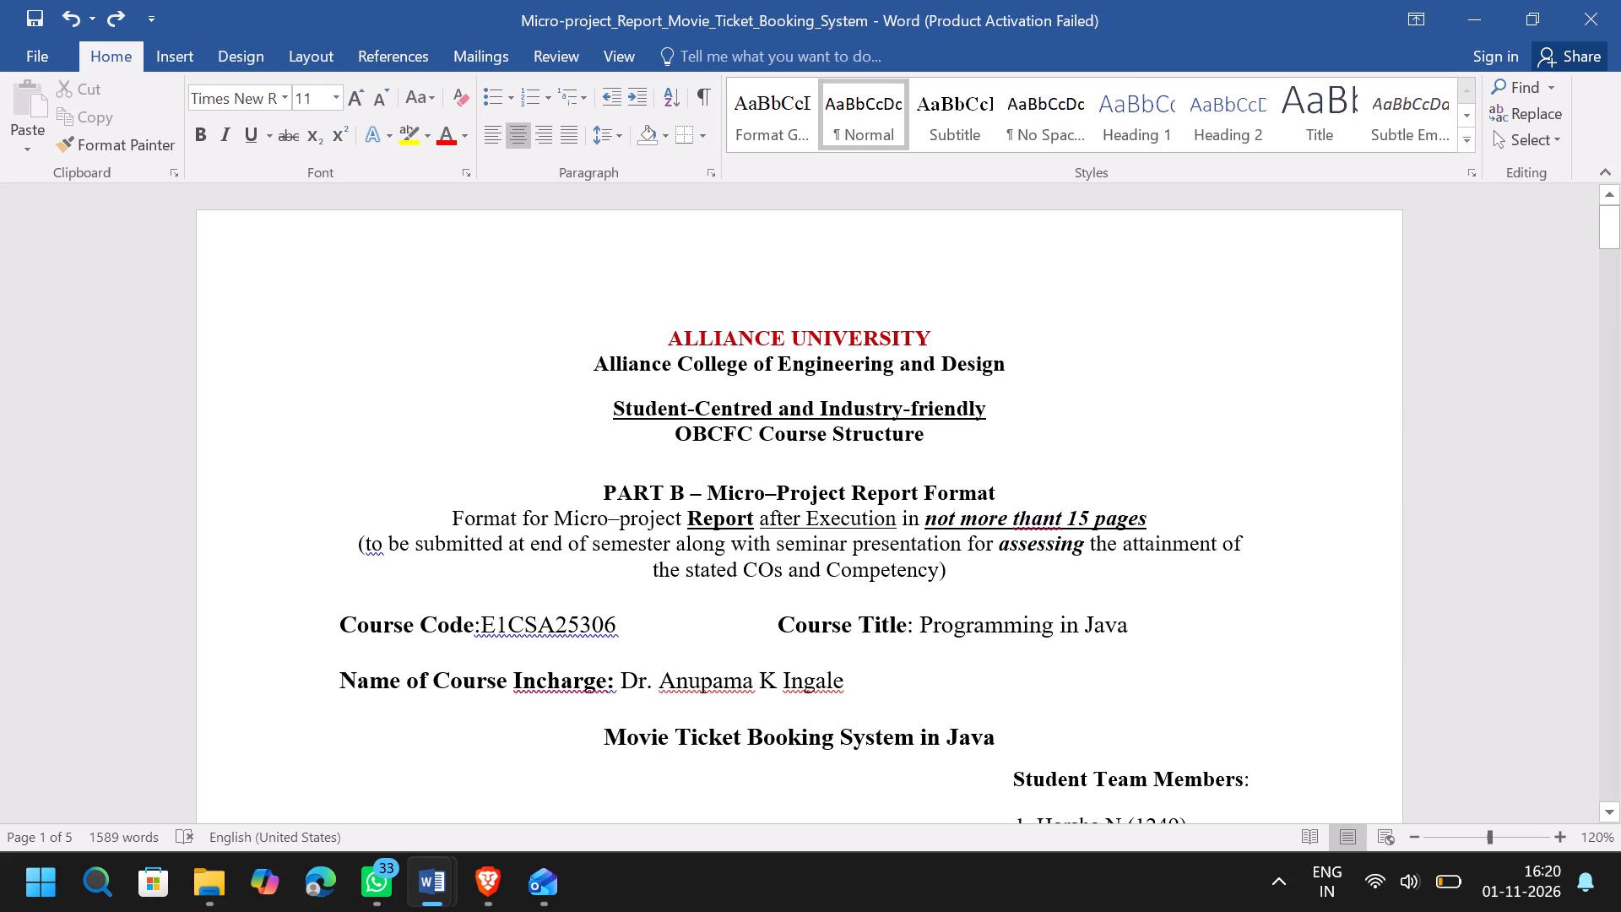
# Compare the "Alliance College of Engineering and Design" line with the template and set its font size in the report to 13.
pyautogui.hotkey('alt', 'Tab')
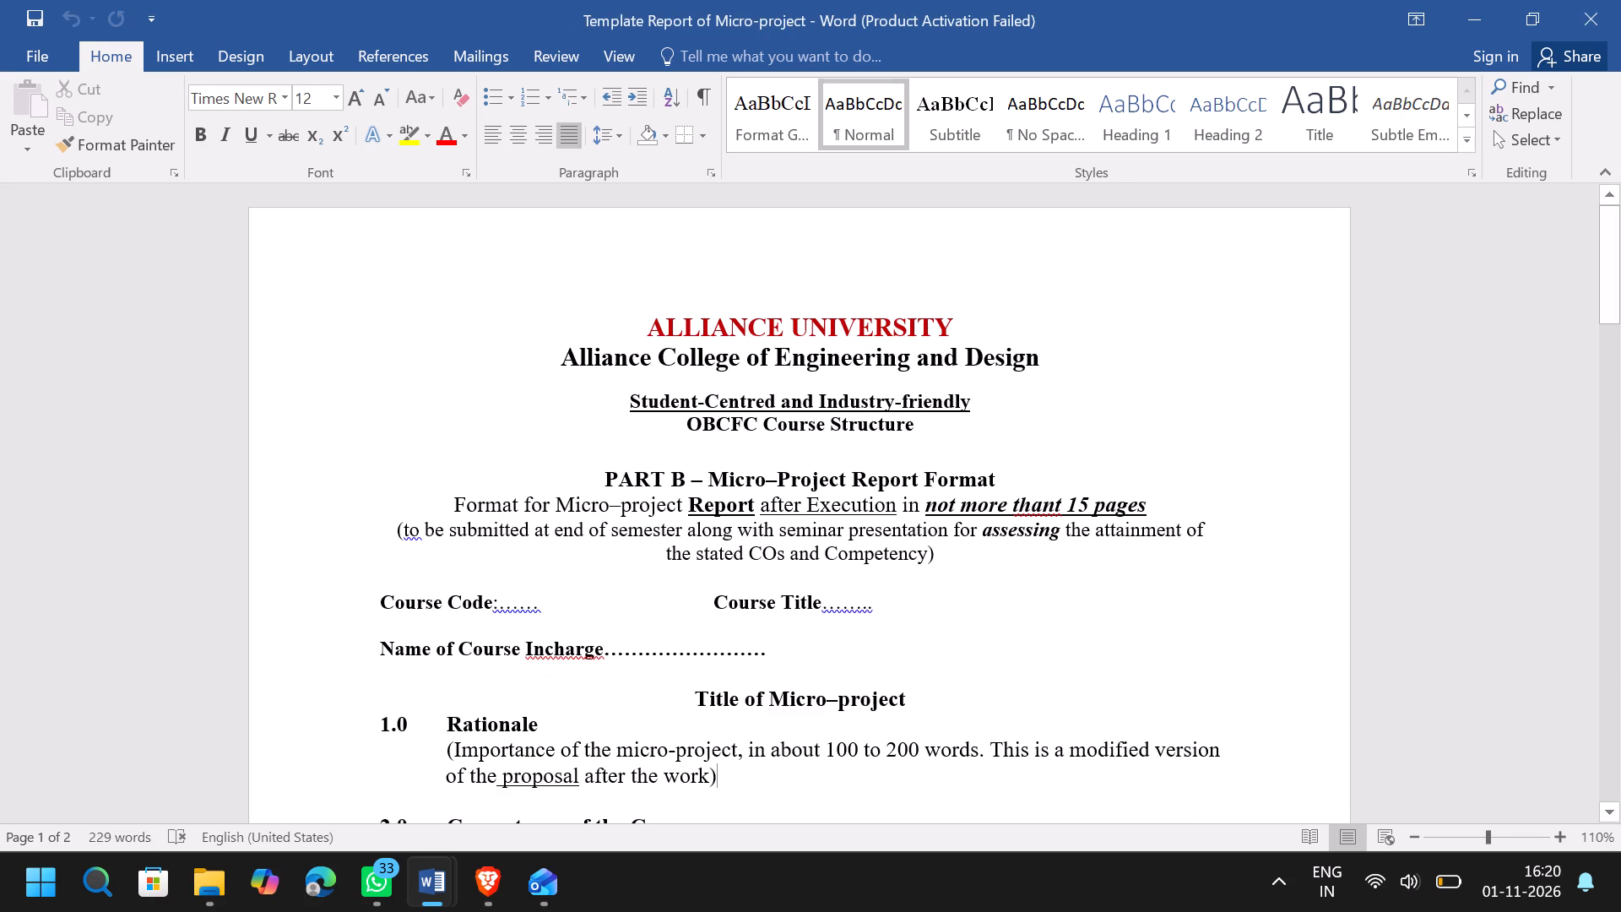
pyautogui.hotkey('alt', 'Tab')
pyautogui.hotkey('alt', 'Tab')
pyautogui.hotkey('alt', 'Tab')
pyautogui.hotkey('alt', 'Tab')
pyautogui.moveTo(557, 361); pyautogui.dragTo(1094, 378)
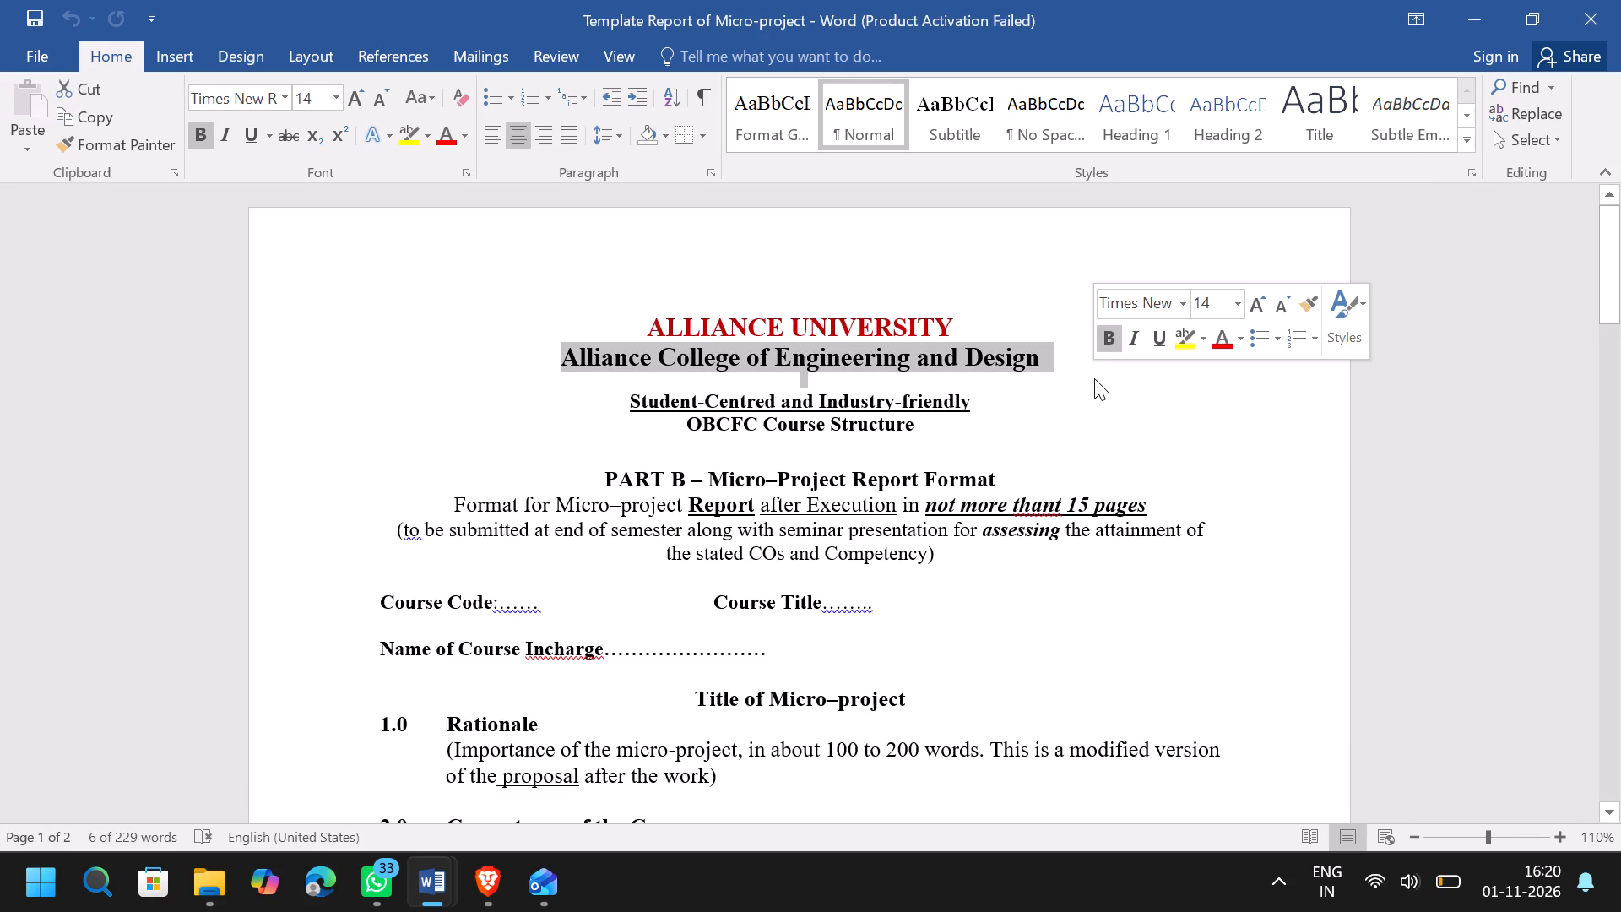
pyautogui.hotkey('alt', 'Tab')
pyautogui.click(584, 367)
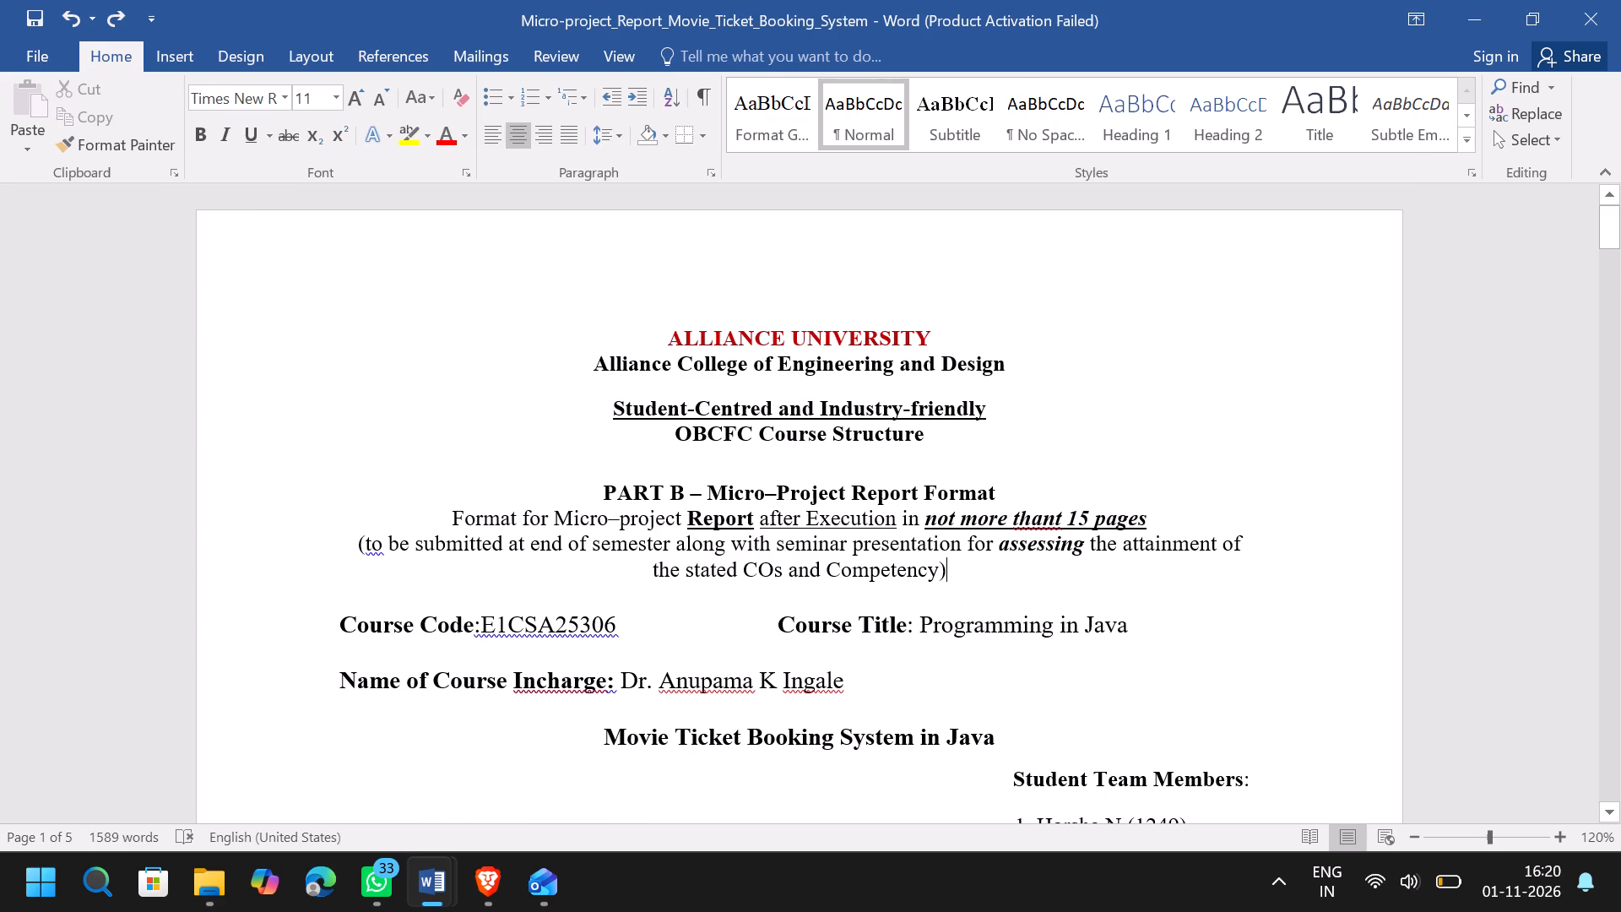
pyautogui.moveTo(1024, 361); pyautogui.dragTo(543, 363)
pyautogui.click(311, 97)
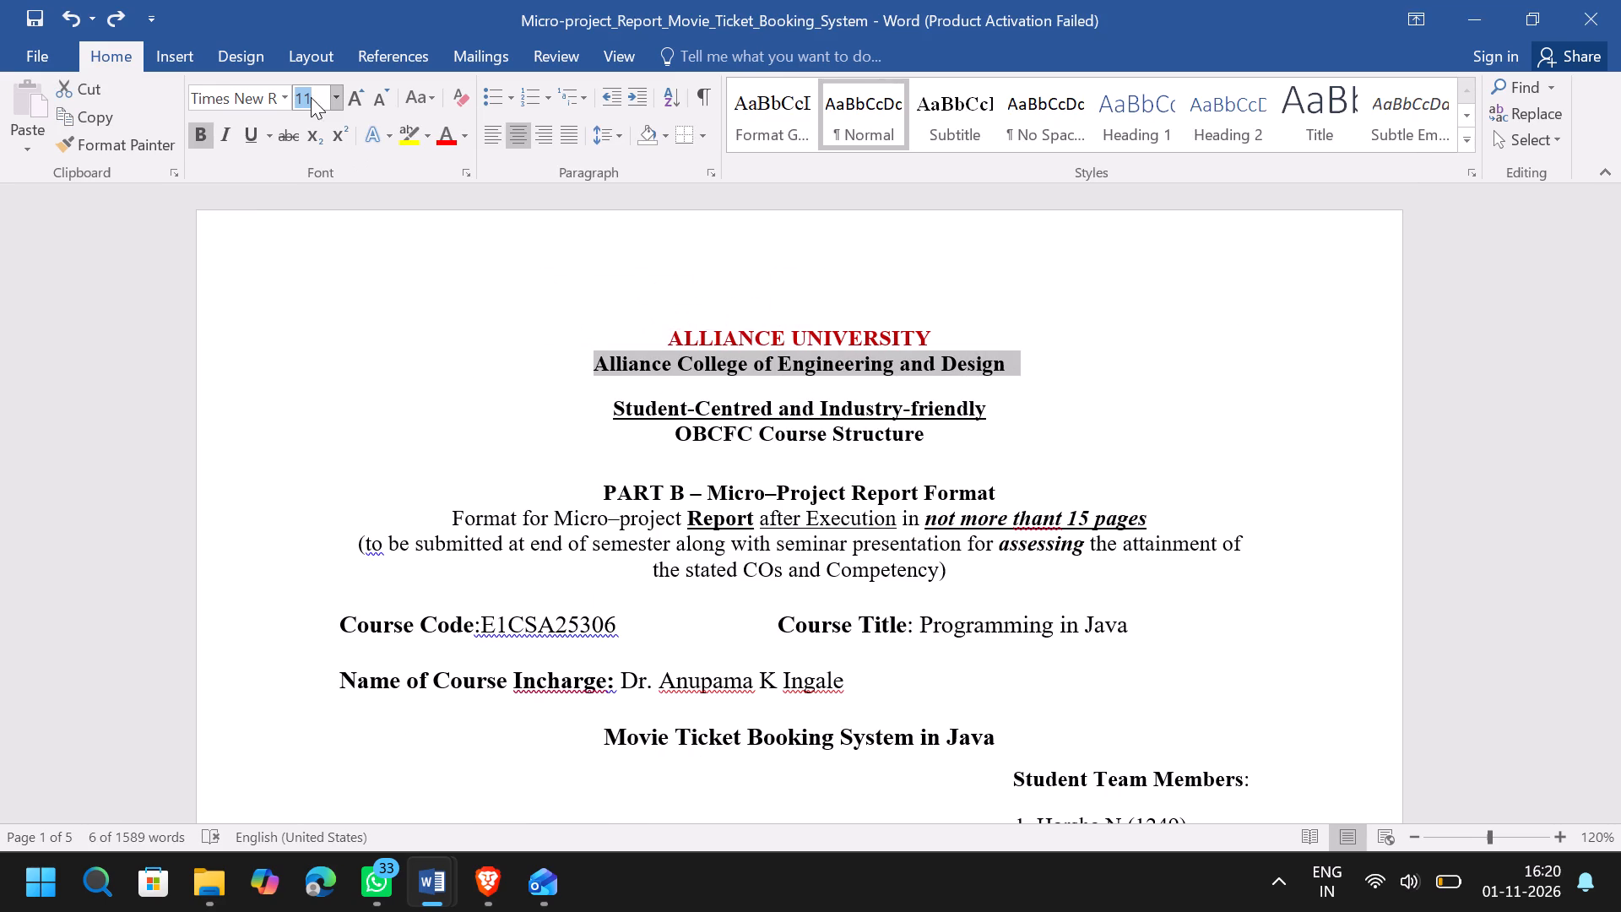
pyautogui.write('13')
pyautogui.click(320, 289)
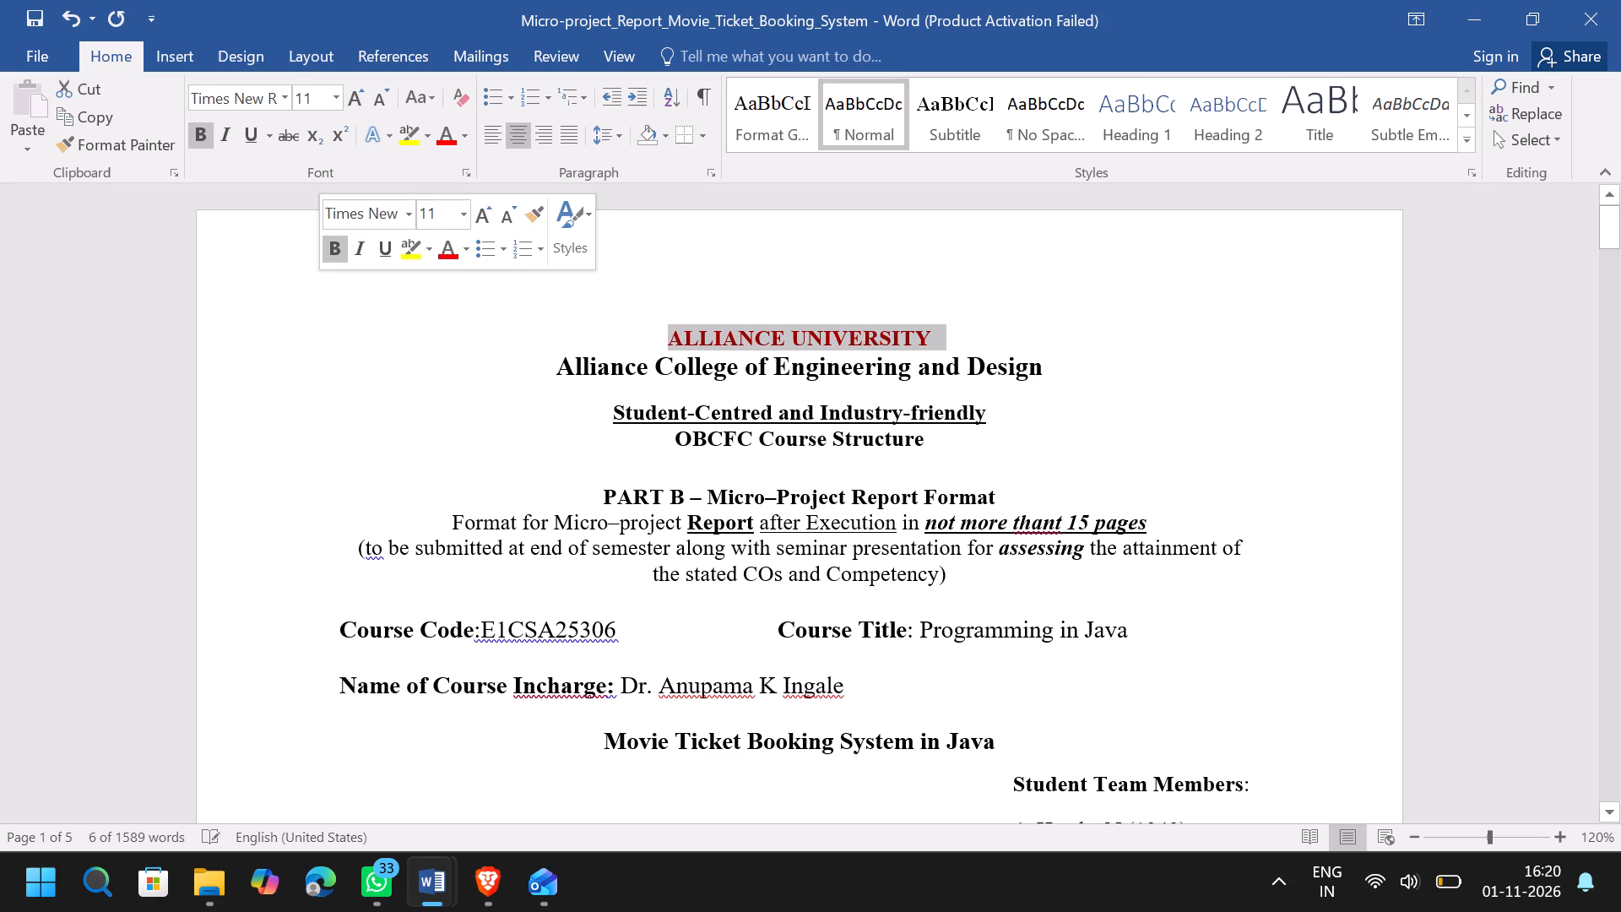
pyautogui.click(425, 464)
pyautogui.click(523, 458)
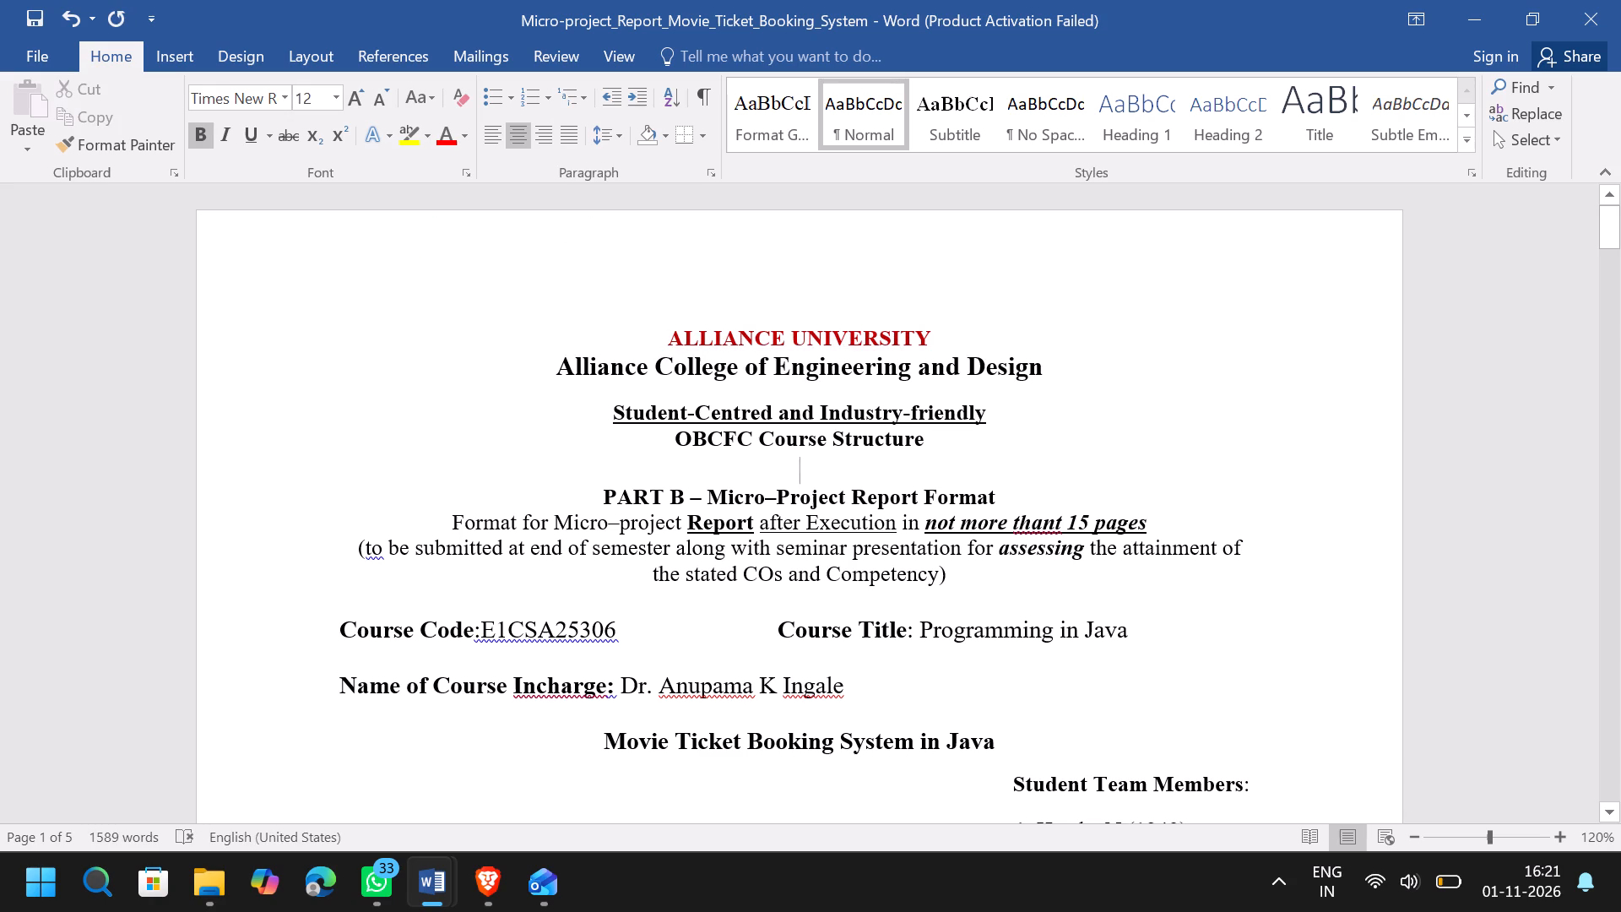
# Check the formatting of the report's PART B heading and switch to the template document to compare it.
pyautogui.scroll(-2, 523, 458)
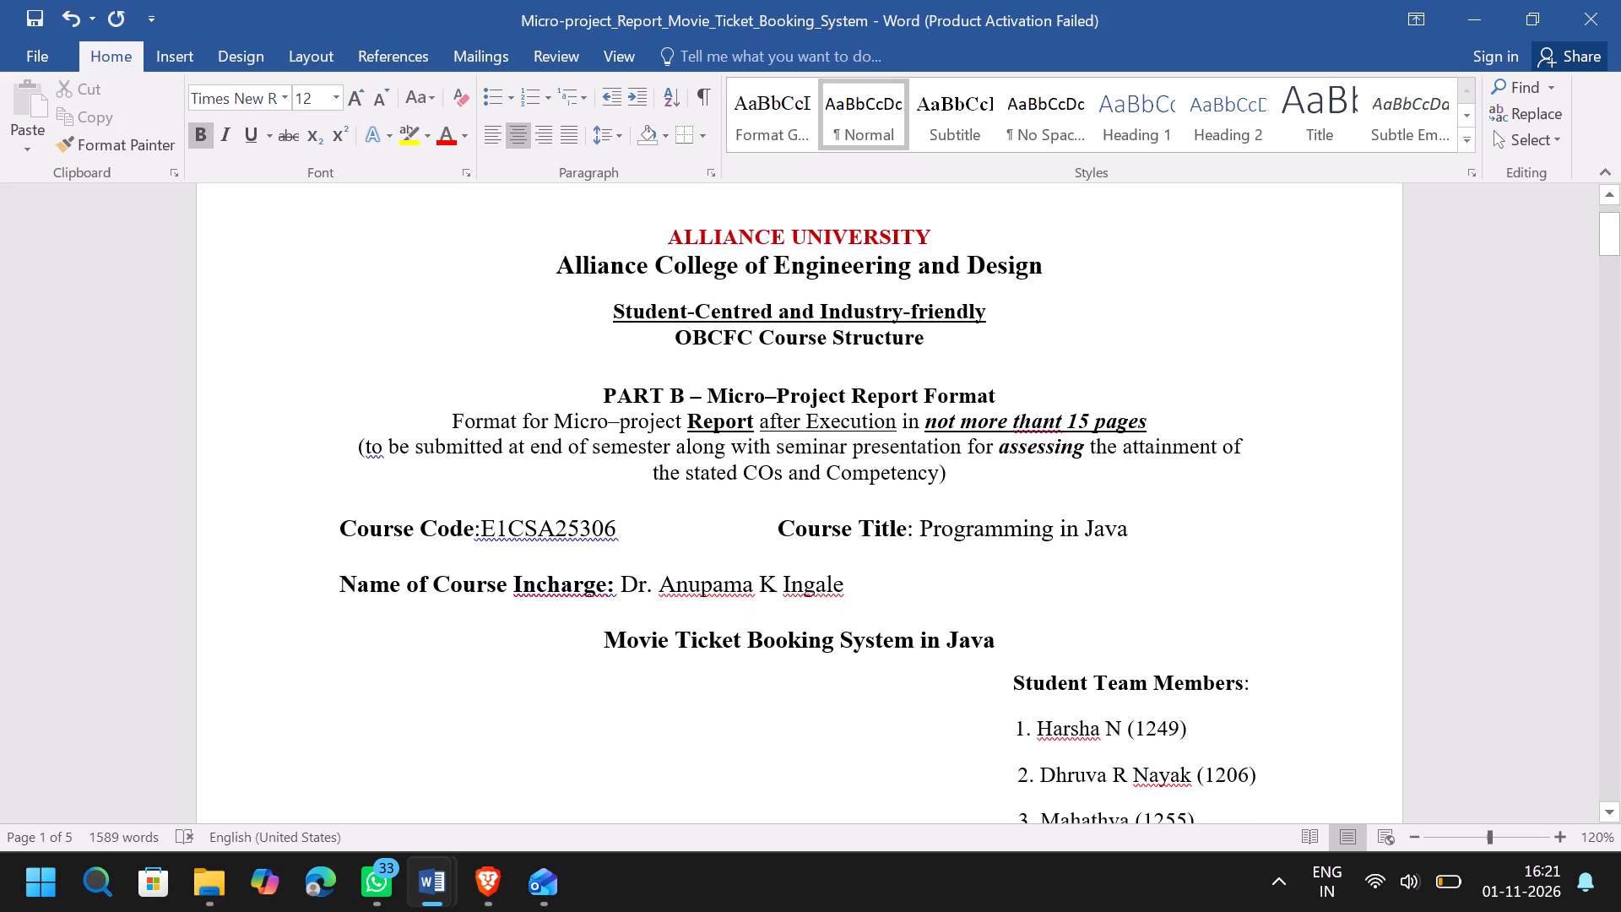
pyautogui.doubleClick(603, 394)
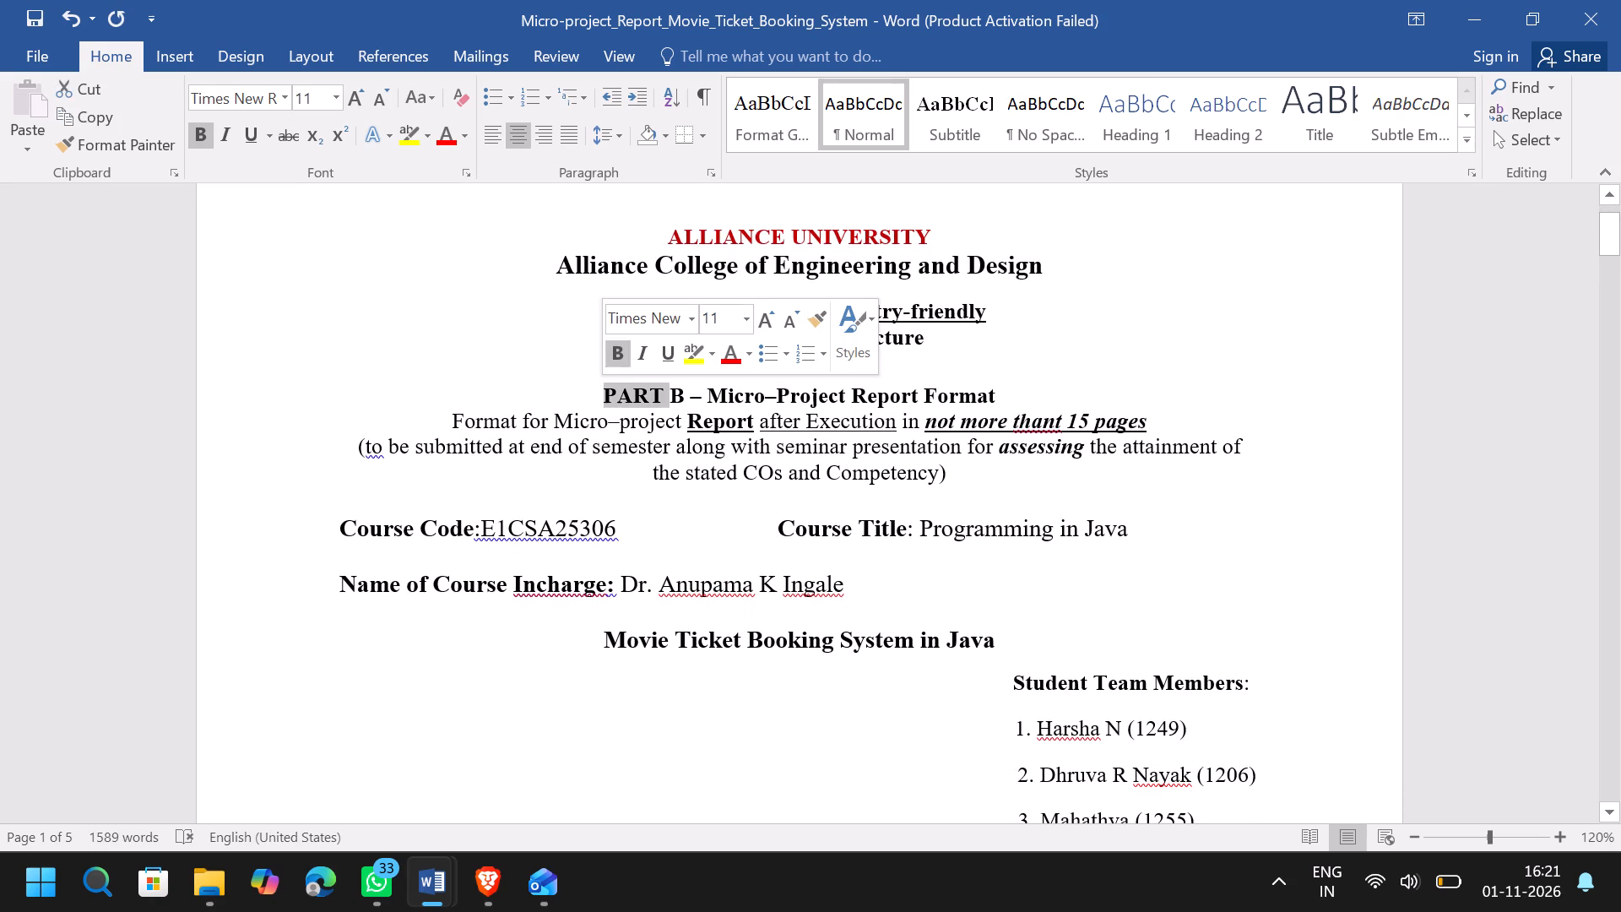
pyautogui.click(670, 540)
pyautogui.hotkey('alt', 'Tab')
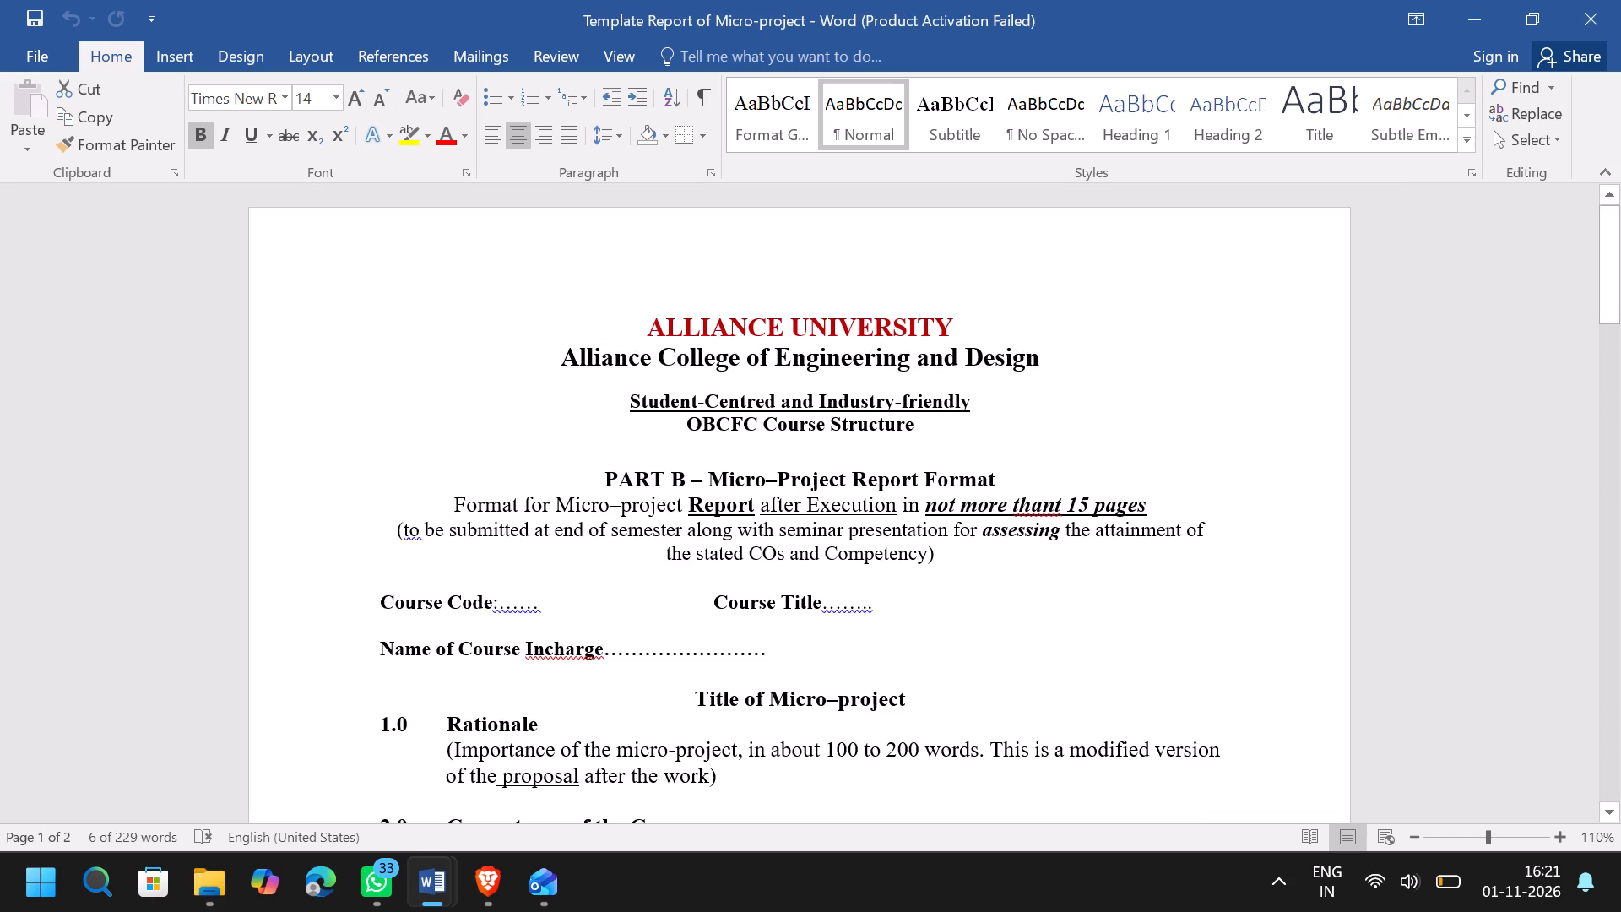
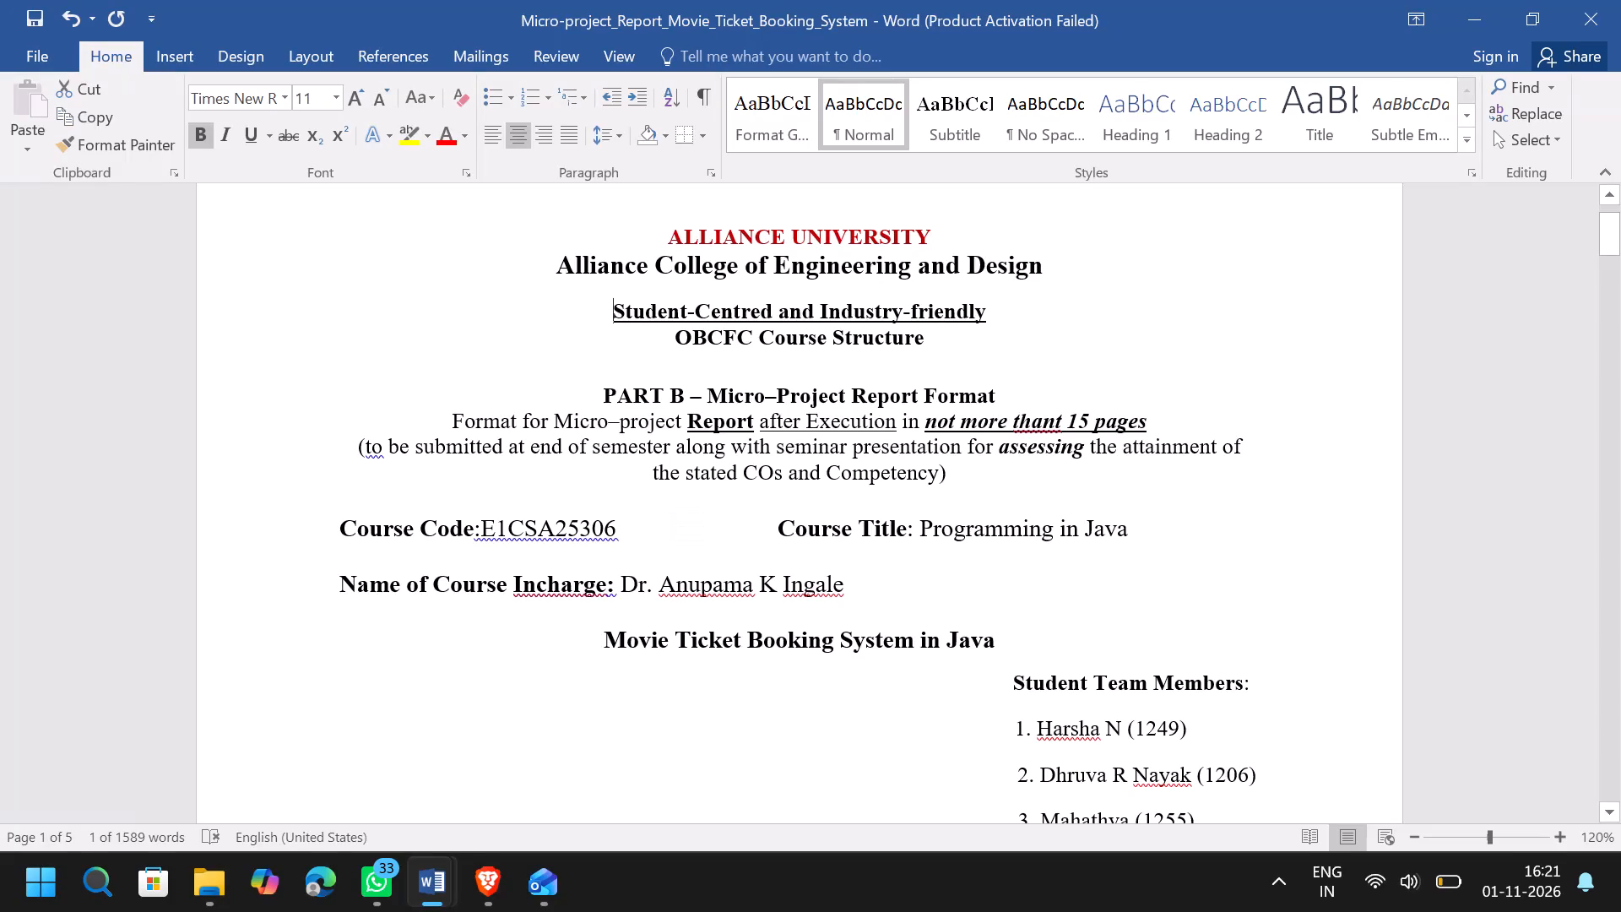
# Delete the "Student-Centred and Industry-friendly" and "OBCFC Course Structure" lines from the report's title block.
pyautogui.moveTo(952, 334); pyautogui.dragTo(615, 315)
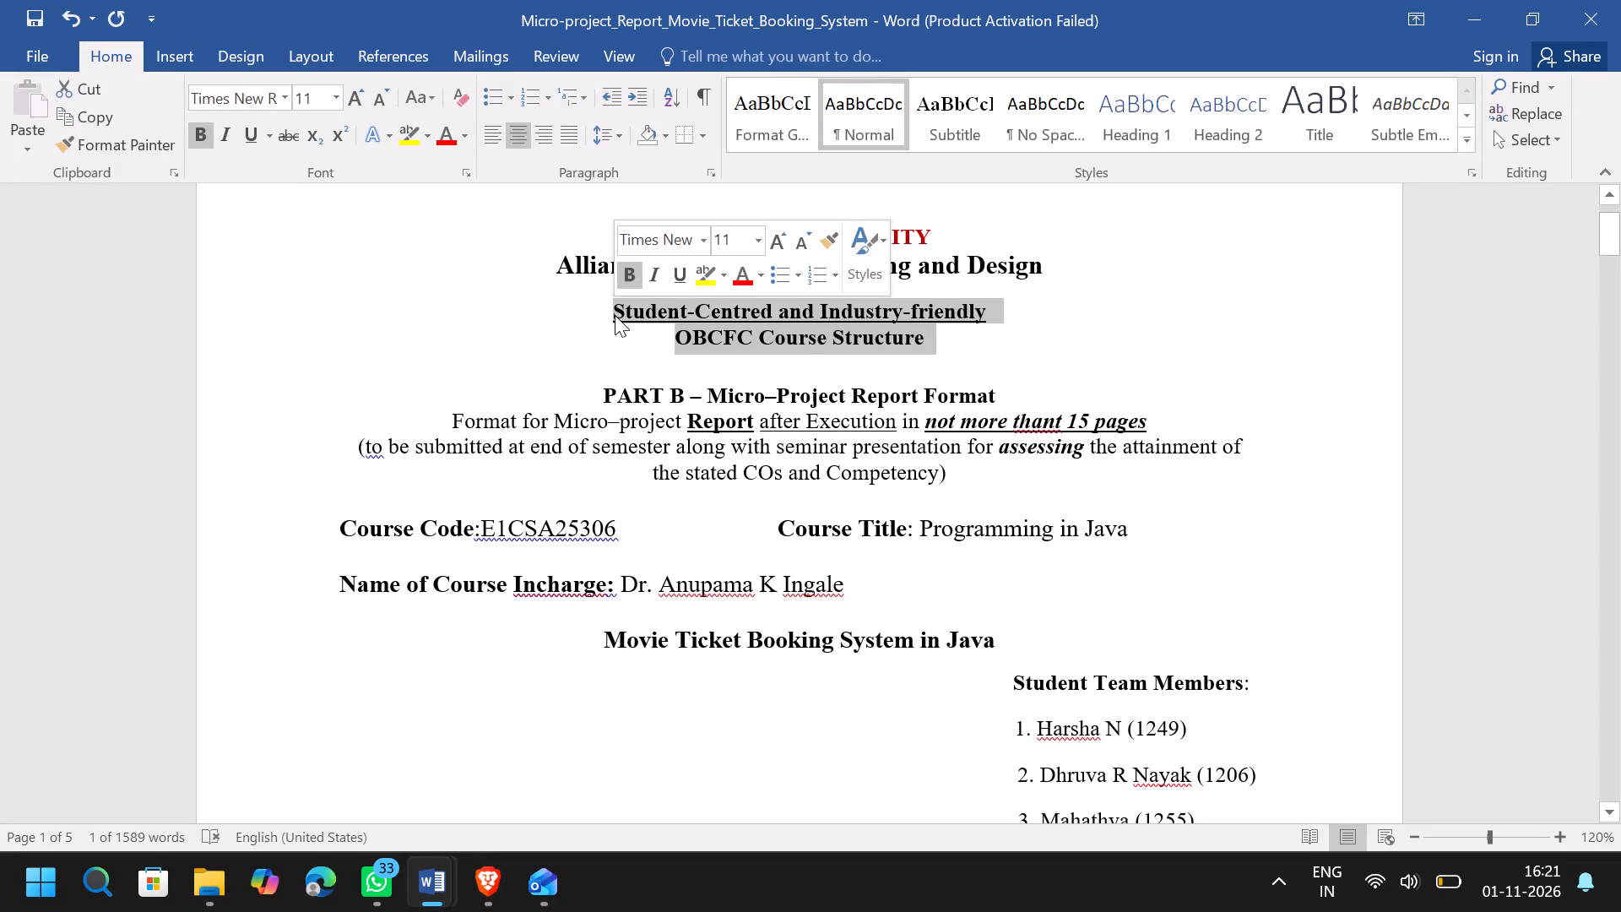
pyautogui.press('BackSpace')
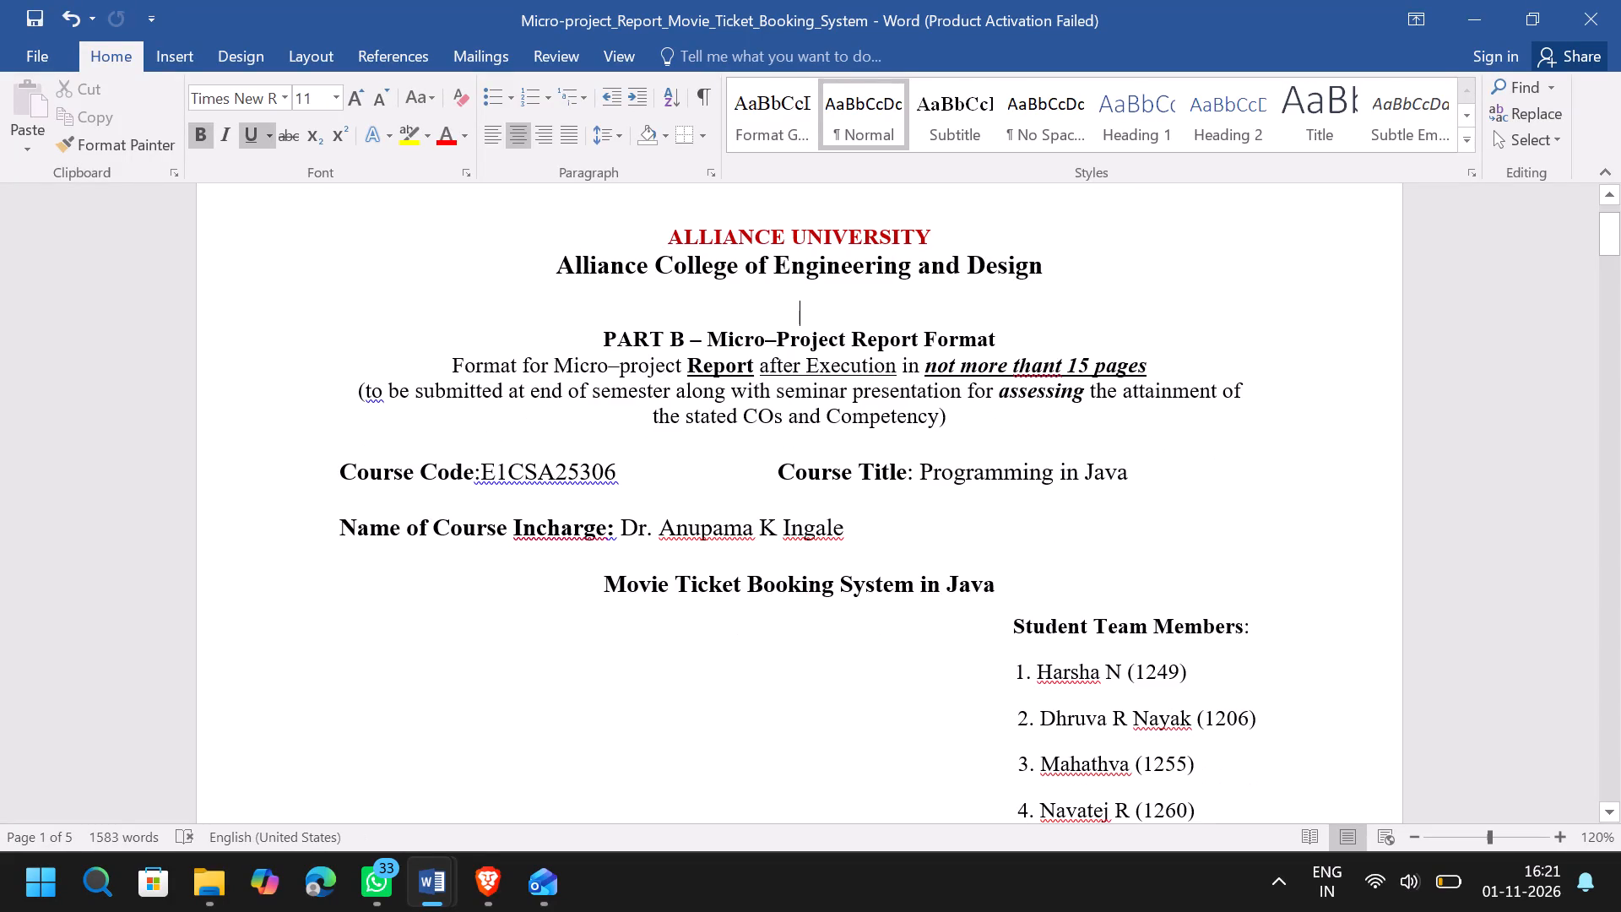
# Remove the "PART B –" prefix from the "Micro–Project Report Format" heading.
pyautogui.moveTo(702, 340); pyautogui.dragTo(459, 341)
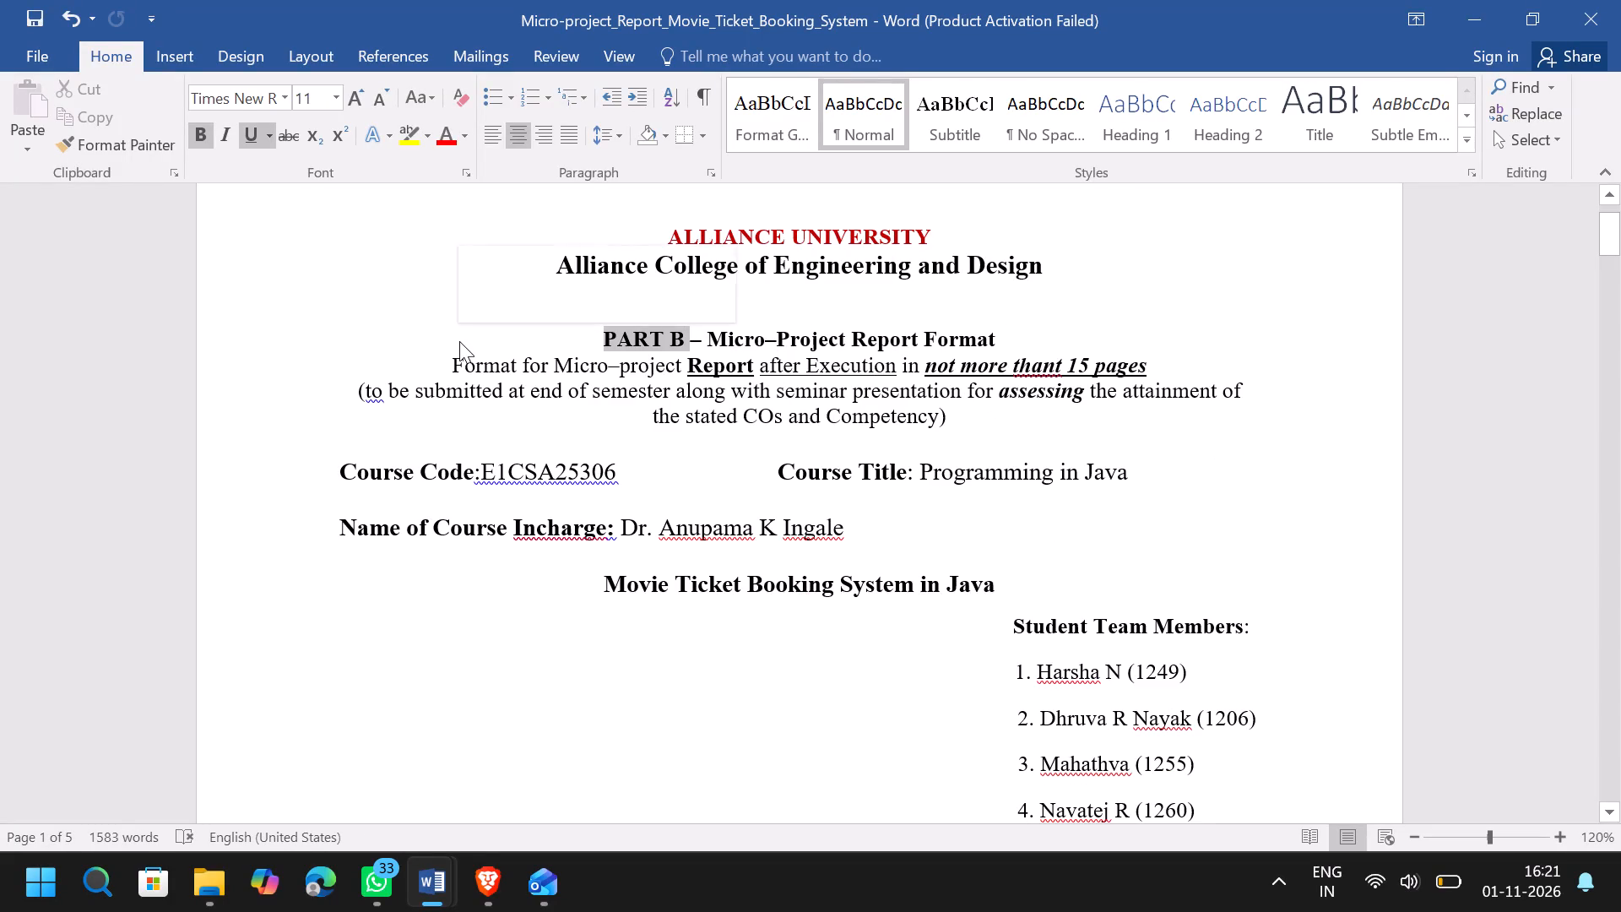
pyautogui.press('BackSpace')
pyautogui.press('Delete')
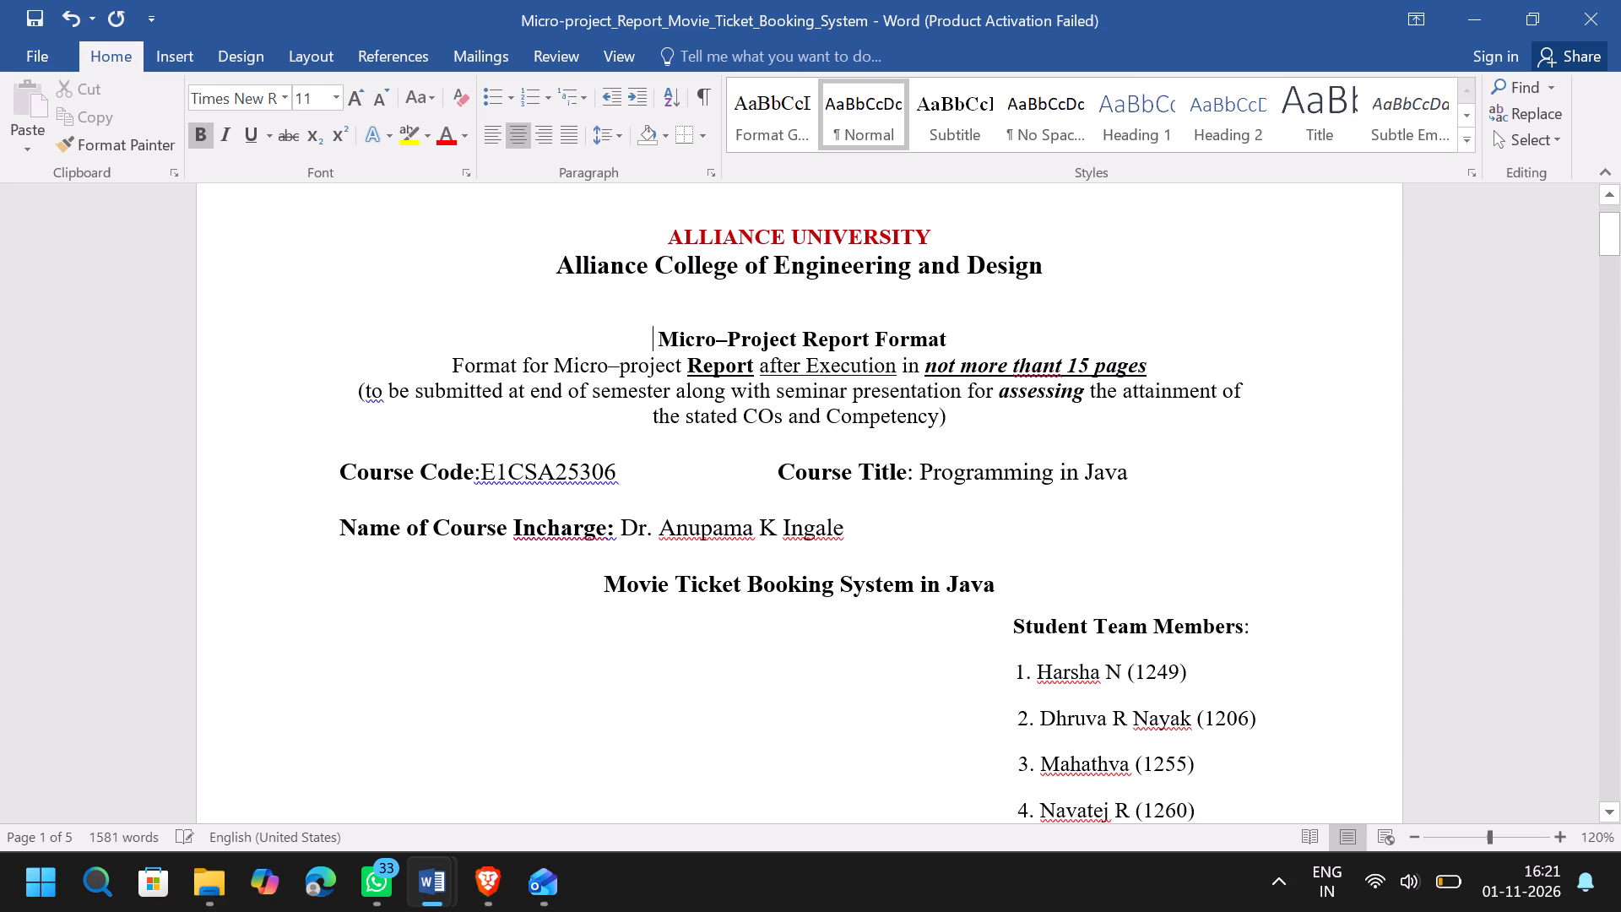
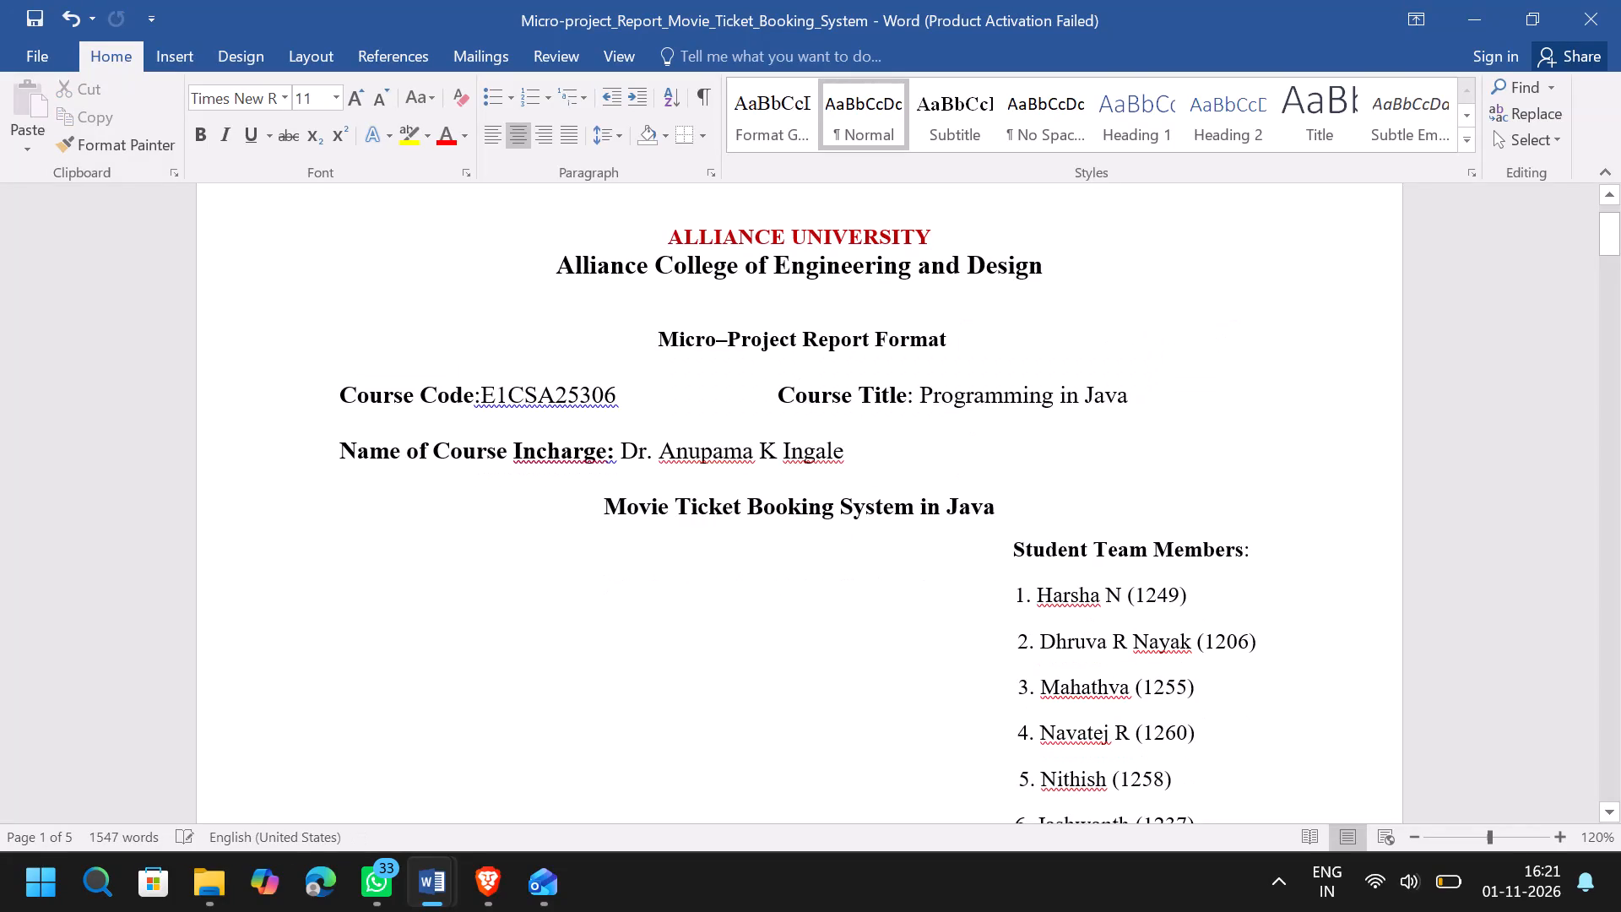
# Review the report from the title block to its last page and return to the beginning.
pyautogui.scroll(-20, 1226, 513)
pyautogui.scroll(-20, 1226, 513)
pyautogui.scroll(-20, 1226, 513)
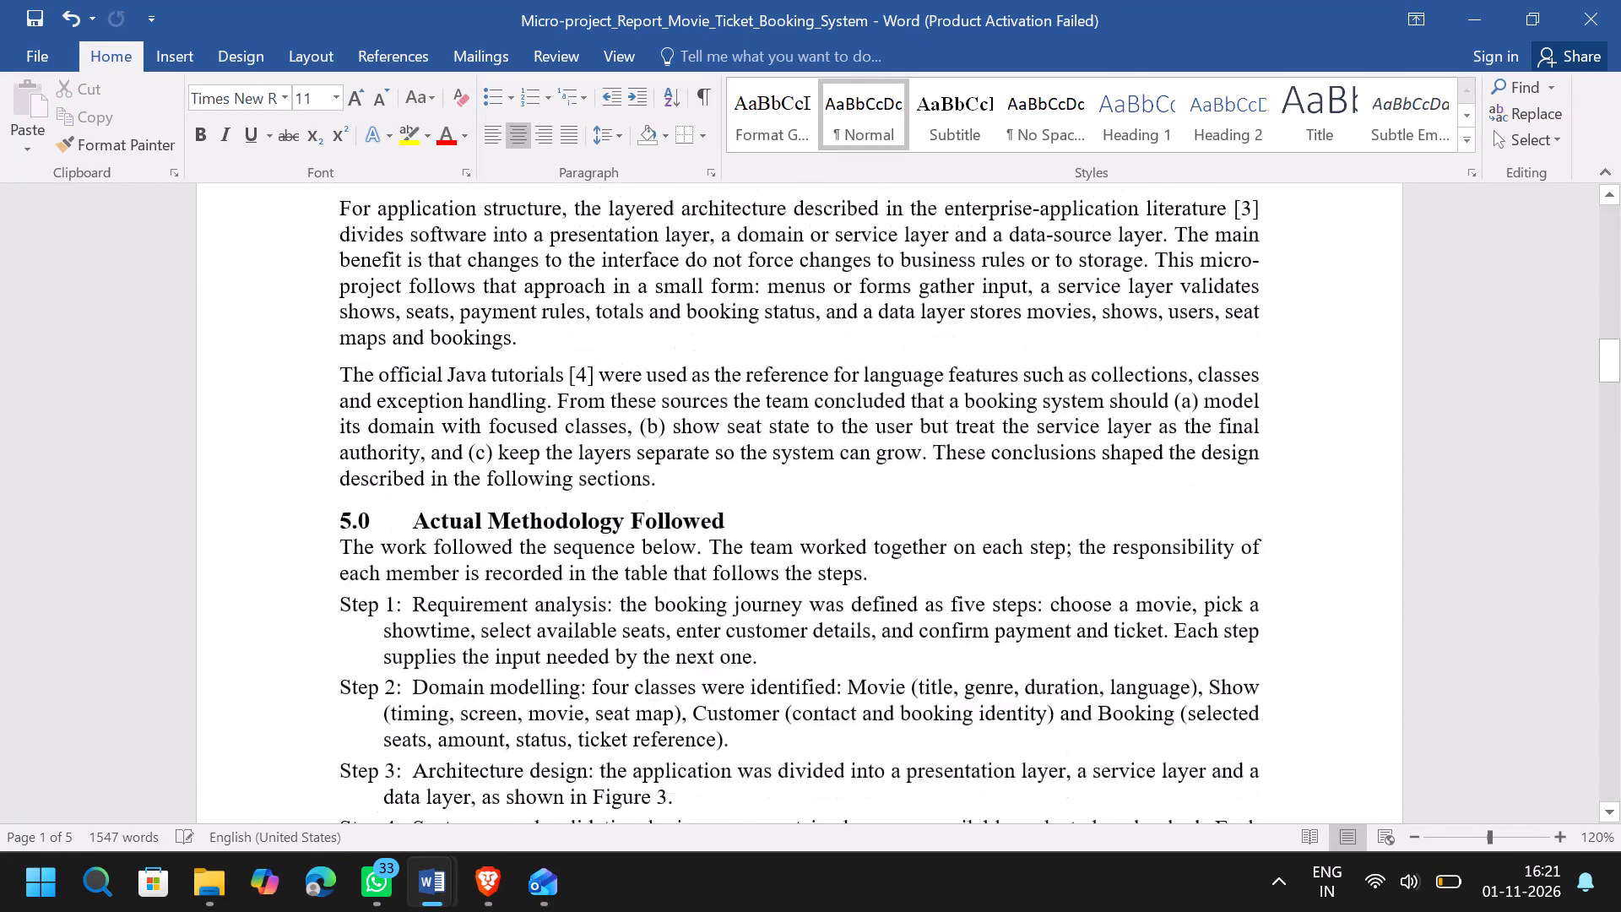
pyautogui.scroll(-20, 1226, 513)
pyautogui.scroll(-20, 1226, 513)
pyautogui.scroll(-20, 1226, 513)
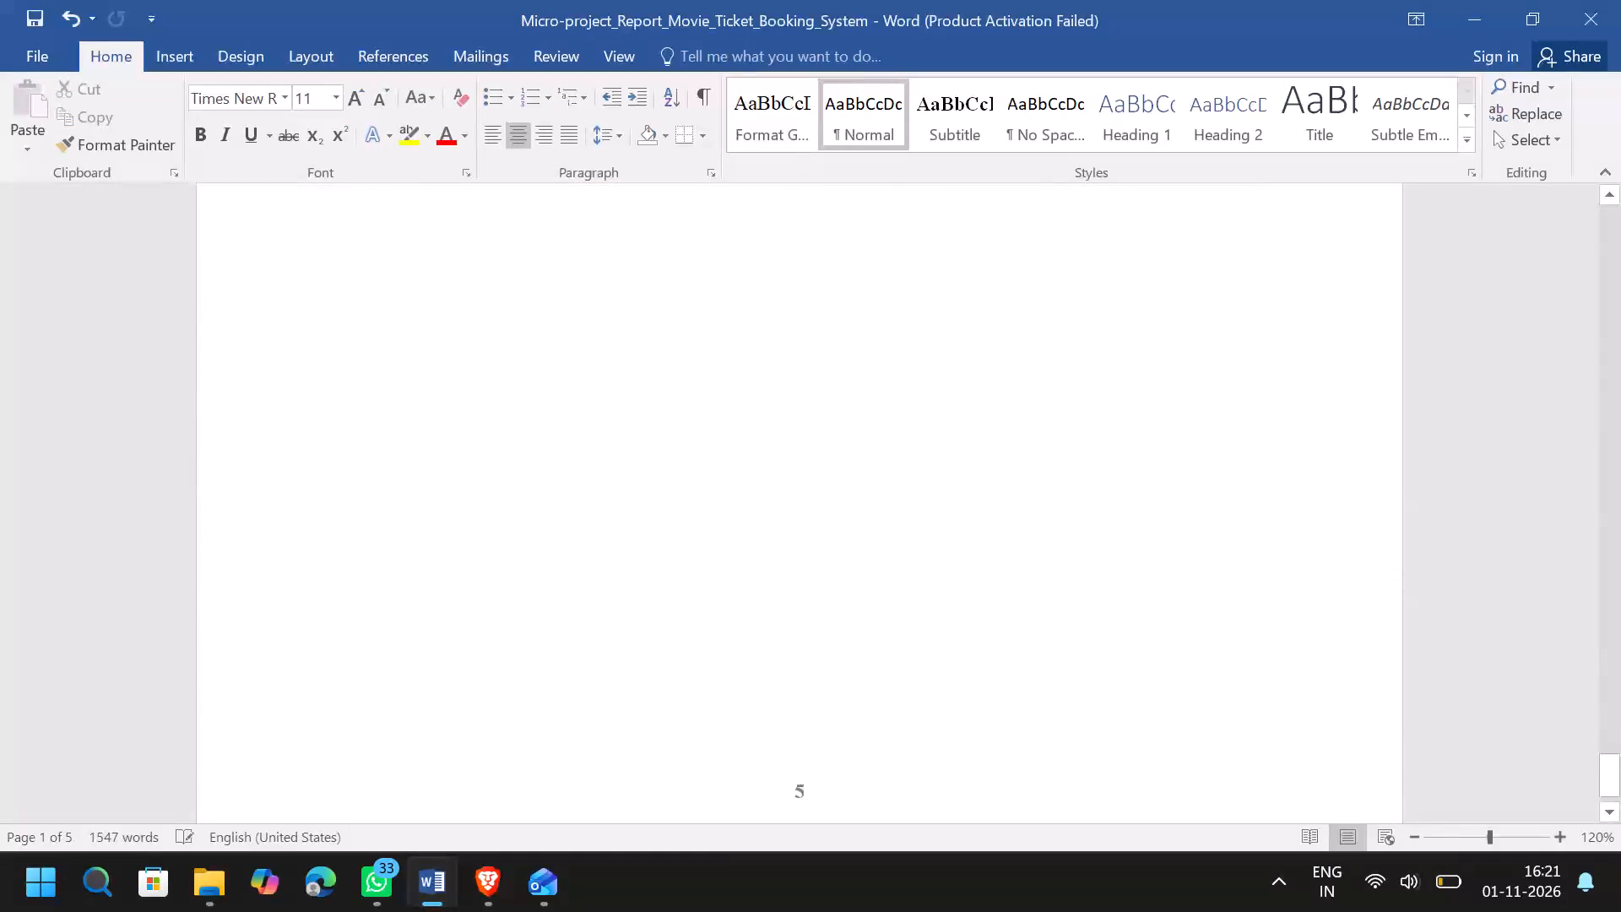
pyautogui.scroll(-20, 1226, 513)
pyautogui.scroll(-1, 1226, 513)
pyautogui.scroll(20, 1226, 513)
pyautogui.scroll(20, 1226, 513)
pyautogui.scroll(20, 1226, 513)
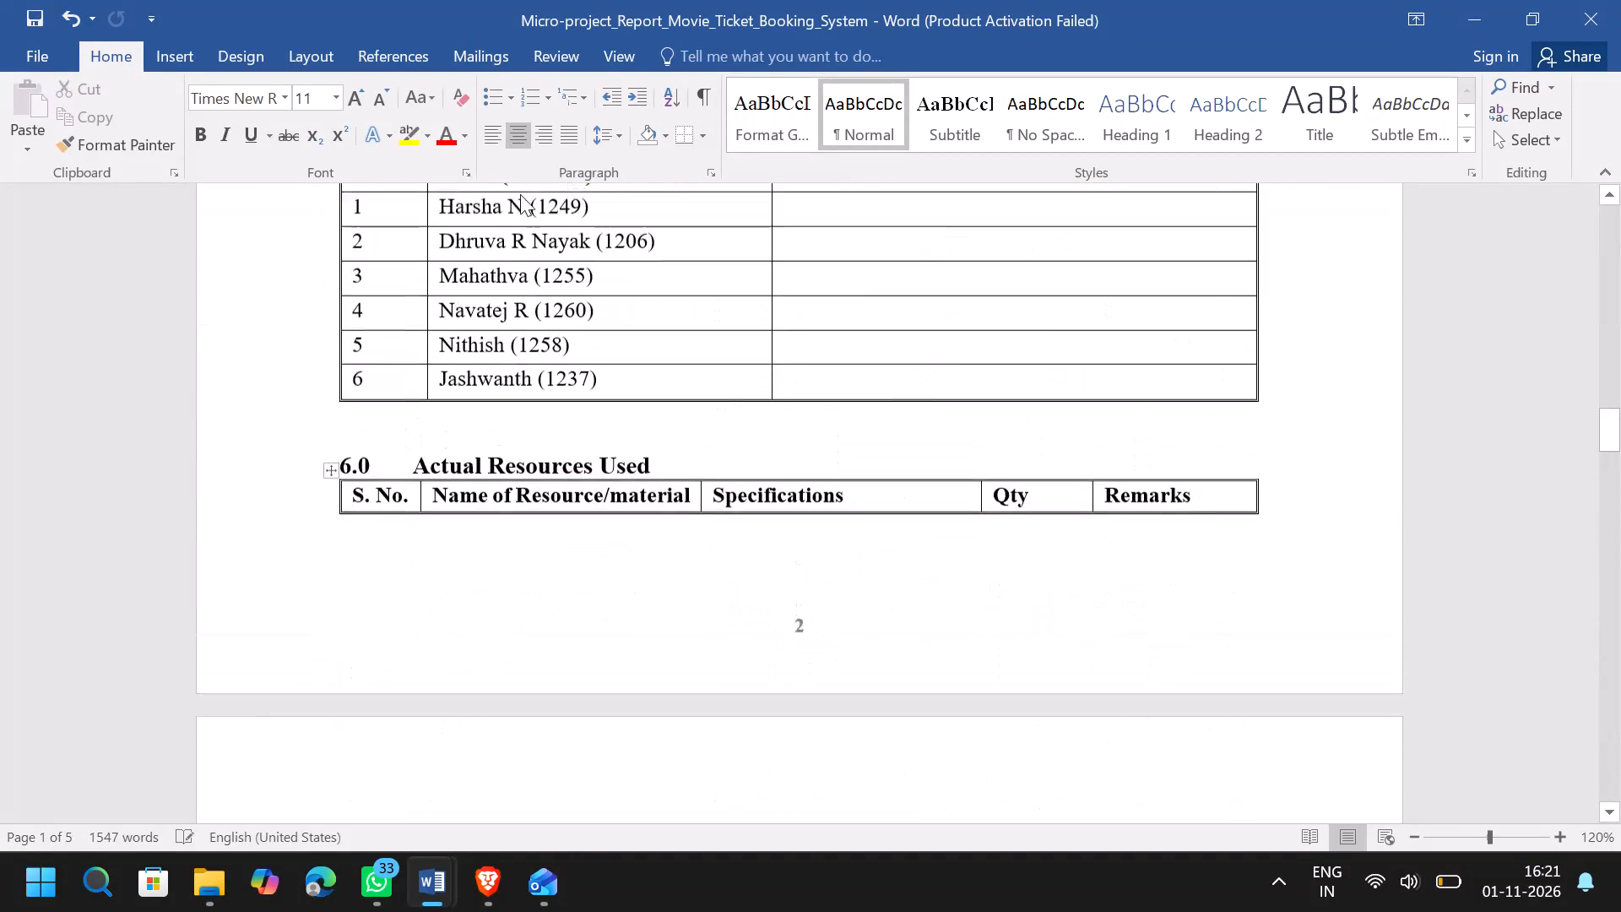
pyautogui.scroll(20, 839, 643)
pyautogui.scroll(20, 839, 643)
pyautogui.scroll(20, 839, 643)
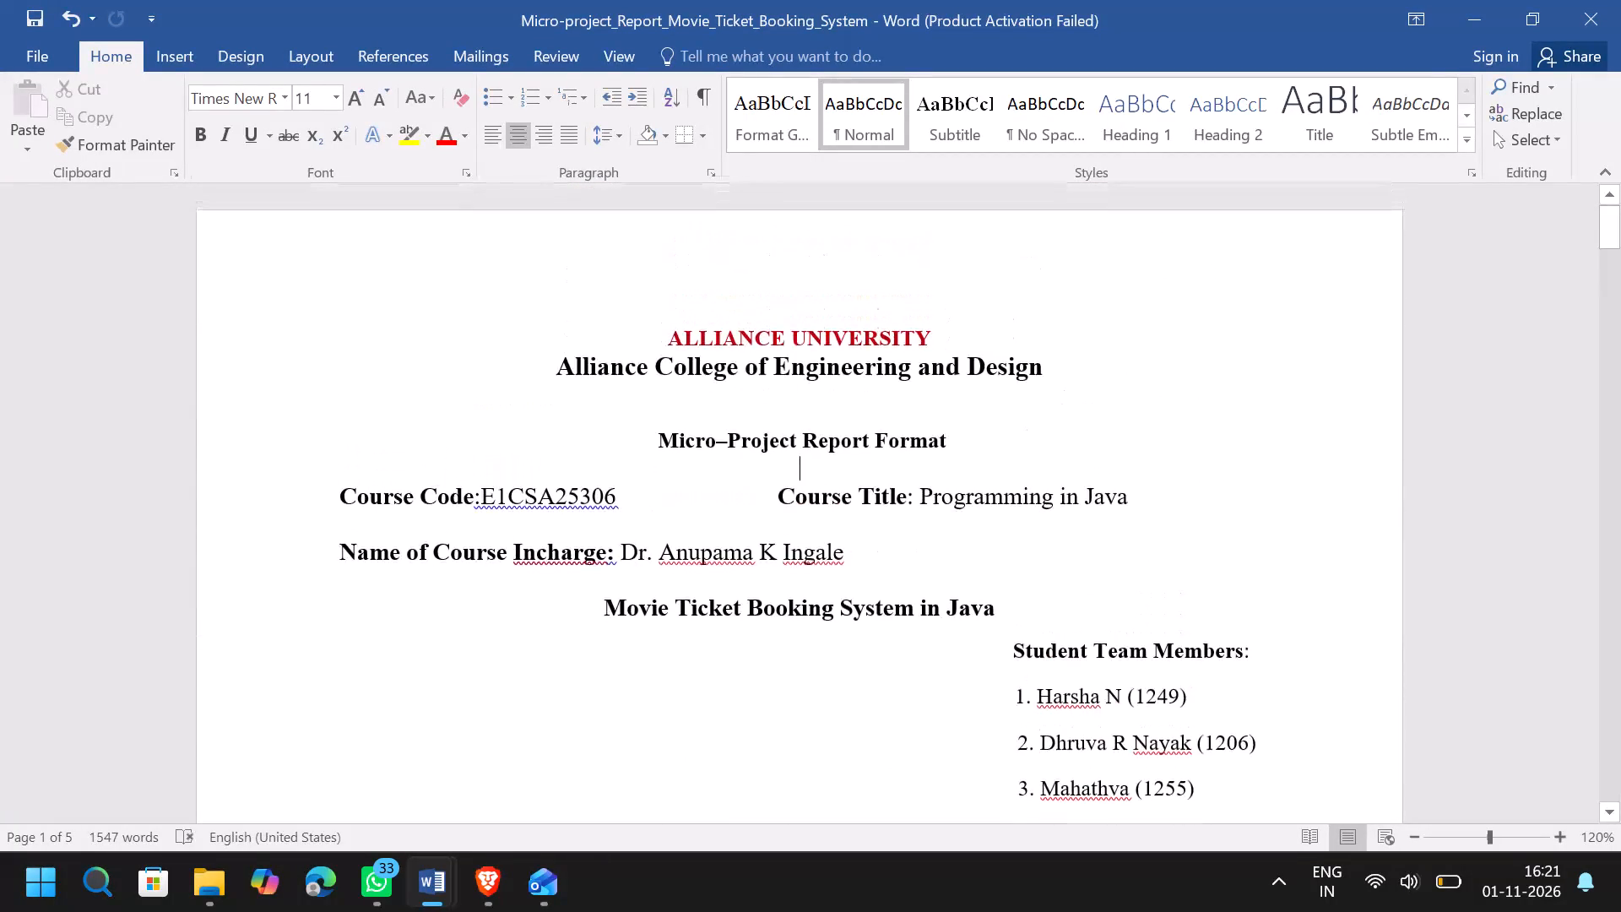
pyautogui.scroll(7, 839, 643)
# Left-align the blank line below the "Micro–Project Report Format" heading.
pyautogui.click(565, 128)
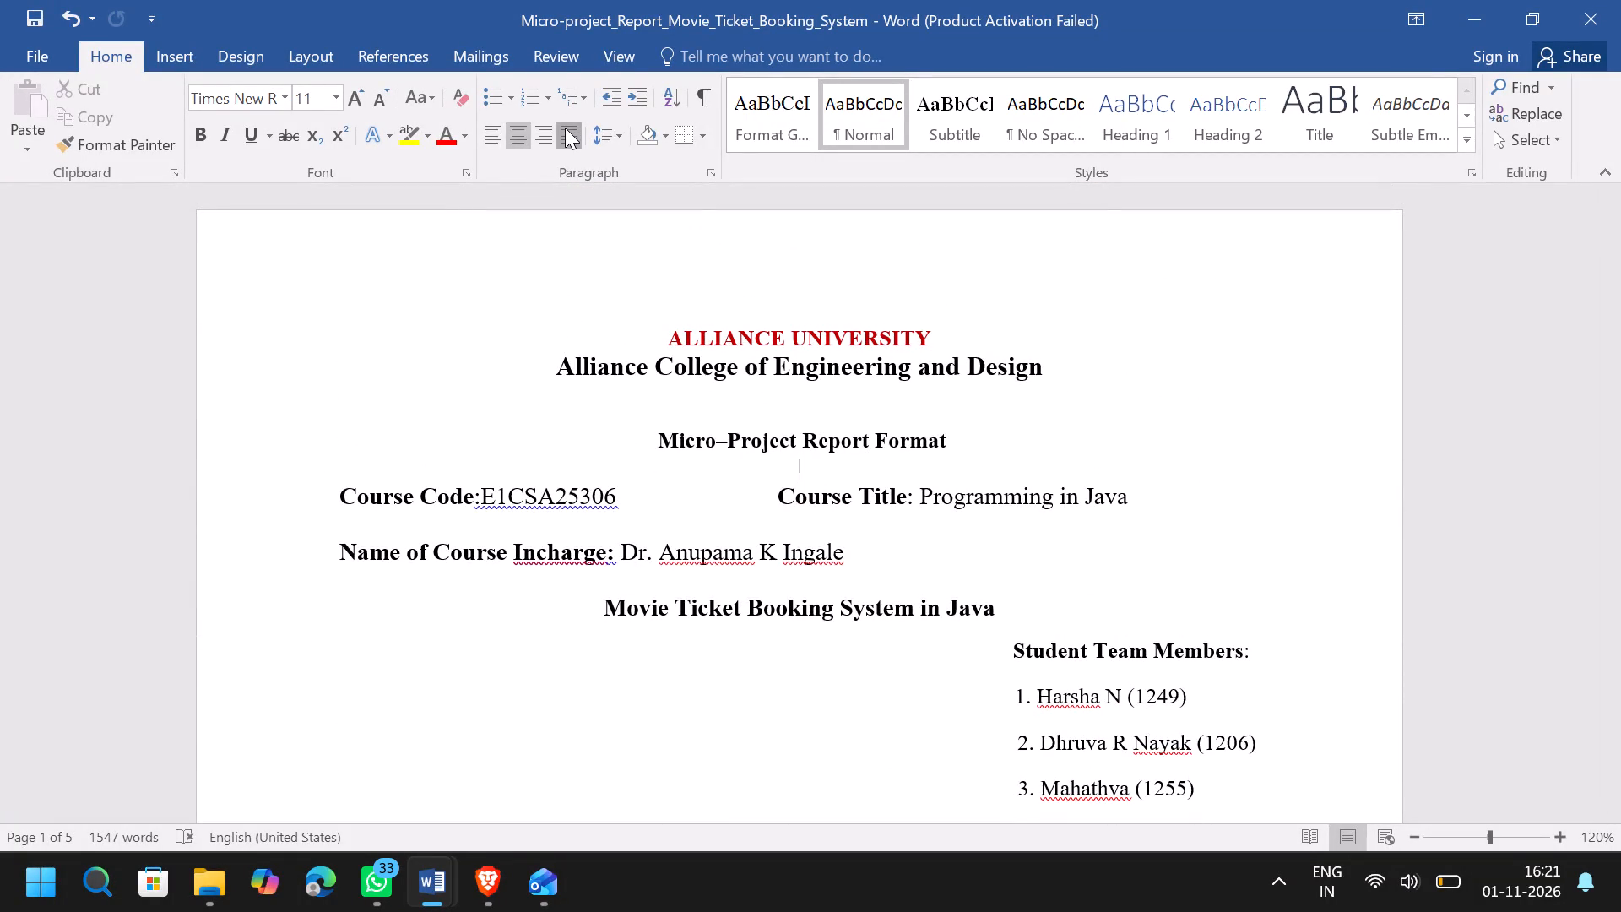
pyautogui.click(565, 128)
pyautogui.tripleClick(565, 128)
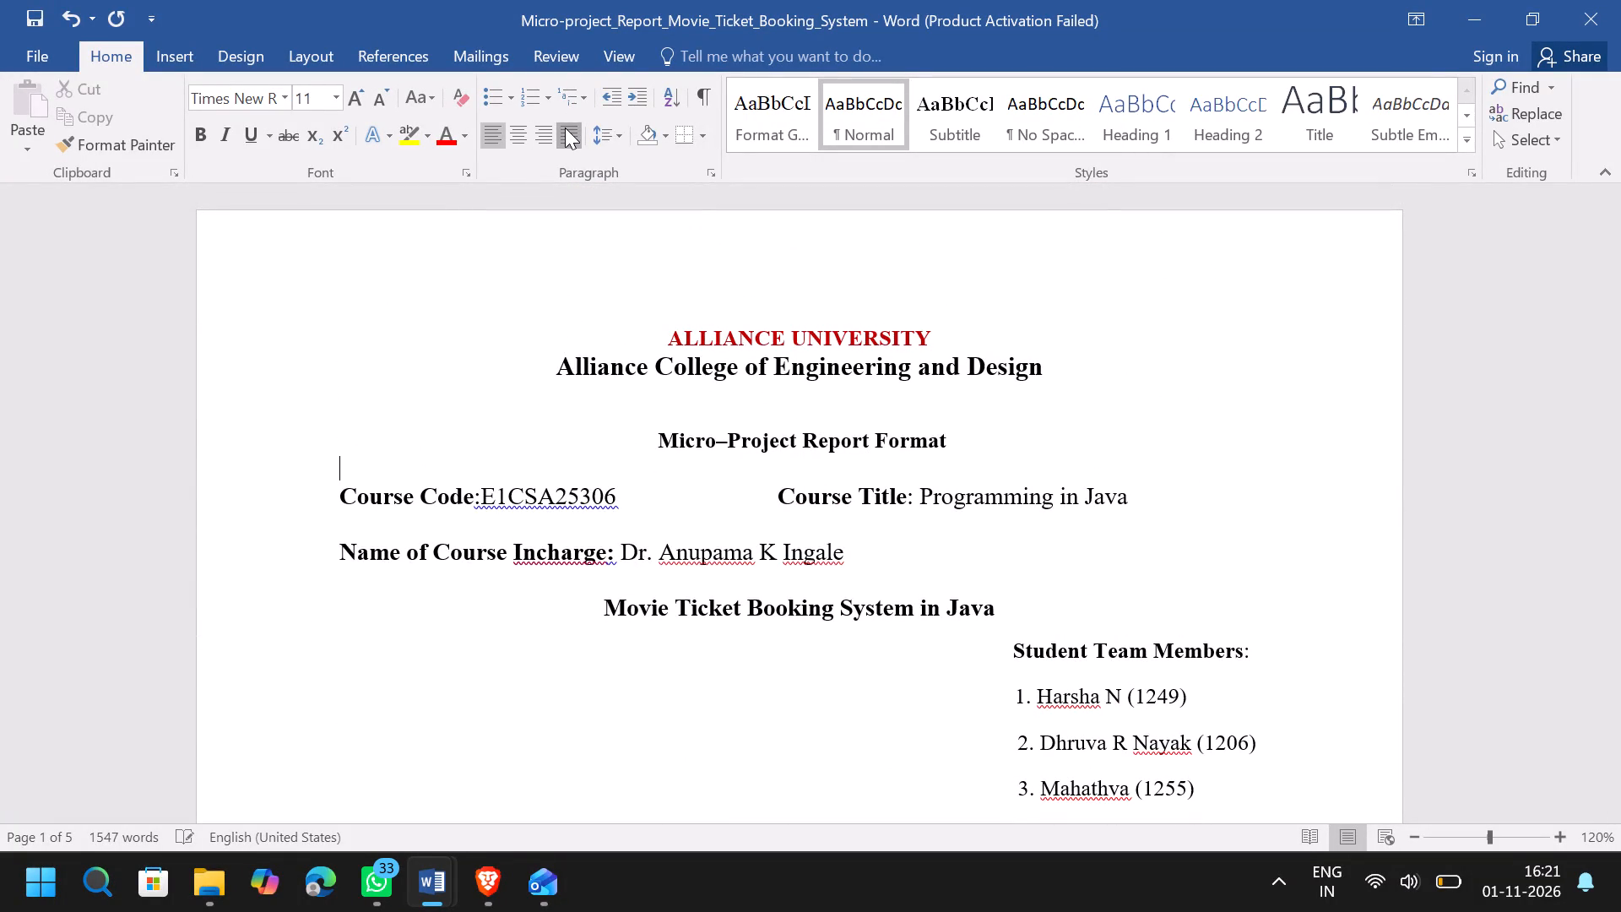
pyautogui.tripleClick(565, 128)
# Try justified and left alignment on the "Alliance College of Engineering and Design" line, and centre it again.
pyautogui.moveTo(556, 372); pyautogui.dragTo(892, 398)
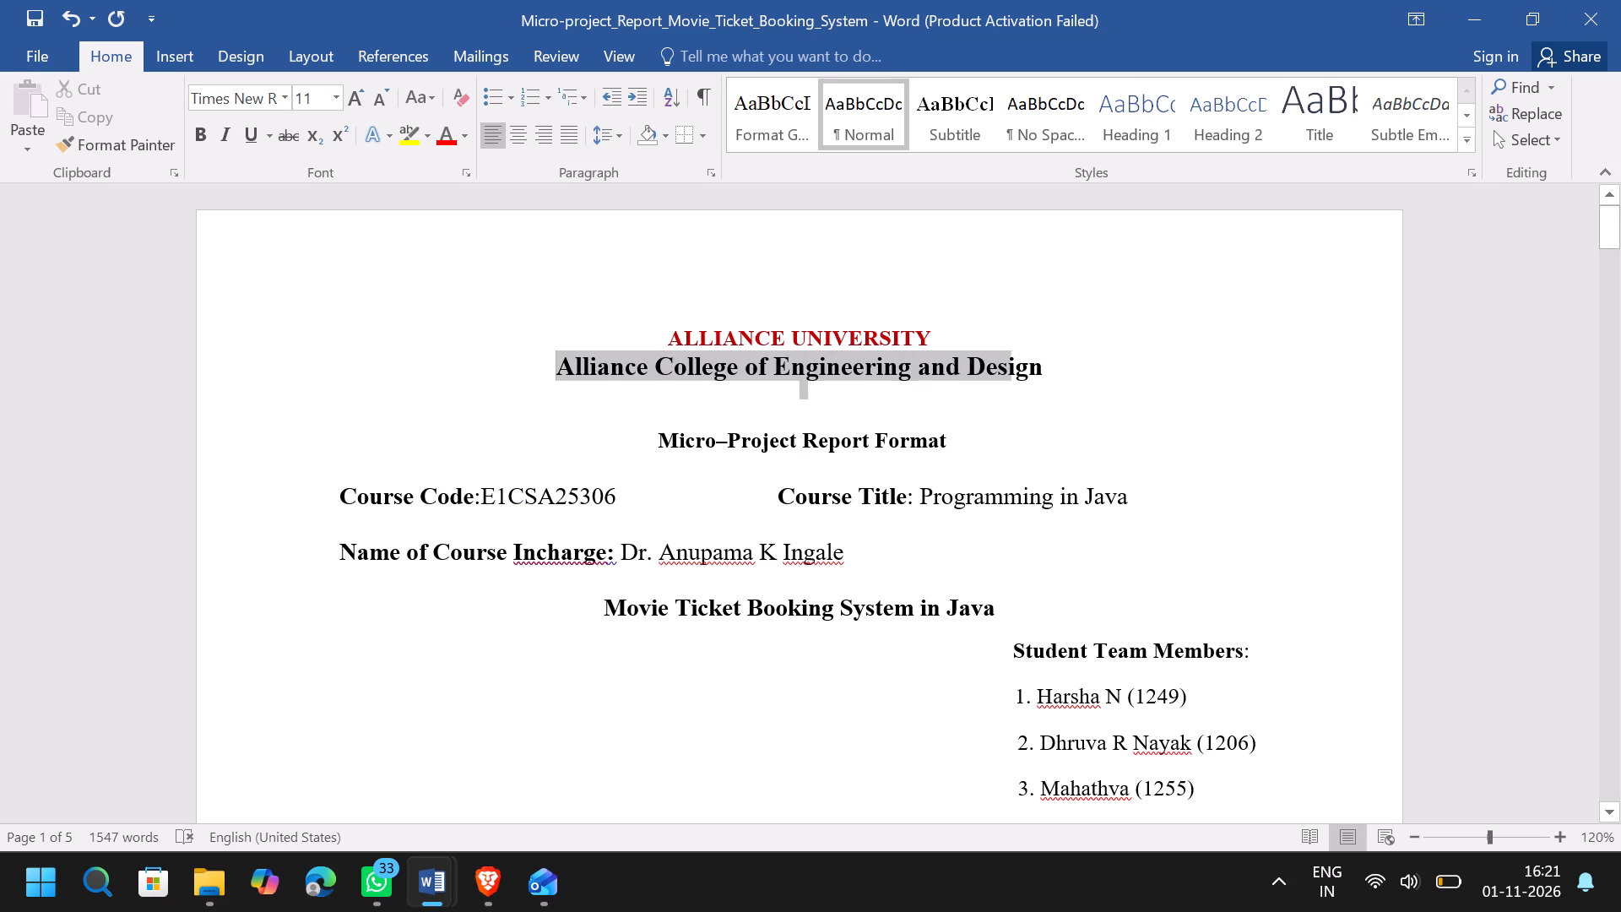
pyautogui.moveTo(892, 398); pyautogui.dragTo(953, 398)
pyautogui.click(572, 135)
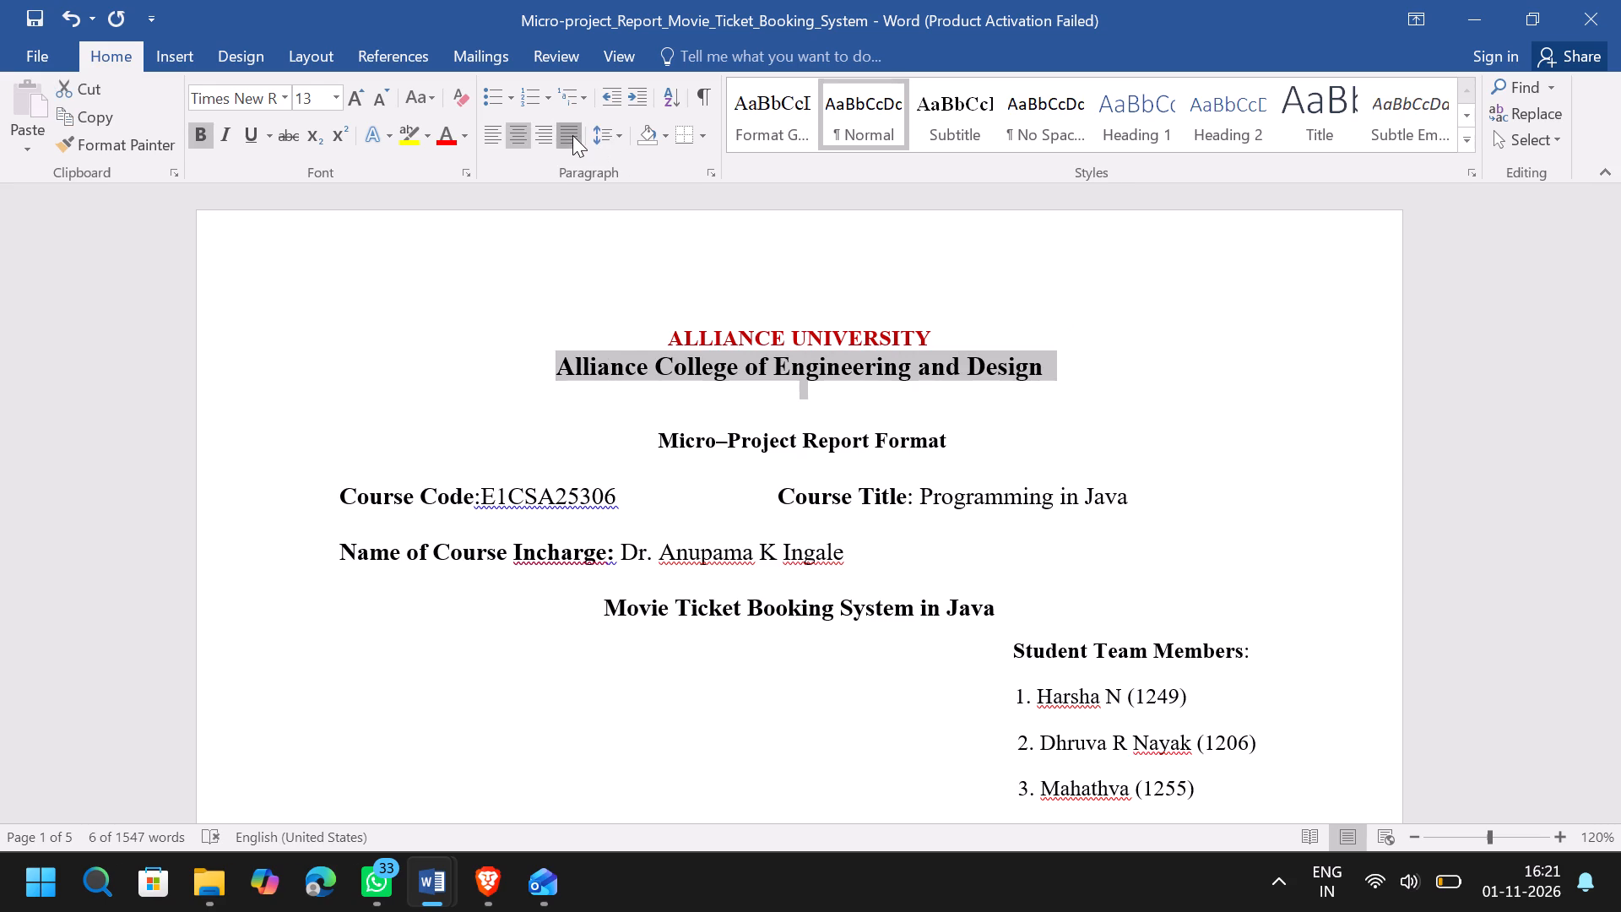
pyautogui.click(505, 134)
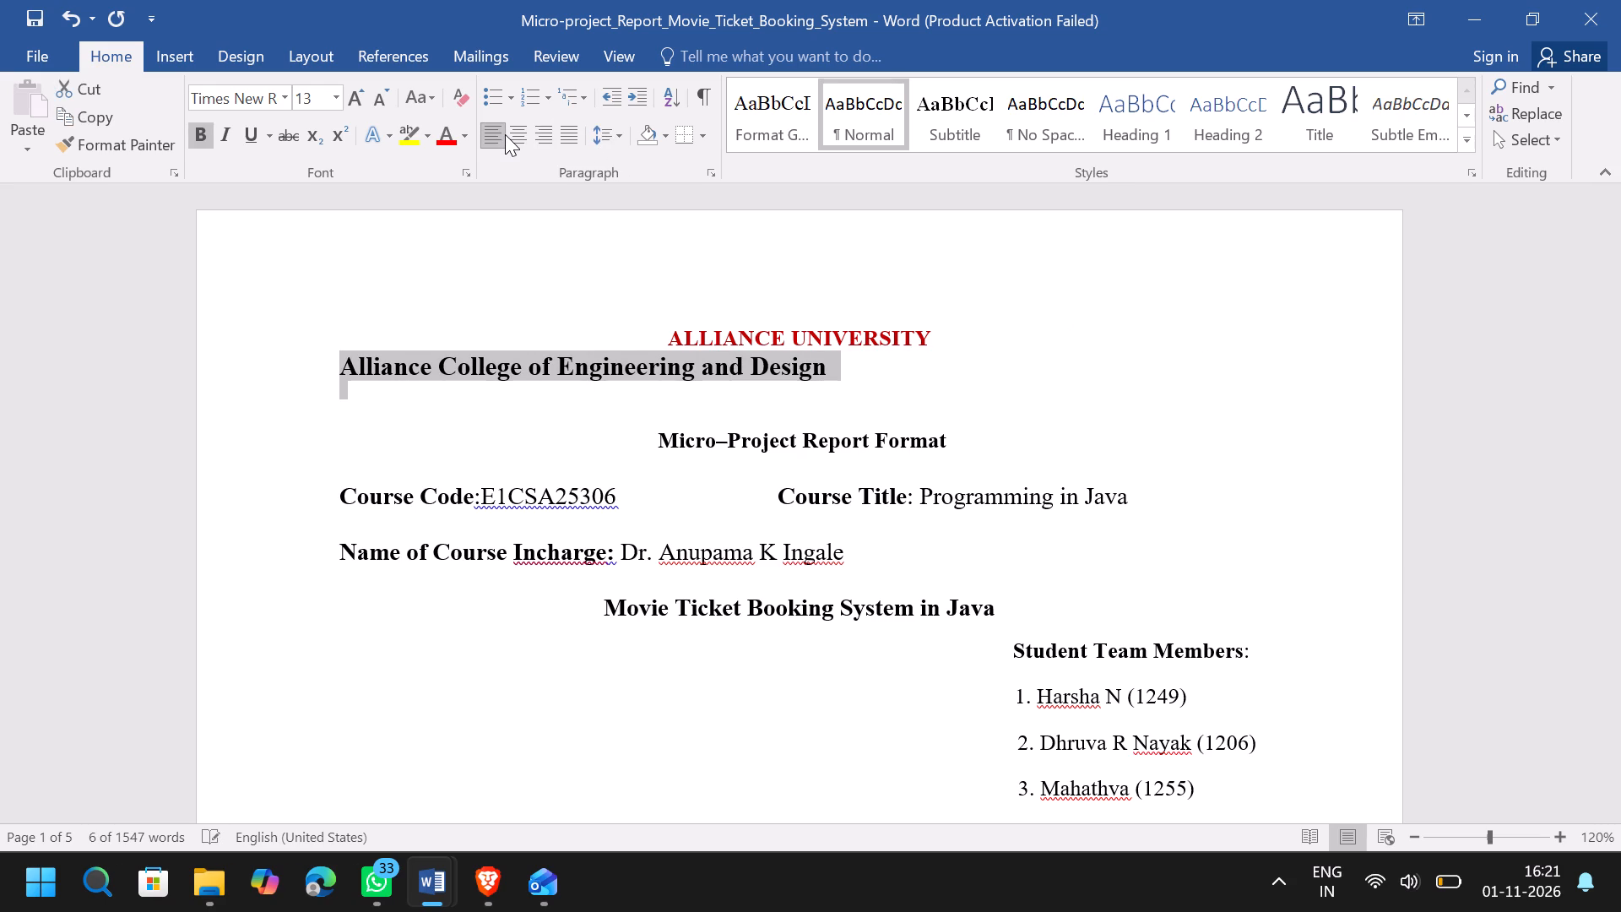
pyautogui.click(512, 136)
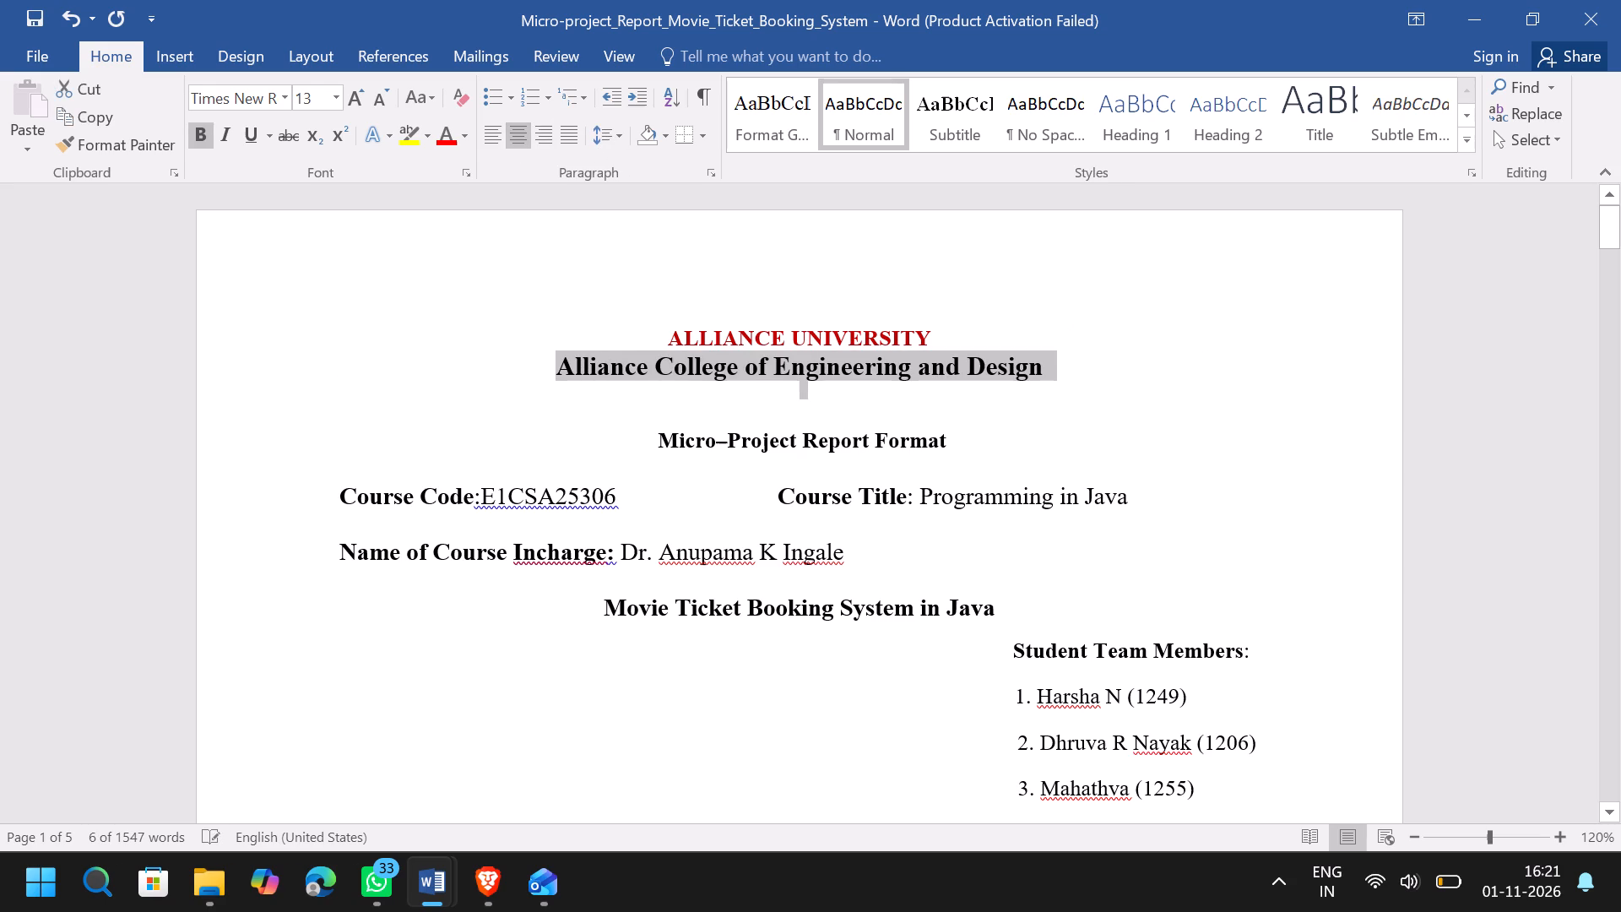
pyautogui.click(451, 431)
# Examine the layout of all report sections, tables and figures through to the last page.
pyautogui.scroll(-1, 451, 431)
pyautogui.scroll(-17, 587, 422)
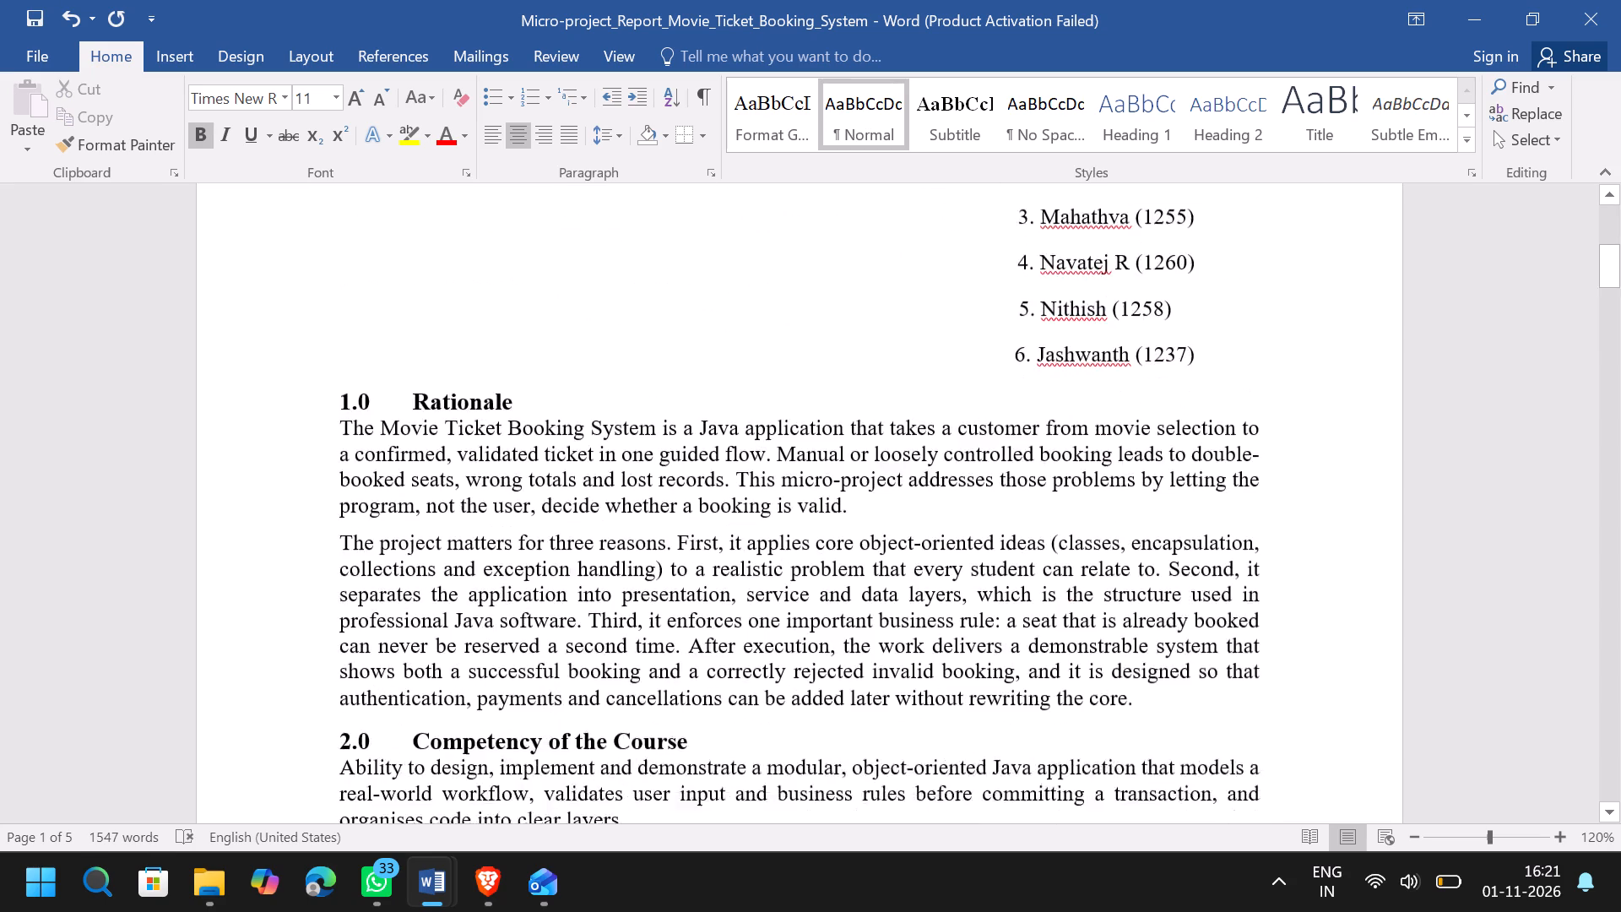
pyautogui.scroll(-20, 587, 422)
pyautogui.scroll(-20, 587, 422)
pyautogui.scroll(-20, 587, 422)
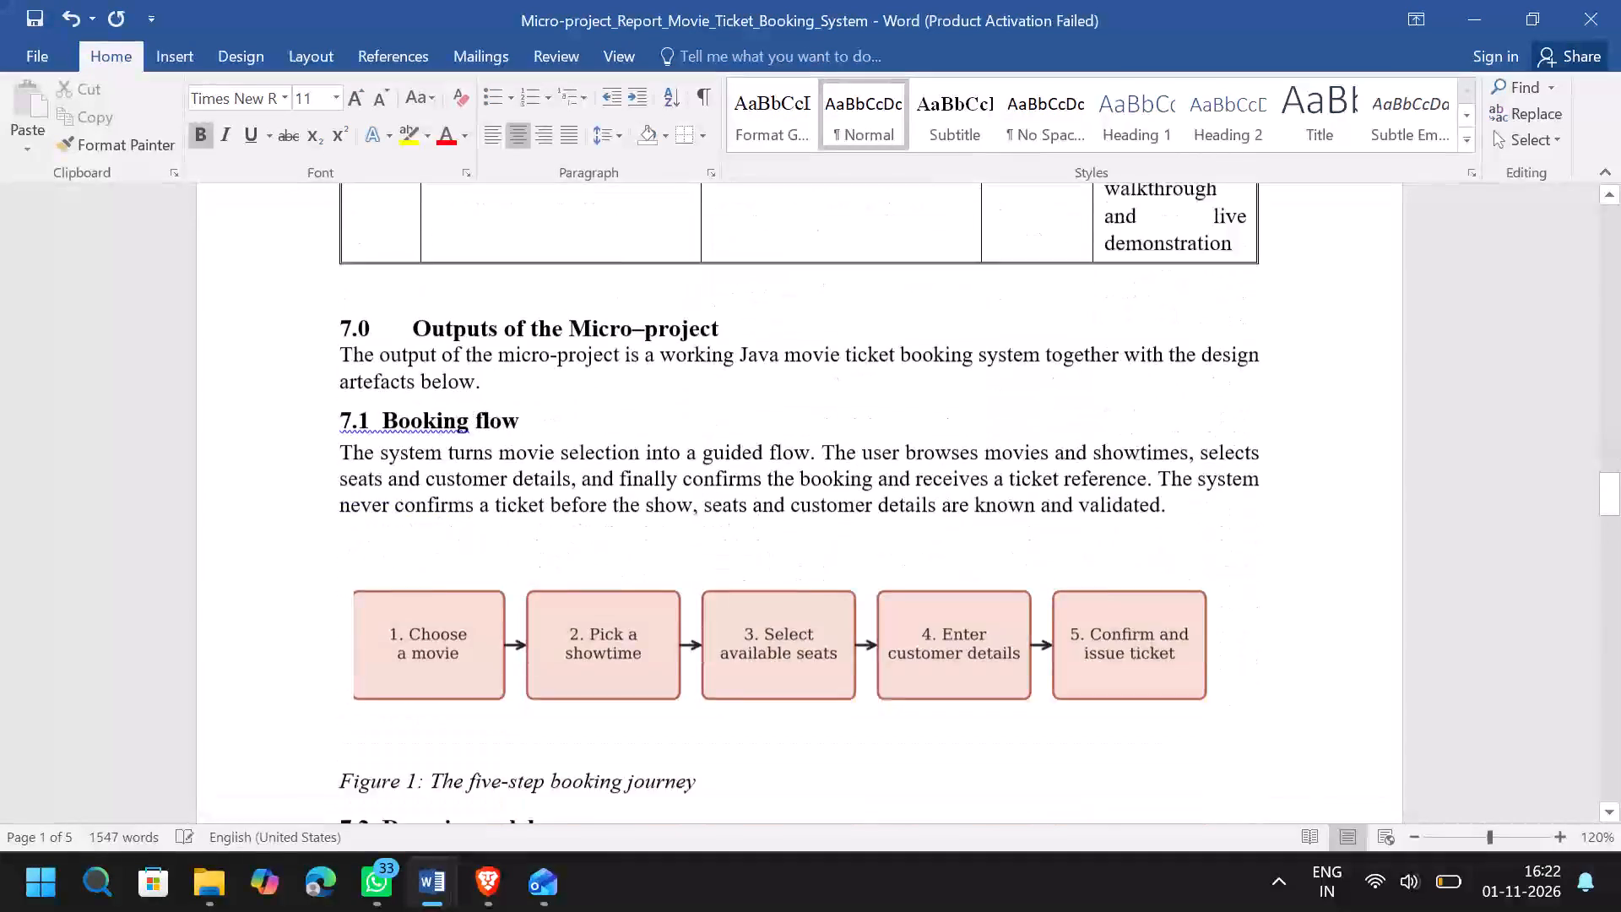
pyautogui.scroll(-20, 587, 422)
pyautogui.scroll(-20, 587, 422)
pyautogui.scroll(-20, 587, 422)
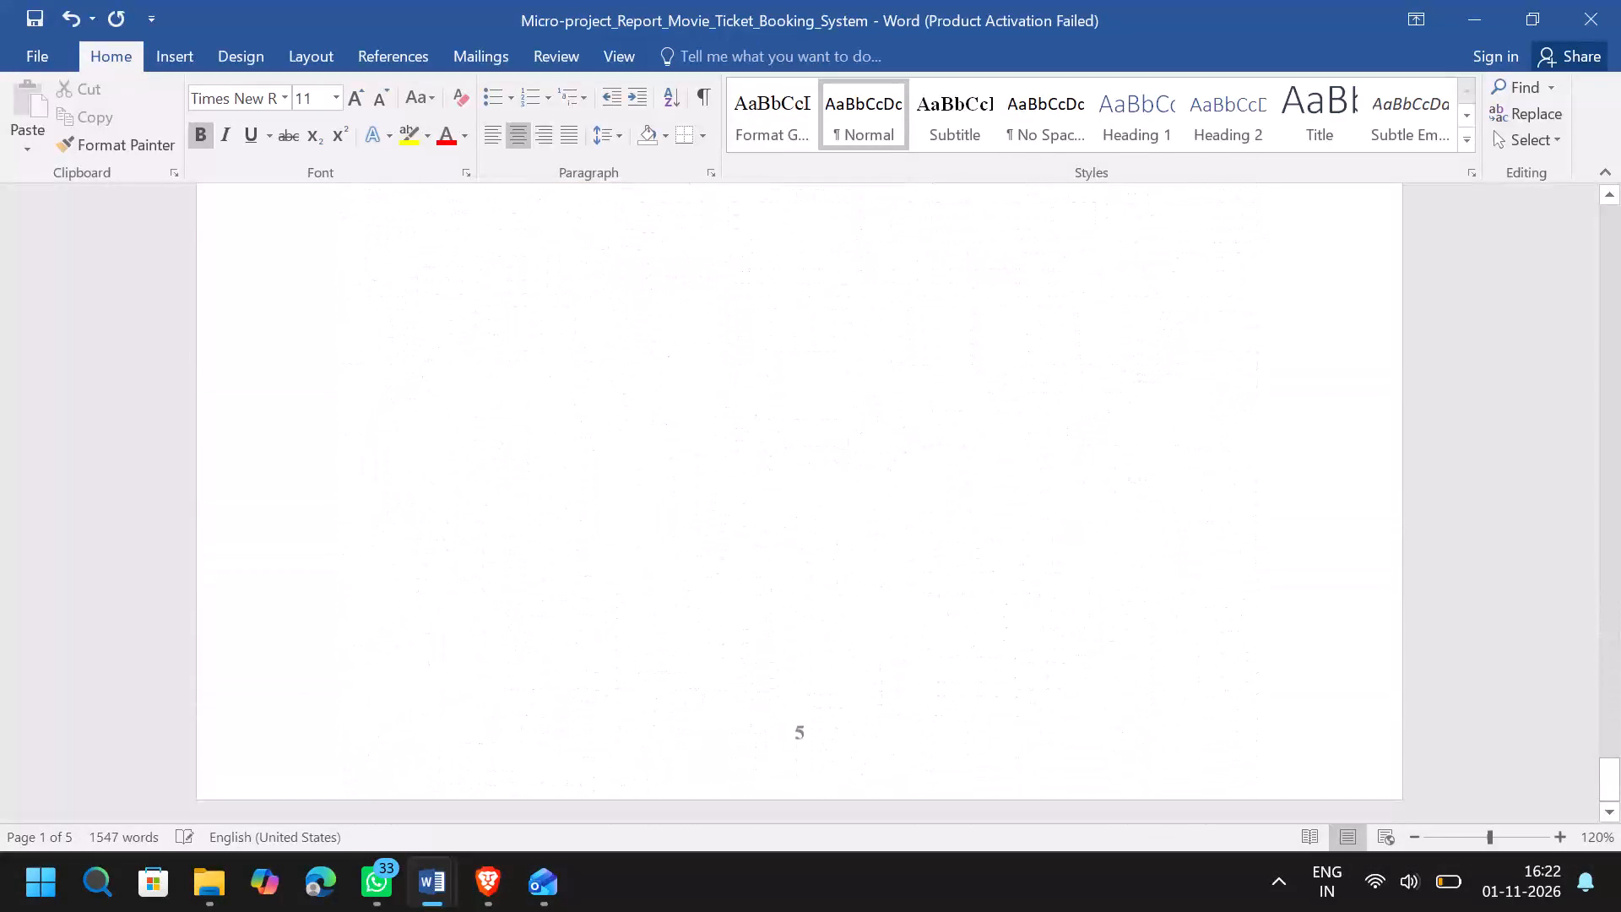
pyautogui.scroll(-20, 587, 422)
pyautogui.scroll(-10, 587, 422)
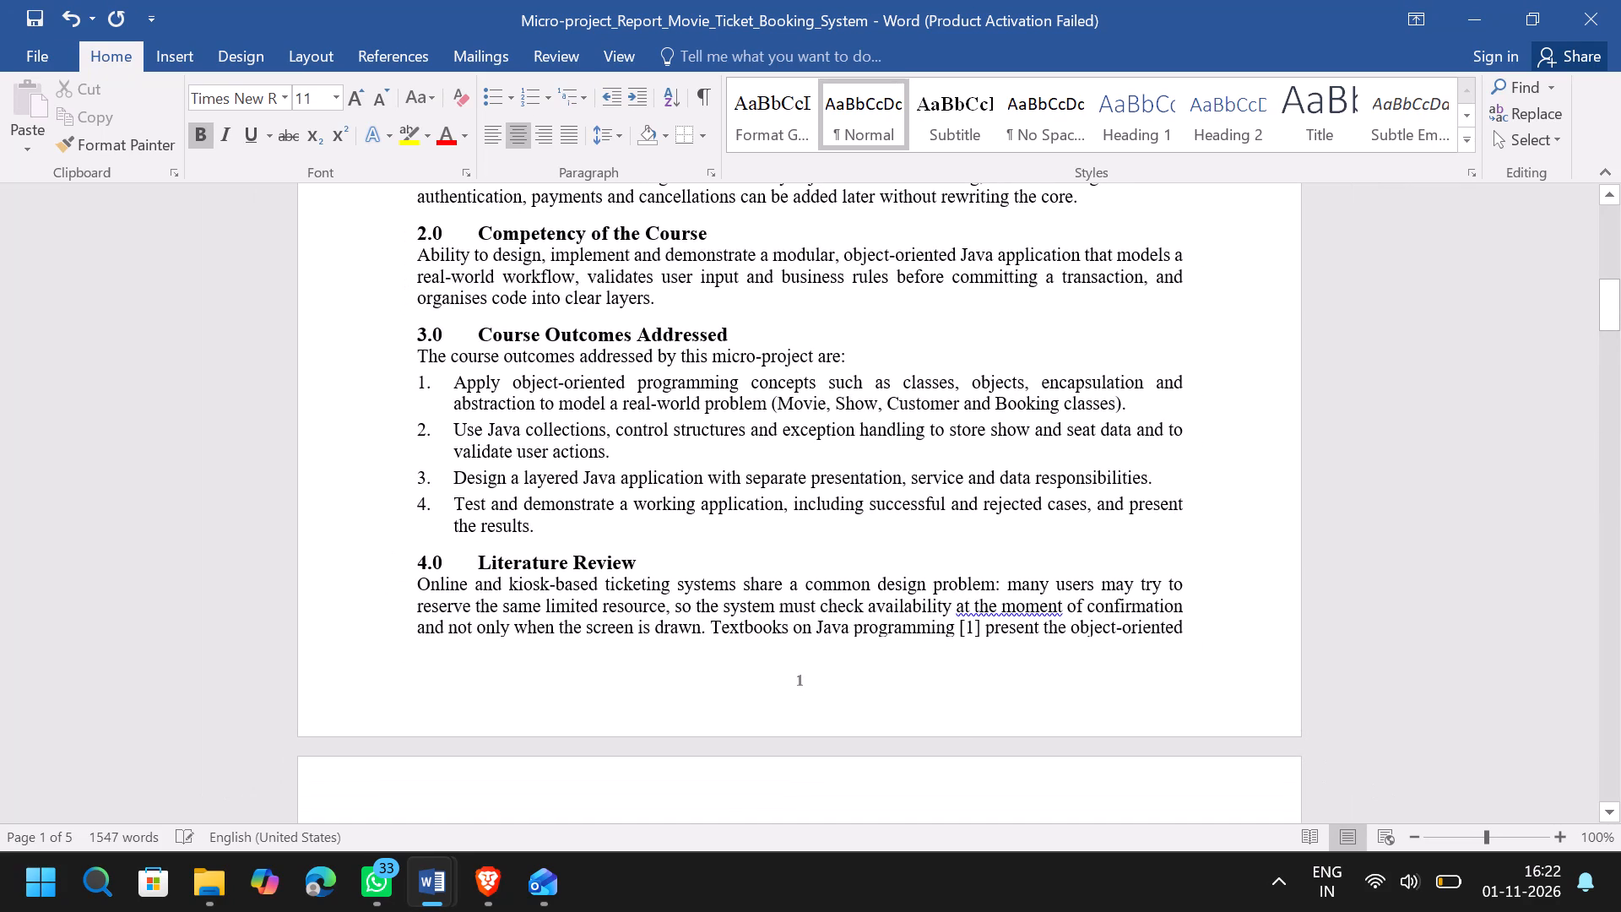
# Open the print preview of the report and save the document.
pyautogui.hotkey('ctrl', 'p')
pyautogui.hotkey('ctrl', 's')
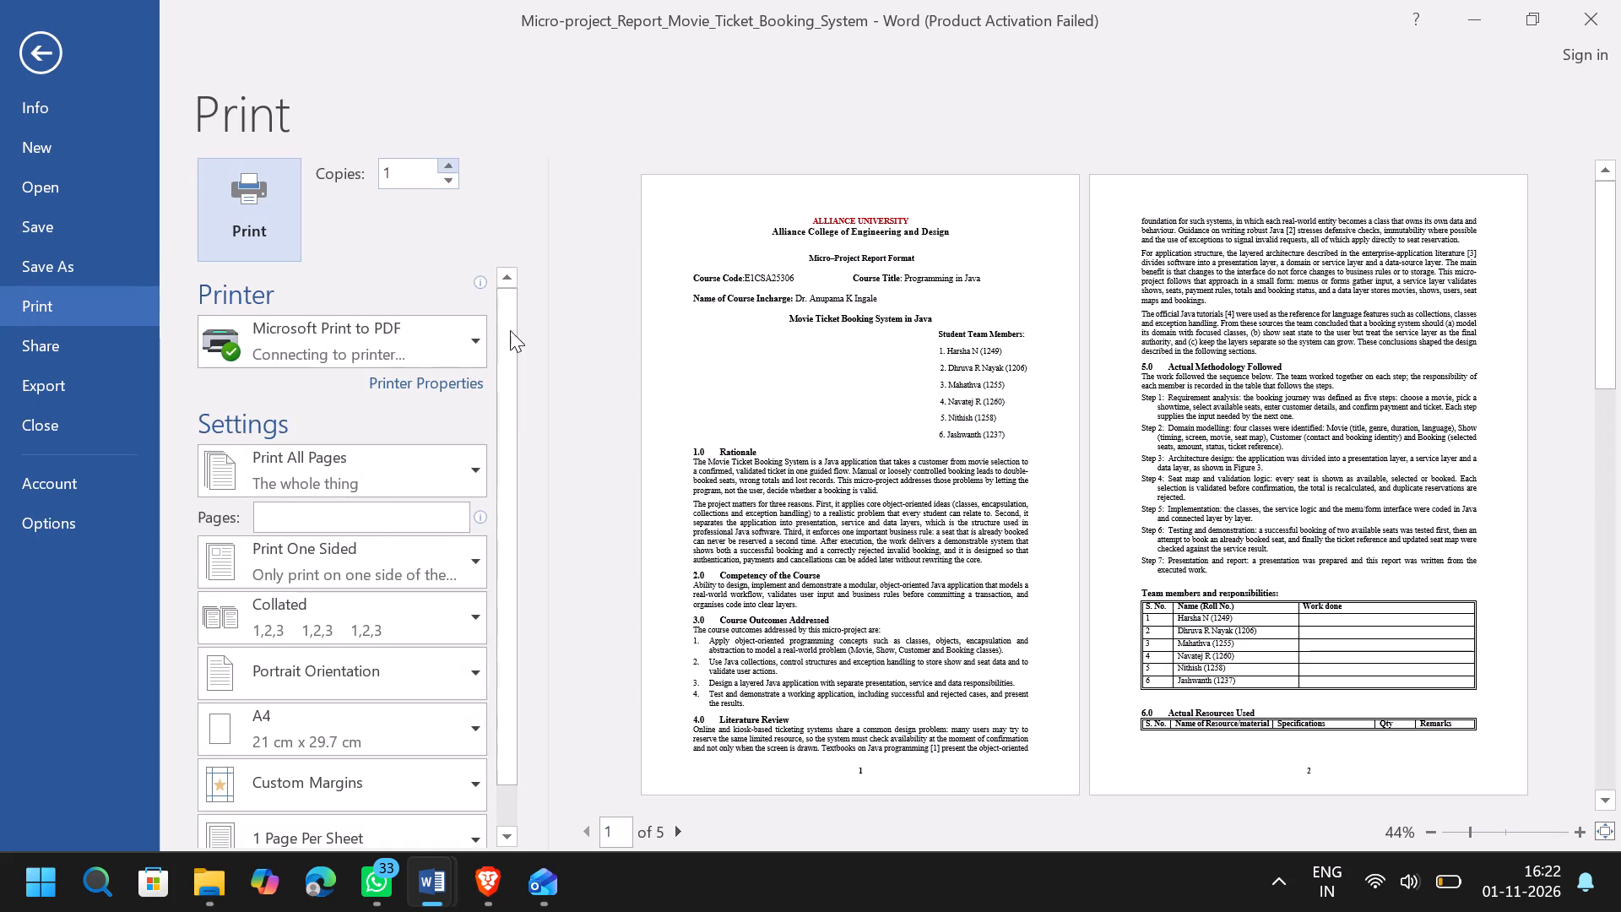
# Print all pages of the report to a PDF named JAVA REPORT in the Documents folder.
pyautogui.click(249, 207)
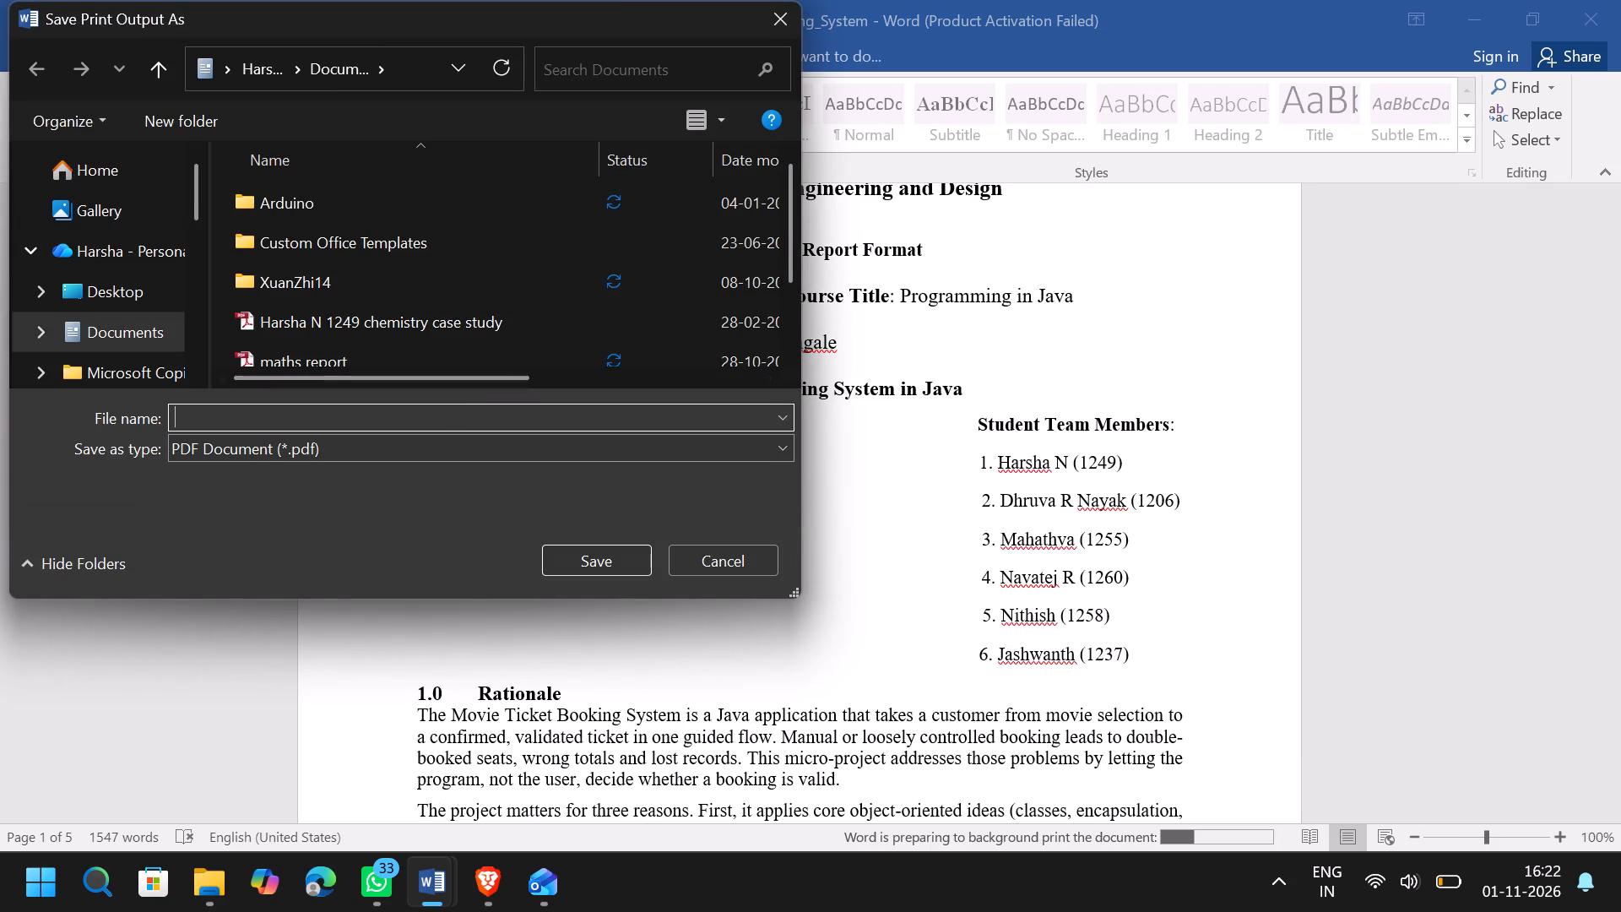
pyautogui.click(355, 420)
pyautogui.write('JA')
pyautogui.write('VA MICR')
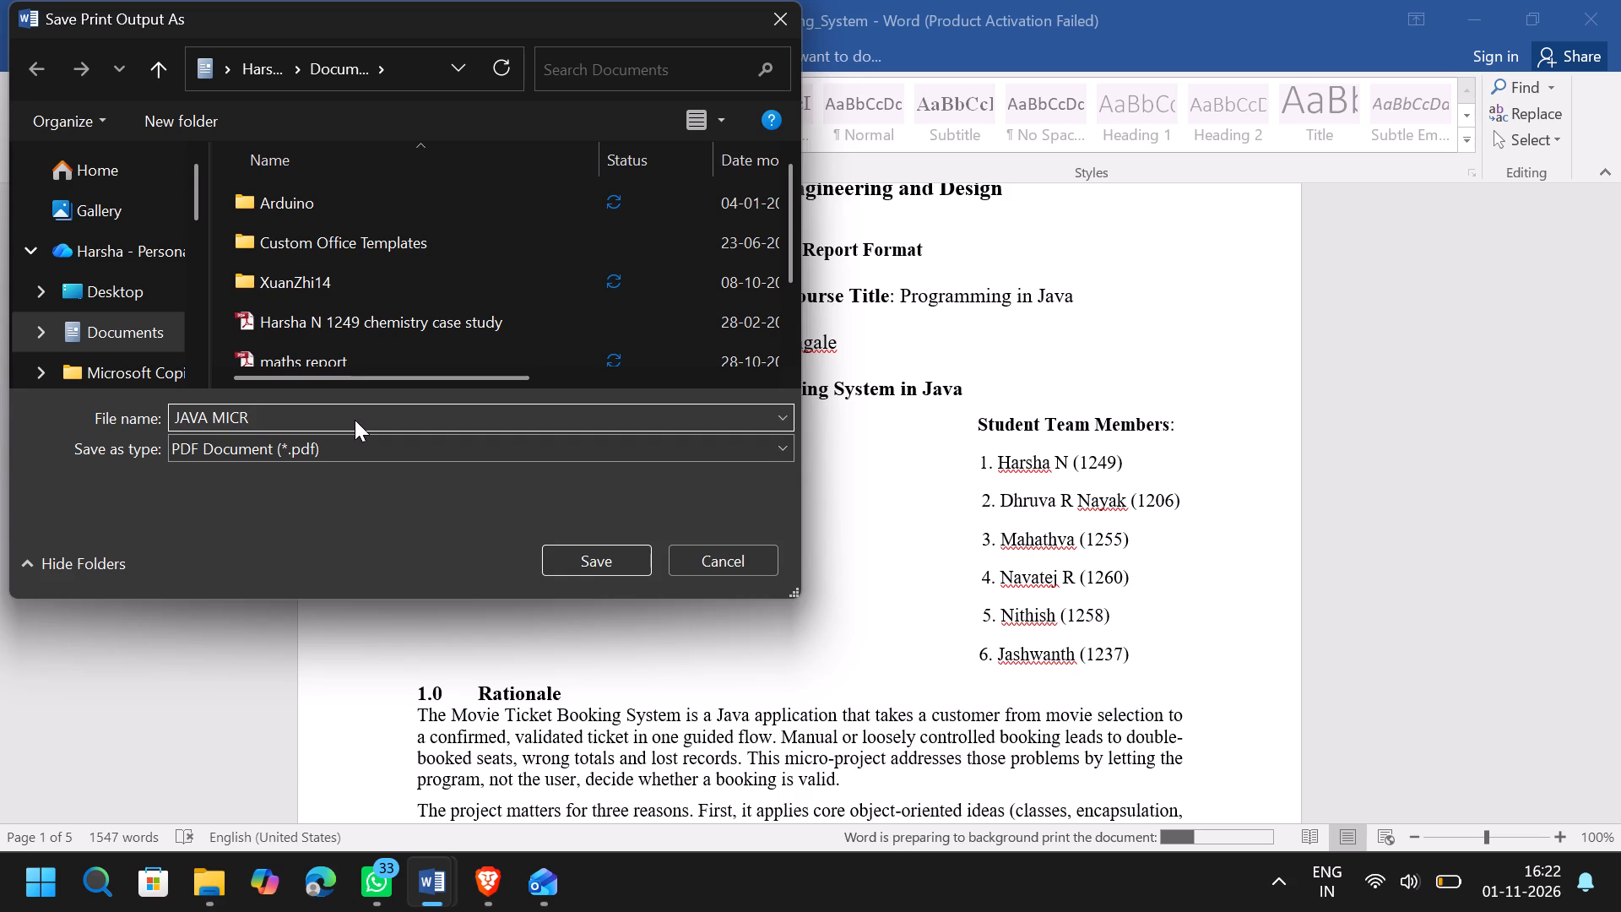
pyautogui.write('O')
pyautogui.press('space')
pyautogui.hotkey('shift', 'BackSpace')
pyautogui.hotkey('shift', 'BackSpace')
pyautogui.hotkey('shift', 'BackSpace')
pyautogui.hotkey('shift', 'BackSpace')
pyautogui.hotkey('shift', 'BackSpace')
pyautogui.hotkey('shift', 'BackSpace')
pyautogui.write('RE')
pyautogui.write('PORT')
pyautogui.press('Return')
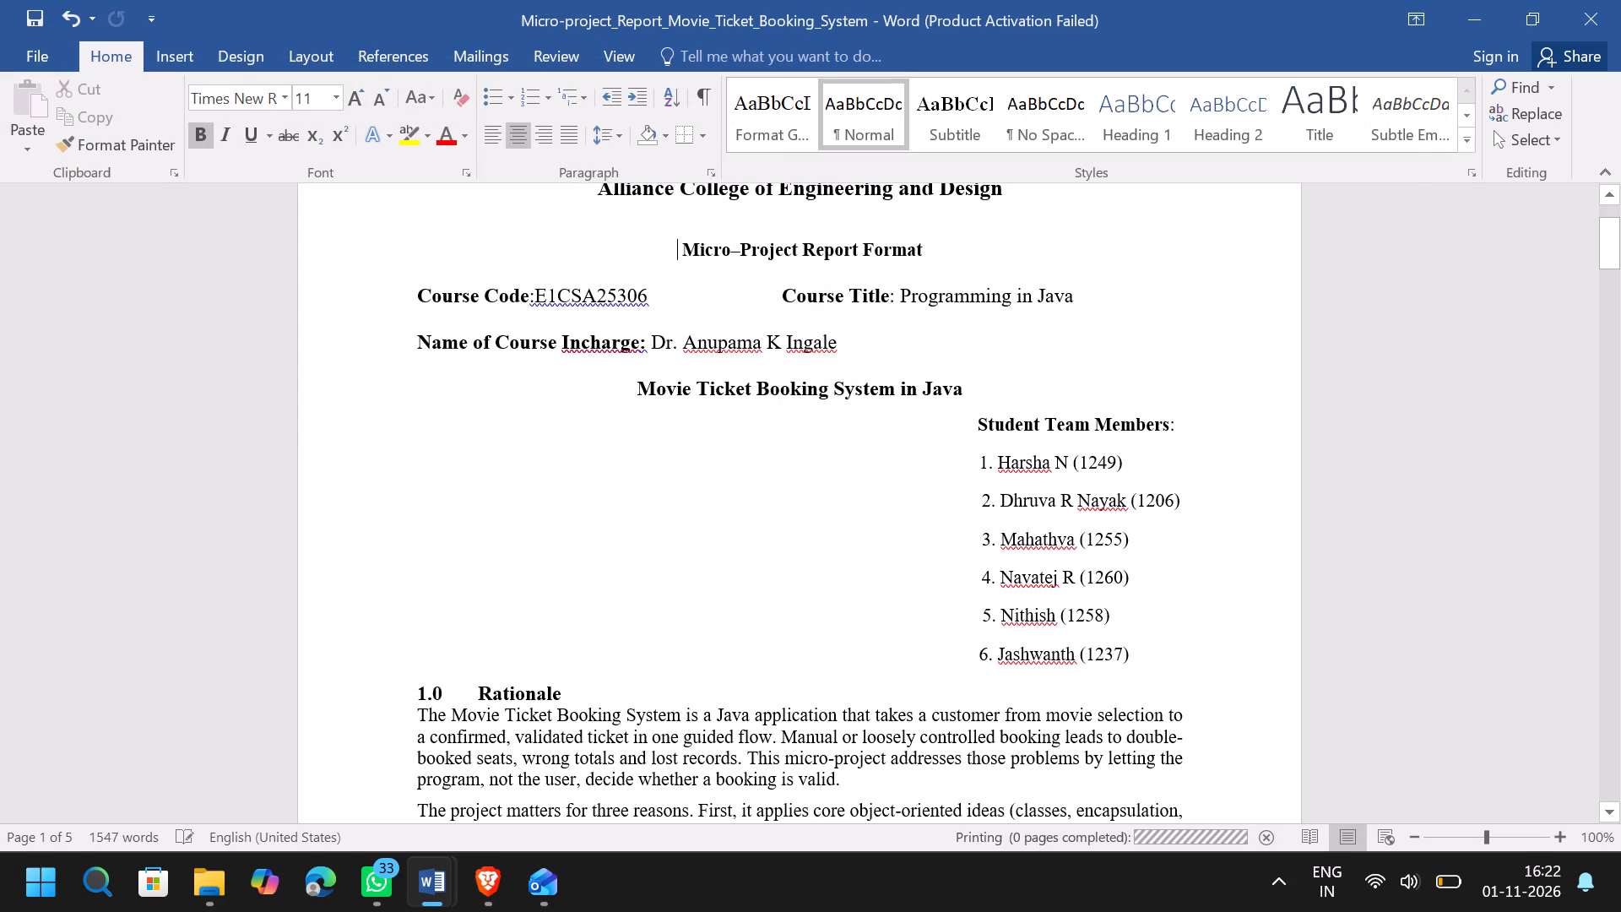
# Switch from the report to the WhatsApp window.
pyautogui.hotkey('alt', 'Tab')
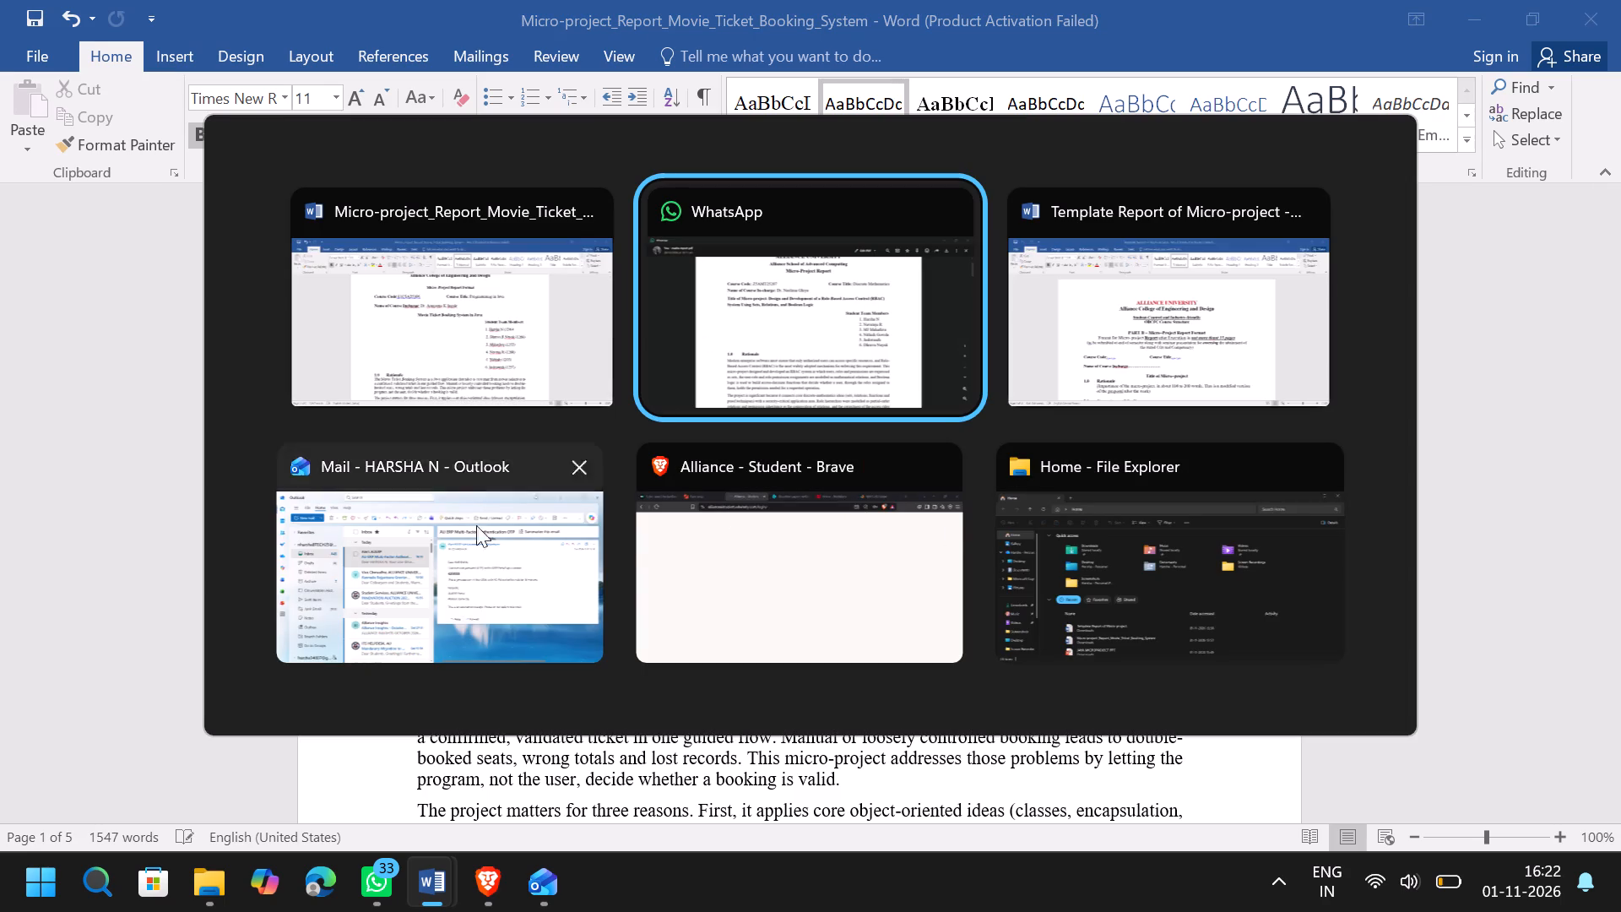
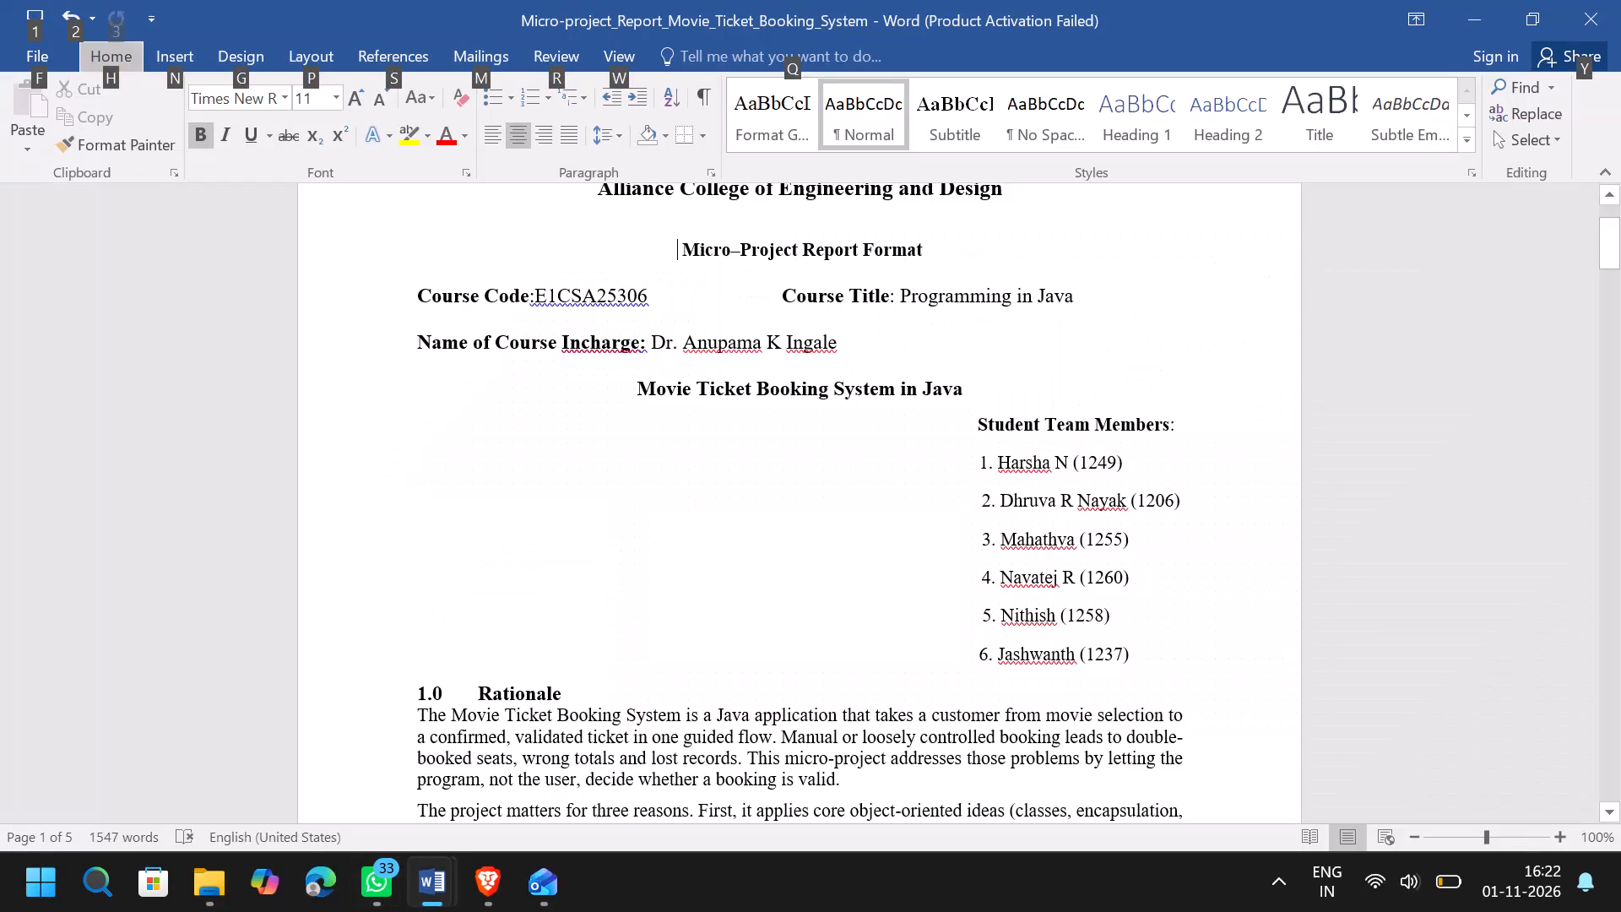
# Save the Movie Ticket Booking System report document.
pyautogui.click(597, 426)
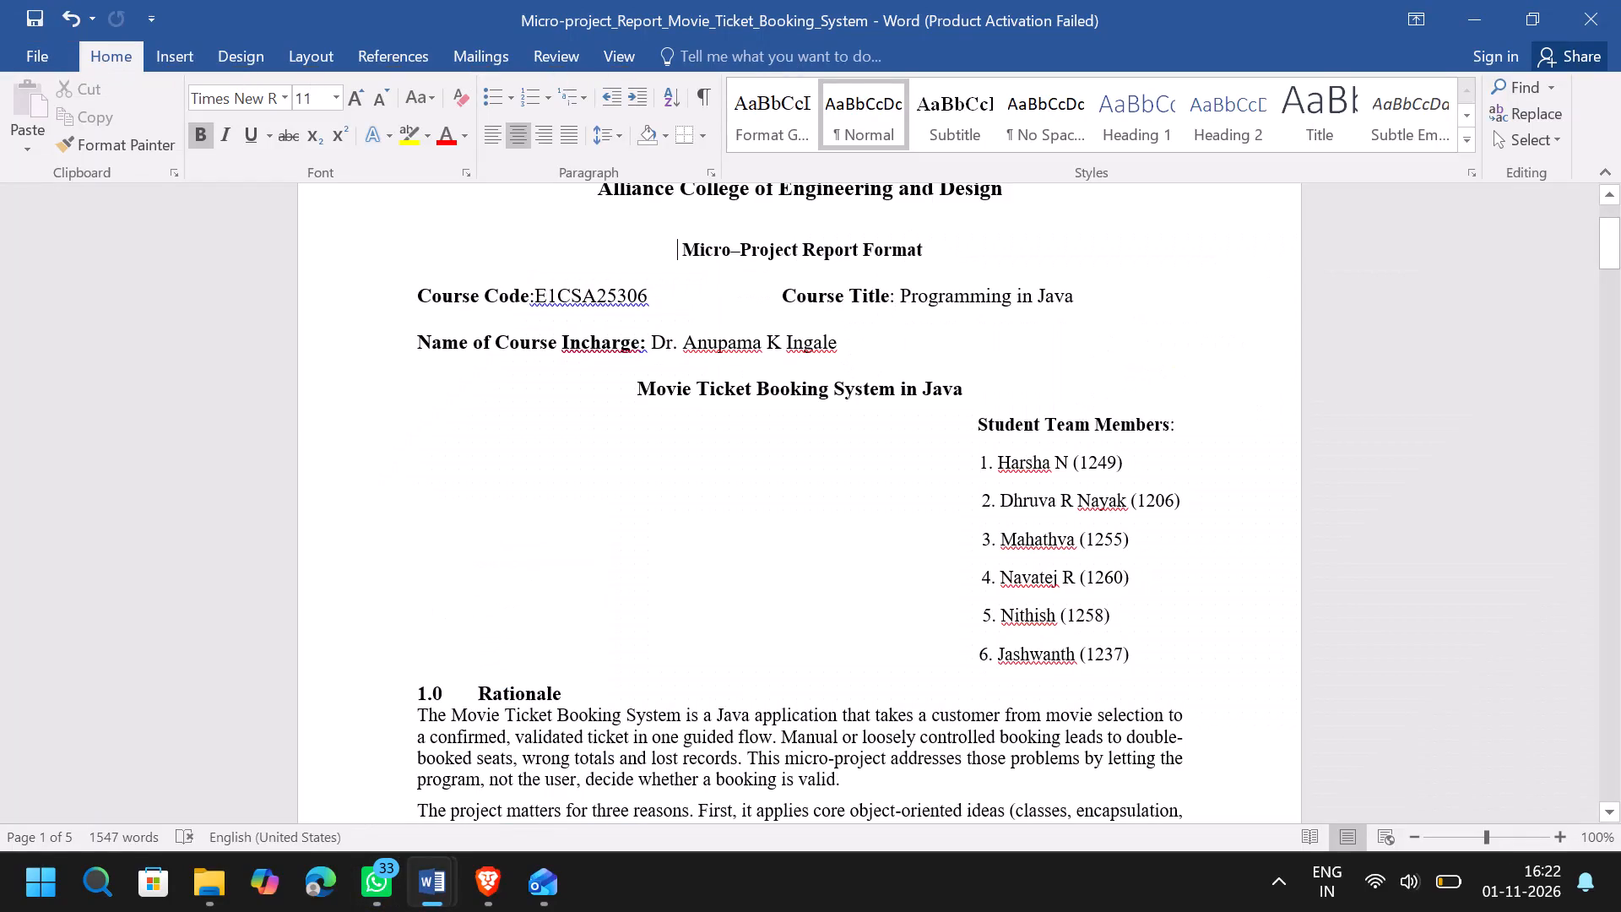
pyautogui.hotkey('ctrl', 's')
pyautogui.click(28, 7)
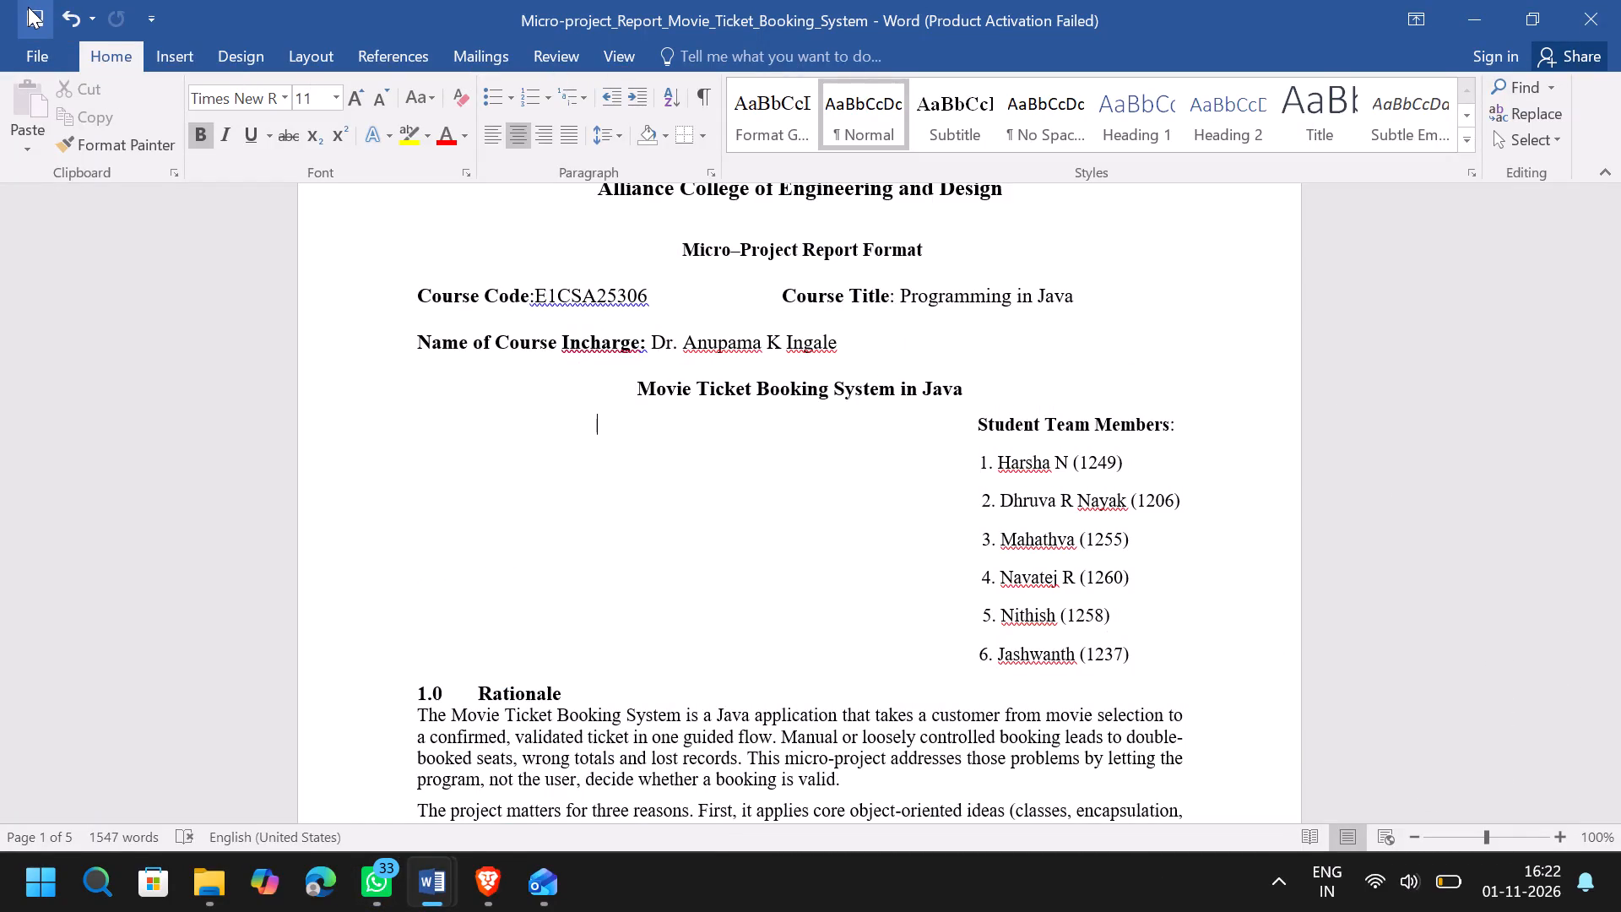
pyautogui.click(29, 21)
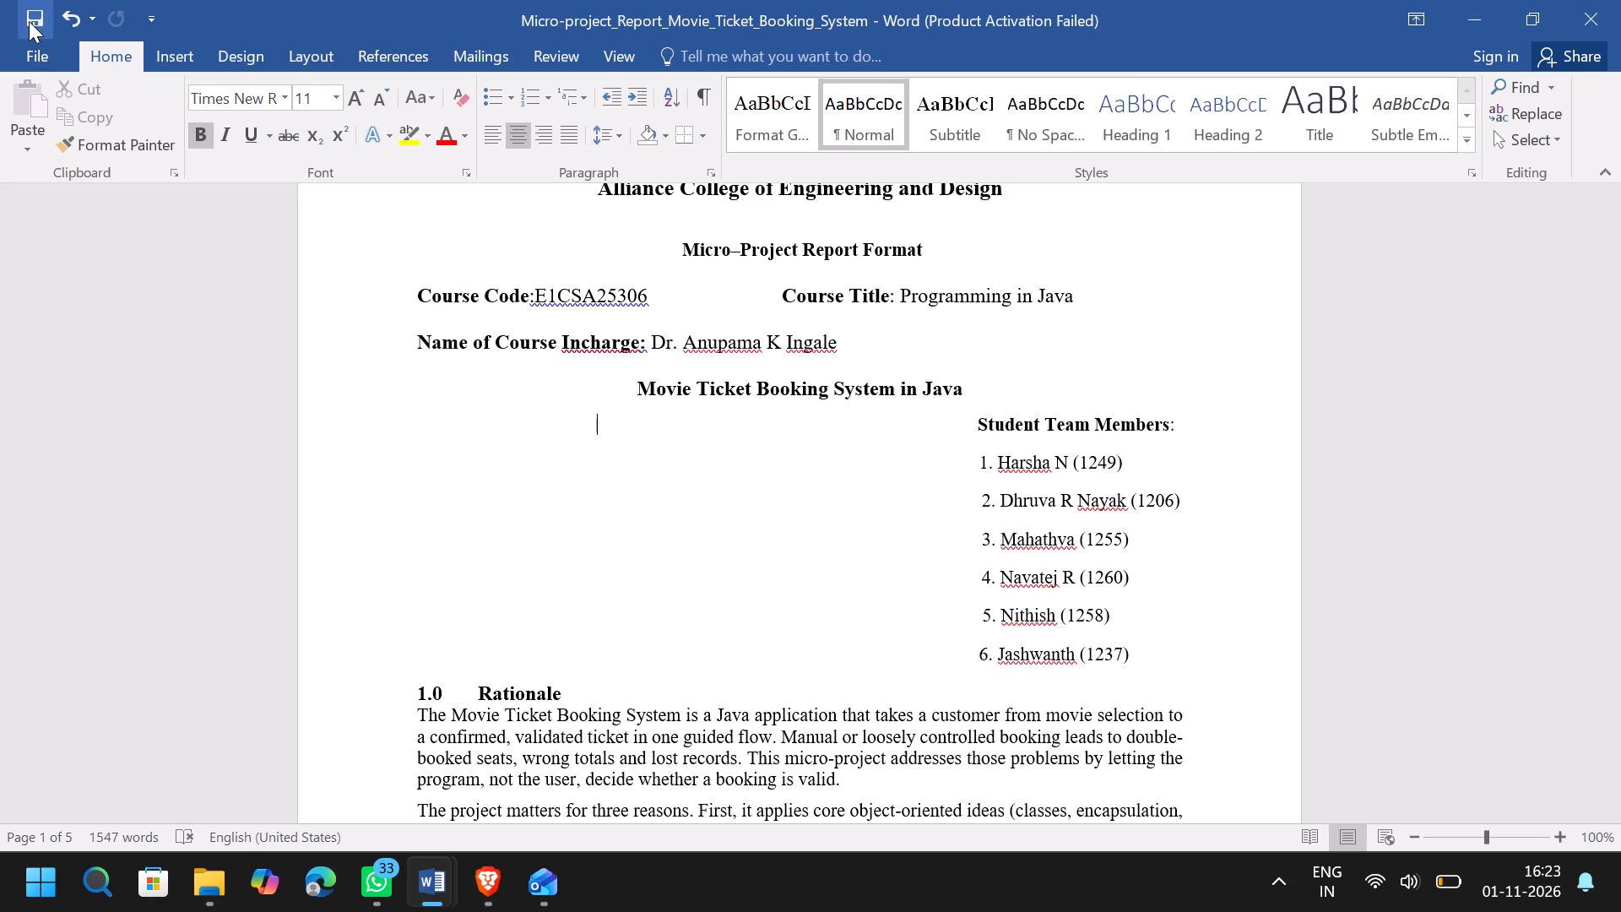
pyautogui.tripleClick(29, 21)
pyautogui.click(29, 21)
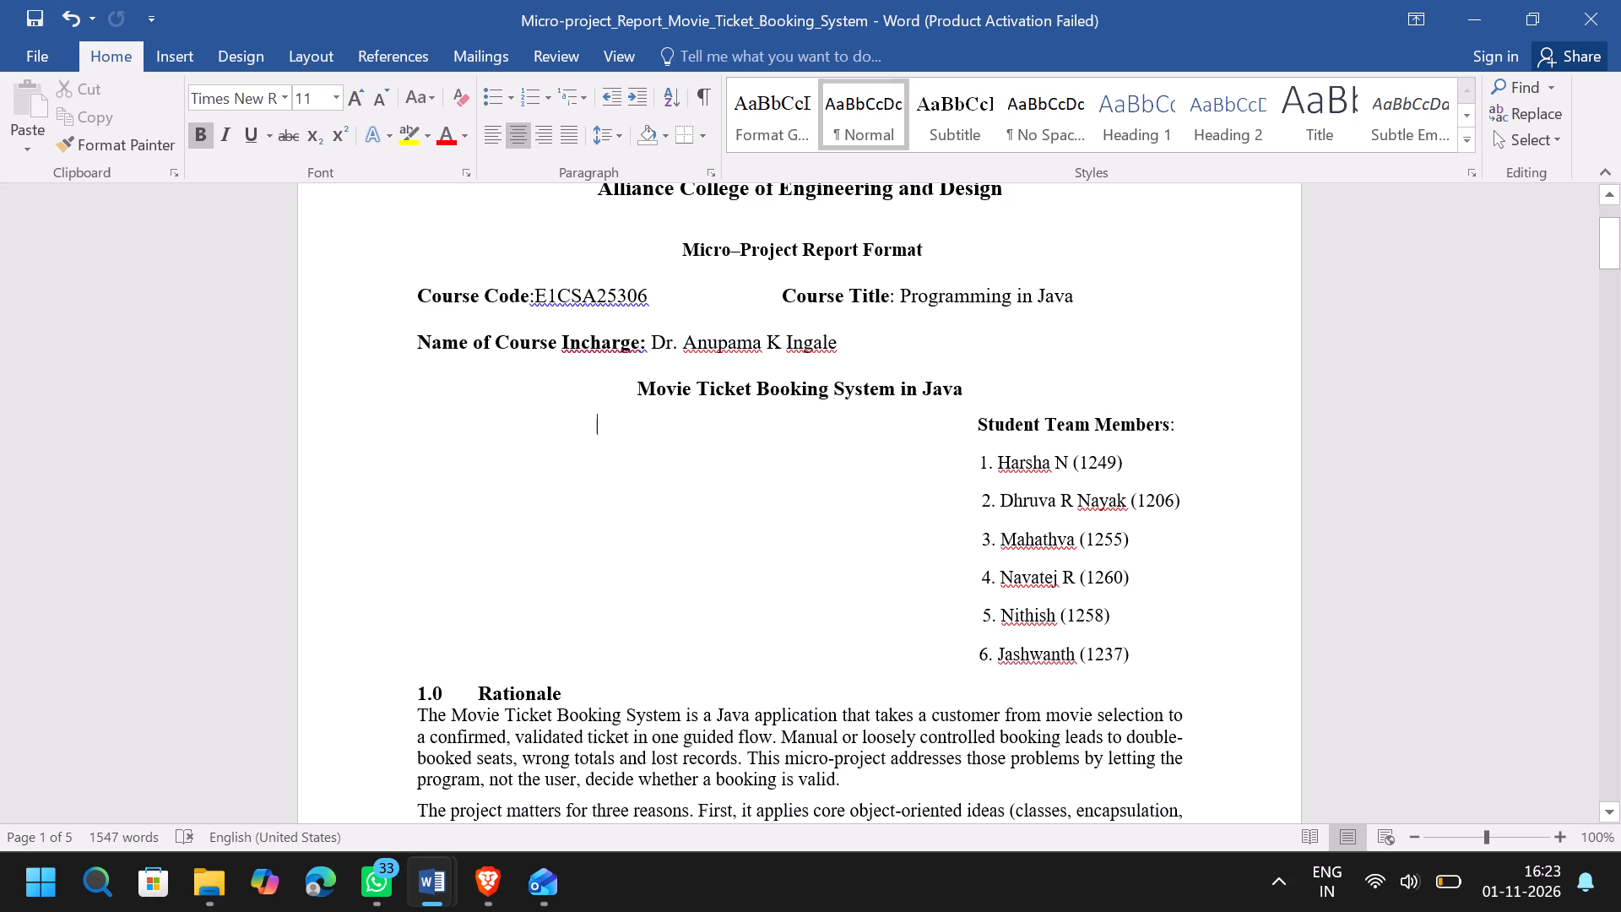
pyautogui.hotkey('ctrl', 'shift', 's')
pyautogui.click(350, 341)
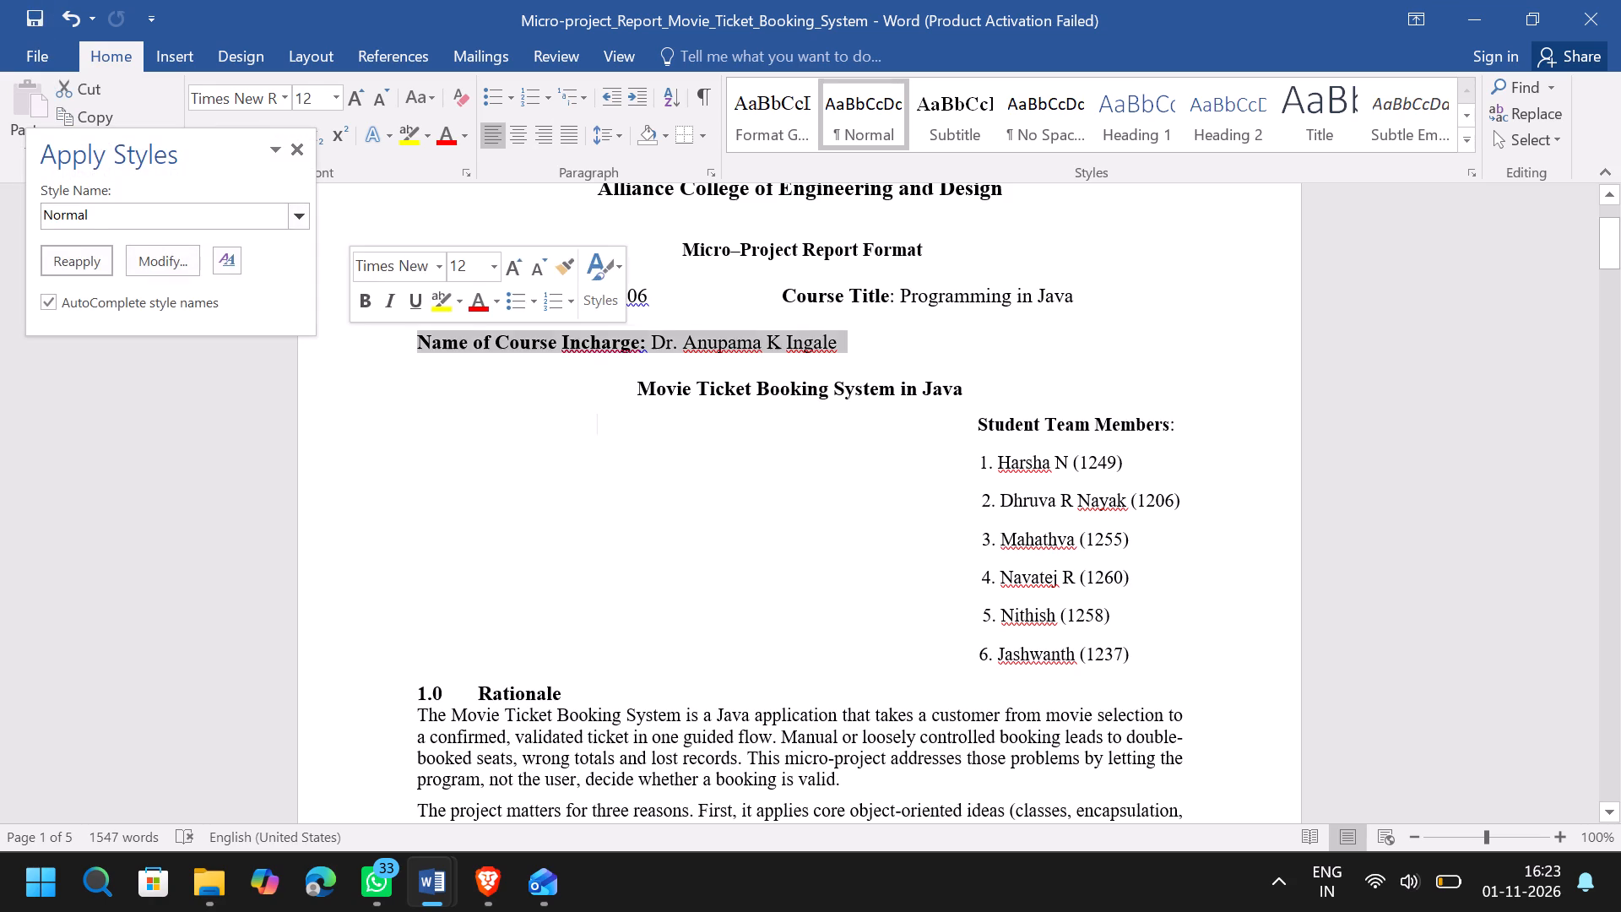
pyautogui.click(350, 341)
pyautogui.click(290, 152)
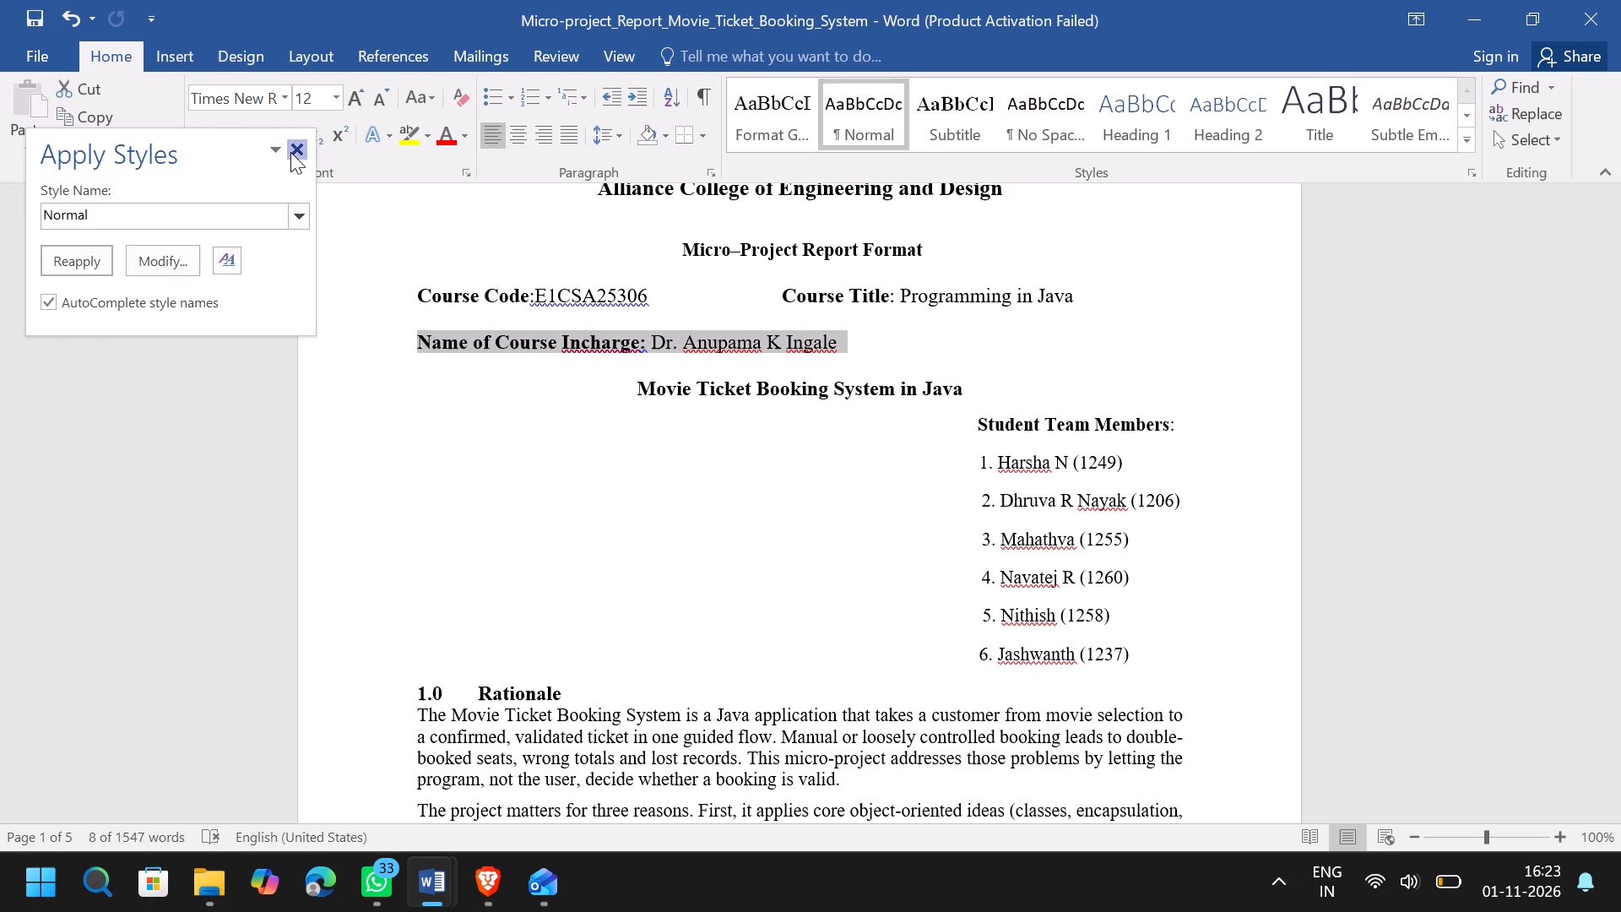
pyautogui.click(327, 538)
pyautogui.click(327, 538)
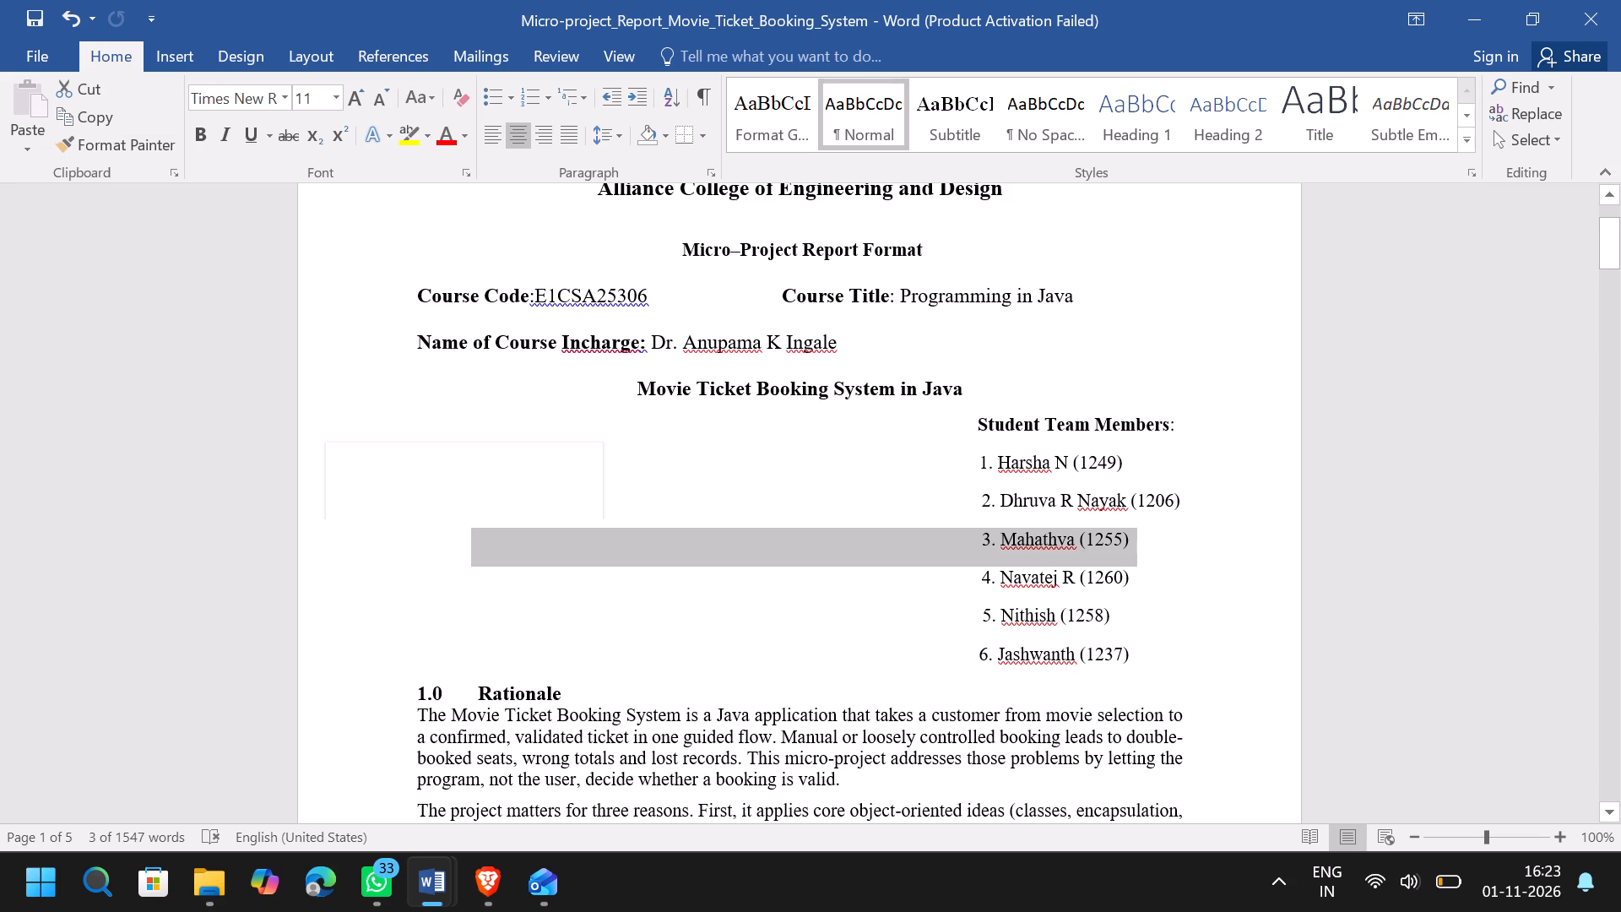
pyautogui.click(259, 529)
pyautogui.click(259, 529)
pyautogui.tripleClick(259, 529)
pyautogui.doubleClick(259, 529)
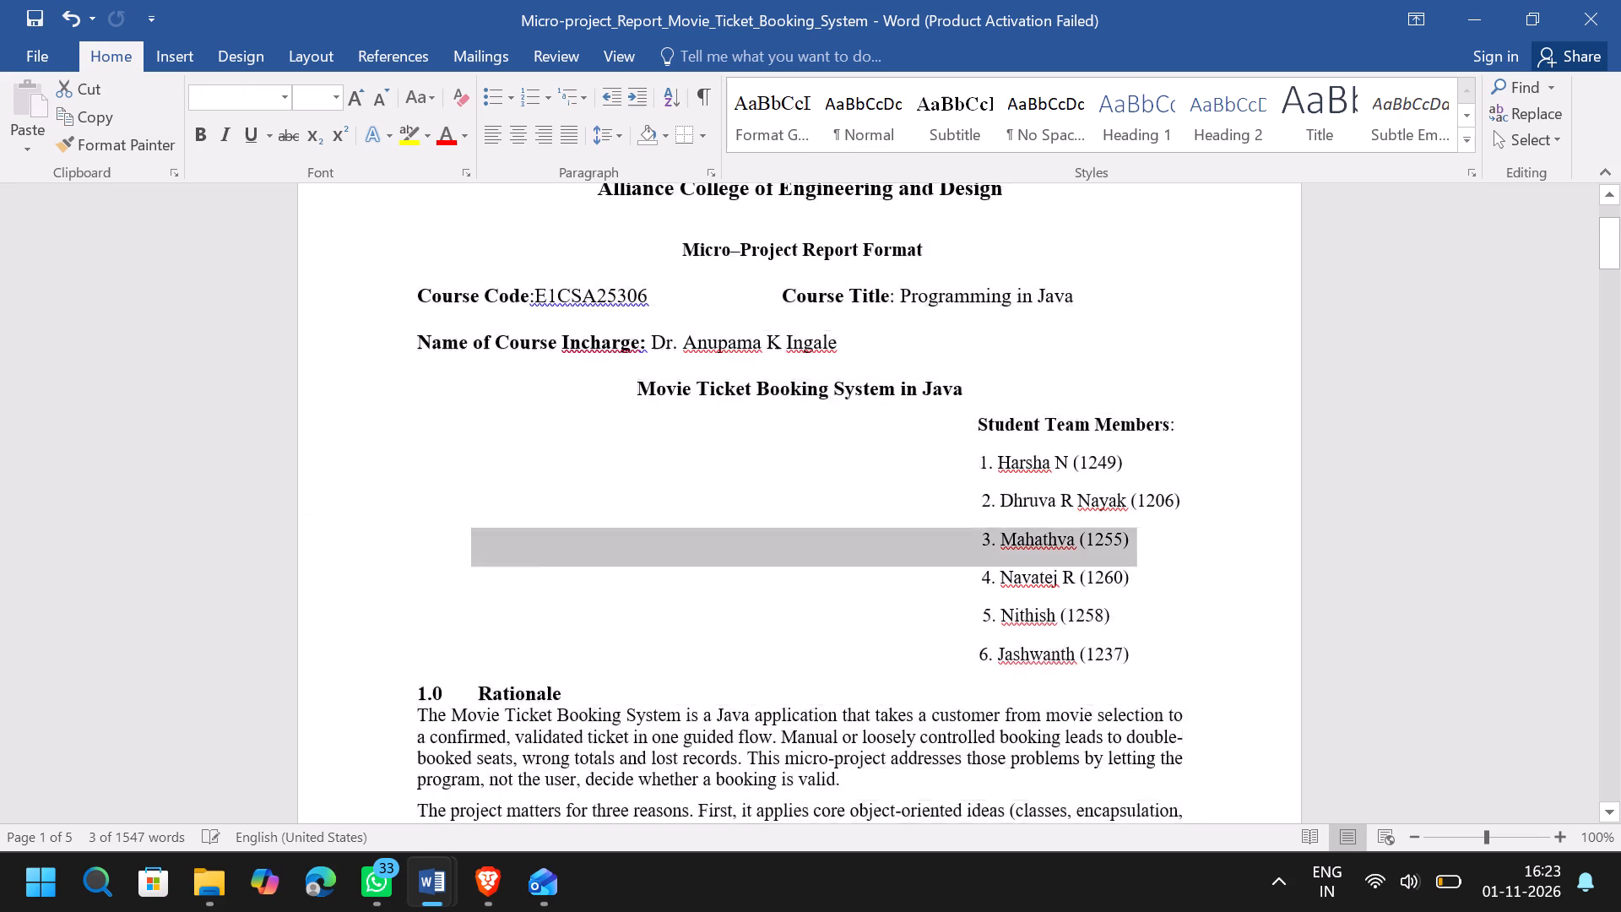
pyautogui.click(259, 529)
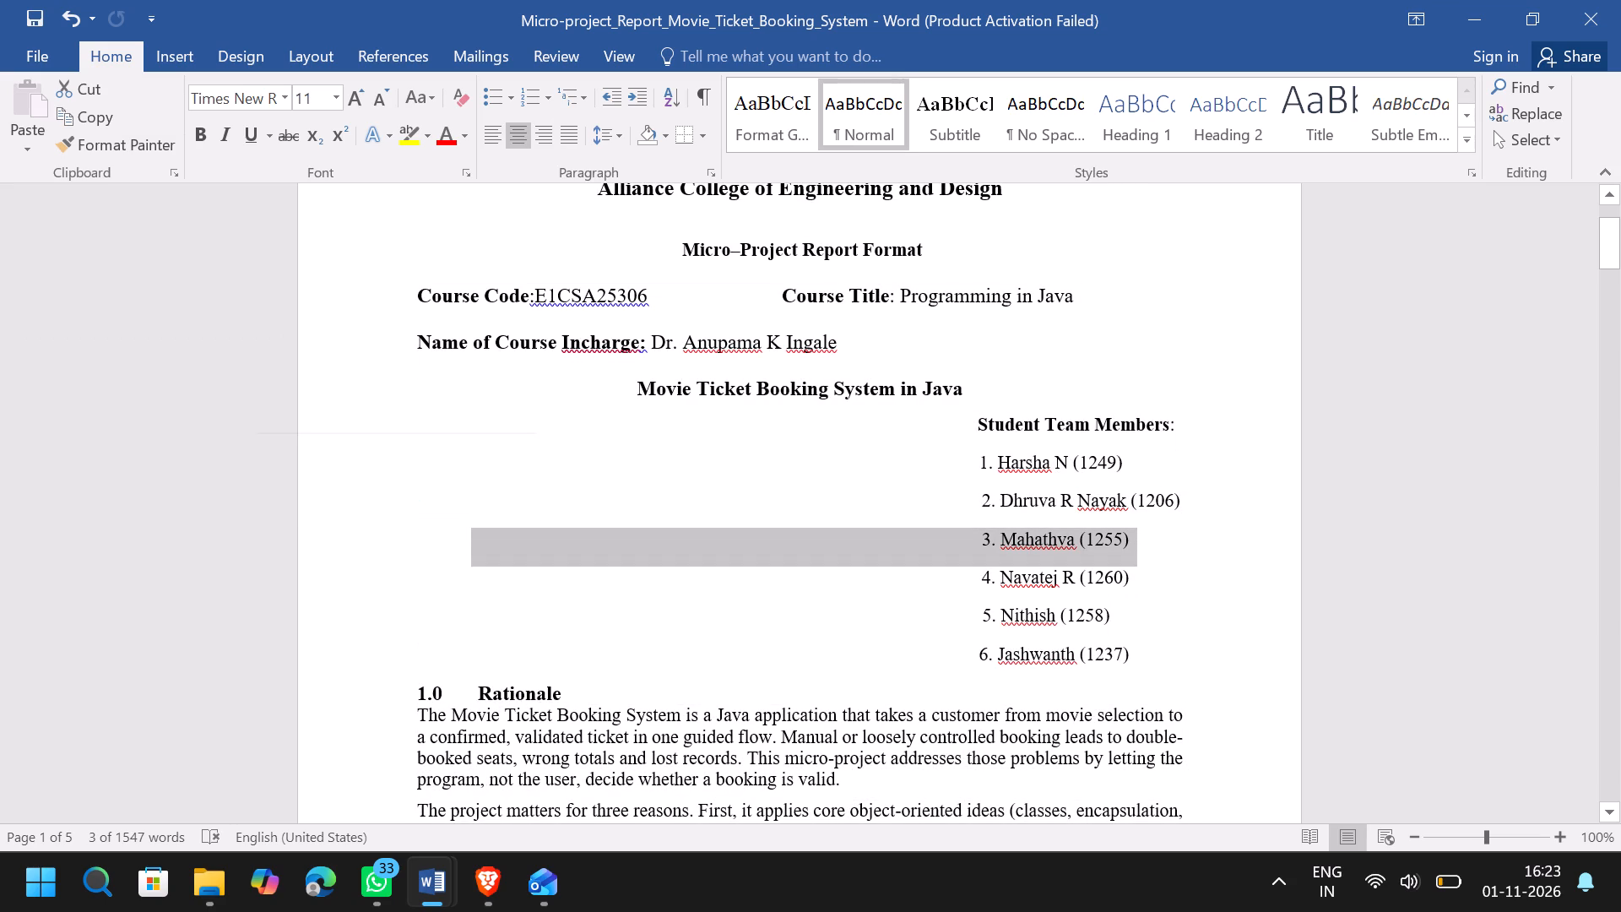
# Clear the text selection in the team members list and save the report again.
pyautogui.hotkey('ctrl', 's')
pyautogui.click(1241, 468)
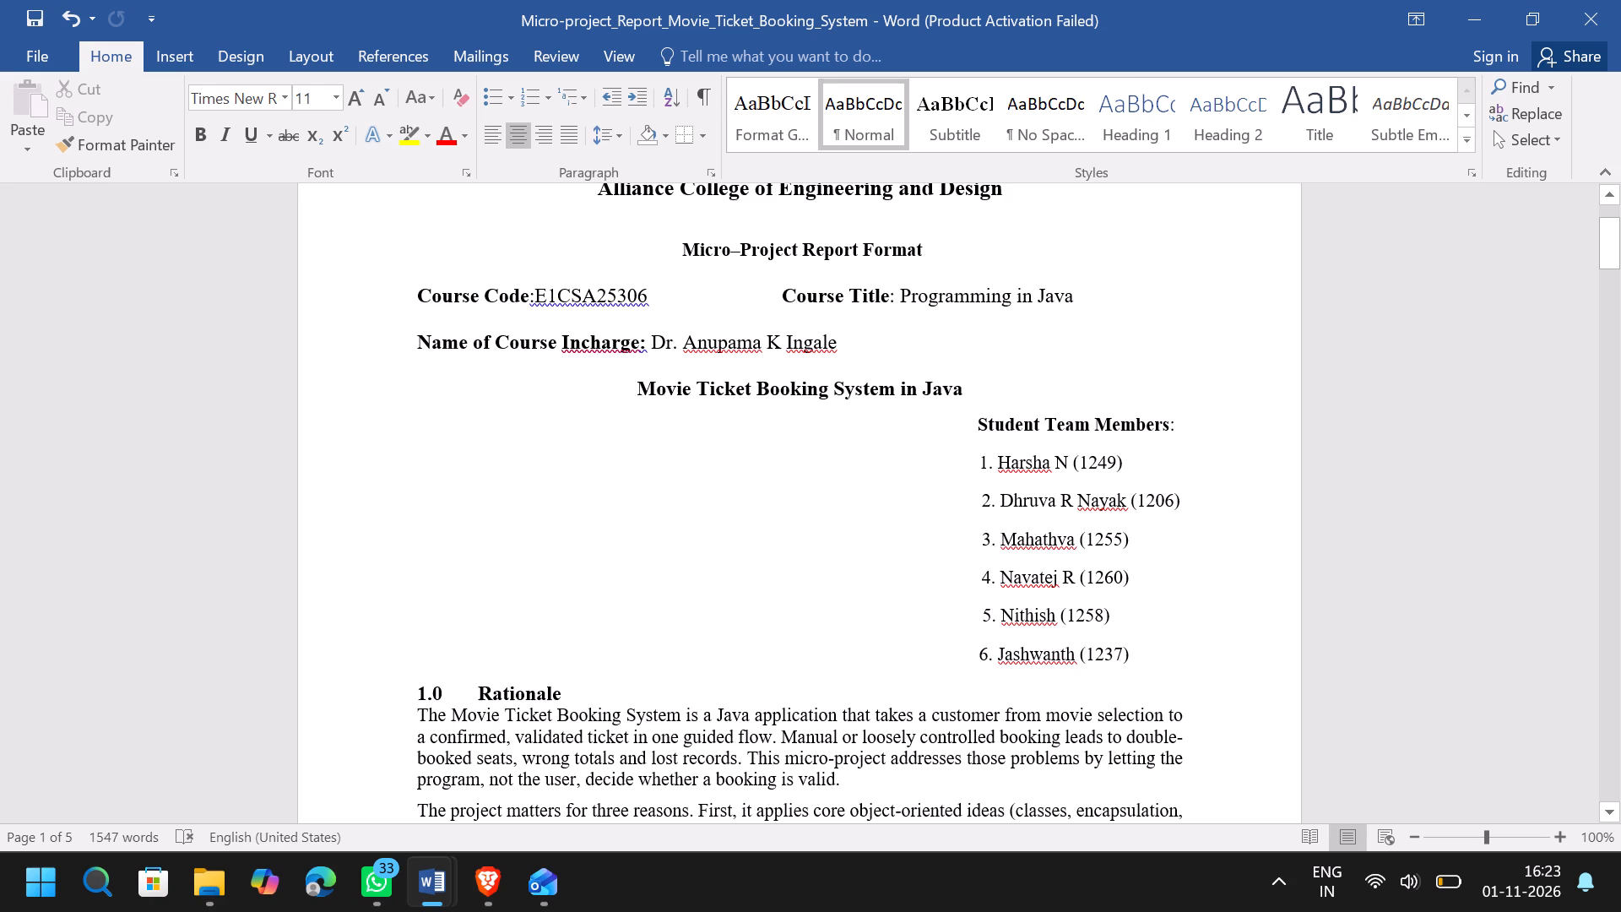
pyautogui.hotkey('ctrl', 's')
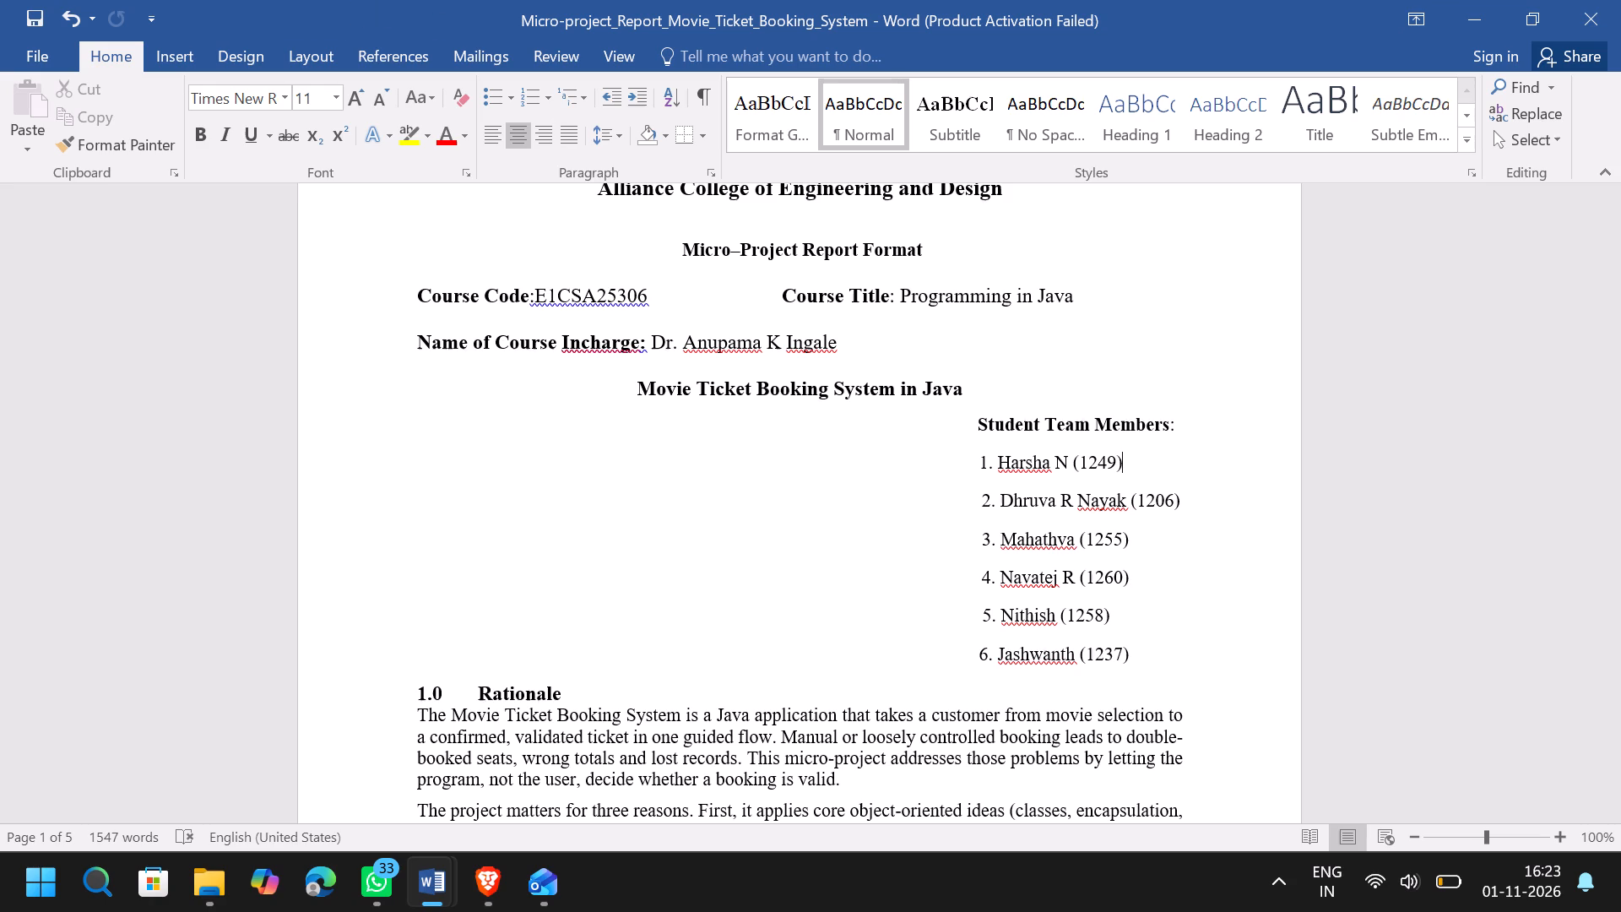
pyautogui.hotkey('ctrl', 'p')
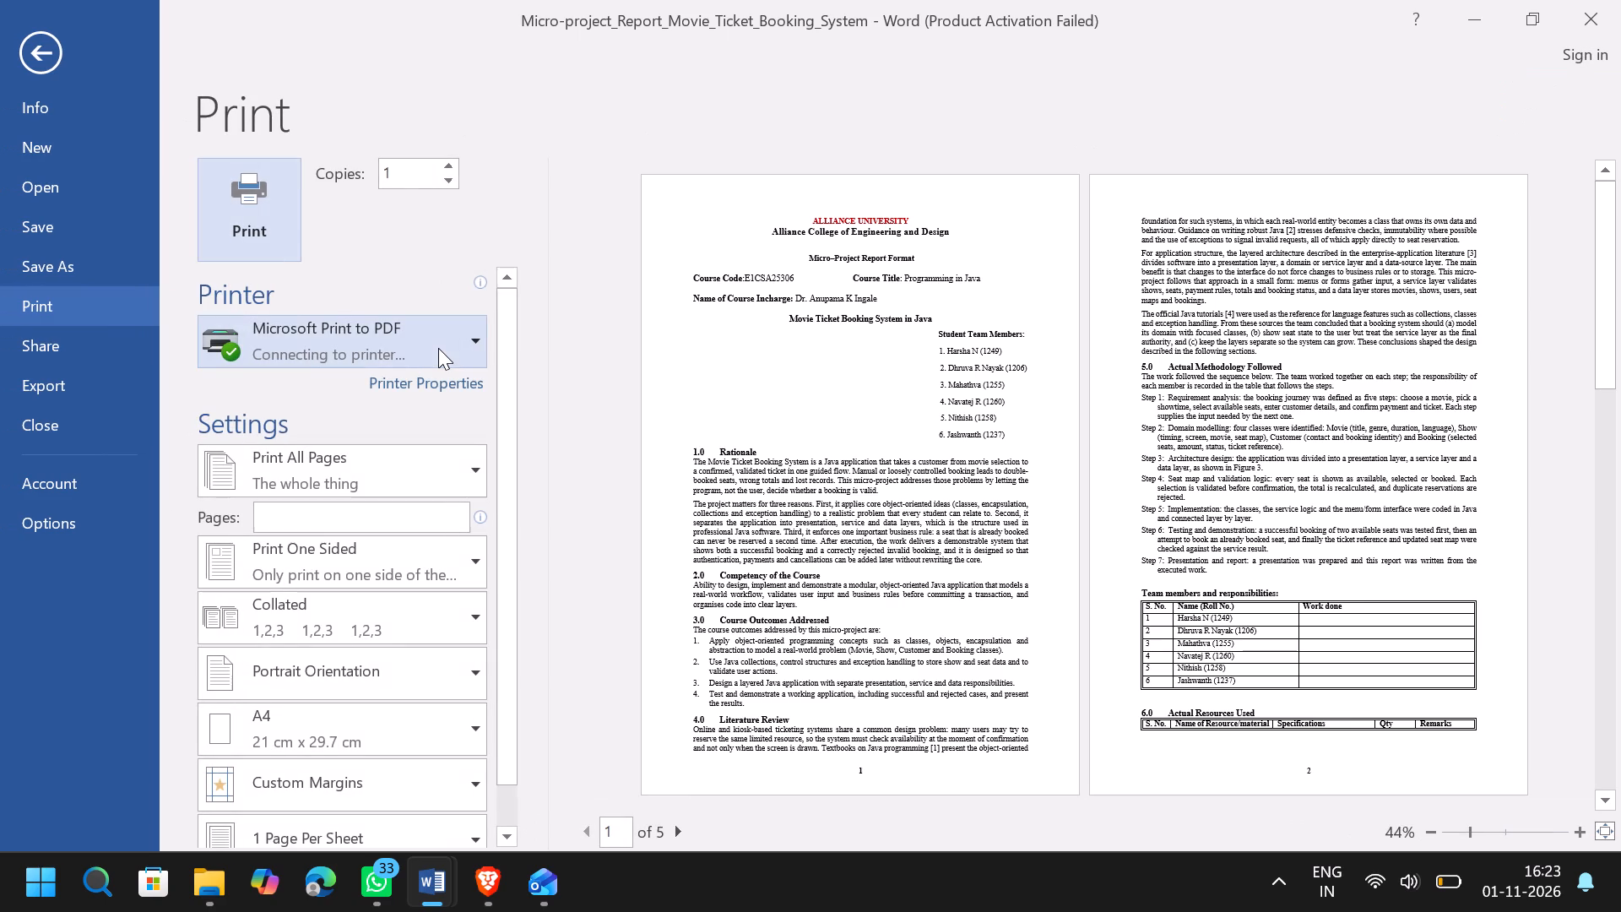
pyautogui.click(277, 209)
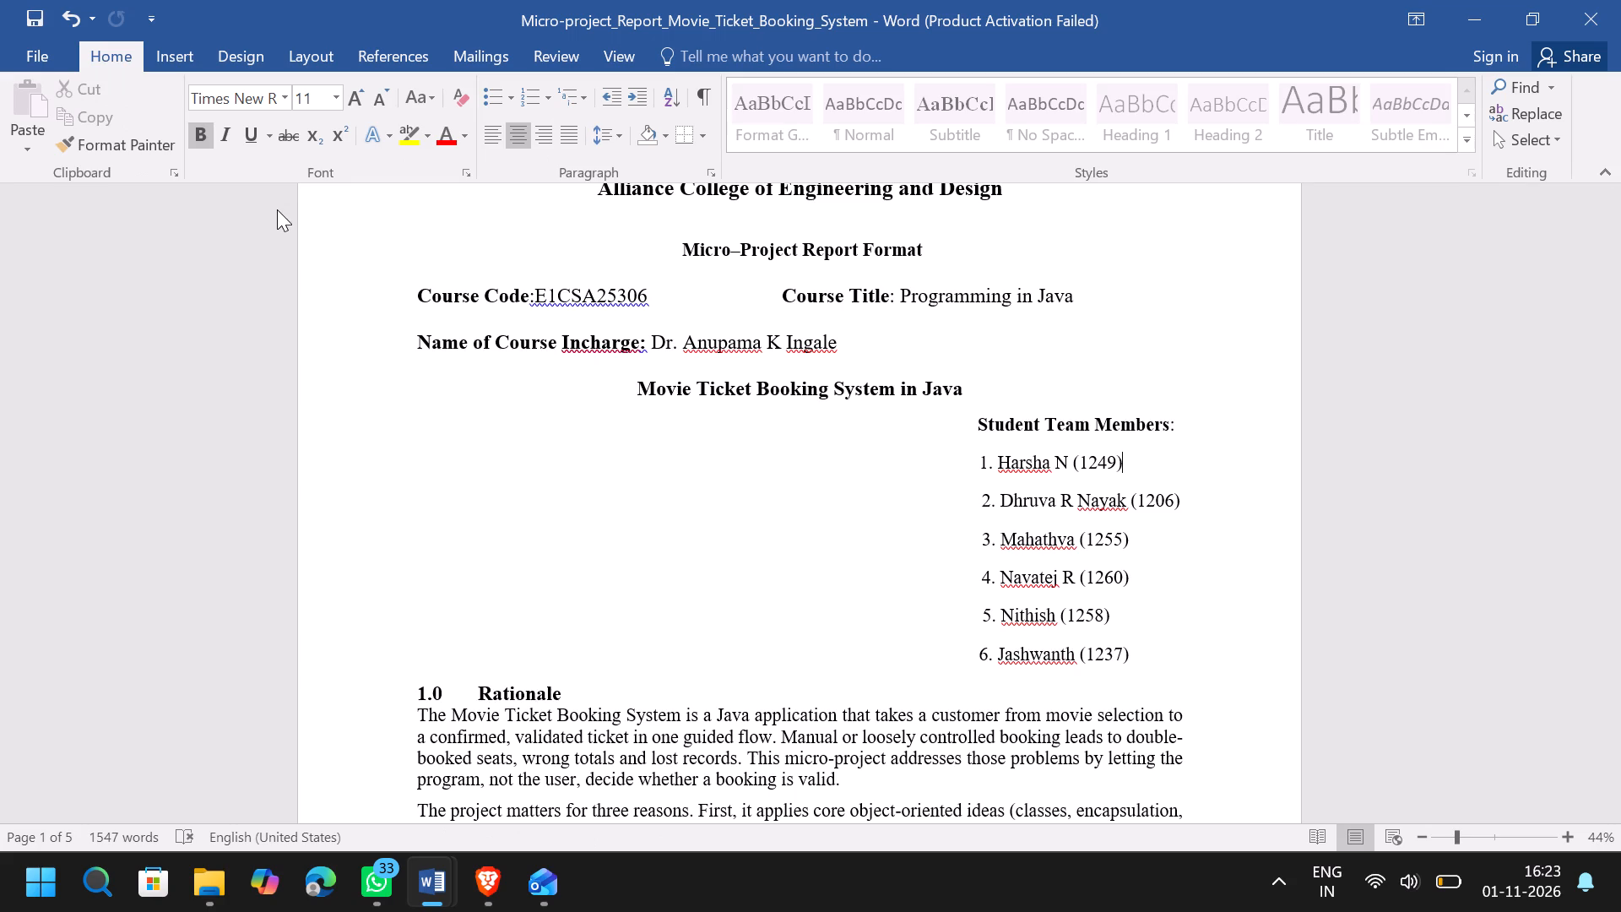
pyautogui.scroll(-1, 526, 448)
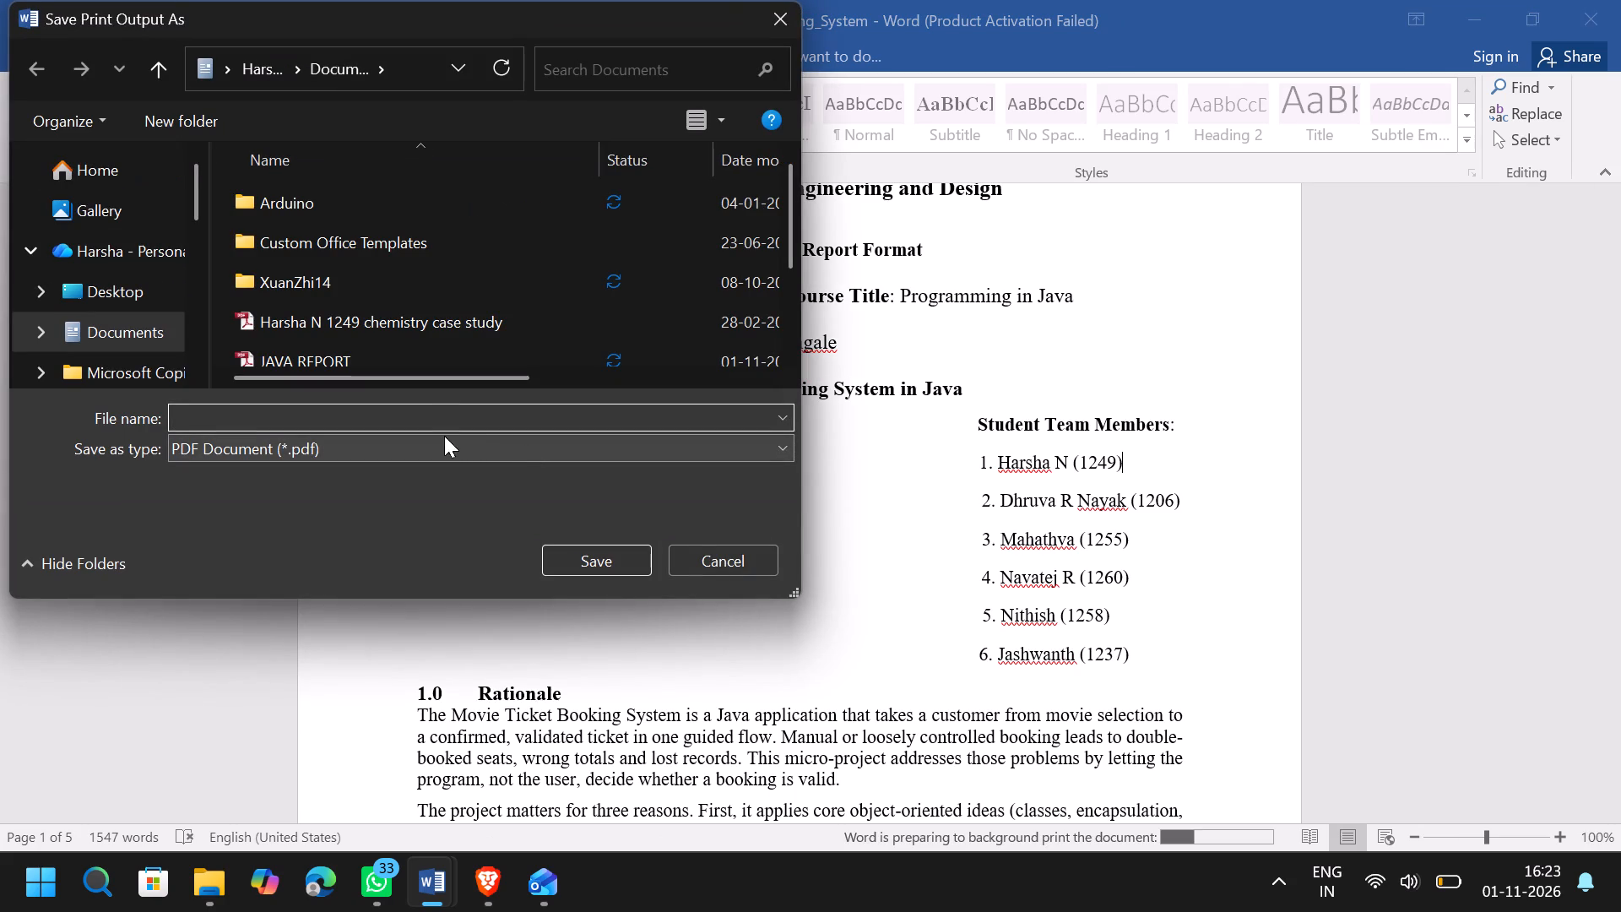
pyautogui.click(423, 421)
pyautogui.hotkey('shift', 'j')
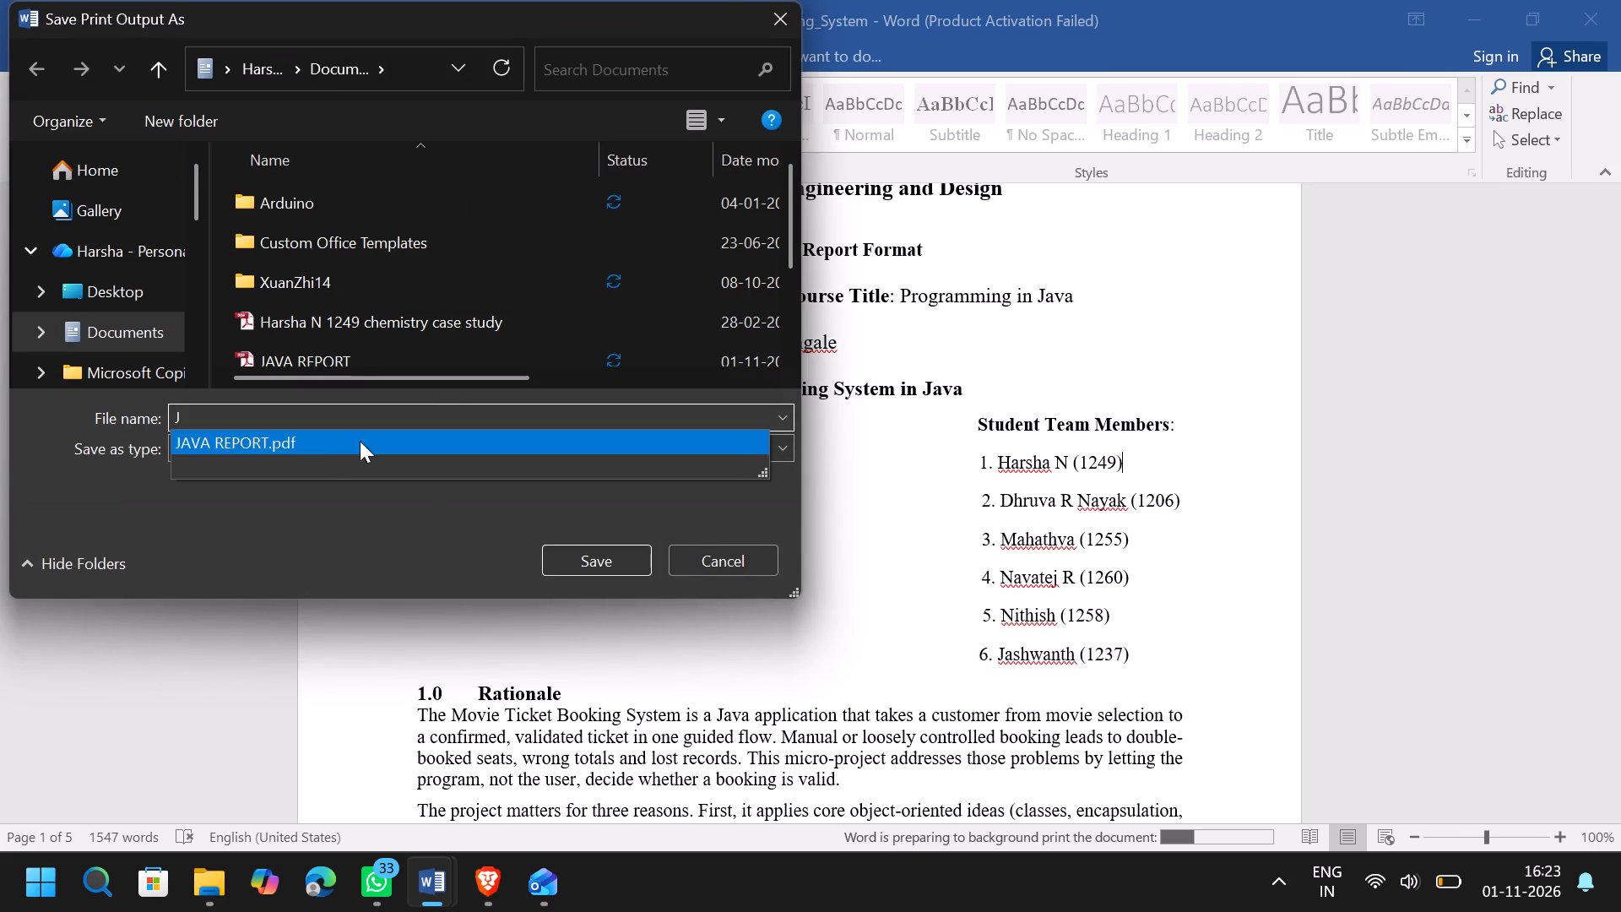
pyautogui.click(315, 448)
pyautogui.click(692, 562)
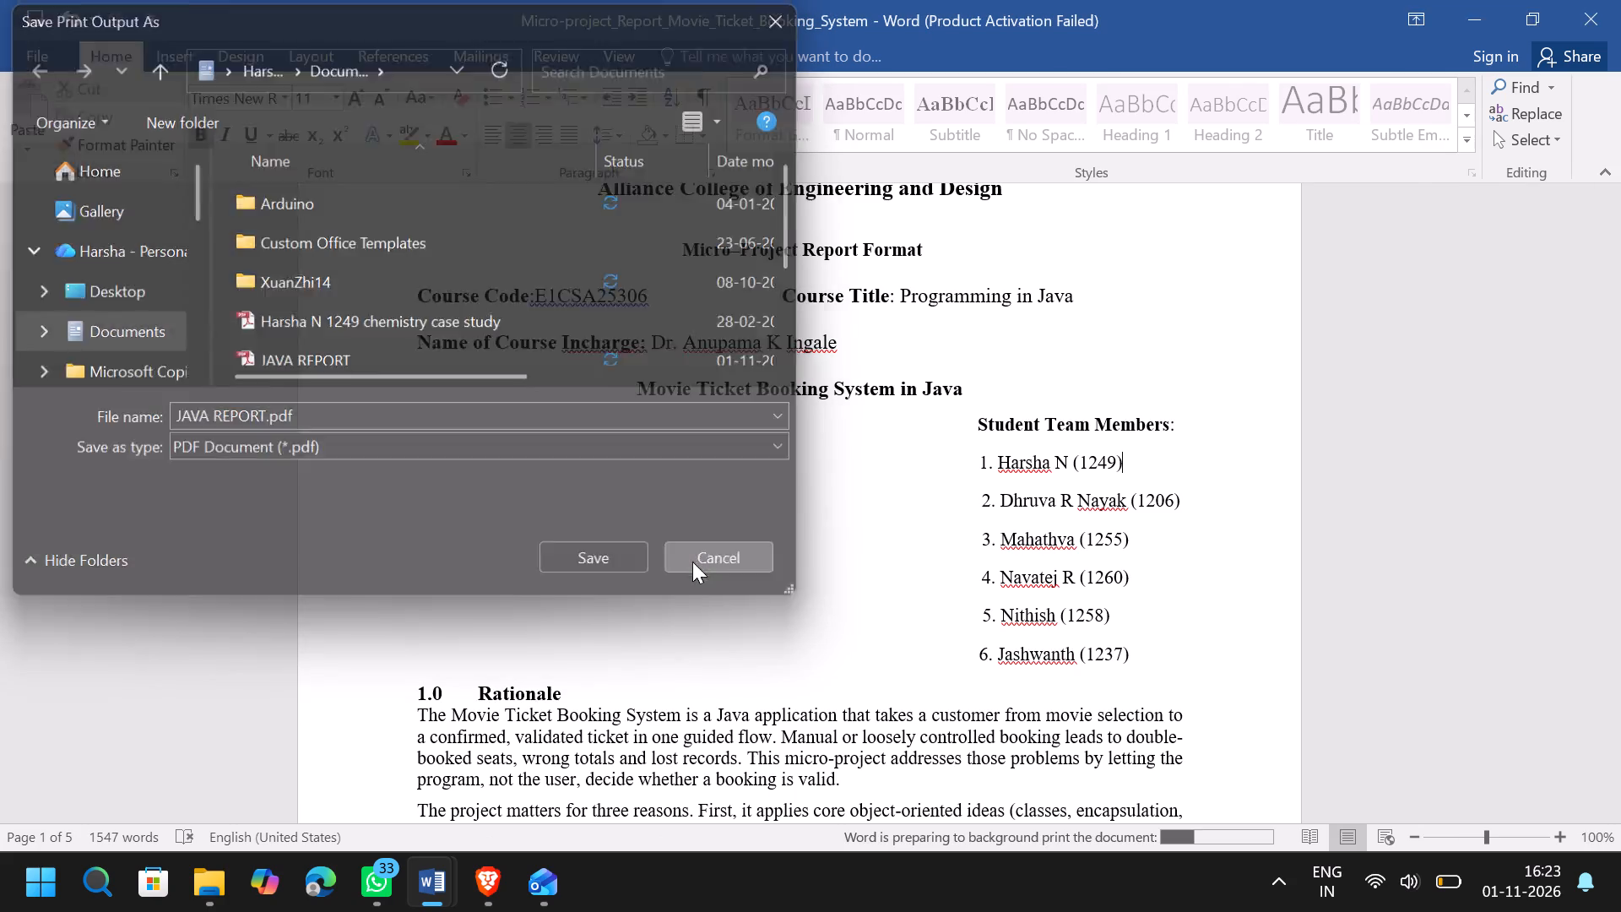
# Switch to WhatsApp.
pyautogui.hotkey('alt', 'Tab')
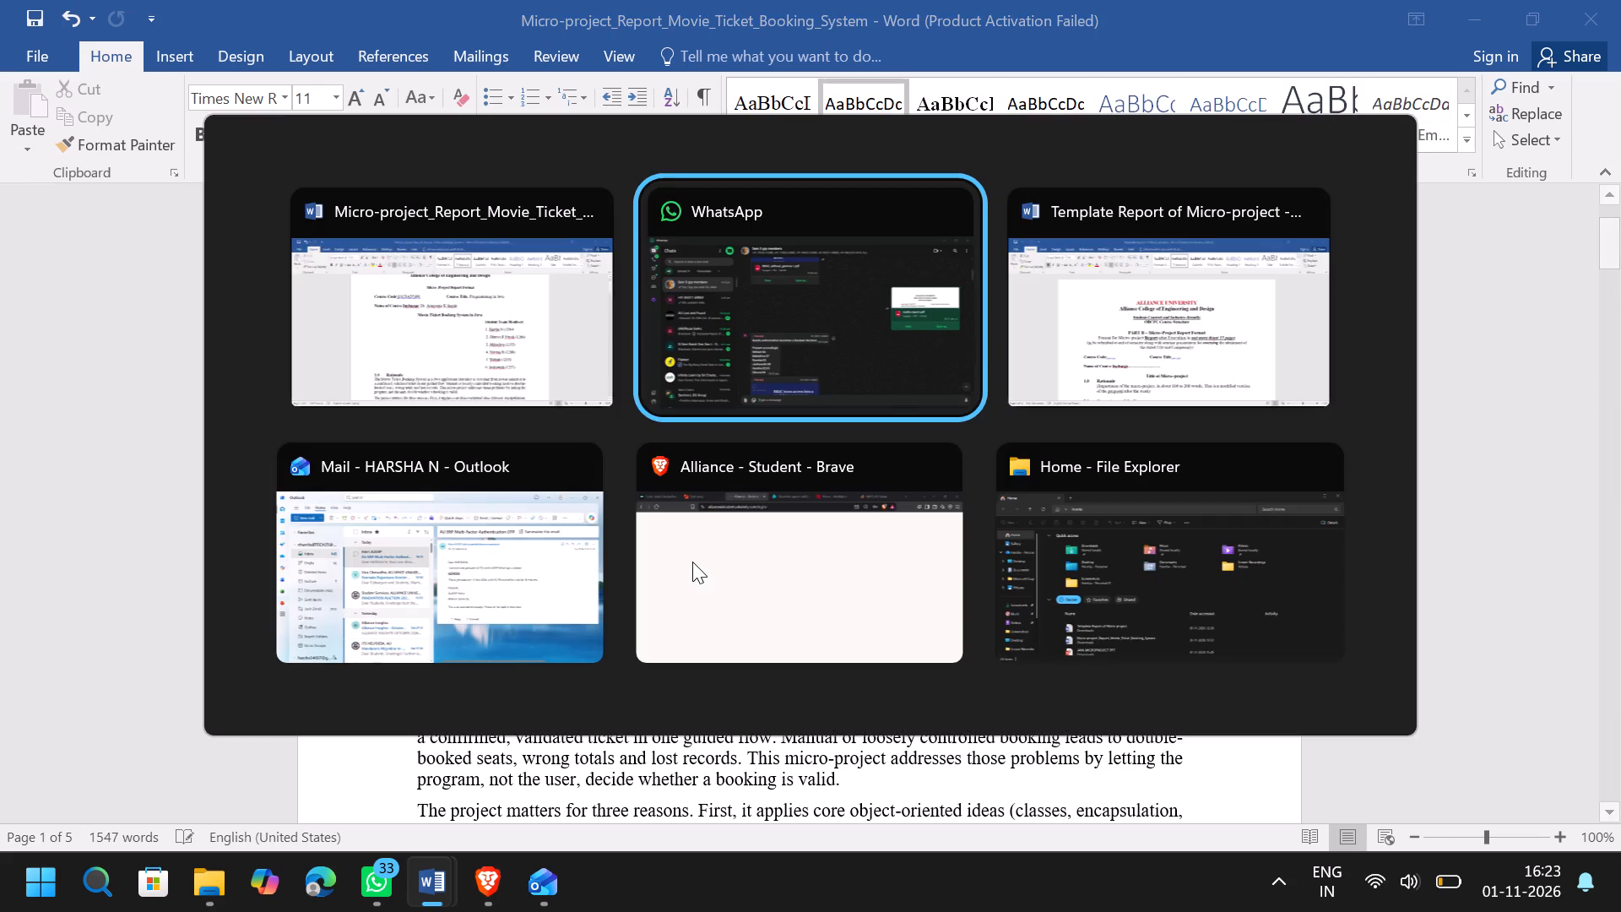